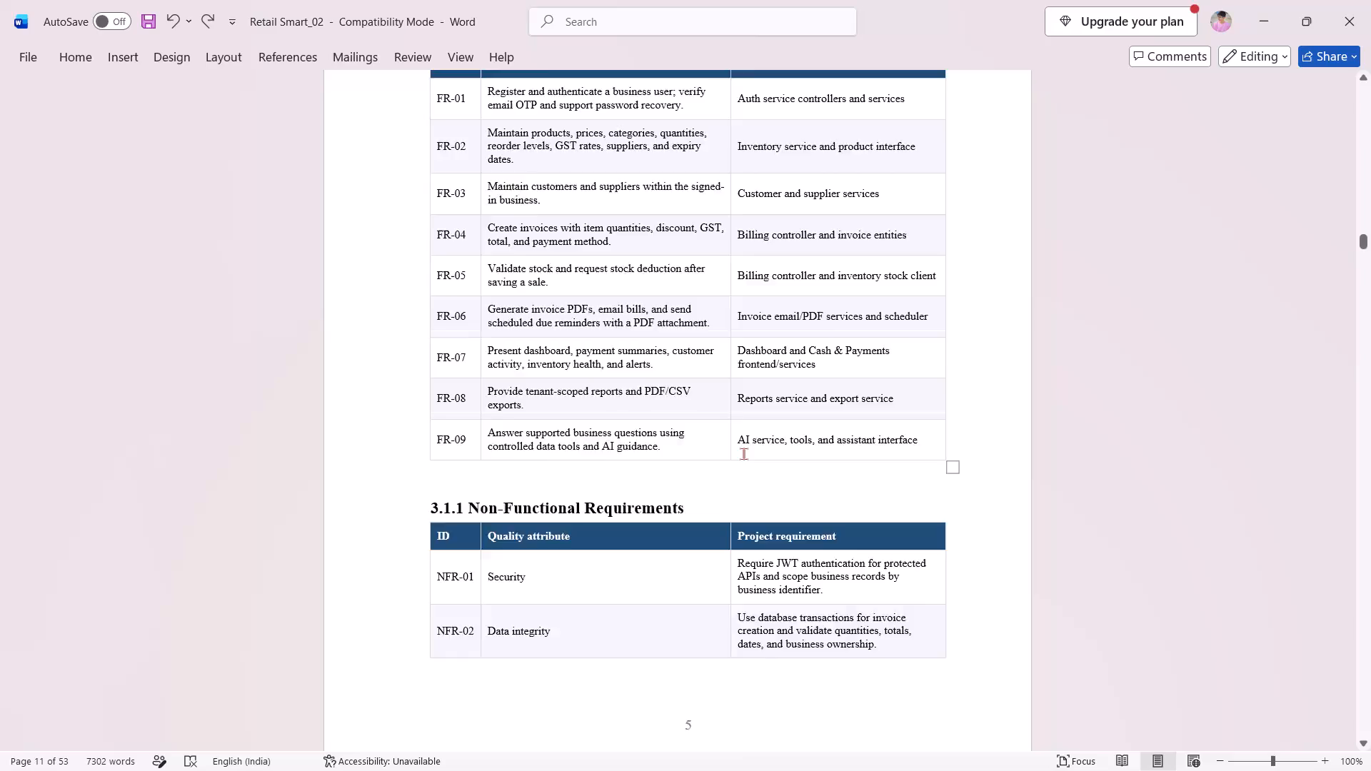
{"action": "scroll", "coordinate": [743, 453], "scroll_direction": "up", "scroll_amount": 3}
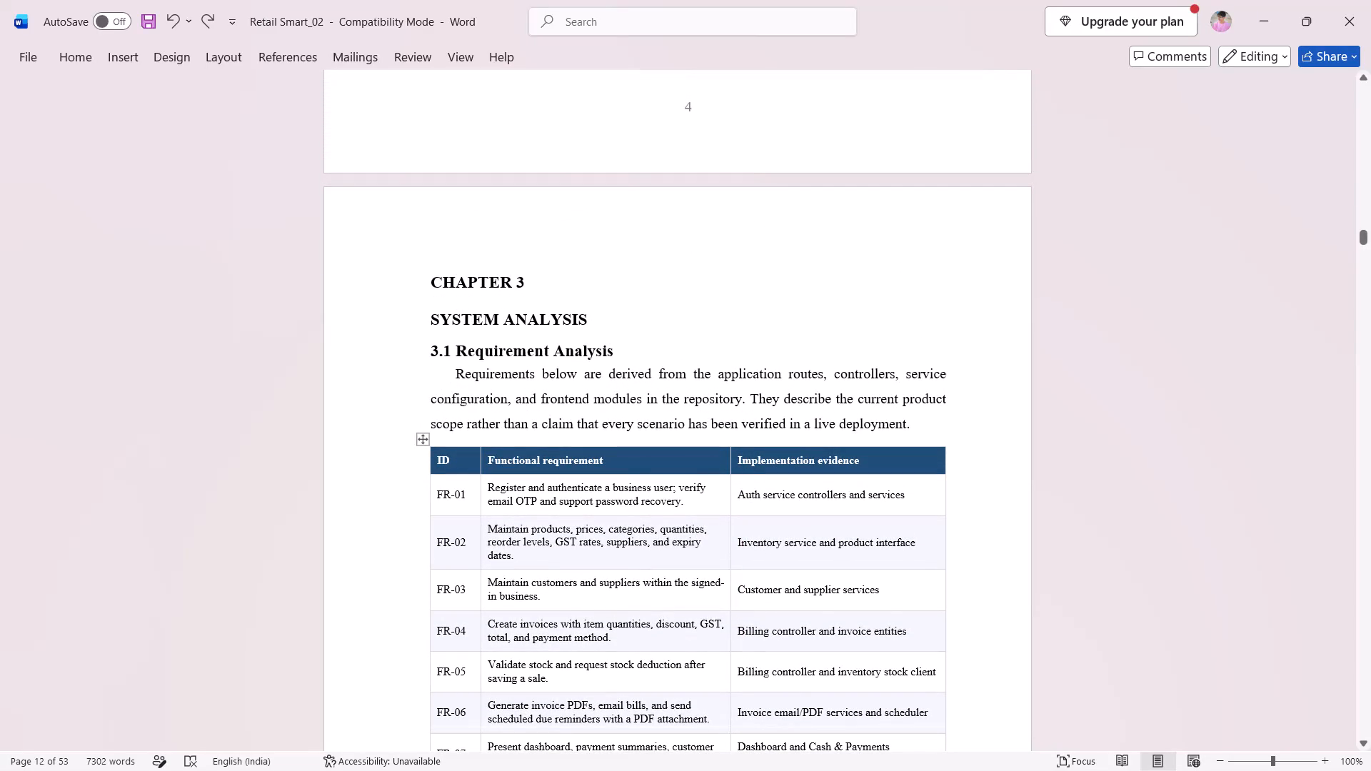
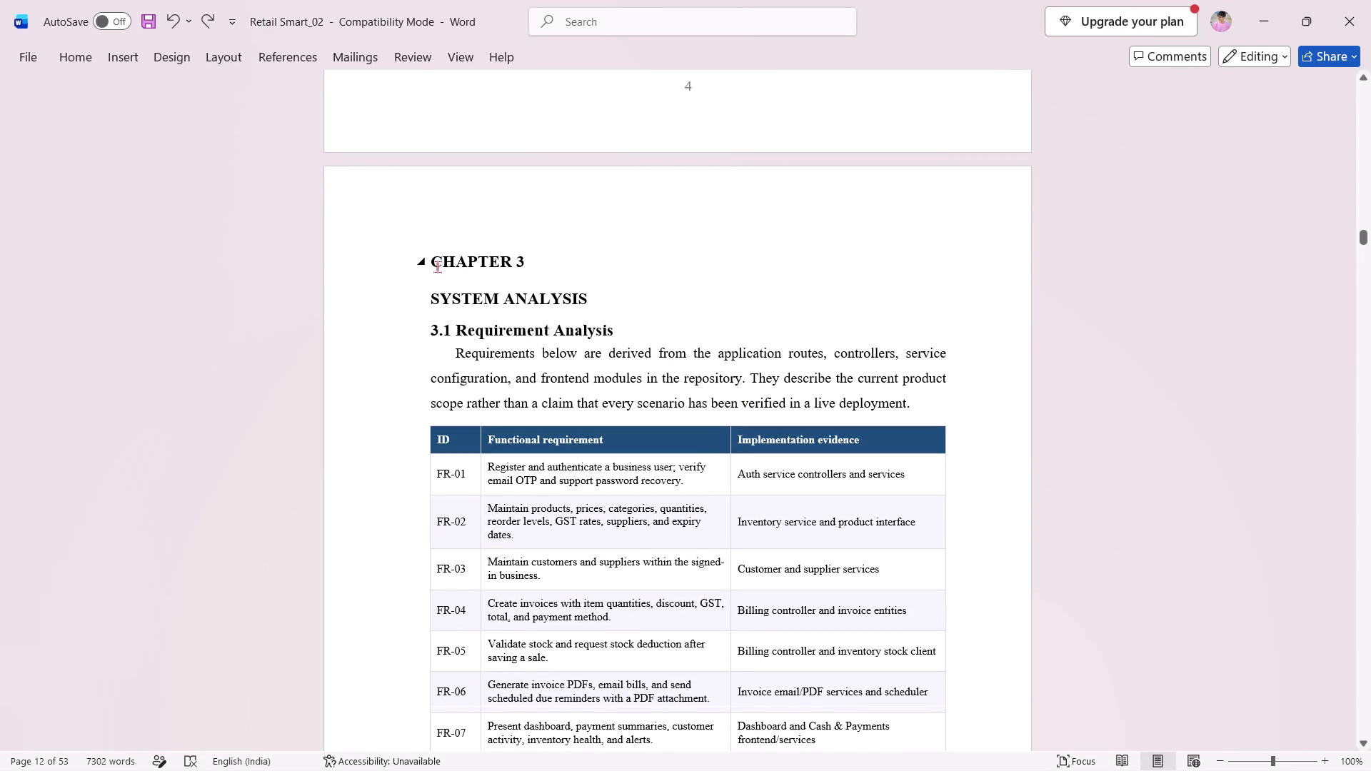
Indent the INTRODUCTION heading of Chapter 1 with leading spaces so it sits around the middle of the line.
{"action": "left_click", "coordinate": [432, 264]}
{"action": "scroll", "coordinate": [432, 264], "scroll_direction": "up", "scroll_amount": 5}
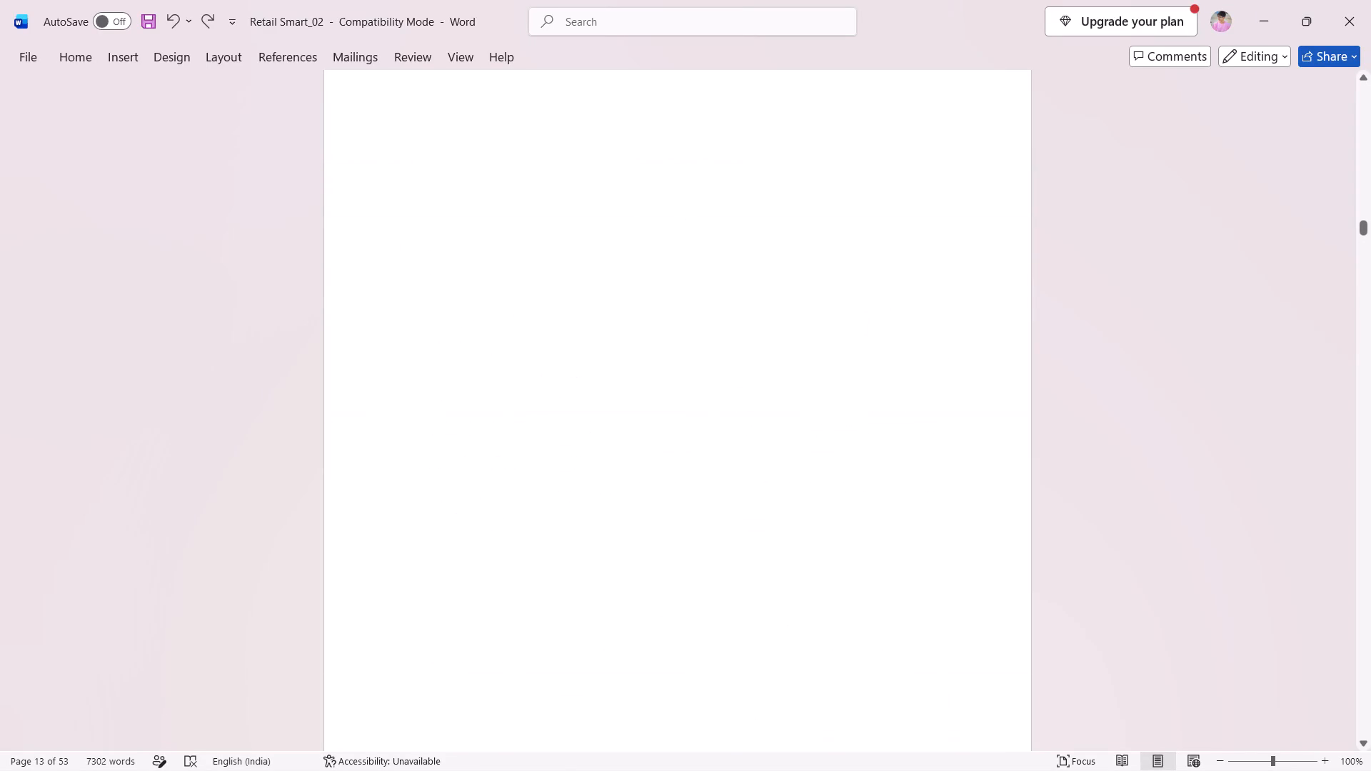
{"action": "scroll", "coordinate": [432, 264], "scroll_direction": "up", "scroll_amount": 3}
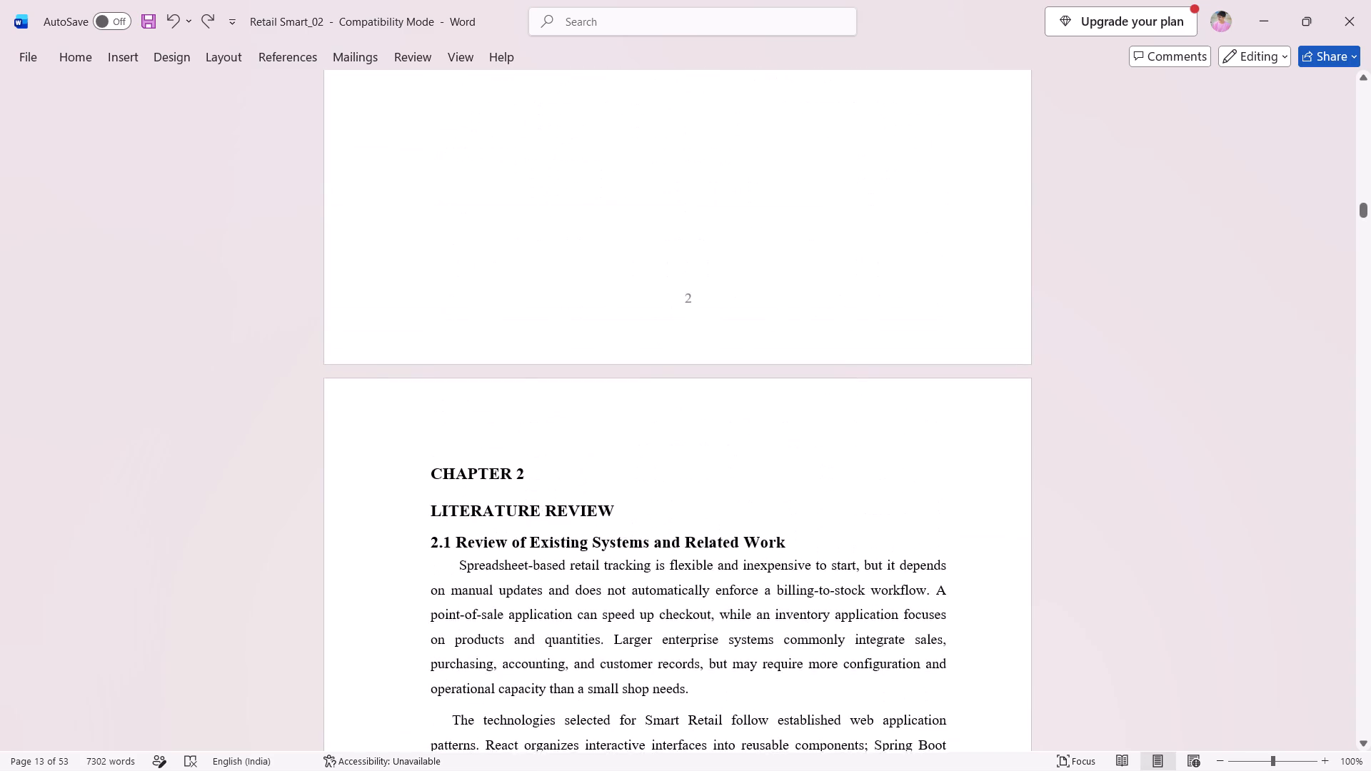
{"action": "scroll", "coordinate": [432, 264], "scroll_direction": "up", "scroll_amount": 5}
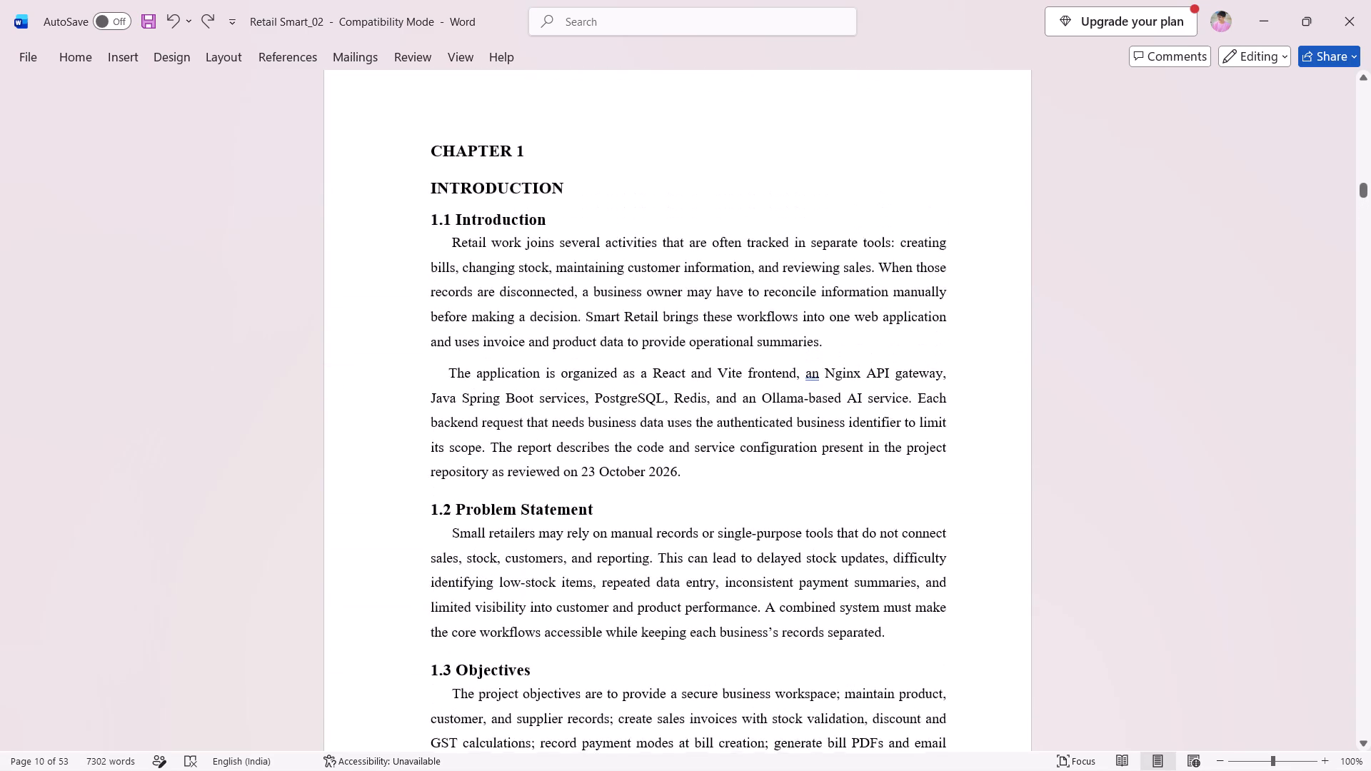
{"action": "scroll", "coordinate": [432, 264], "scroll_direction": "up", "scroll_amount": 1}
{"action": "scroll", "coordinate": [432, 264], "scroll_direction": "down", "scroll_amount": 1}
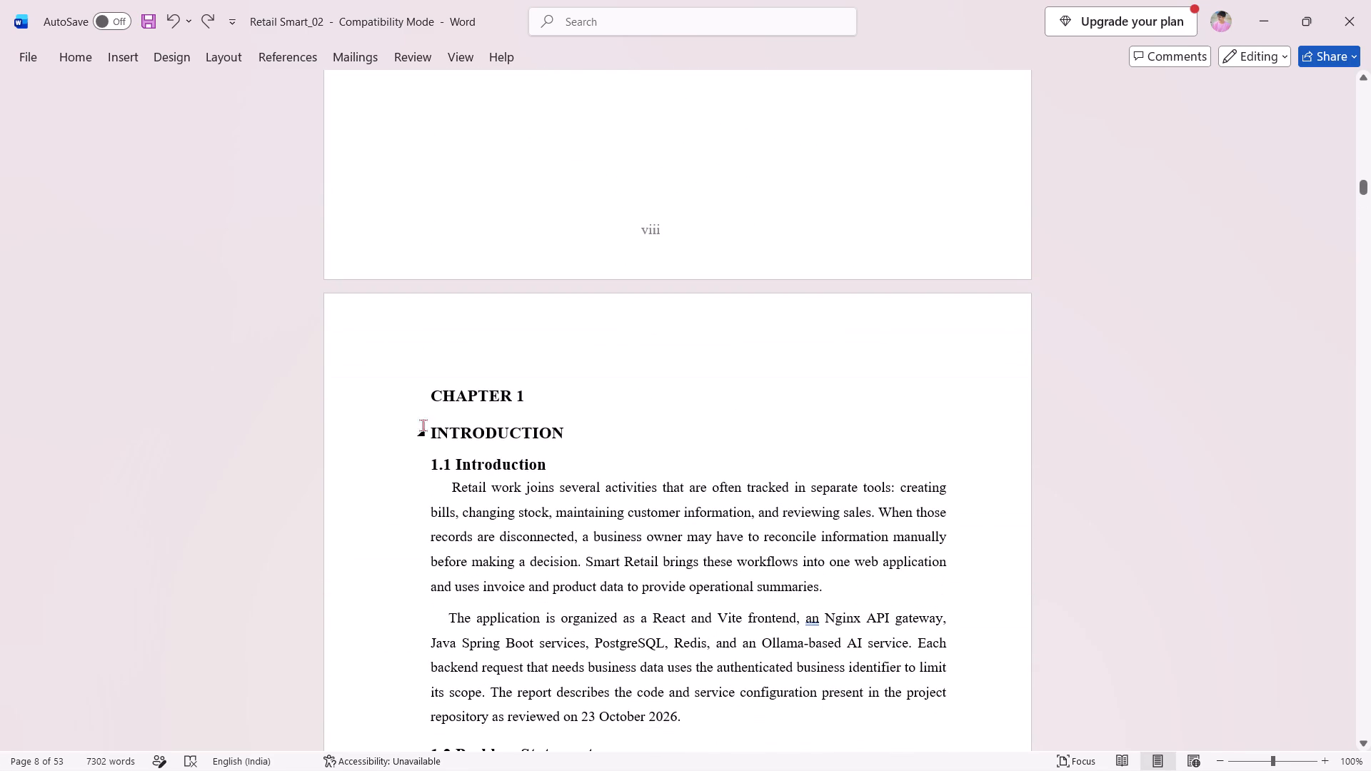
{"action": "left_click", "coordinate": [428, 425]}
{"action": "key", "text": "space"}
{"action": "key", "text": "space"}
{"action": "key", "text": "space"}
{"action": "key", "text": "space"}
{"action": "key", "text": "space"}
{"action": "key", "text": "space"}
{"action": "key", "text": "space"}
{"action": "key", "text": "space"}
{"action": "key", "text": "space"}
{"action": "key", "text": "space"}
{"action": "key", "text": "space"}
{"action": "key", "text": "space"}
{"action": "key", "text": "space"}
{"action": "key", "text": "space"}
{"action": "key", "text": "space"}
{"action": "key", "text": "space"}
{"action": "key", "text": "space"}
{"action": "key", "text": "space"}
{"action": "key", "text": "space"}
{"action": "key", "text": "space"}
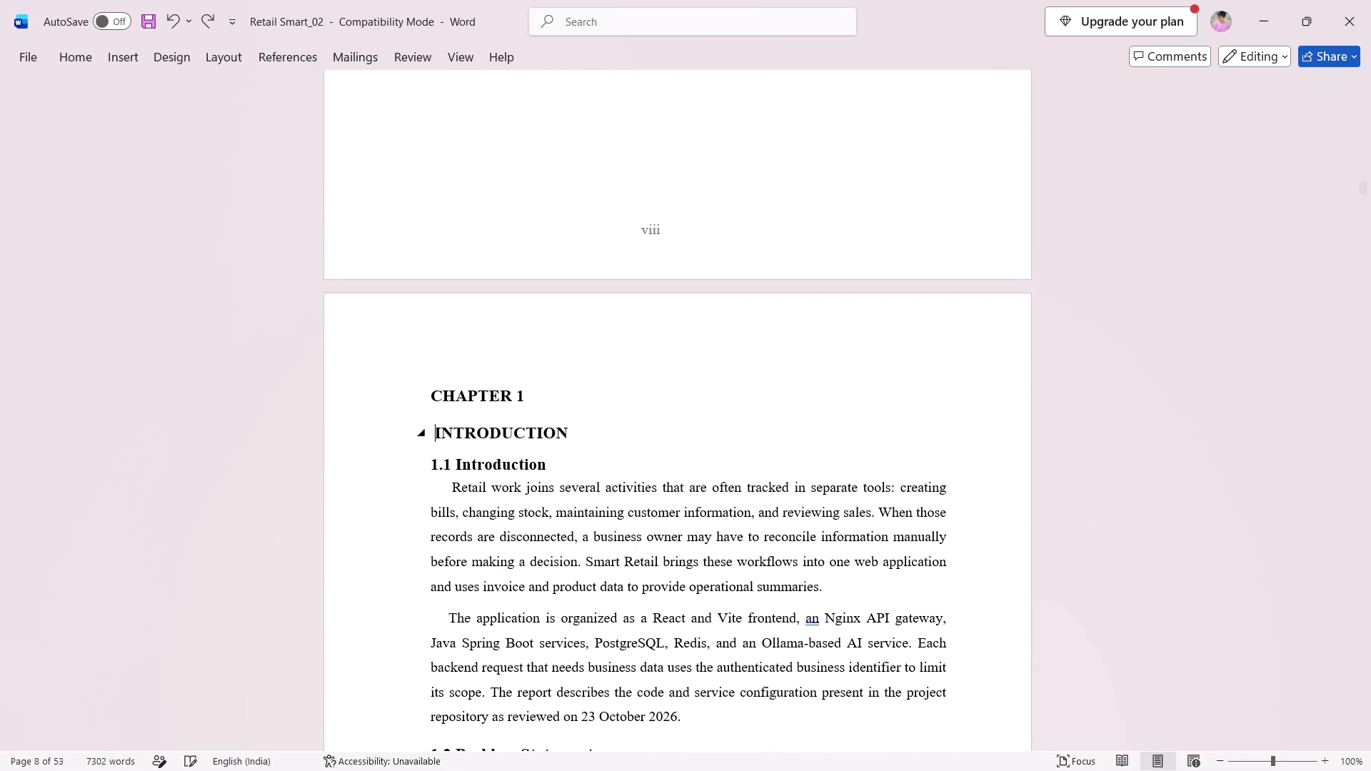
{"action": "key", "text": "space"}
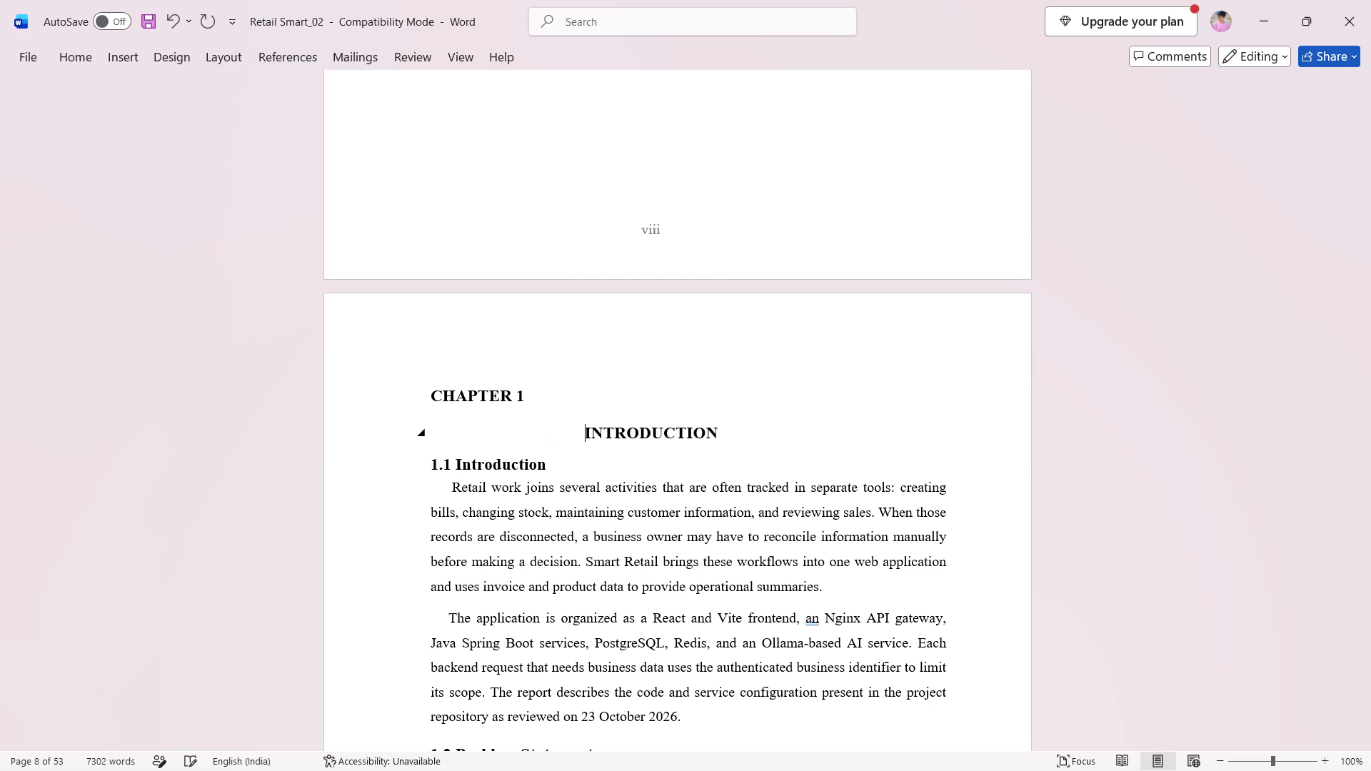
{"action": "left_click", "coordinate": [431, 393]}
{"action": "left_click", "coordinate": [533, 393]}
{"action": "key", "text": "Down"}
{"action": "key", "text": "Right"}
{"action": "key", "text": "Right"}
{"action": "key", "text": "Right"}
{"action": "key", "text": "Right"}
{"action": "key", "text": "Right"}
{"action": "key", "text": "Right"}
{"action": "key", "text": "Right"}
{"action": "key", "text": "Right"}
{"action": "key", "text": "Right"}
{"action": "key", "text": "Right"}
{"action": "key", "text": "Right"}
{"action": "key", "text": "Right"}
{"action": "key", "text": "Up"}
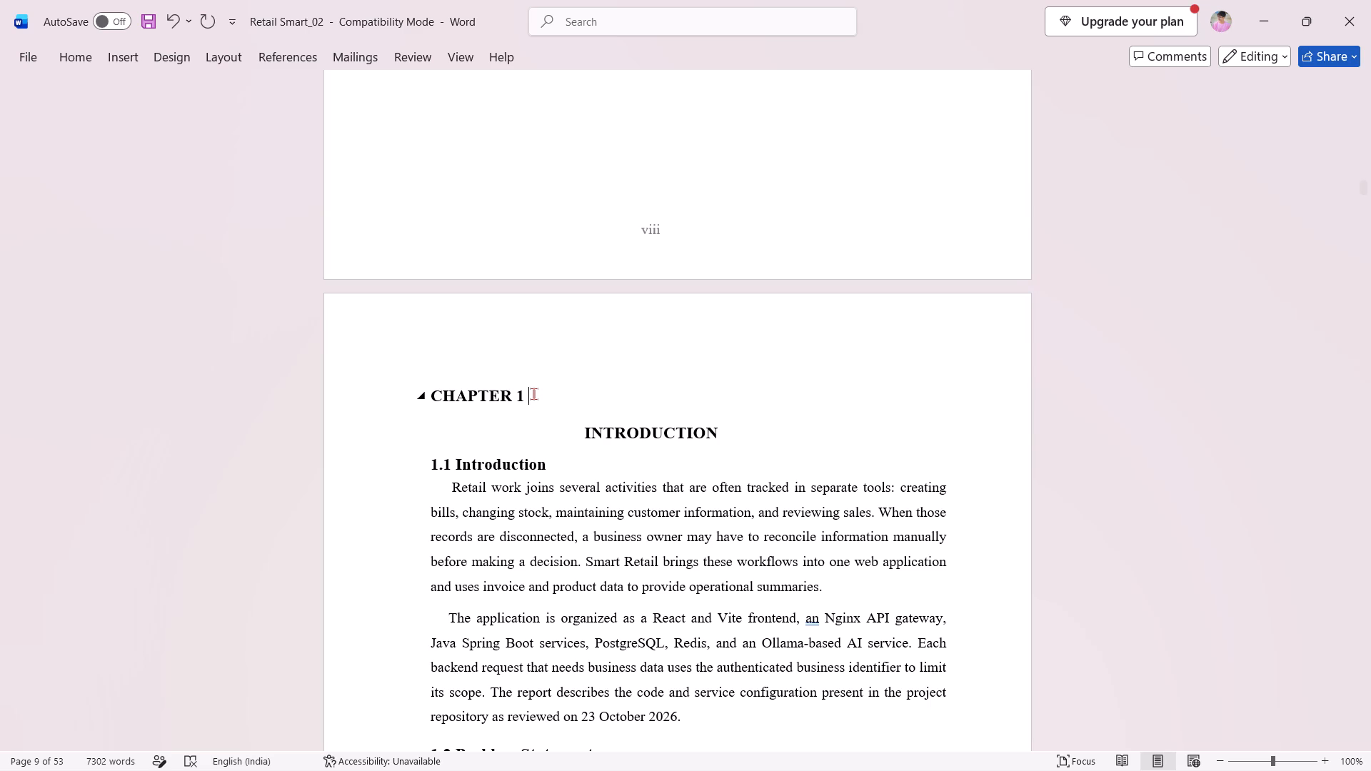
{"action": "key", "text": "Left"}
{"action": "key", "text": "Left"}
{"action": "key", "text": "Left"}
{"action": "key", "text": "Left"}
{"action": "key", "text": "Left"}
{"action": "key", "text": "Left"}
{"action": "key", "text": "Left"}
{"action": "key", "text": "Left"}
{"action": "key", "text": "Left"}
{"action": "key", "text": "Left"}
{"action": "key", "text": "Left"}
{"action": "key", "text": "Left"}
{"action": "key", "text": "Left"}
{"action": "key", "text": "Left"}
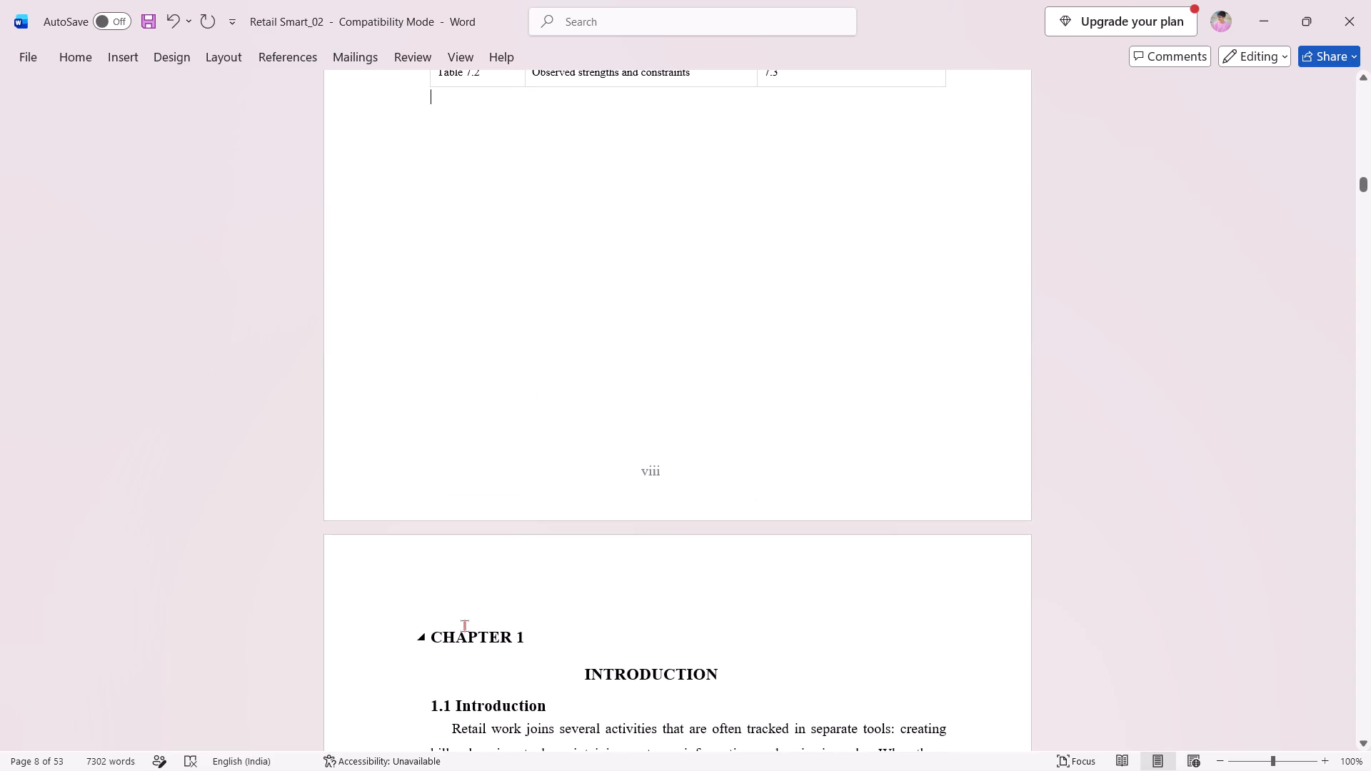
Indent the CHAPTER 1 heading with leading spaces so it sits centred above the INTRODUCTION heading.
{"action": "left_click", "coordinate": [433, 638]}
{"action": "key", "text": "space"}
{"action": "key", "text": "space"}
{"action": "key", "text": "space"}
{"action": "key", "text": "space"}
{"action": "key", "text": "space"}
{"action": "key", "text": "space"}
{"action": "key", "text": "space"}
{"action": "key", "text": "space"}
{"action": "key", "text": "space"}
{"action": "key", "text": "space"}
{"action": "key", "text": "space"}
{"action": "key", "text": "space"}
{"action": "key", "text": "space"}
{"action": "key", "text": "space"}
{"action": "key", "text": "space"}
{"action": "key", "text": "space"}
{"action": "key", "text": "space"}
{"action": "key", "text": "space"}
{"action": "key", "text": "space"}
{"action": "key", "text": "space"}
{"action": "key", "text": "space"}
{"action": "key", "text": "space"}
{"action": "key", "text": "space"}
{"action": "key", "text": "space"}
{"action": "key", "text": "space"}
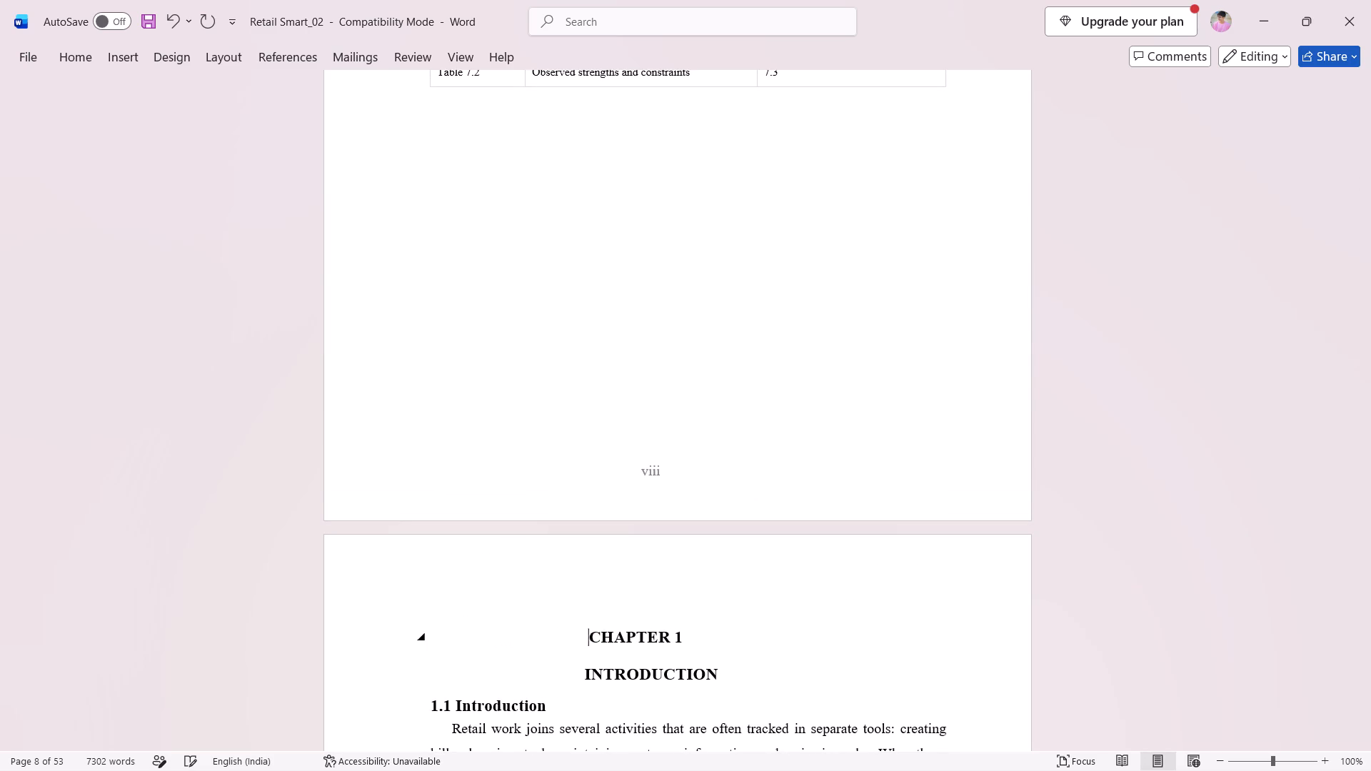
{"action": "key", "text": "space"}
{"action": "key", "text": "space"}
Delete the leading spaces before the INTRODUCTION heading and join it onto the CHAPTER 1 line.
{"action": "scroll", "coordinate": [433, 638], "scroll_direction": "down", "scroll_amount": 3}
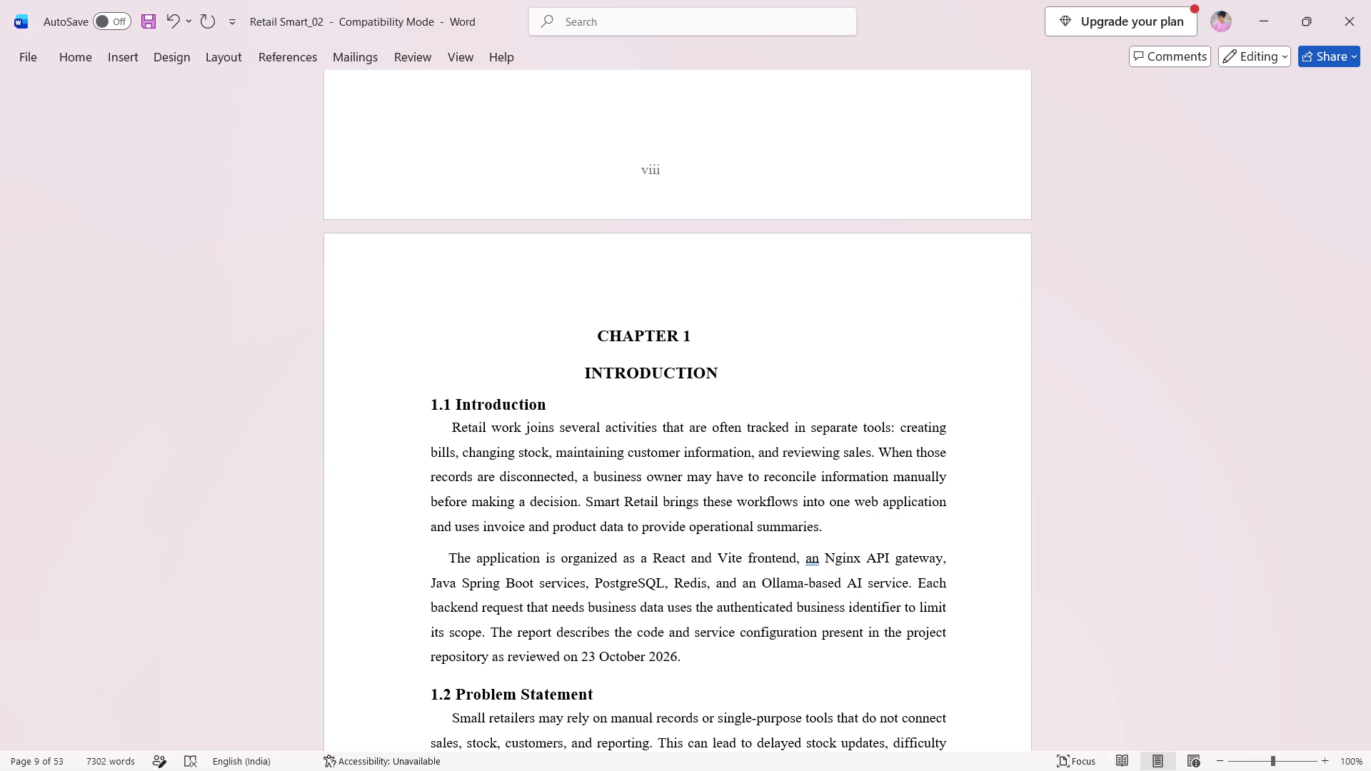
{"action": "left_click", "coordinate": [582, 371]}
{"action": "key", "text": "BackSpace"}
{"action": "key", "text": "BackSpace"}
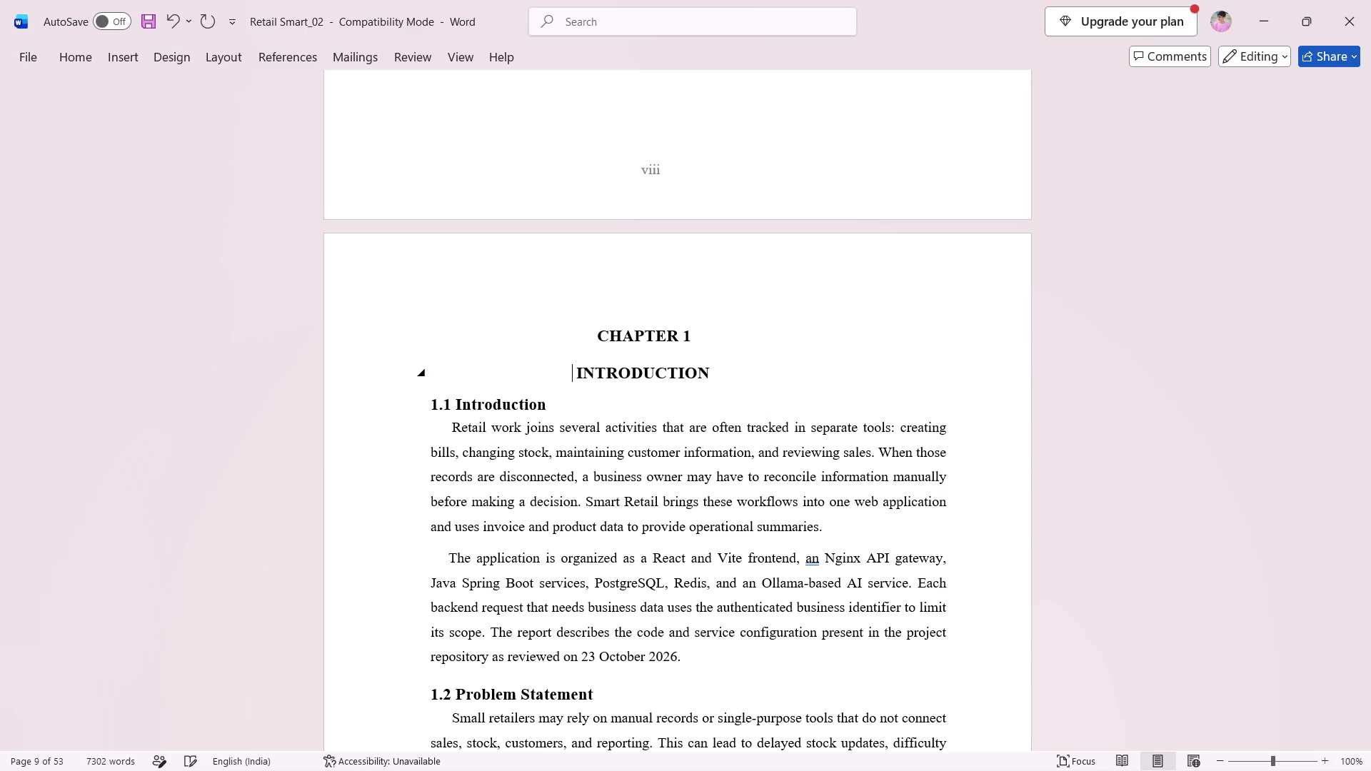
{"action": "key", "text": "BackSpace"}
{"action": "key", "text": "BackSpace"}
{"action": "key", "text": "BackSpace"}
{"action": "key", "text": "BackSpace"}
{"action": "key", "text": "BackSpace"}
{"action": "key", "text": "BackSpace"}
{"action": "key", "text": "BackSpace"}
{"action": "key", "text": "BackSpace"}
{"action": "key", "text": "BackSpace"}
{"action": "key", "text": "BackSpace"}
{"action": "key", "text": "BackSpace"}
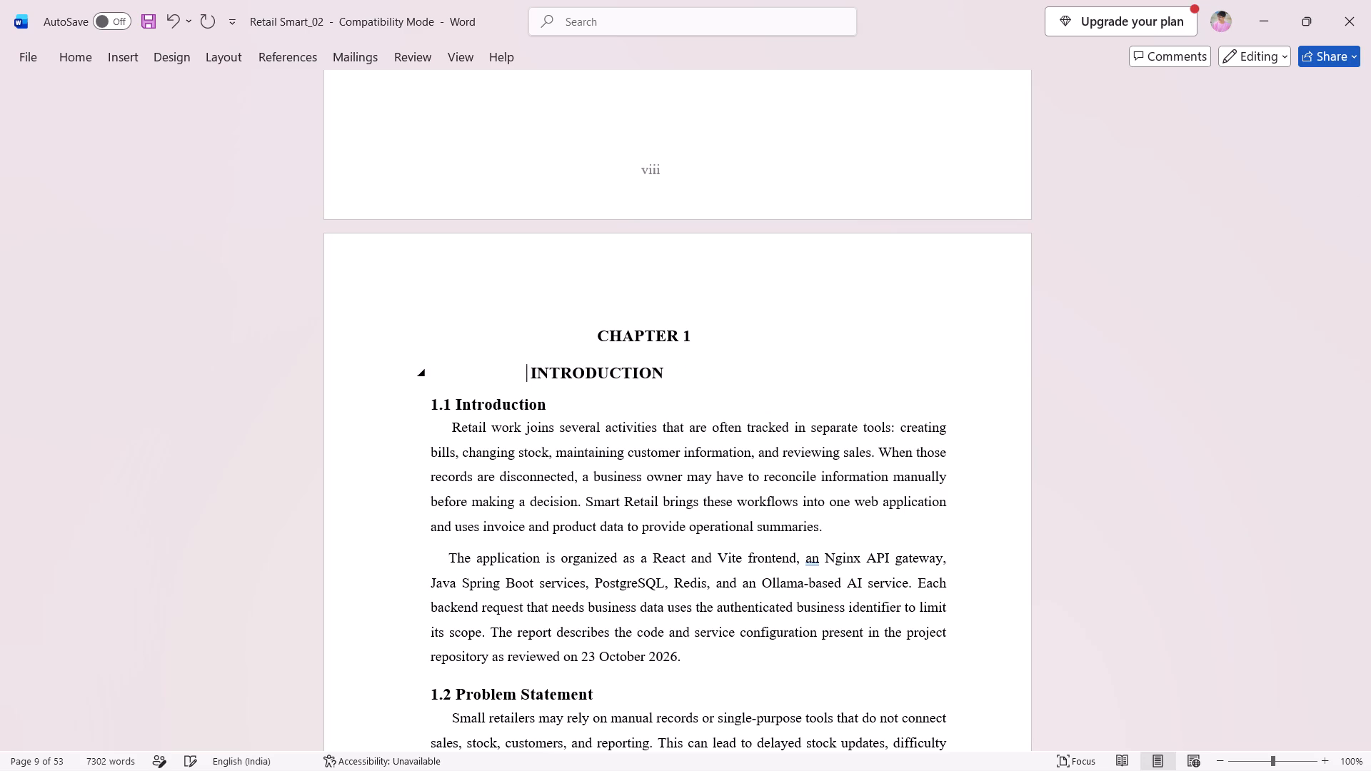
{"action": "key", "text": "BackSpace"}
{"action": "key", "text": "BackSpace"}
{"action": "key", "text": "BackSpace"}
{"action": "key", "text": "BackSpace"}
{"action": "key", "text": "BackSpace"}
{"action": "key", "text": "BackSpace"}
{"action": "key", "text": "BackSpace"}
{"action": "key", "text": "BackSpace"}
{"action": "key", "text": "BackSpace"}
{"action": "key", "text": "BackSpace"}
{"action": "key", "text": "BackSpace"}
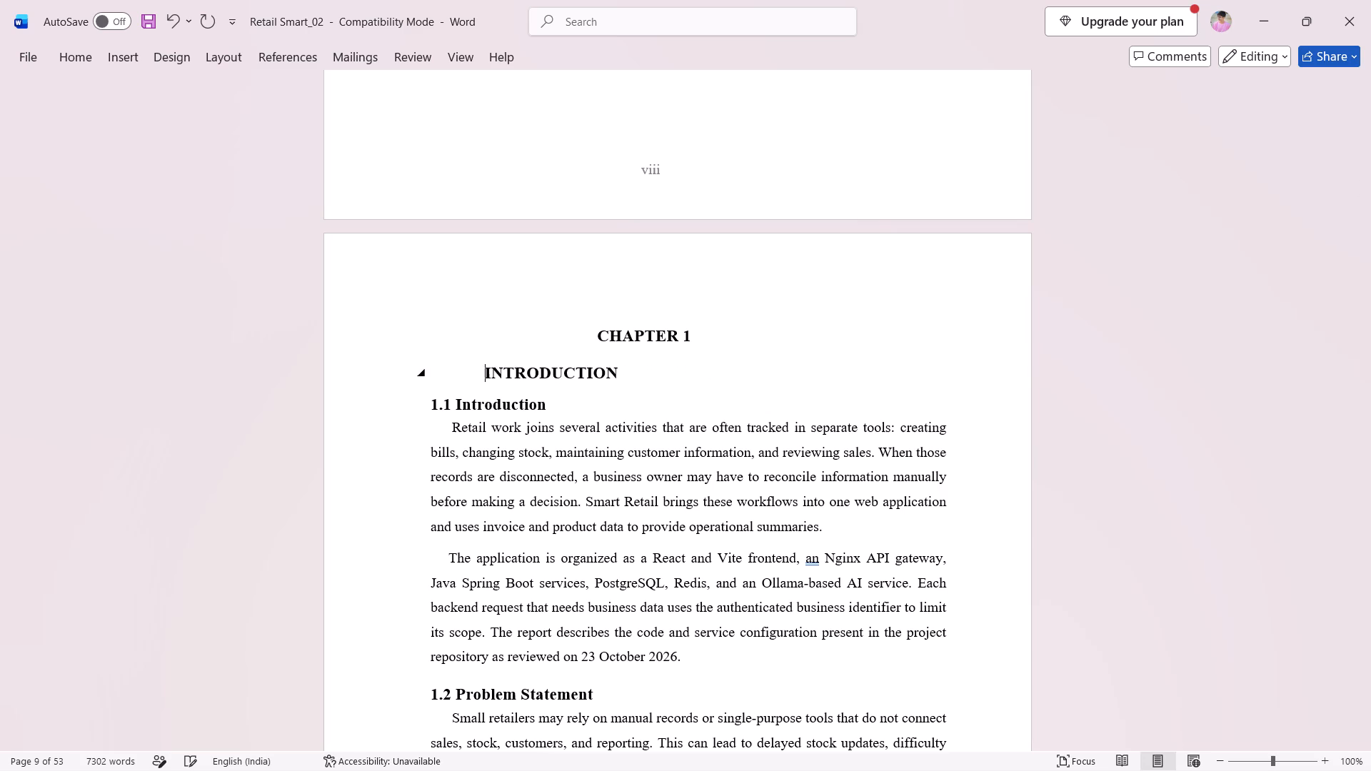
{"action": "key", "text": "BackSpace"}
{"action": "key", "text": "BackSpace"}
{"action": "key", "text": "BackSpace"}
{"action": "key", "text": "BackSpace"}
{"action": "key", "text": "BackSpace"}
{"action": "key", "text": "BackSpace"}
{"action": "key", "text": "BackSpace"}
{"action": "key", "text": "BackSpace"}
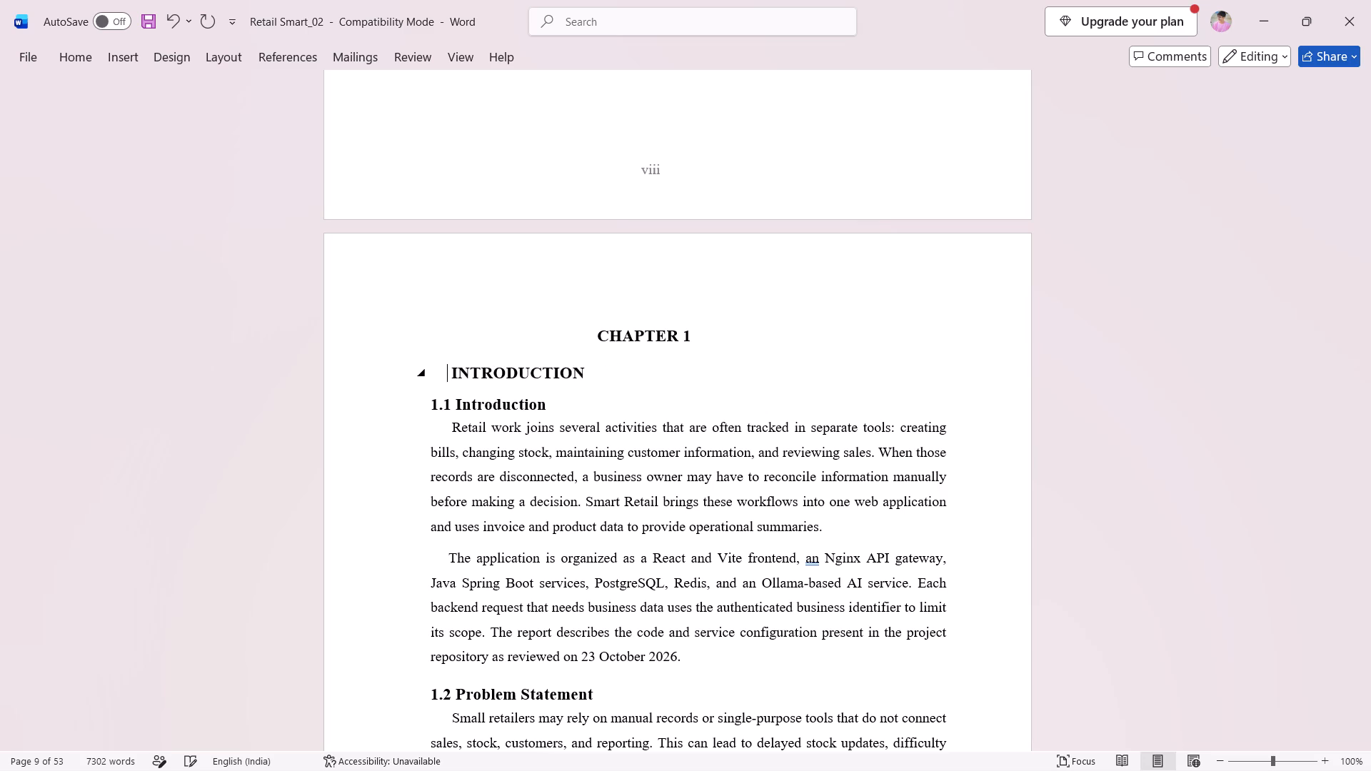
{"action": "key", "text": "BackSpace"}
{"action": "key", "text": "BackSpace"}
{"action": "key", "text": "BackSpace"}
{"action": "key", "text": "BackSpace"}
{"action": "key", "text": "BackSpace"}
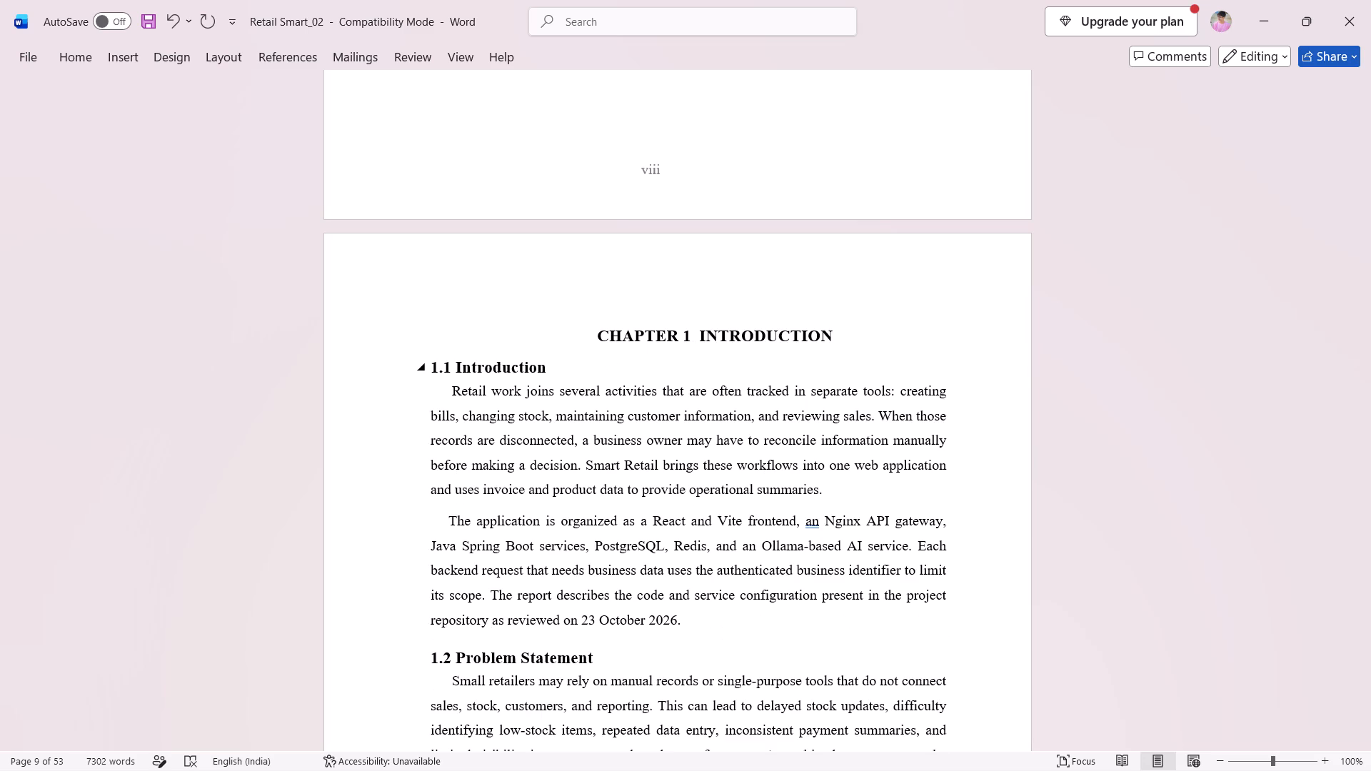
Undo joining the Chapter 1 headings and all the leading spaces, back to left-aligned CHAPTER 1 and INTRODUCTION on separate lines.
{"action": "key", "text": "ctrl+z"}
{"action": "key", "text": "ctrl+z"}
{"action": "key", "text": "ctrl+z"}
{"action": "key", "text": "ctrl+z"}
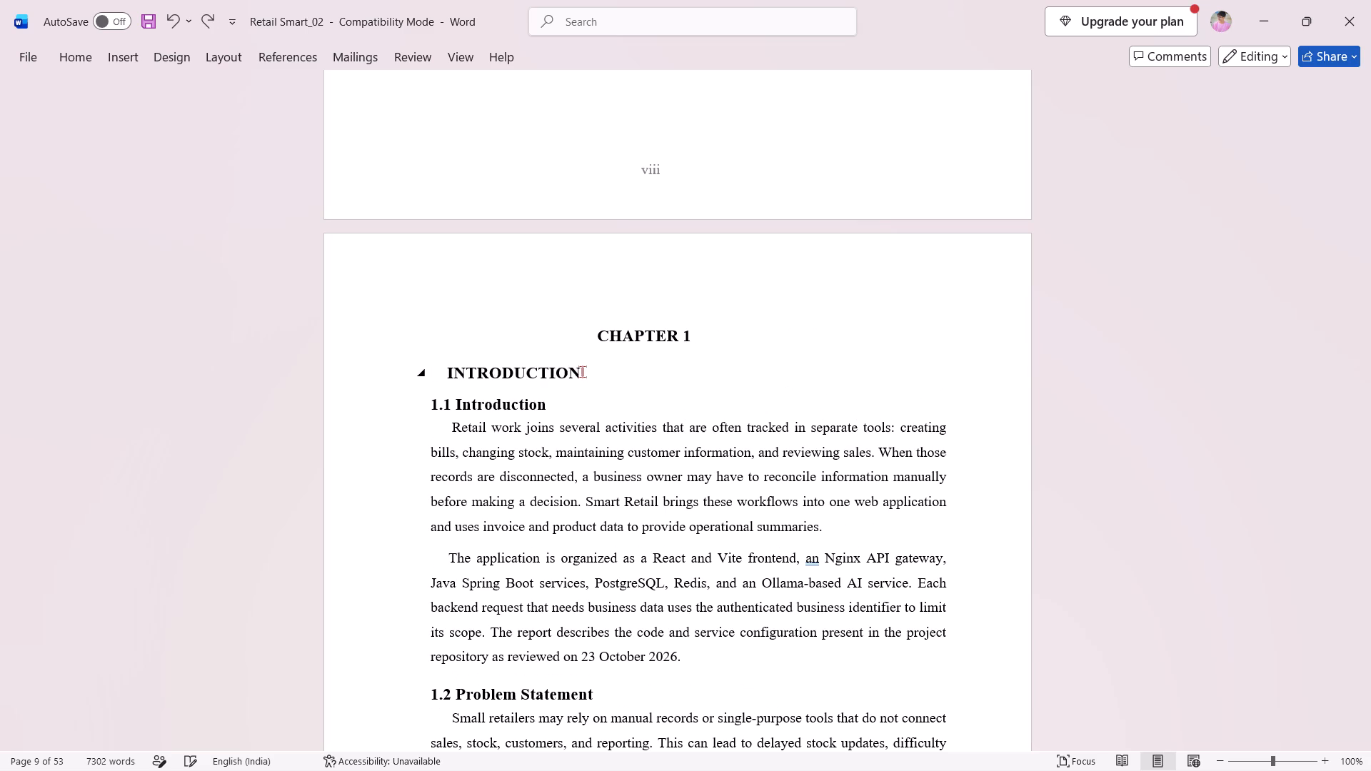
{"action": "key", "text": "ctrl+z"}
{"action": "key", "text": "ctrl+z"}
{"action": "key", "text": "ctrl+z"}
{"action": "key", "text": "ctrl+z"}
{"action": "key", "text": "ctrl+z"}
{"action": "key", "text": "ctrl+z"}
{"action": "key", "text": "ctrl+z"}
{"action": "key", "text": "ctrl+z"}
{"action": "key", "text": "ctrl+z"}
{"action": "key", "text": "ctrl+z"}
{"action": "key", "text": "ctrl+z"}
{"action": "key", "text": "ctrl+z"}
{"action": "key", "text": "ctrl+z"}
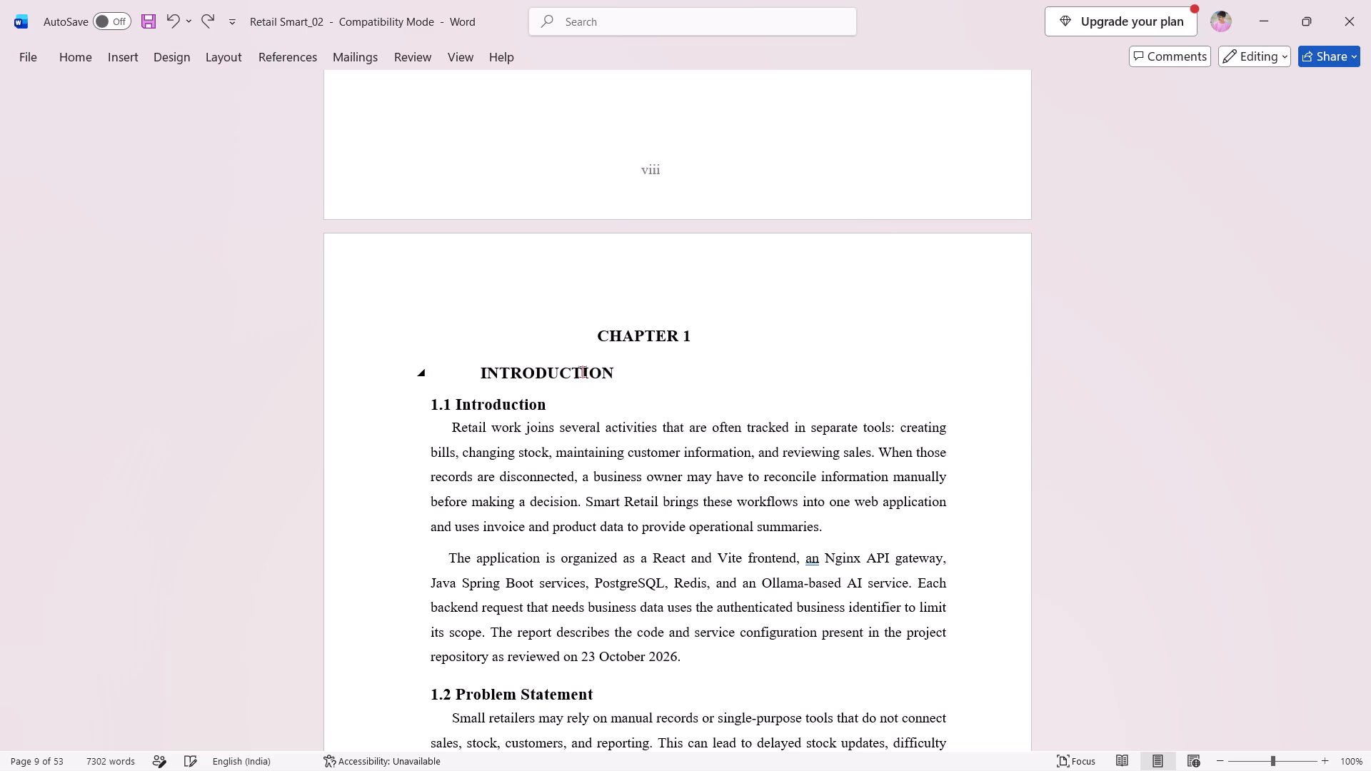
{"action": "key", "text": "ctrl+z"}
{"action": "key", "text": "ctrl+z"}
{"action": "key", "text": "ctrl+z"}
{"action": "key", "text": "ctrl+z"}
{"action": "key", "text": "ctrl+z"}
{"action": "key", "text": "ctrl+z"}
{"action": "key", "text": "ctrl+z"}
{"action": "key", "text": "ctrl+z"}
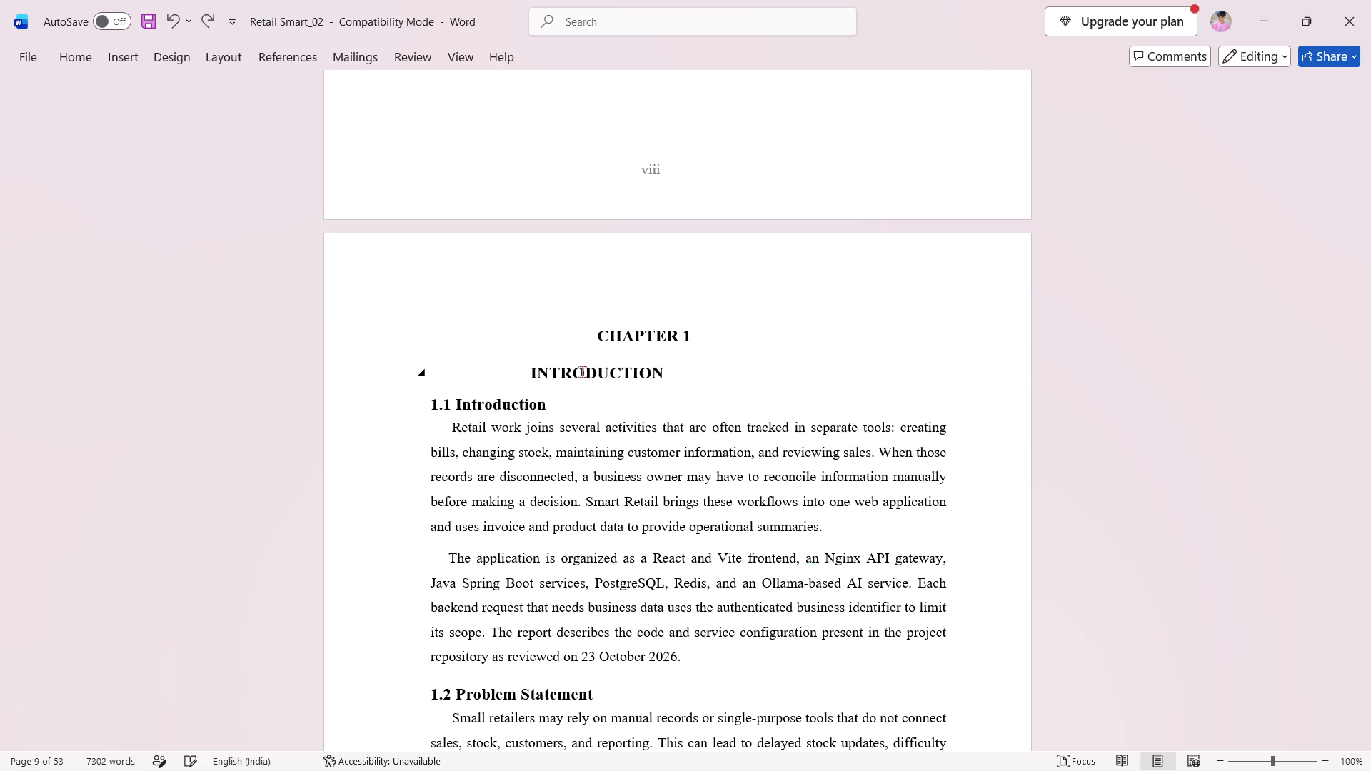
{"action": "key", "text": "ctrl+z"}
{"action": "key", "text": "ctrl+z"}
{"action": "key", "text": "ctrl+z"}
{"action": "key", "text": "ctrl+z"}
{"action": "key", "text": "ctrl+z"}
{"action": "key", "text": "ctrl+z"}
{"action": "key", "text": "ctrl+z"}
{"action": "key", "text": "ctrl+z"}
{"action": "key", "text": "ctrl+z"}
{"action": "key", "text": "ctrl+z"}
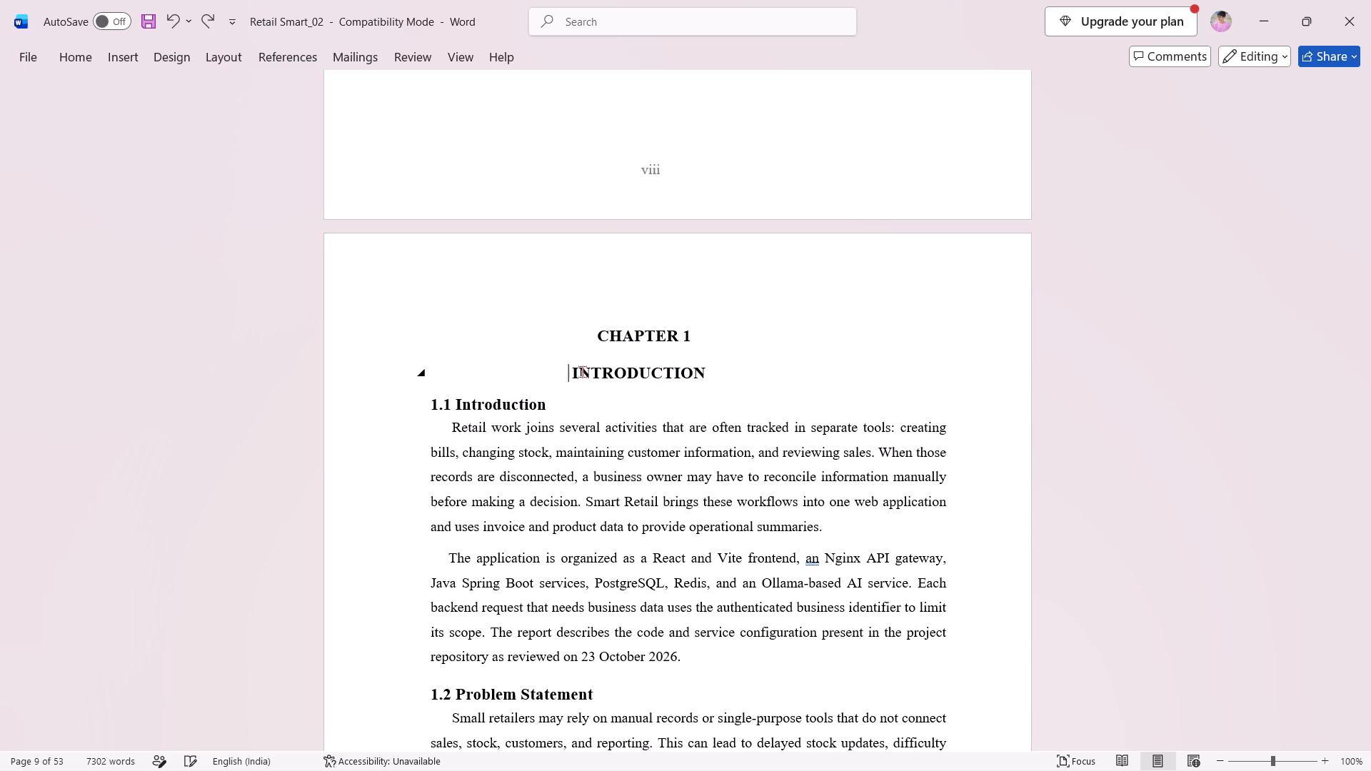
{"action": "key", "text": "ctrl+z"}
{"action": "key", "text": "ctrl+z"}
{"action": "key", "text": "ctrl+z"}
{"action": "key", "text": "ctrl+z"}
{"action": "key", "text": "ctrl+z"}
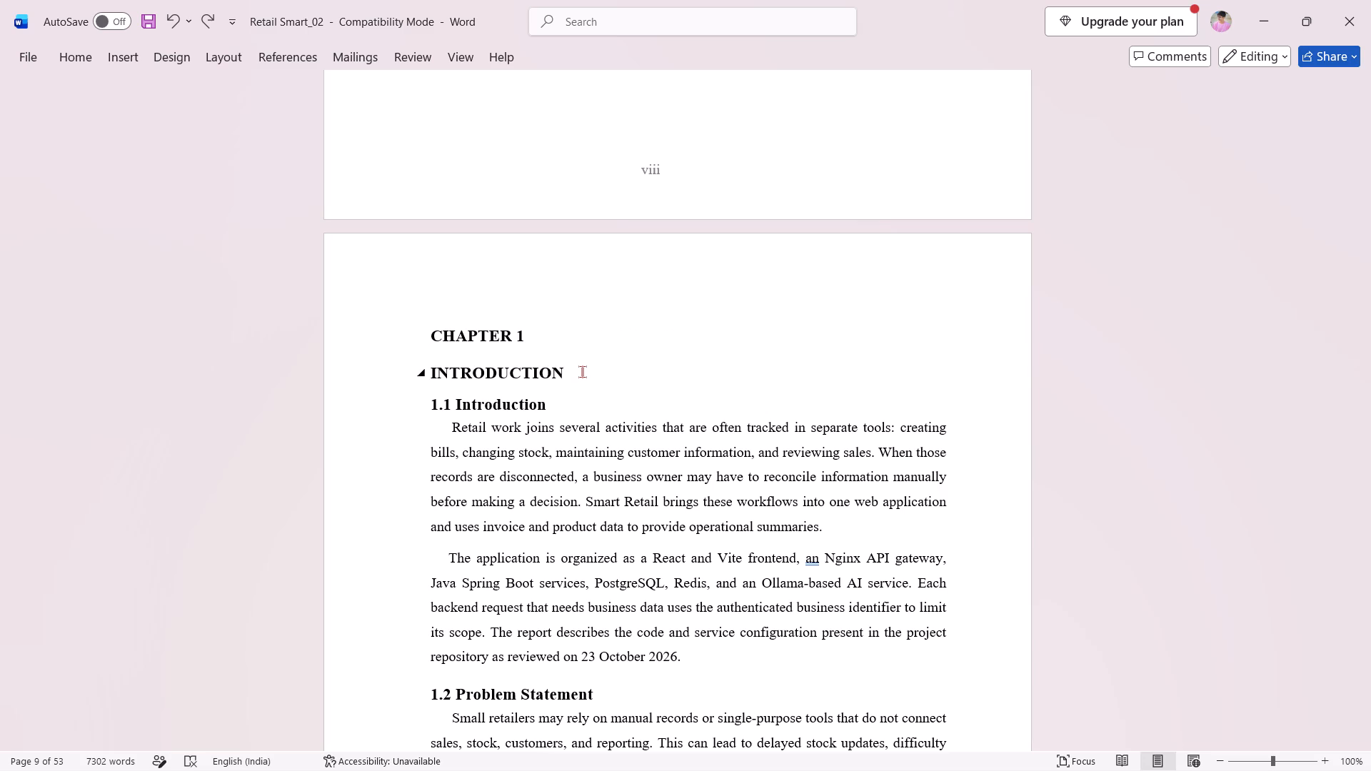
Look through the Chapter 1 and Chapter 2 pages to examine how the headings are laid out.
{"action": "scroll", "coordinate": [642, 336], "scroll_direction": "up", "scroll_amount": 4}
{"action": "scroll", "coordinate": [642, 336], "scroll_direction": "down", "scroll_amount": 6}
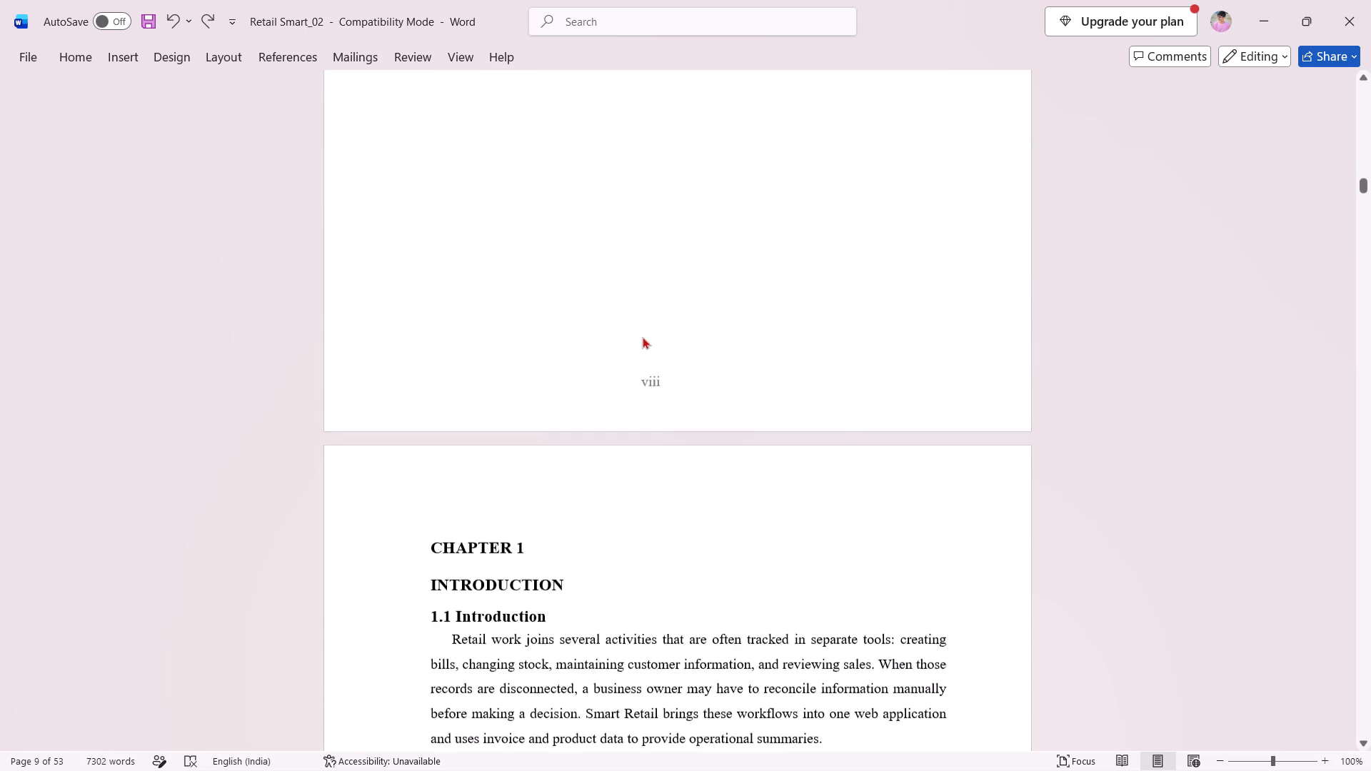
{"action": "scroll", "coordinate": [642, 336], "scroll_direction": "down", "scroll_amount": 5}
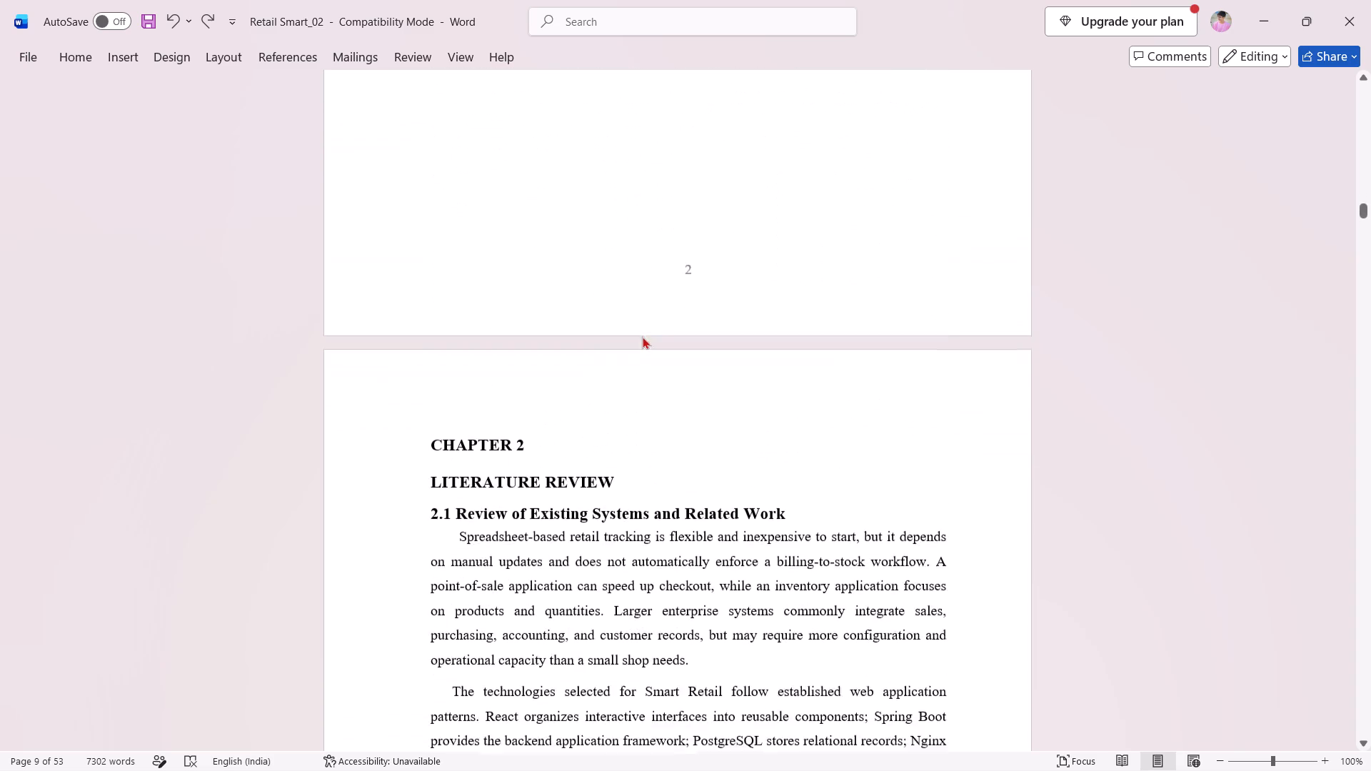
{"action": "scroll", "coordinate": [642, 336], "scroll_direction": "down", "scroll_amount": 4}
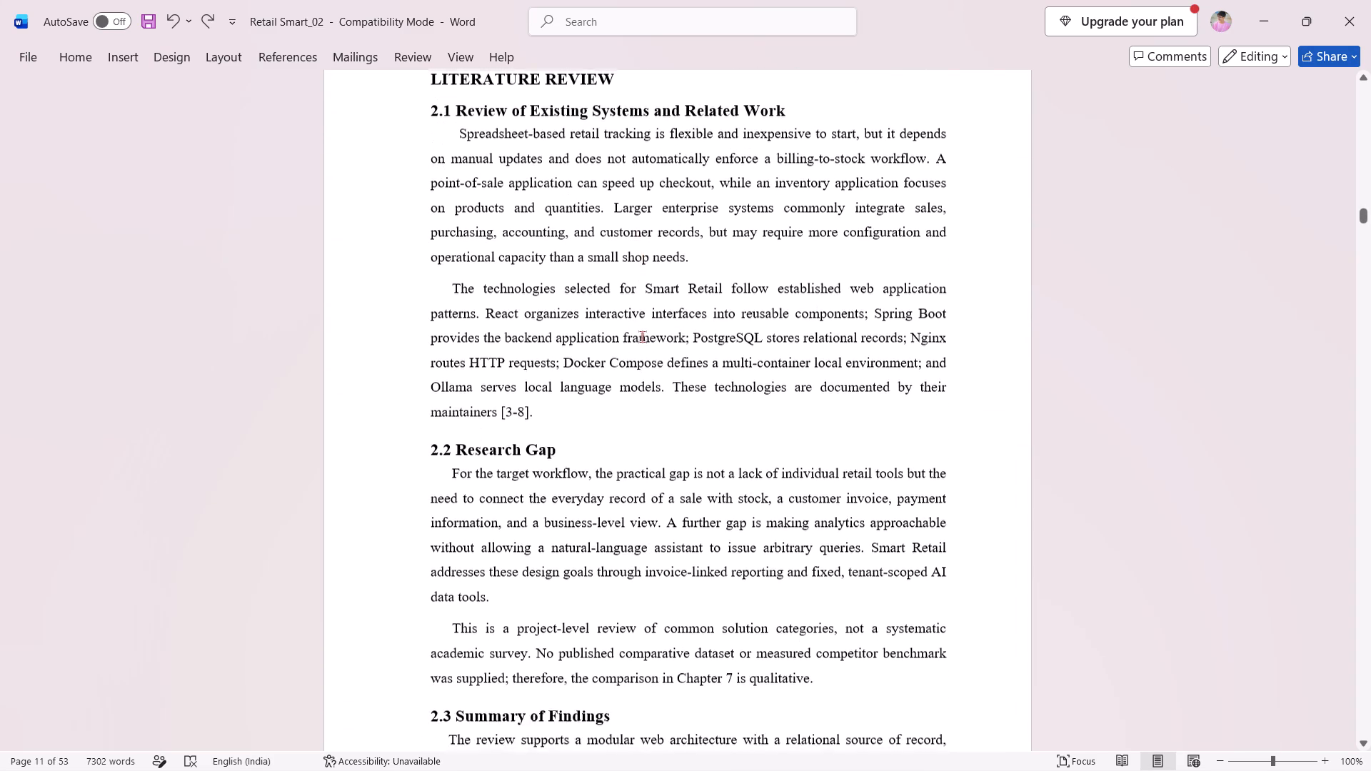
{"action": "scroll", "coordinate": [642, 336], "scroll_direction": "down", "scroll_amount": 5}
In the CONTENTS list, enter page numbers ii for CERTIFICATE, iii for ACKNOWLEDGEMENT and iv for ABSTRACT.
{"action": "scroll", "coordinate": [642, 336], "scroll_direction": "up", "scroll_amount": 4}
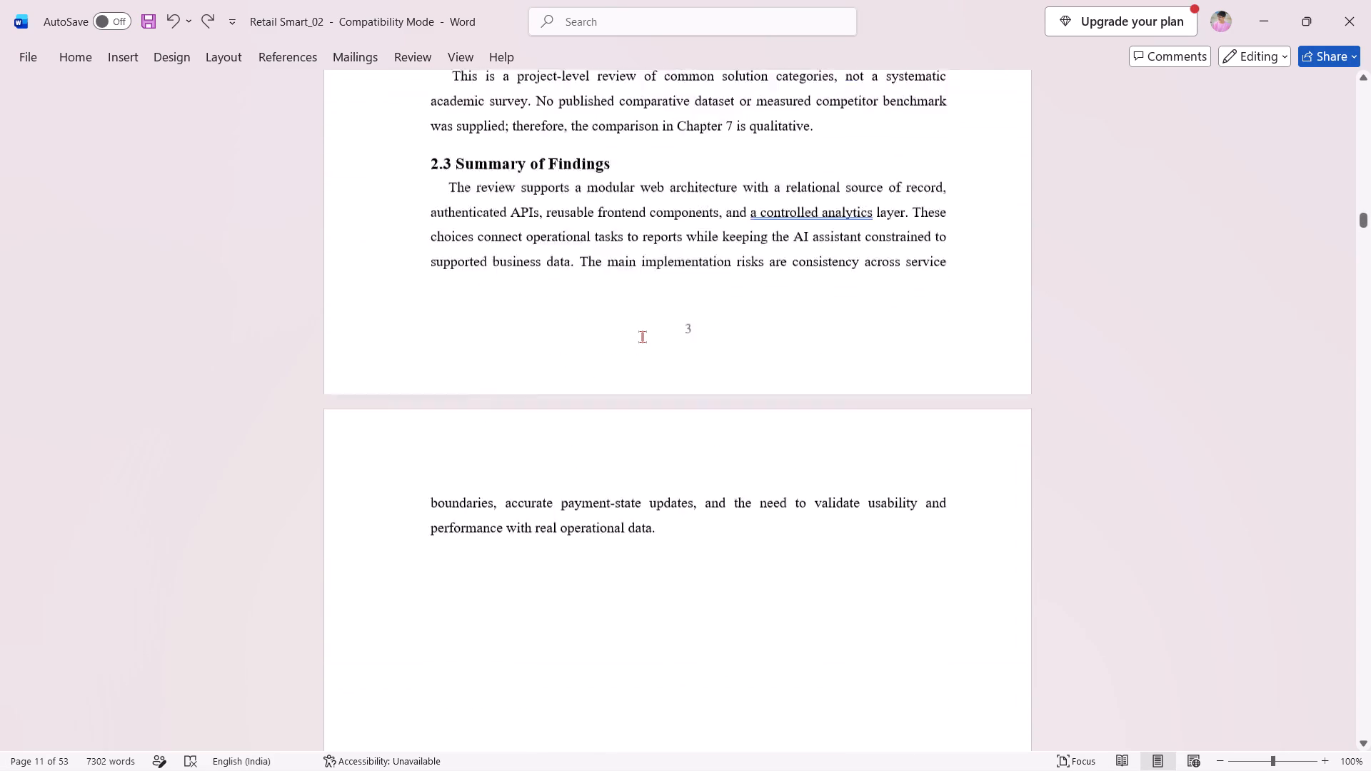
{"action": "scroll", "coordinate": [642, 336], "scroll_direction": "up", "scroll_amount": 10}
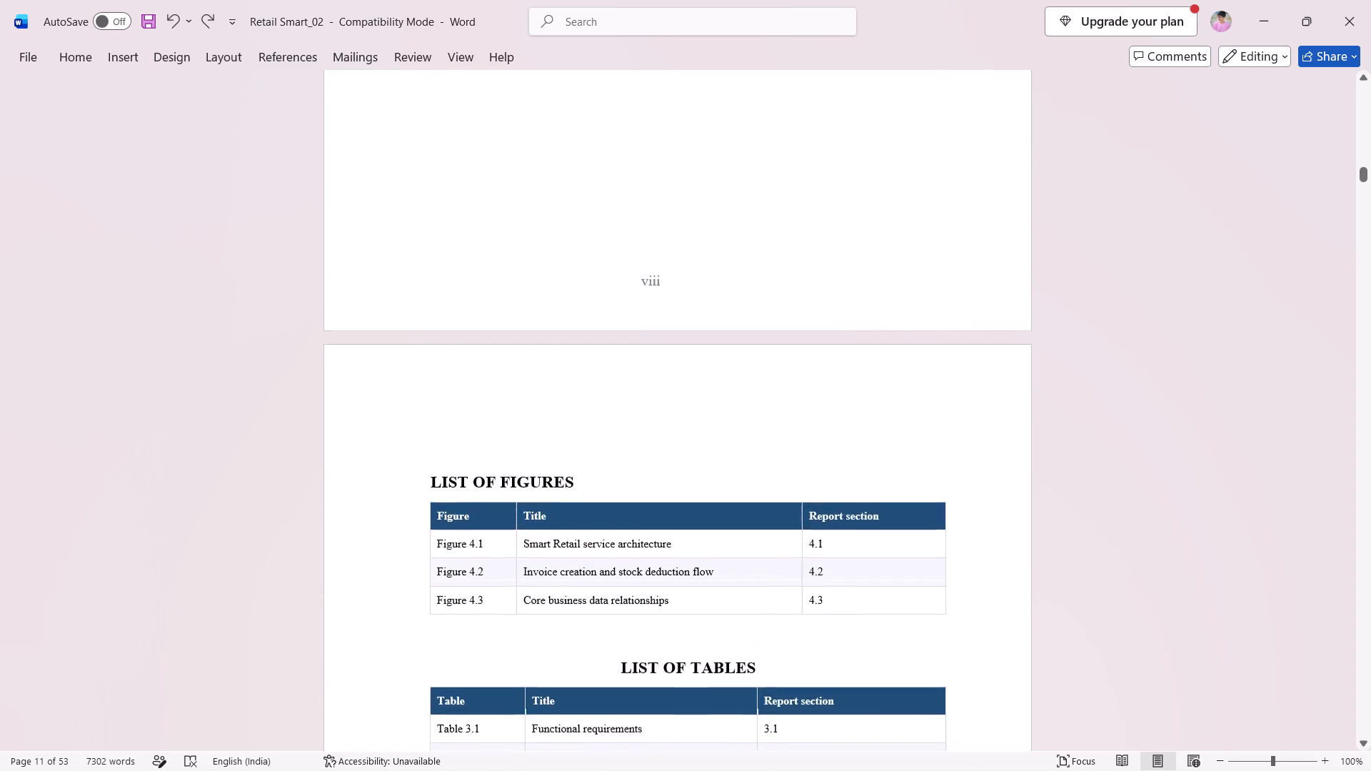
{"action": "scroll", "coordinate": [642, 336], "scroll_direction": "up", "scroll_amount": 11}
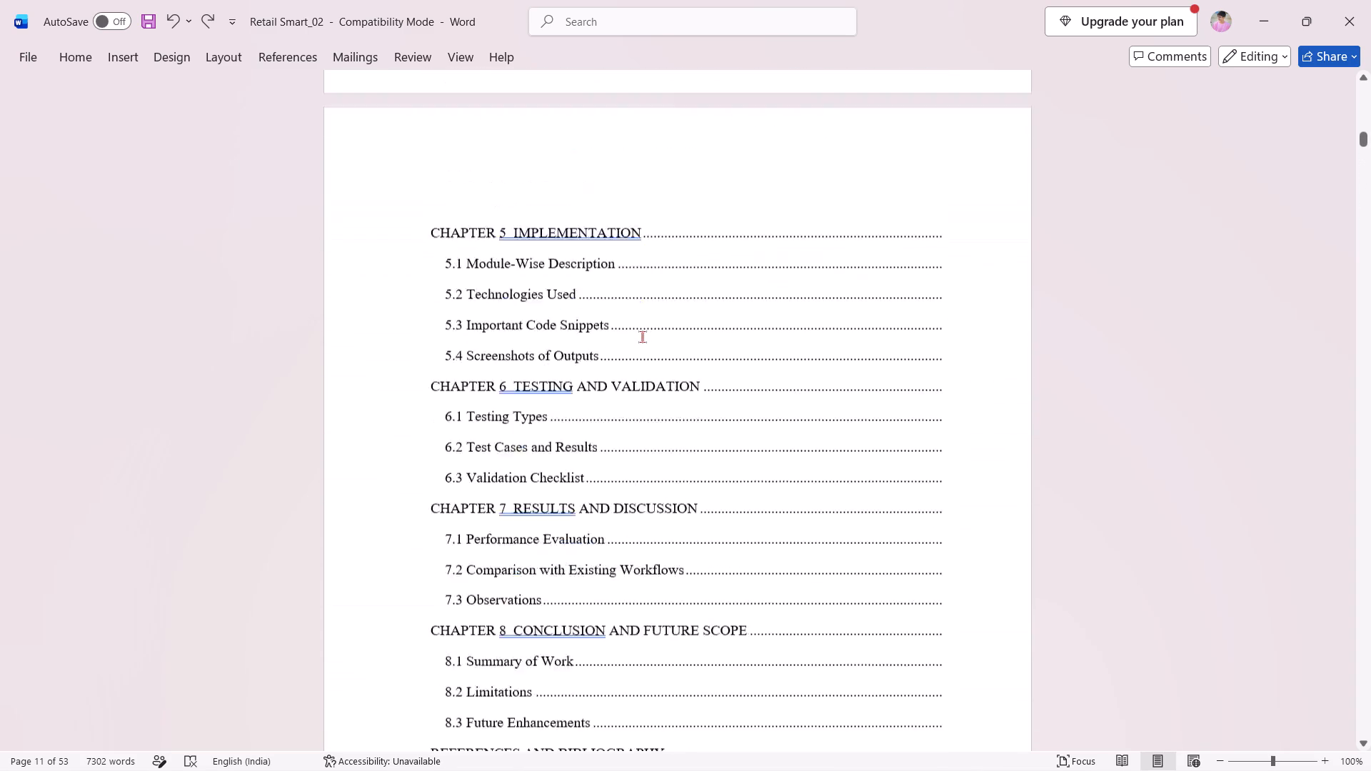
{"action": "scroll", "coordinate": [642, 336], "scroll_direction": "up", "scroll_amount": 2}
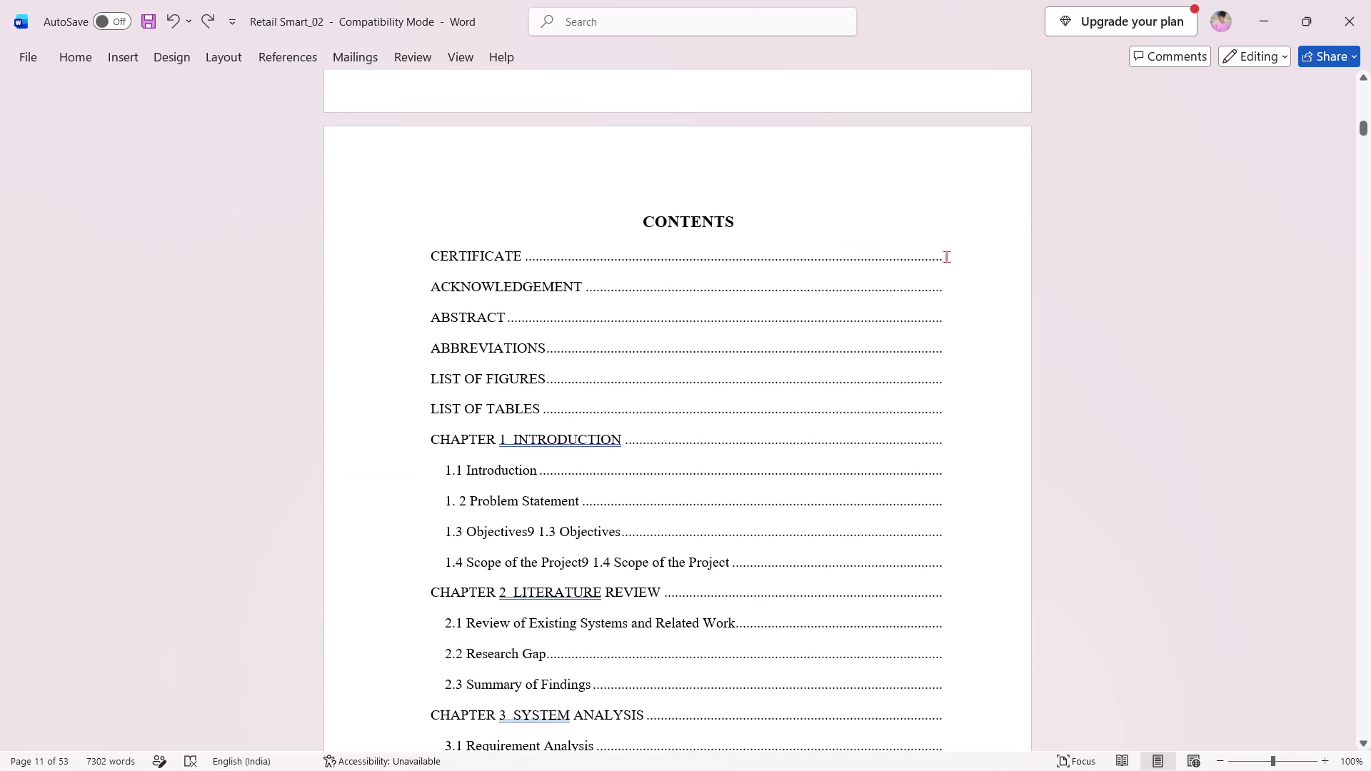
{"action": "left_click", "coordinate": [946, 256]}
{"action": "key", "text": "BackSpace"}
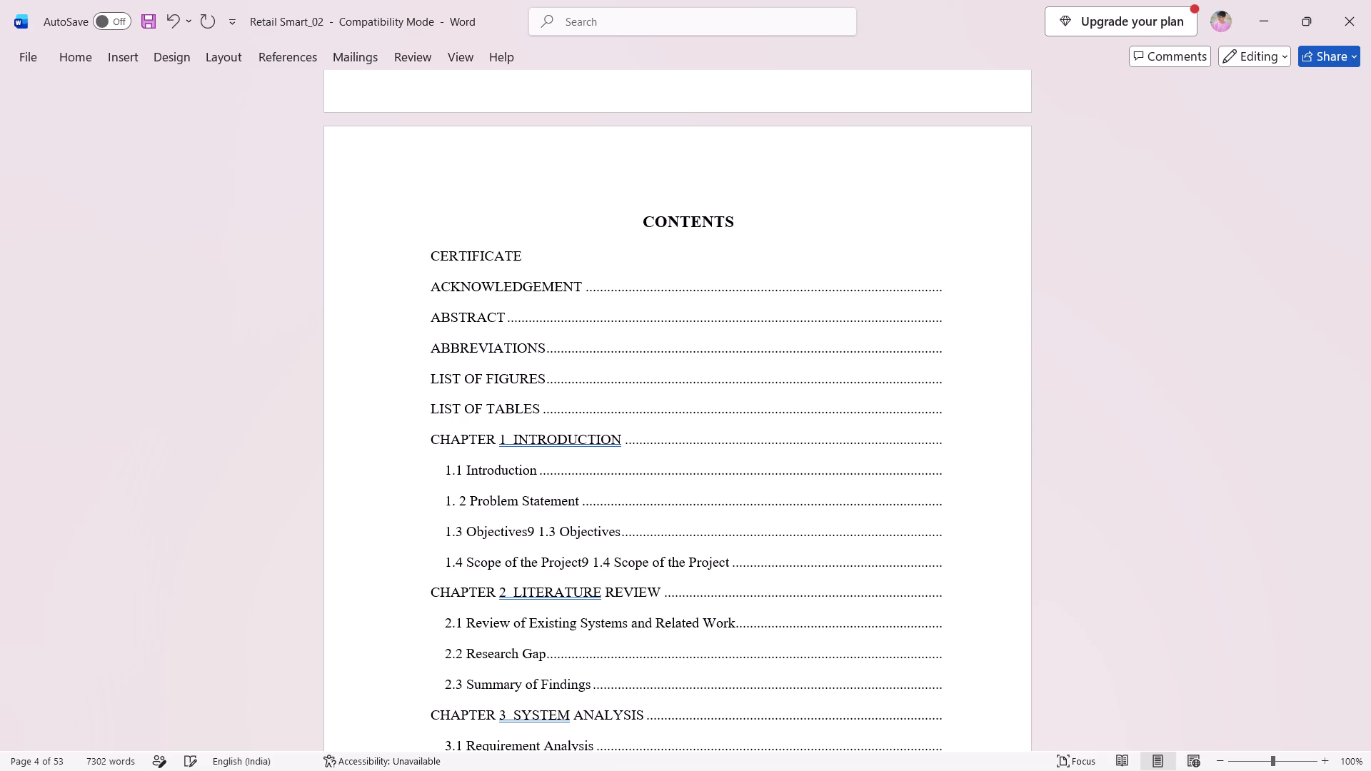
{"action": "key", "text": "ctrl+z"}
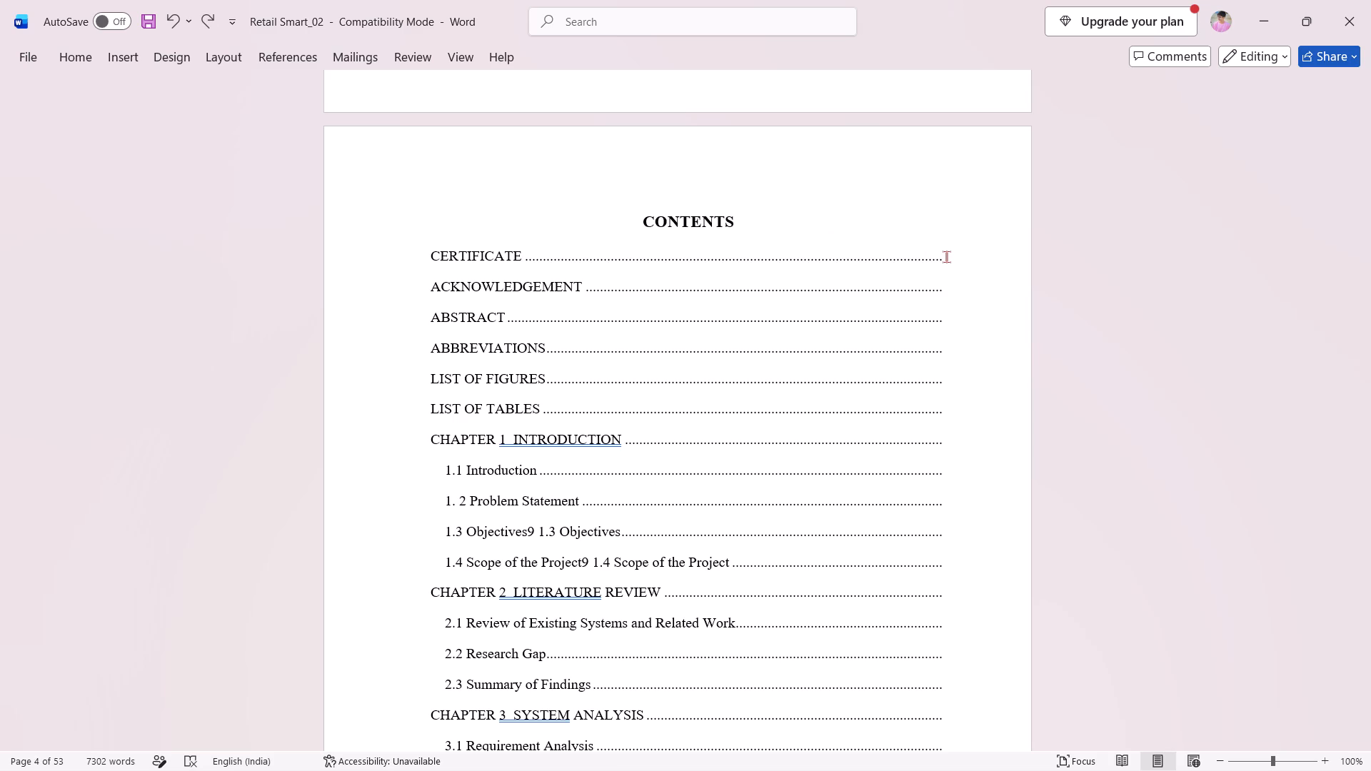
{"action": "type", "text": "ii"}
{"action": "key", "text": "Down"}
{"action": "type", "text": "iii"}
{"action": "key", "text": "Down"}
{"action": "type", "text": "iv"}
{"action": "key", "text": "Down"}
Check the page numbers of the front pages from the title page through the acknowledgement.
{"action": "scroll", "coordinate": [946, 256], "scroll_direction": "up", "scroll_amount": 4}
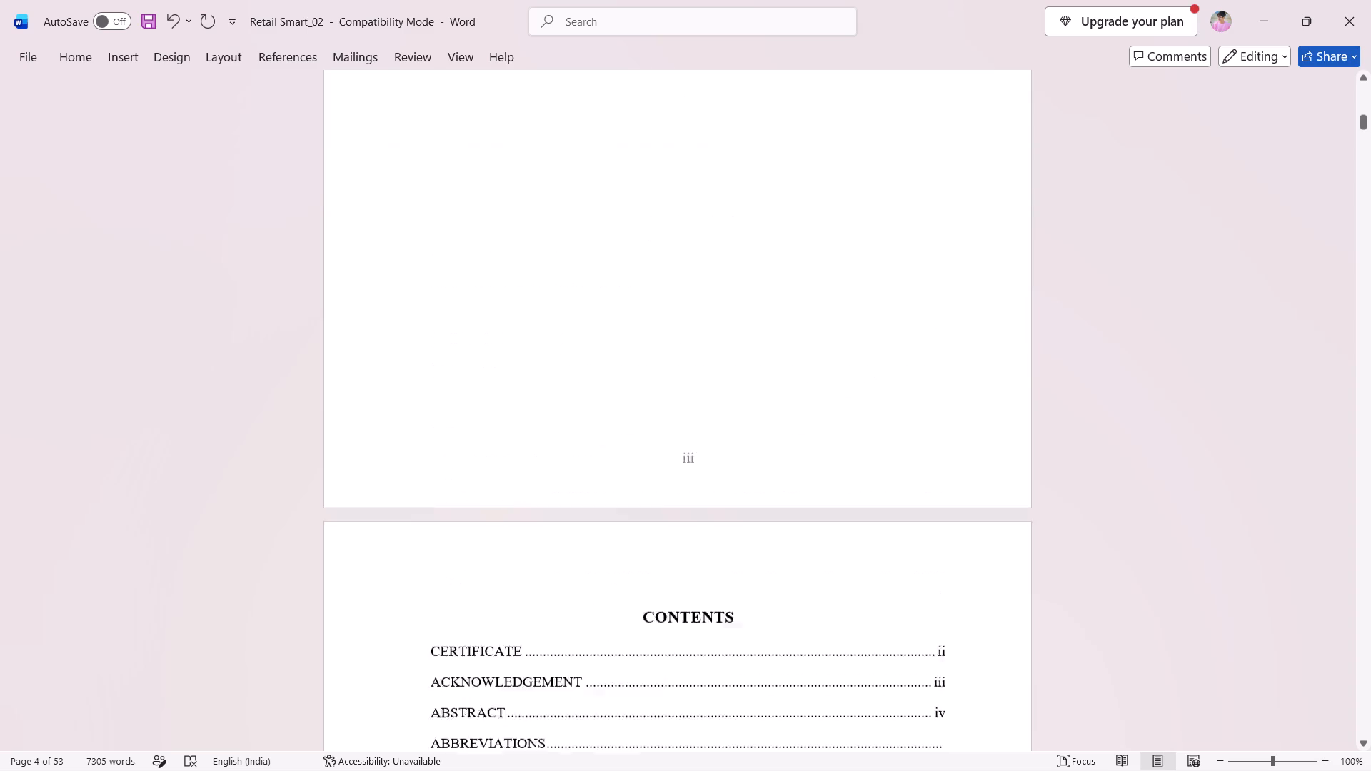
{"action": "scroll", "coordinate": [946, 256], "scroll_direction": "up", "scroll_amount": 7}
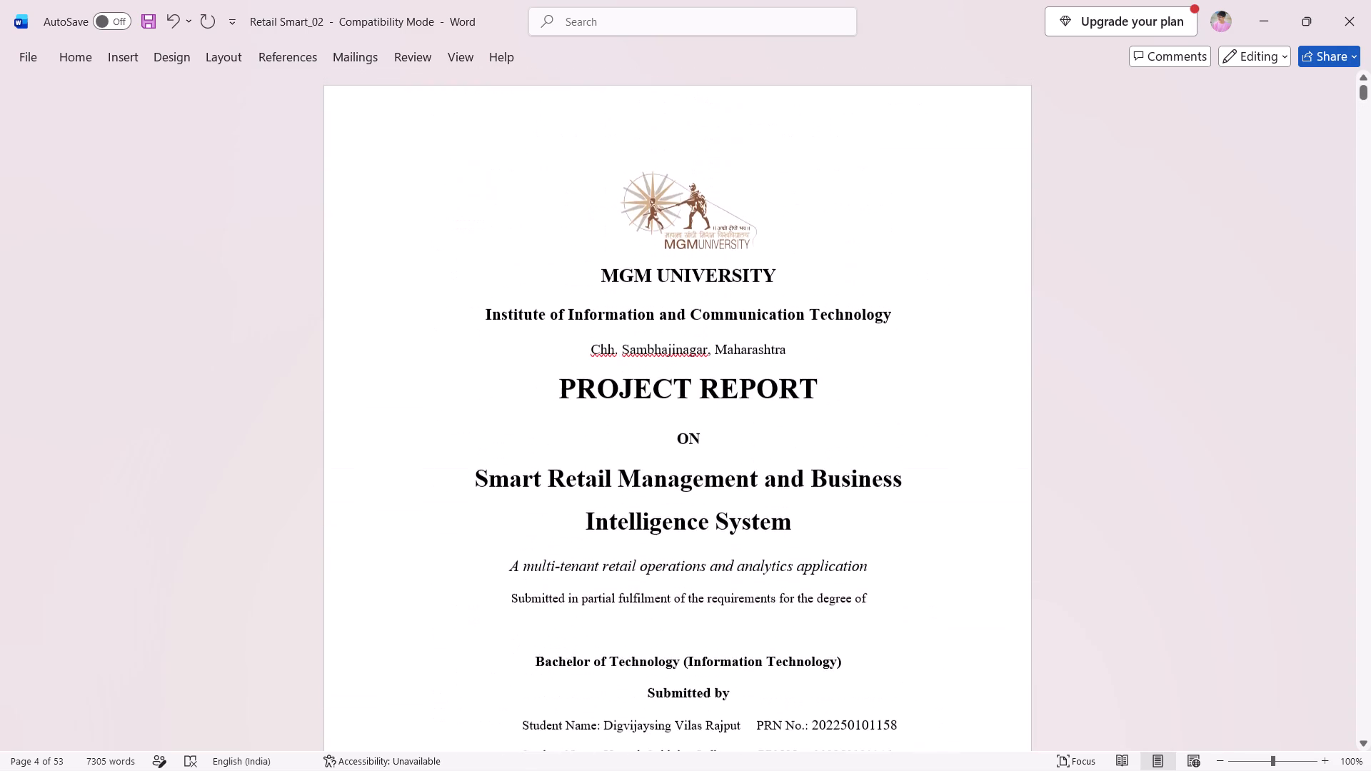
{"action": "scroll", "coordinate": [946, 256], "scroll_direction": "down", "scroll_amount": 11}
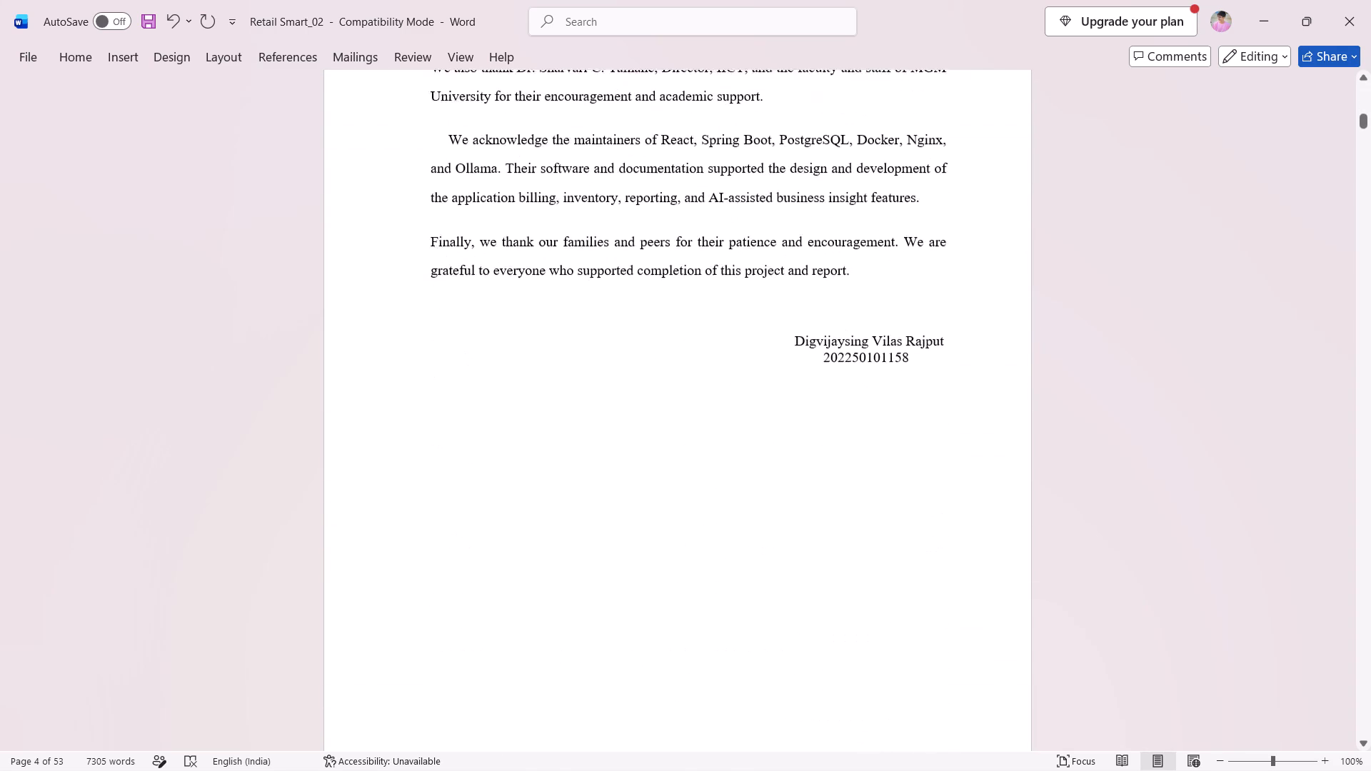
{"action": "scroll", "coordinate": [946, 256], "scroll_direction": "down", "scroll_amount": 4}
{"action": "scroll", "coordinate": [946, 256], "scroll_direction": "up", "scroll_amount": 2}
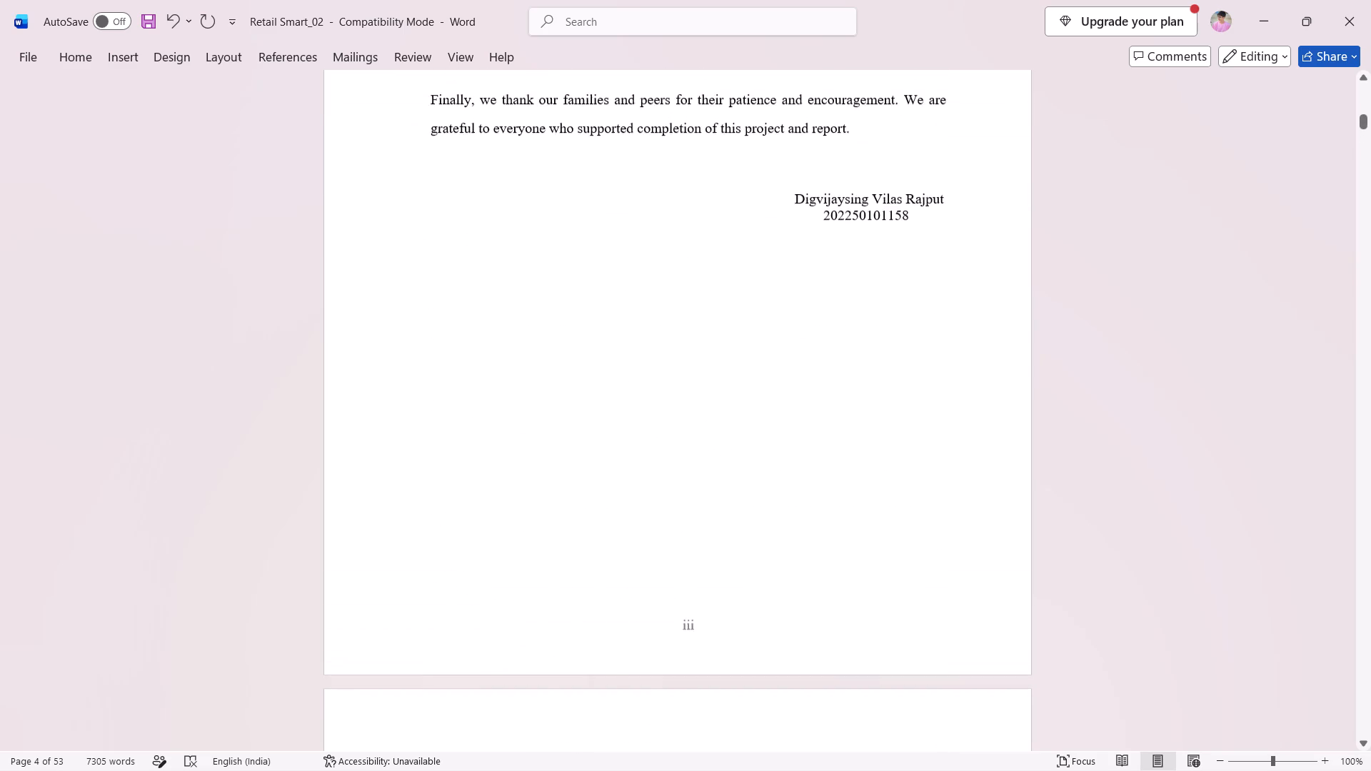
{"action": "scroll", "coordinate": [946, 256], "scroll_direction": "up", "scroll_amount": 1}
{"action": "scroll", "coordinate": [946, 256], "scroll_direction": "down", "scroll_amount": 1}
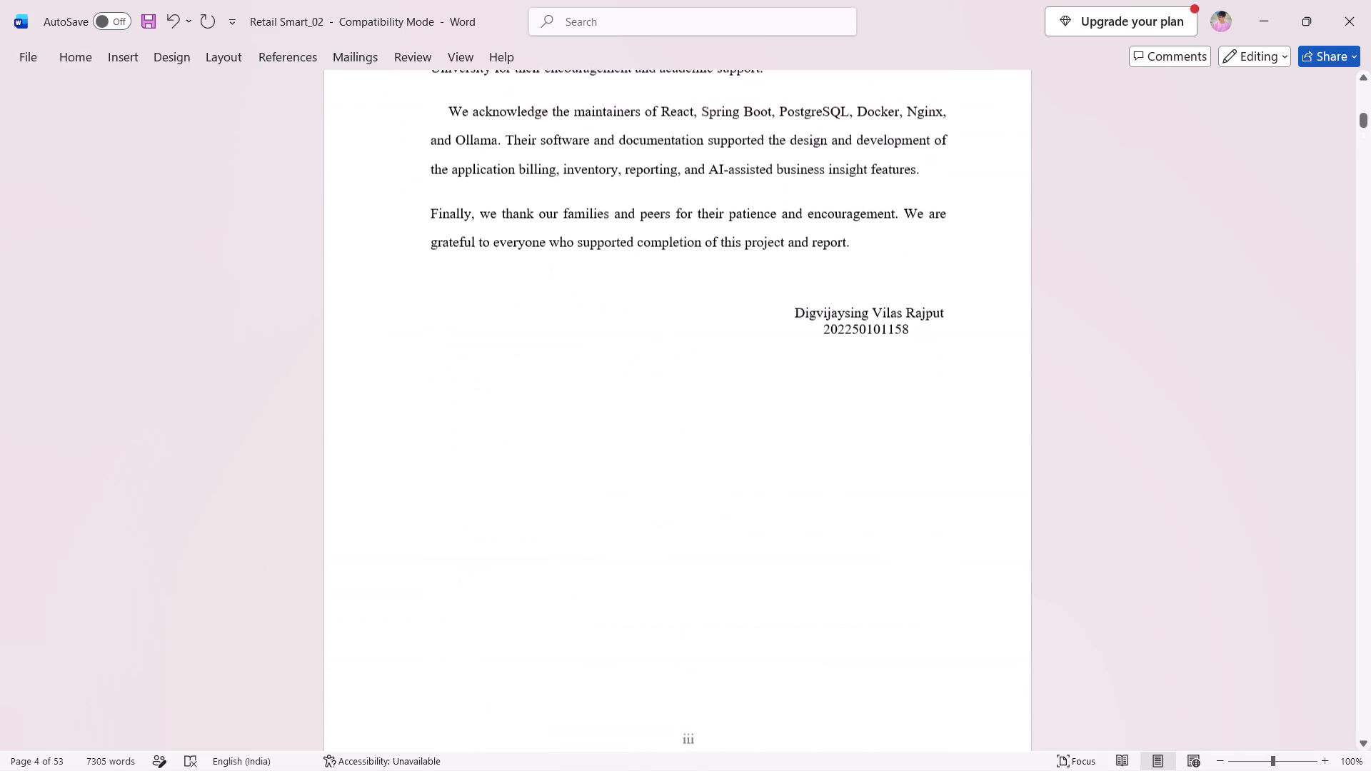
{"action": "scroll", "coordinate": [946, 256], "scroll_direction": "down", "scroll_amount": 1}
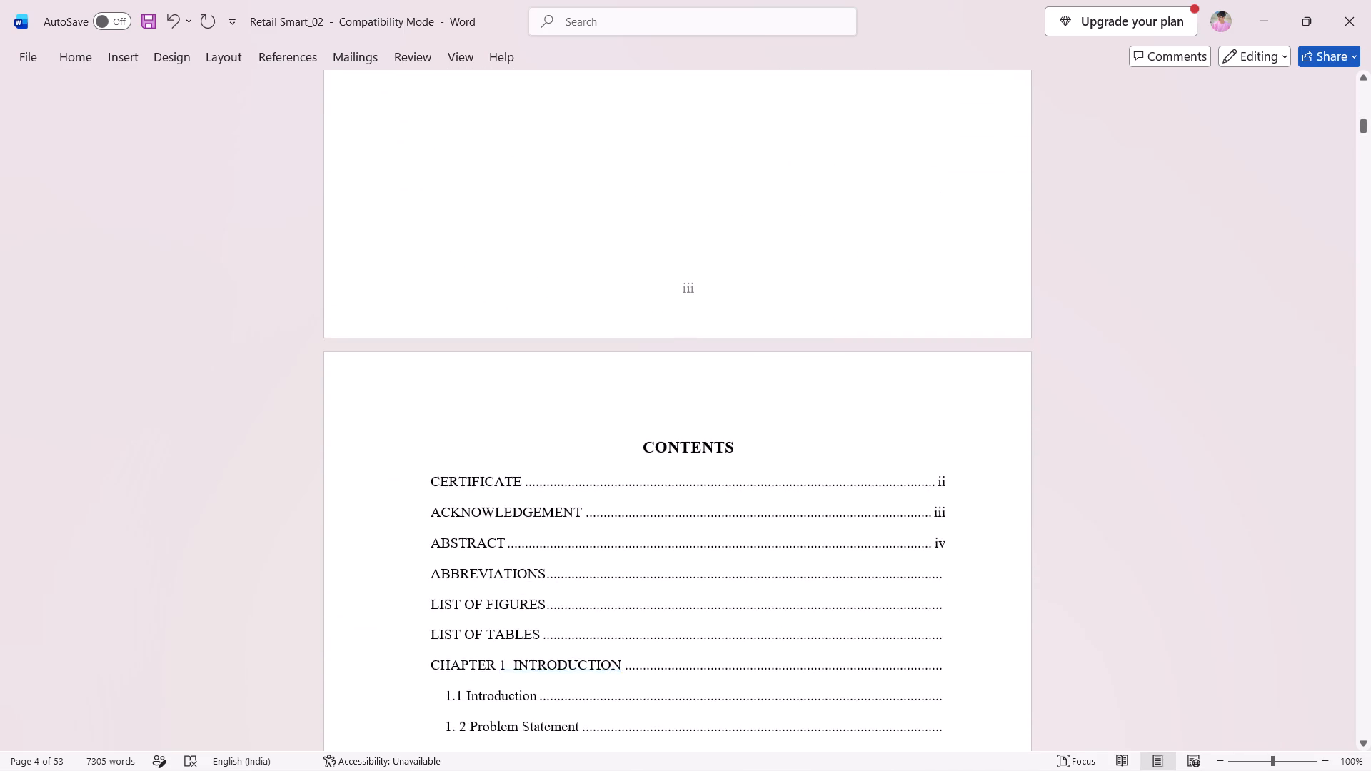
Check the page numbers of the contents, ABSTRACT and ABBREVIATIONS pages against the CONTENTS entries.
{"action": "scroll", "coordinate": [946, 256], "scroll_direction": "down", "scroll_amount": 3}
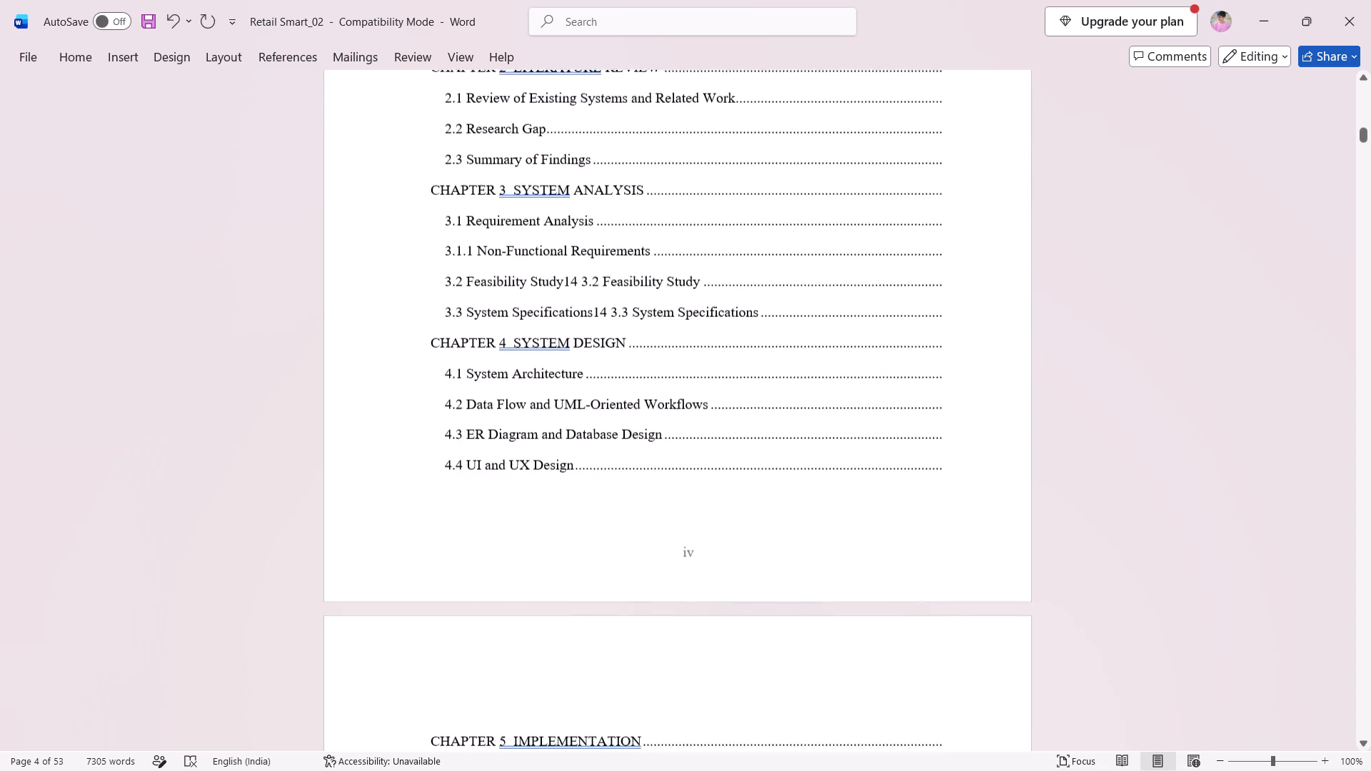
{"action": "scroll", "coordinate": [946, 256], "scroll_direction": "down", "scroll_amount": 2}
{"action": "scroll", "coordinate": [946, 256], "scroll_direction": "up", "scroll_amount": 2}
{"action": "scroll", "coordinate": [946, 256], "scroll_direction": "down", "scroll_amount": 1}
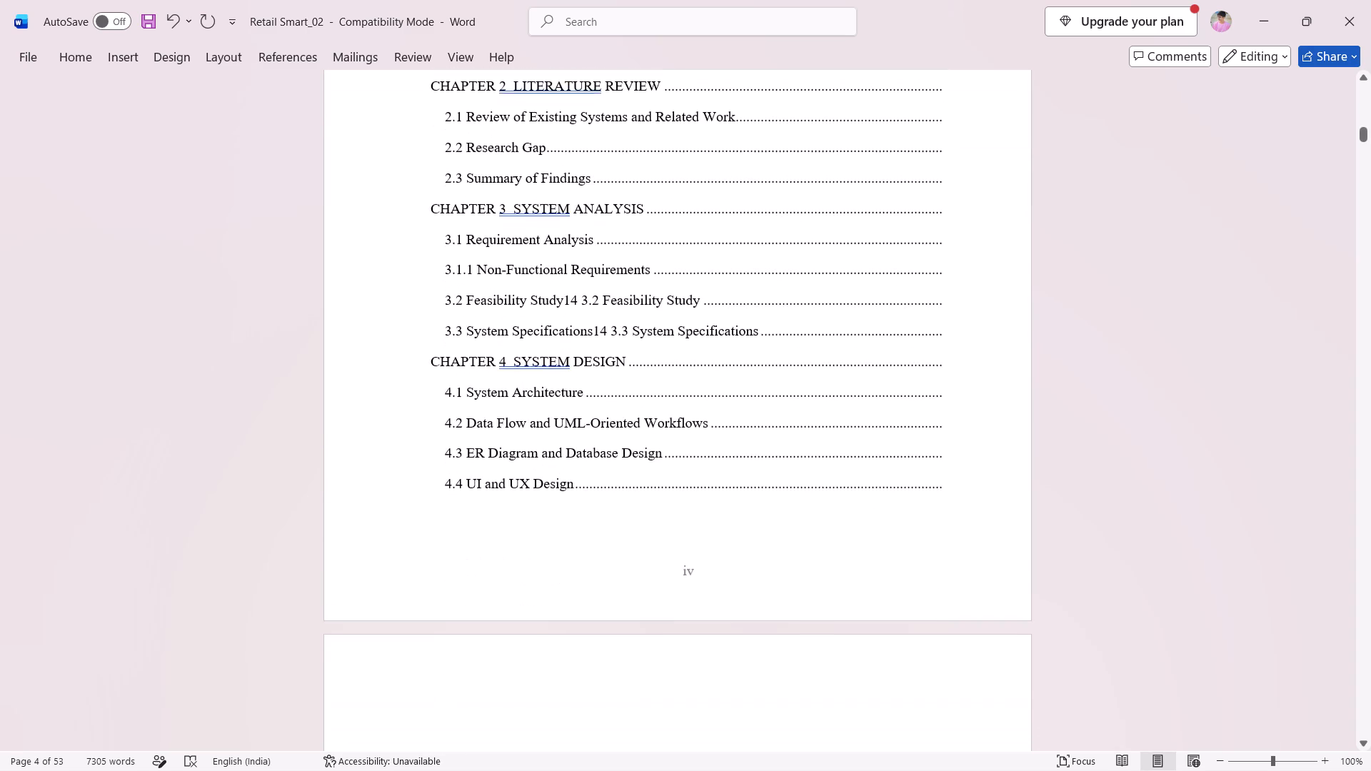
{"action": "scroll", "coordinate": [946, 256], "scroll_direction": "down", "scroll_amount": 4}
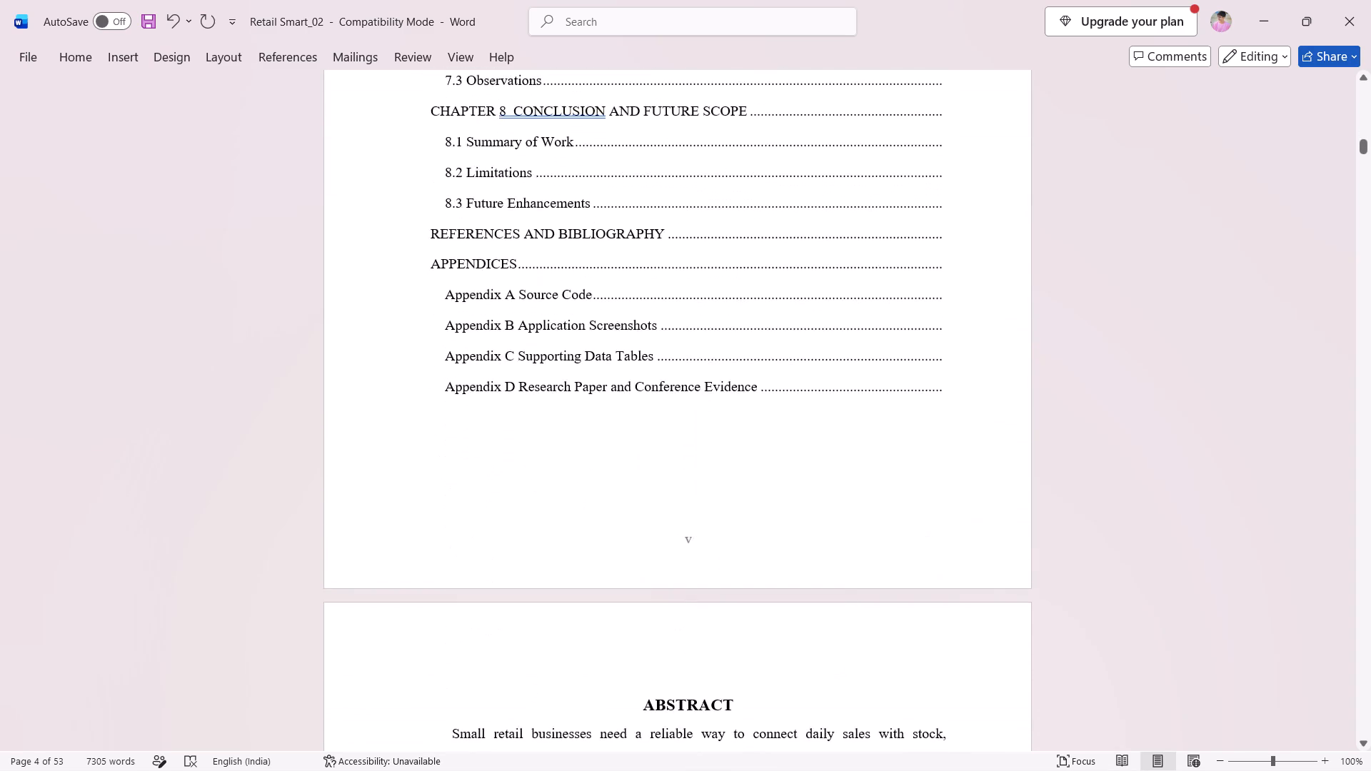
{"action": "scroll", "coordinate": [946, 256], "scroll_direction": "down", "scroll_amount": 2}
{"action": "scroll", "coordinate": [946, 256], "scroll_direction": "up", "scroll_amount": 5}
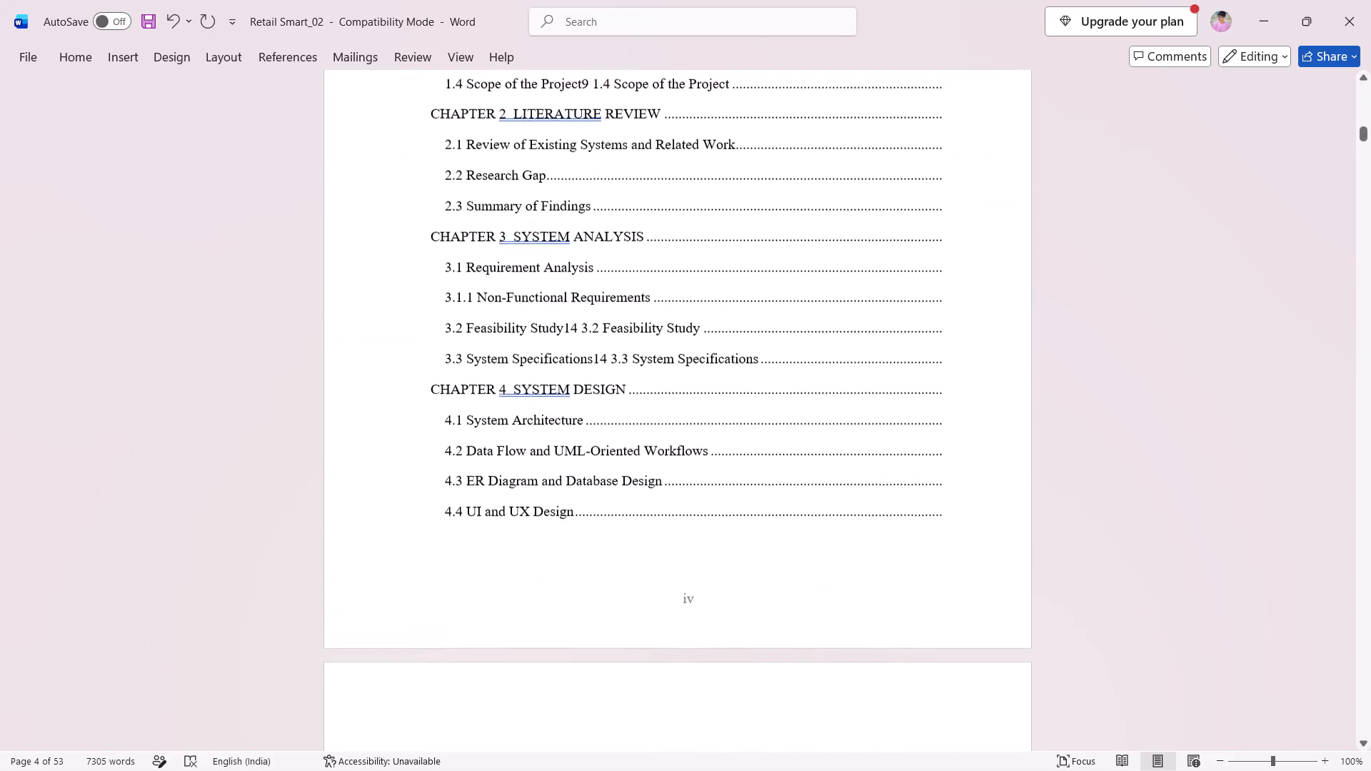
{"action": "scroll", "coordinate": [946, 256], "scroll_direction": "up", "scroll_amount": 1}
{"action": "scroll", "coordinate": [946, 256], "scroll_direction": "down", "scroll_amount": 3}
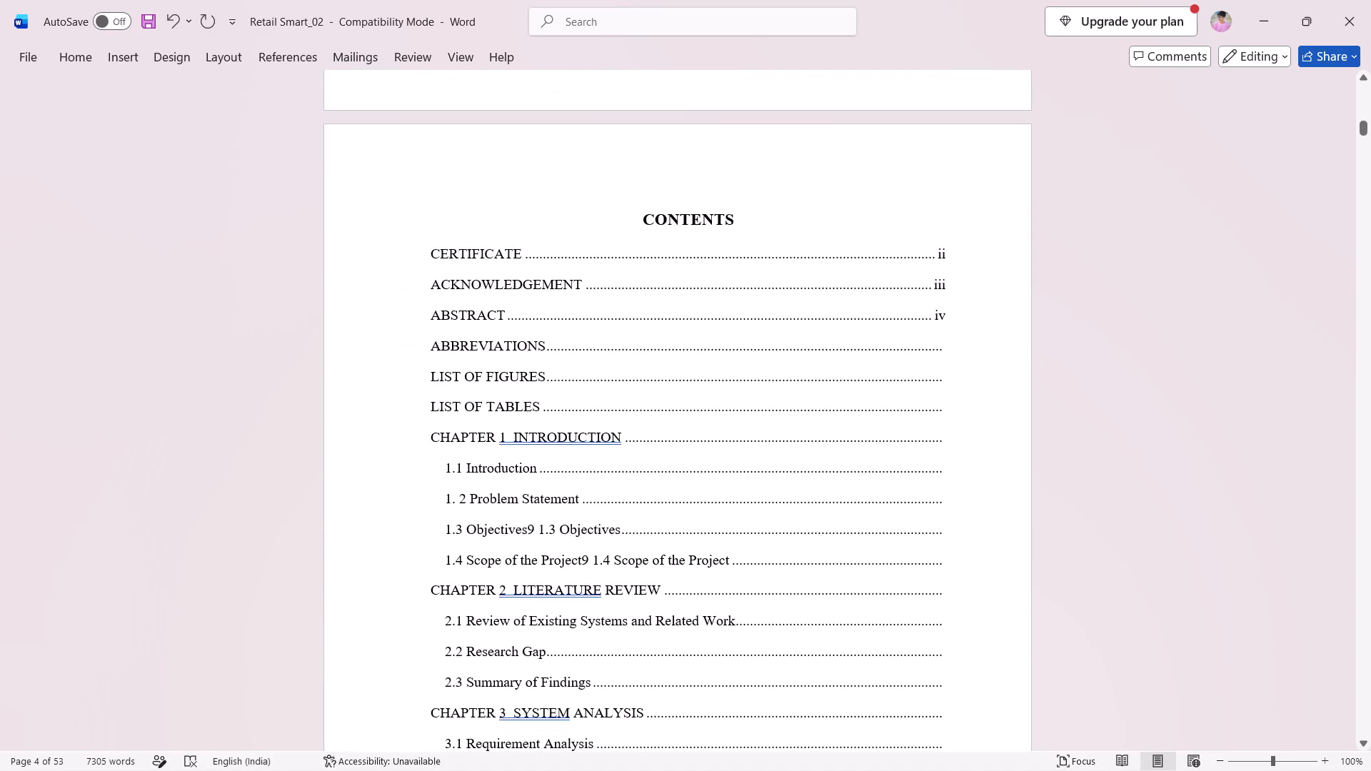
{"action": "scroll", "coordinate": [946, 256], "scroll_direction": "down", "scroll_amount": 11}
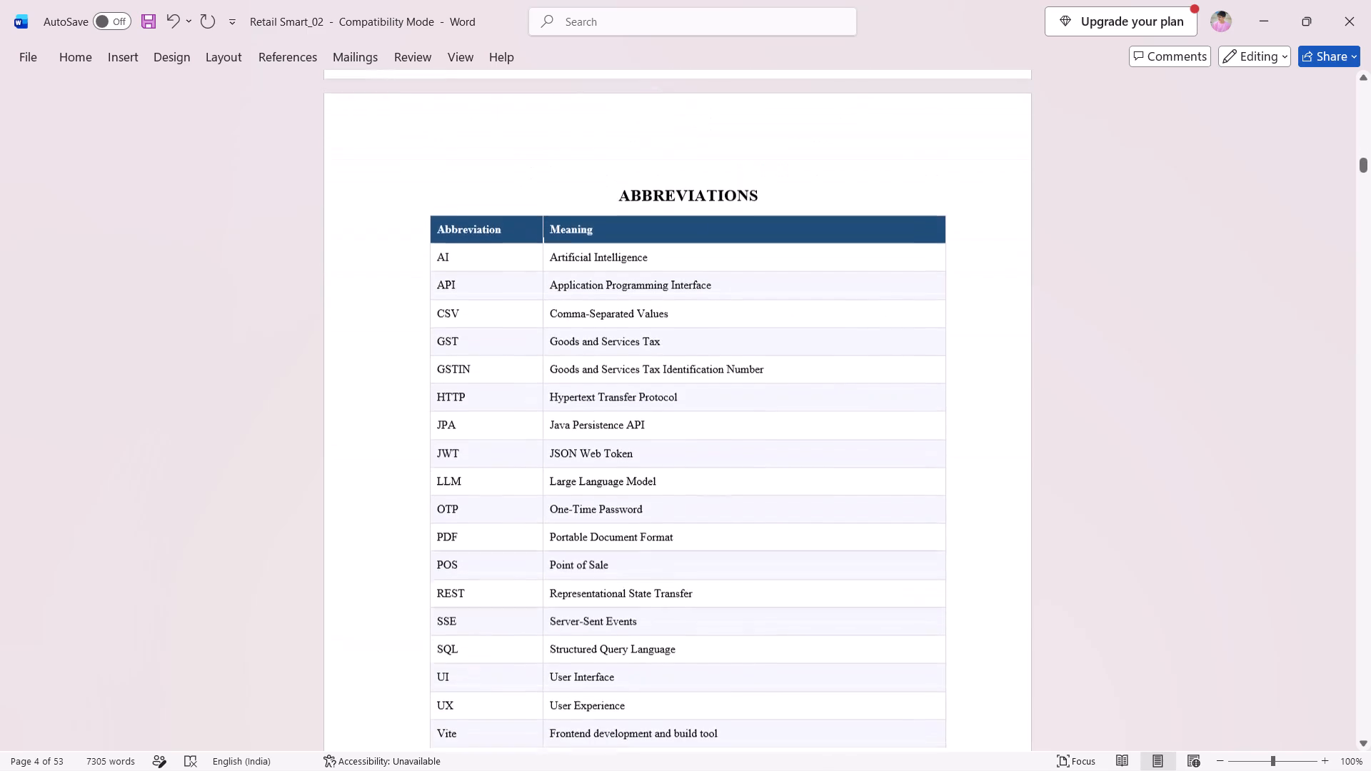
{"action": "scroll", "coordinate": [946, 256], "scroll_direction": "up", "scroll_amount": 8}
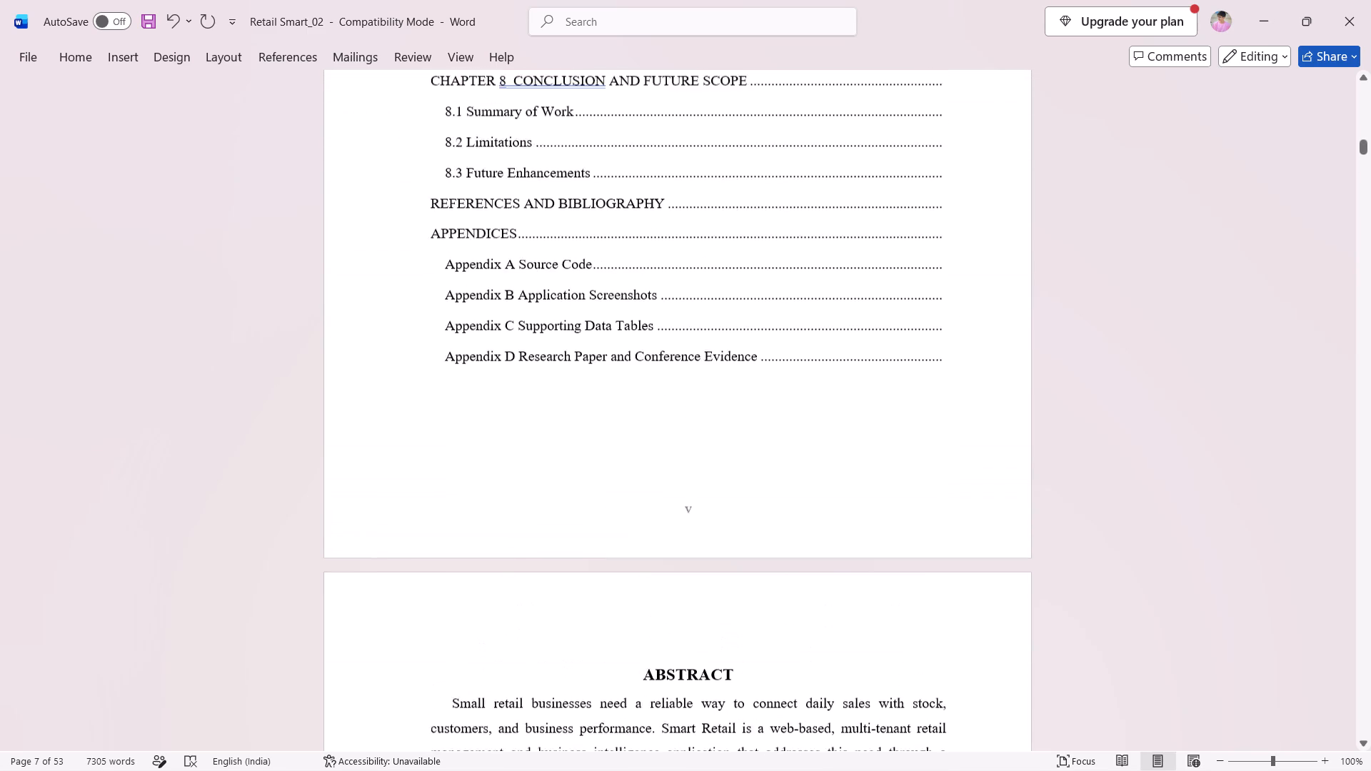
{"action": "scroll", "coordinate": [946, 256], "scroll_direction": "up", "scroll_amount": 2}
{"action": "scroll", "coordinate": [950, 121], "scroll_direction": "up", "scroll_amount": 2}
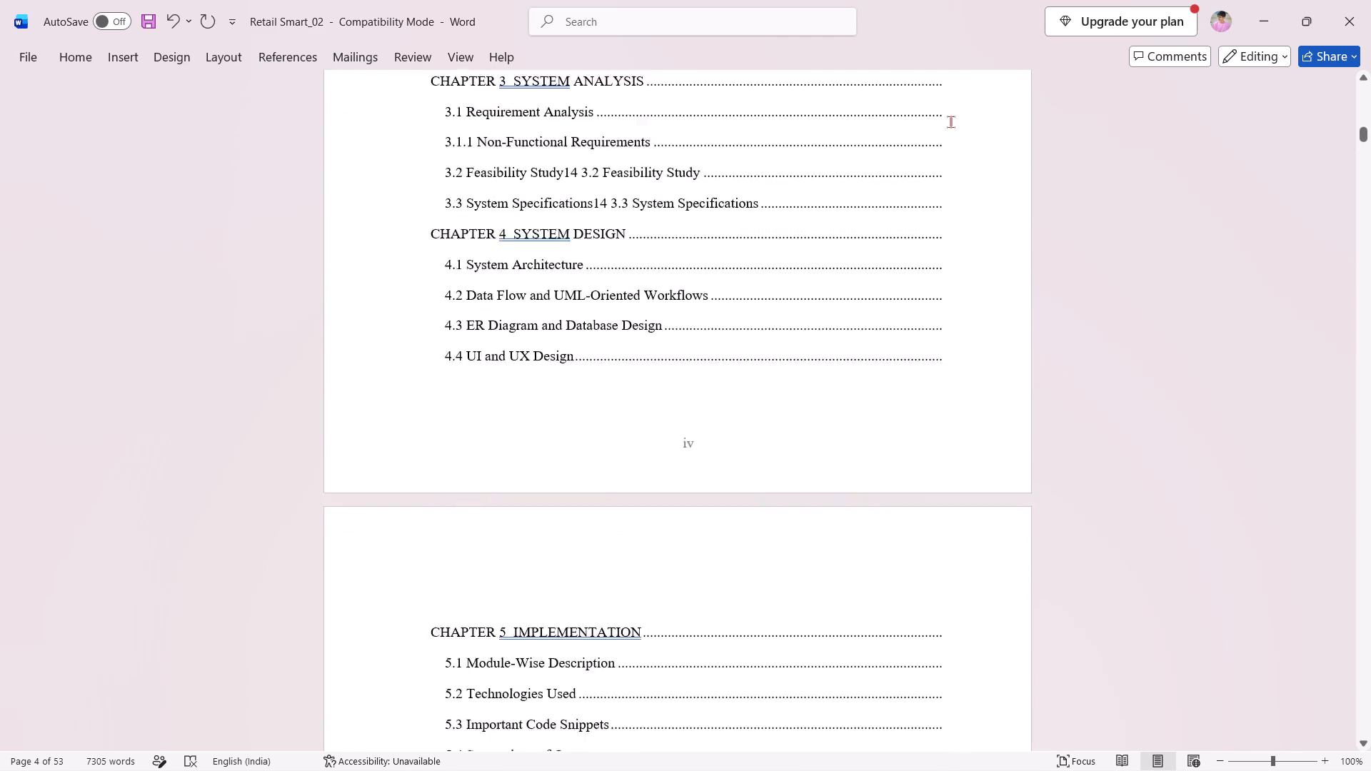
{"action": "scroll", "coordinate": [950, 121], "scroll_direction": "up", "scroll_amount": 2}
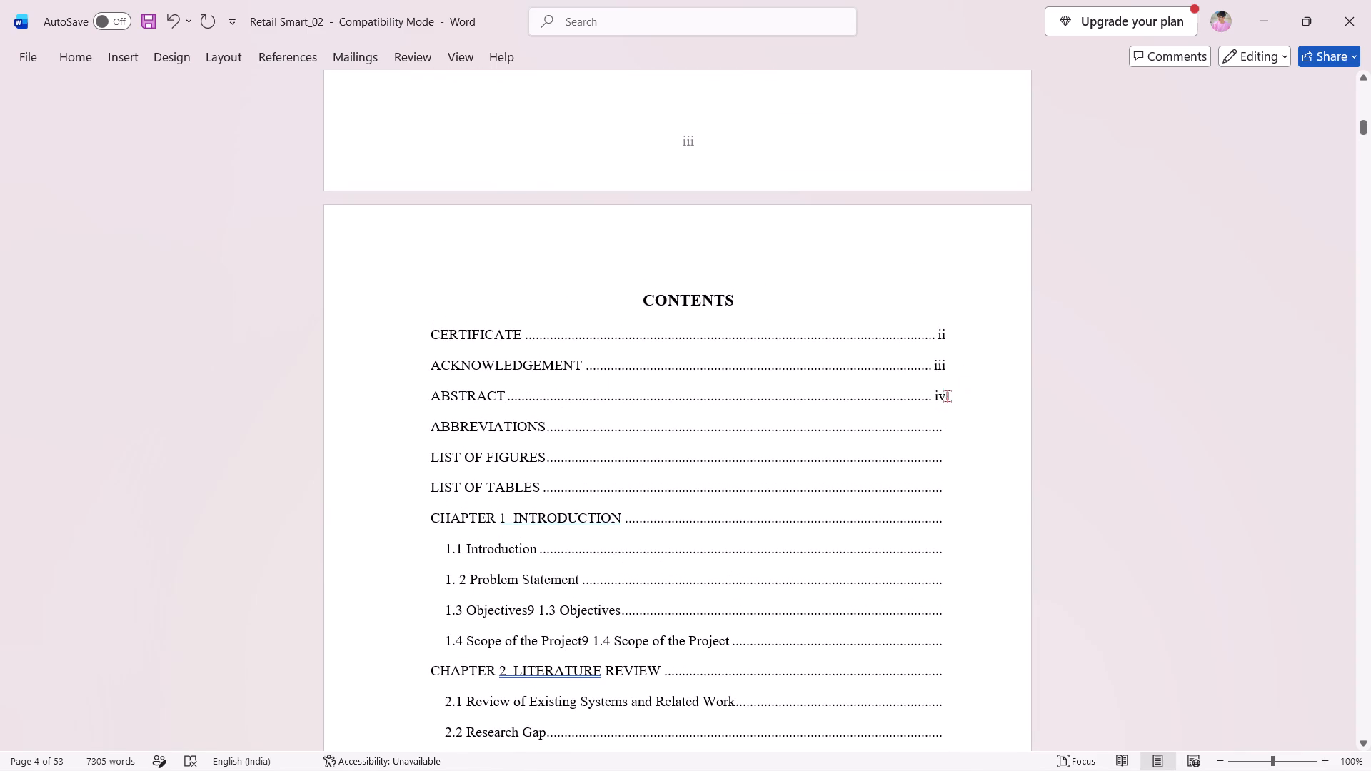
Compare the CONTENTS entries with the footer page numbers from the acknowledgement page through the ABSTRACT page.
{"action": "left_click", "coordinate": [950, 393]}
{"action": "scroll", "coordinate": [950, 393], "scroll_direction": "up", "scroll_amount": 1}
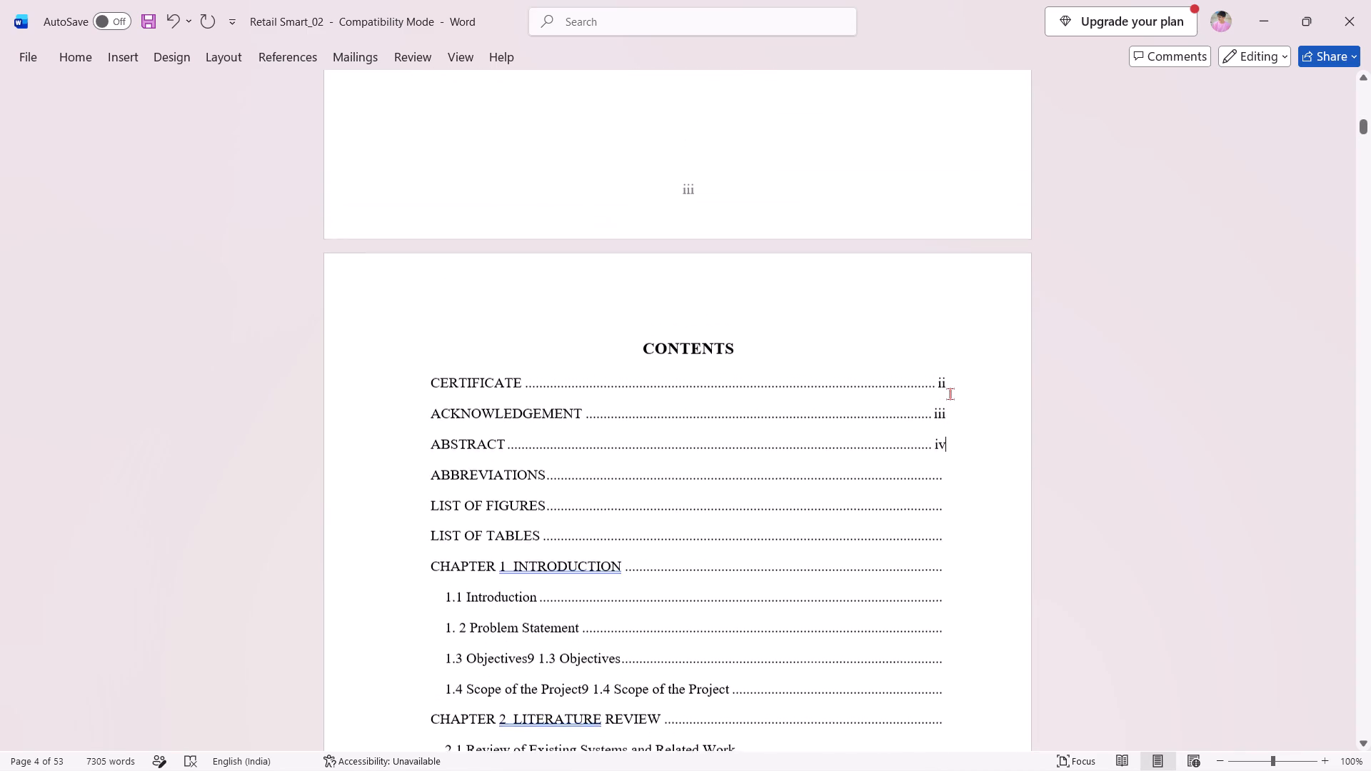
{"action": "scroll", "coordinate": [950, 393], "scroll_direction": "up", "scroll_amount": 3}
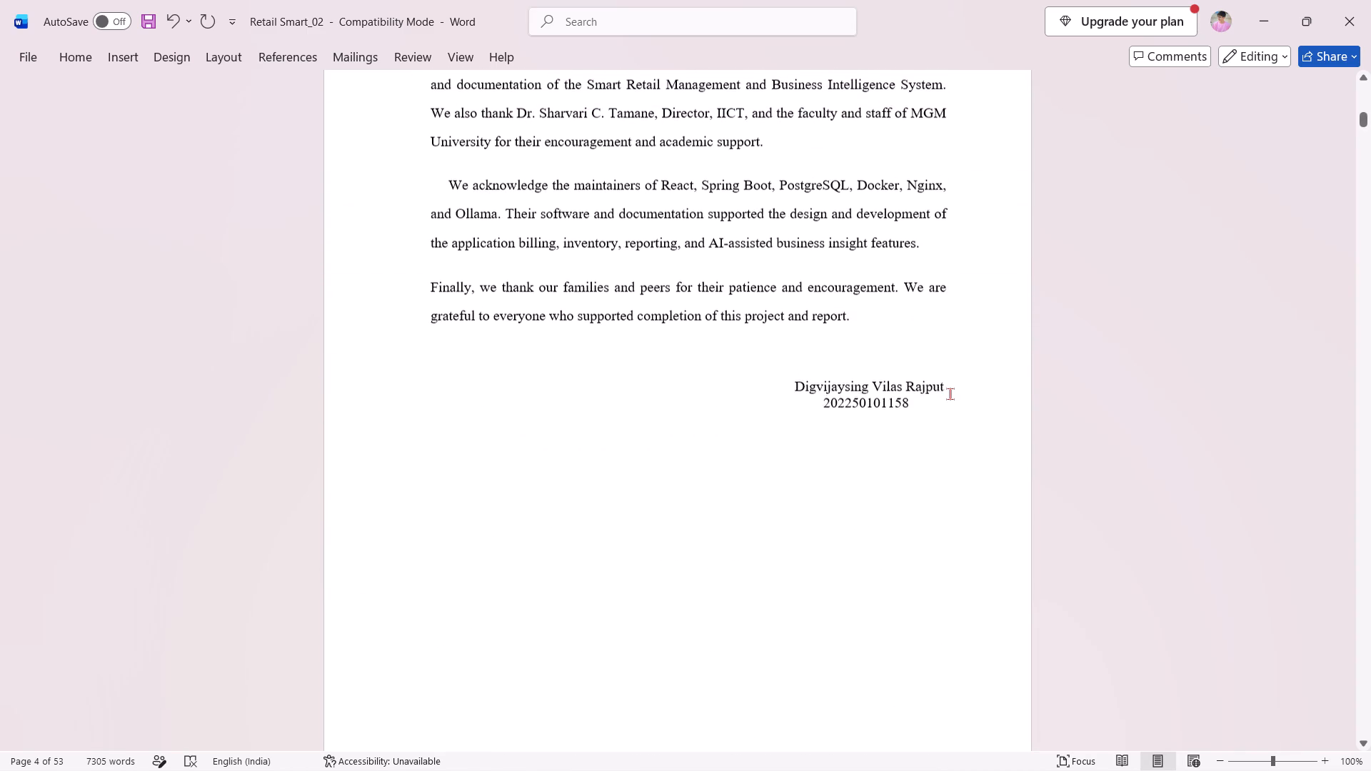
{"action": "scroll", "coordinate": [950, 393], "scroll_direction": "down", "scroll_amount": 1}
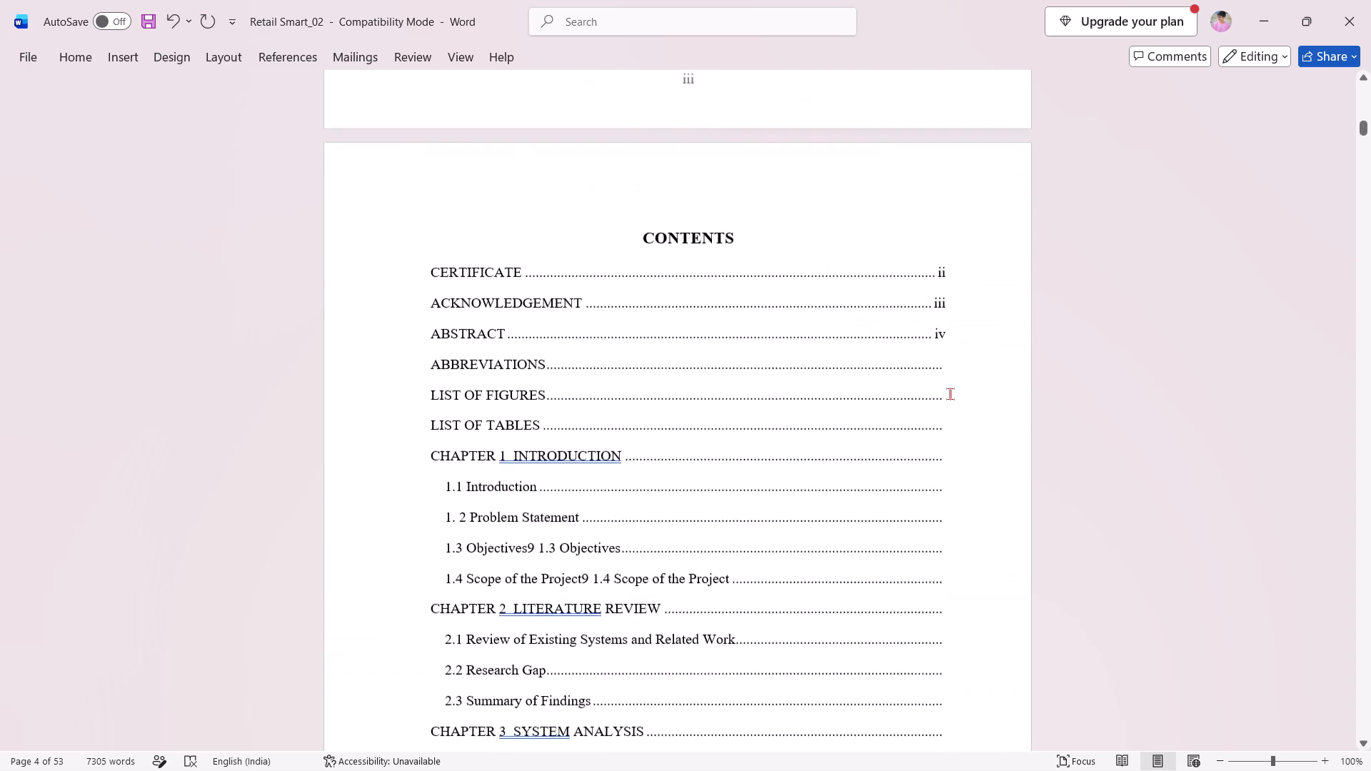
{"action": "scroll", "coordinate": [950, 393], "scroll_direction": "down", "scroll_amount": 1}
{"action": "scroll", "coordinate": [950, 393], "scroll_direction": "up", "scroll_amount": 2}
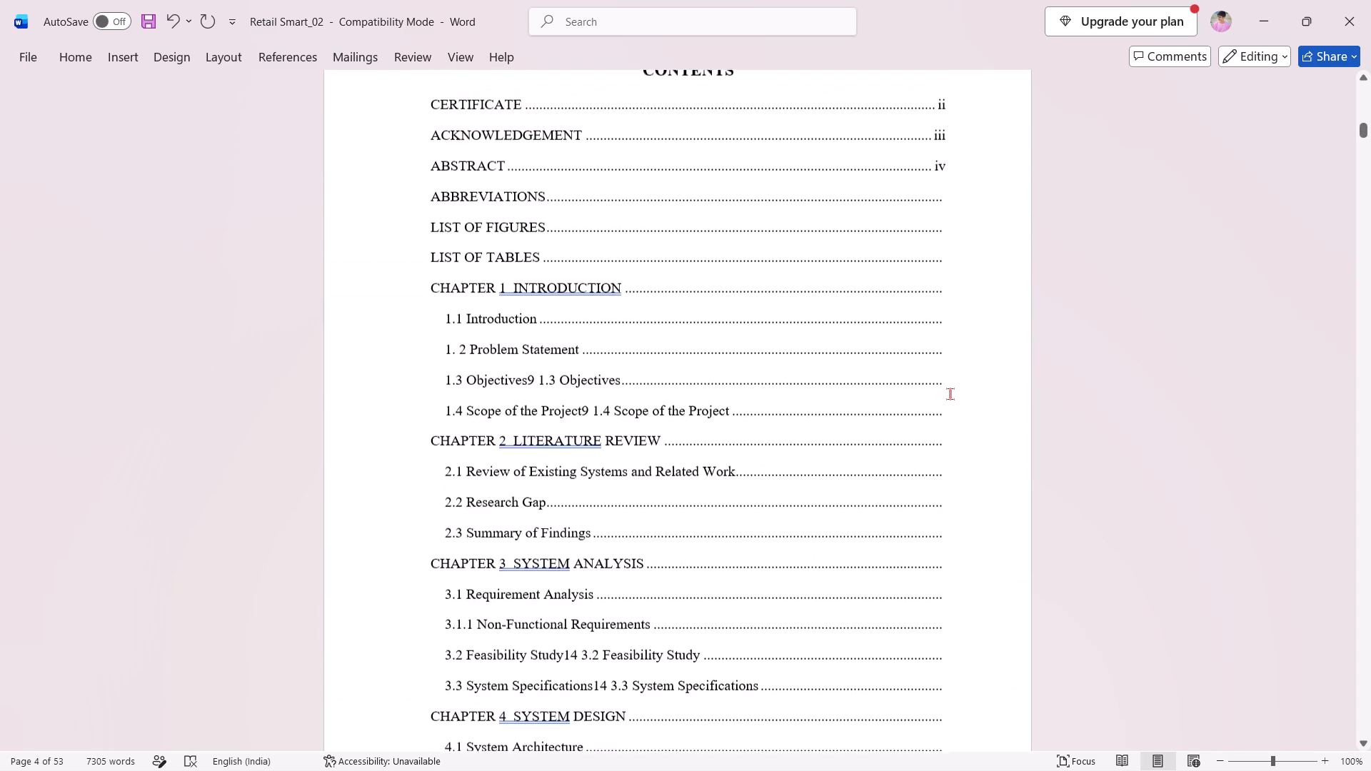
{"action": "scroll", "coordinate": [950, 393], "scroll_direction": "up", "scroll_amount": 2}
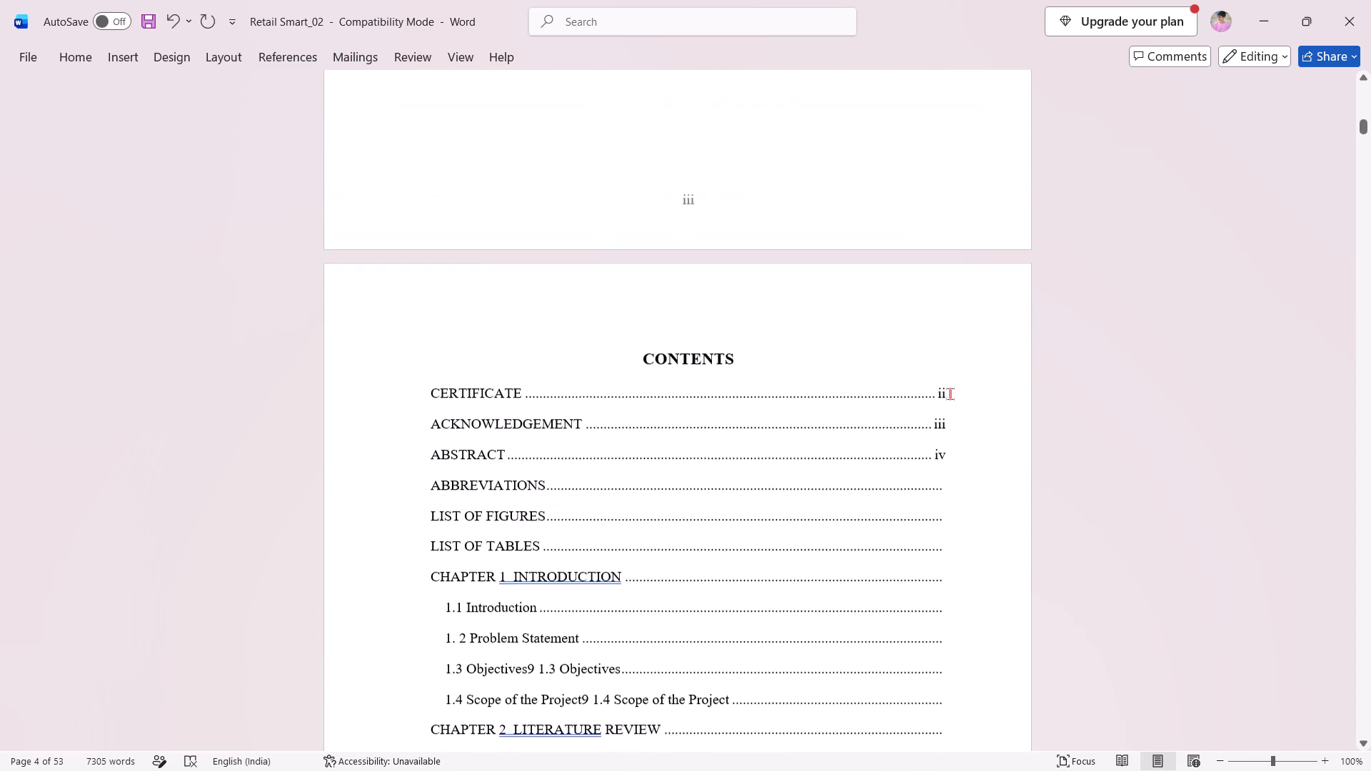
{"action": "scroll", "coordinate": [950, 393], "scroll_direction": "up", "scroll_amount": 3}
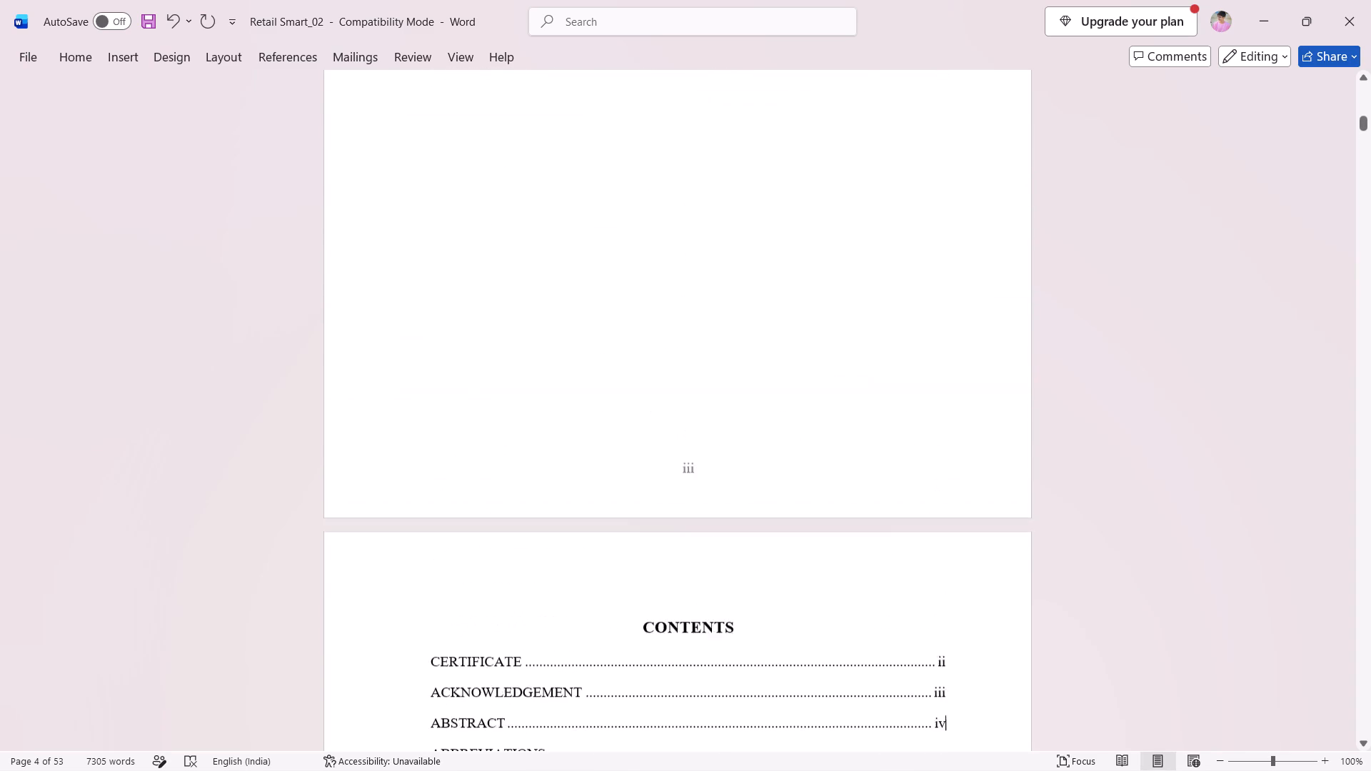
{"action": "scroll", "coordinate": [950, 393], "scroll_direction": "down", "scroll_amount": 6}
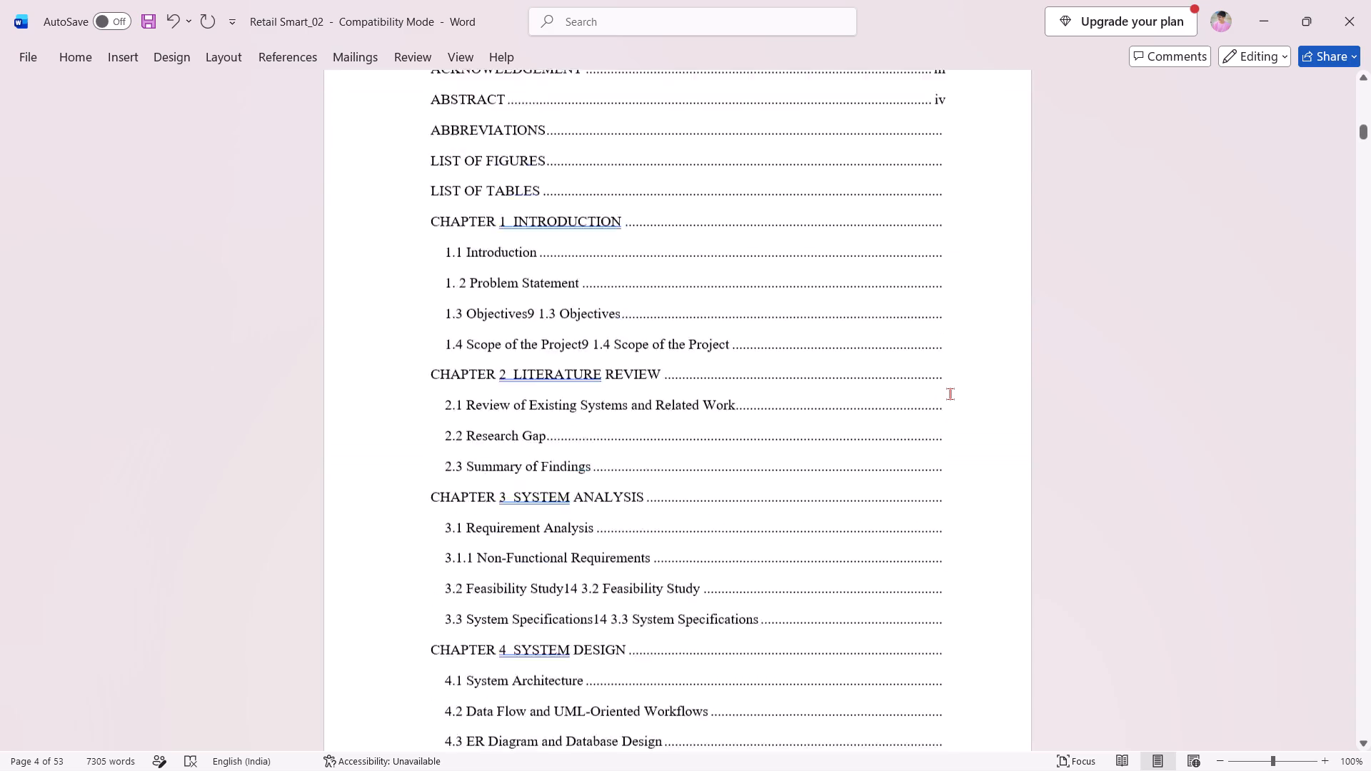
{"action": "scroll", "coordinate": [950, 393], "scroll_direction": "down", "scroll_amount": 1}
{"action": "scroll", "coordinate": [950, 393], "scroll_direction": "up", "scroll_amount": 3}
{"action": "scroll", "coordinate": [950, 393], "scroll_direction": "down", "scroll_amount": 3}
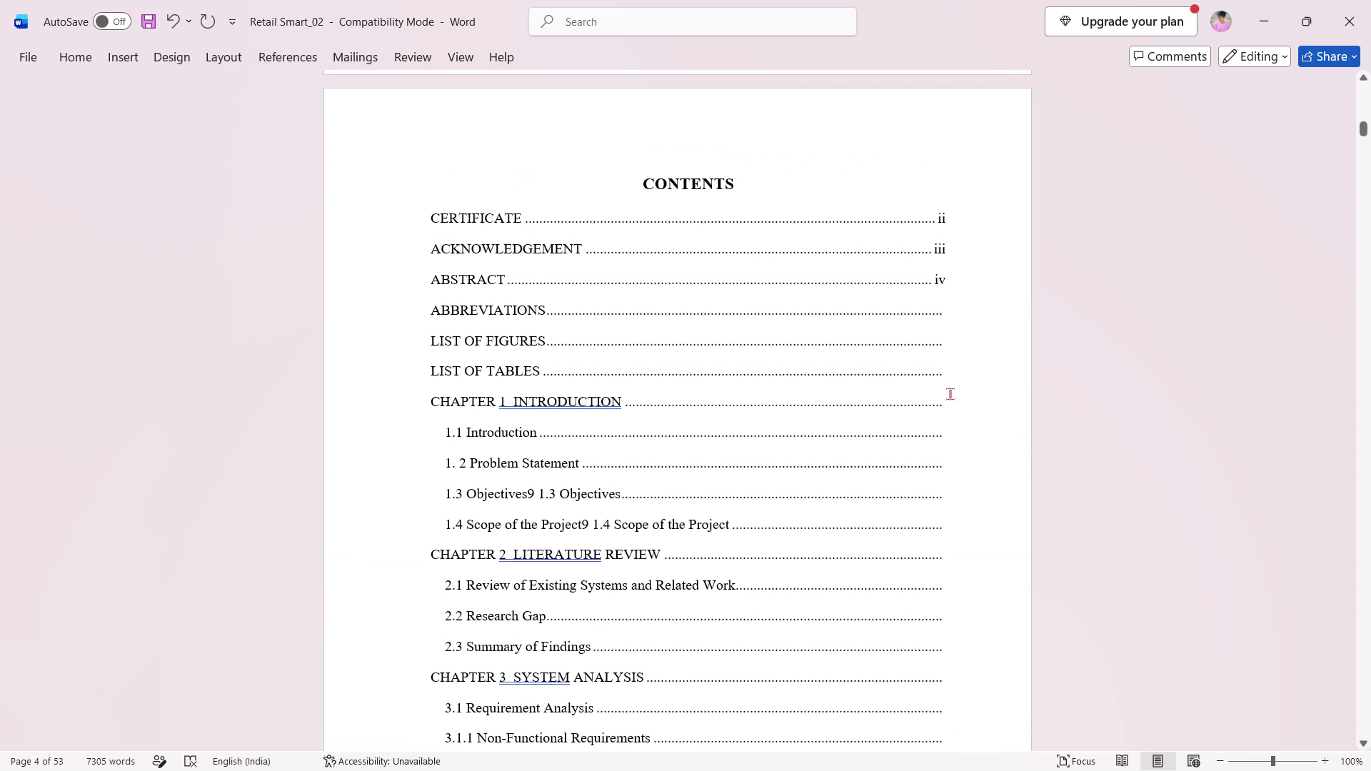
{"action": "scroll", "coordinate": [950, 393], "scroll_direction": "down", "scroll_amount": 4}
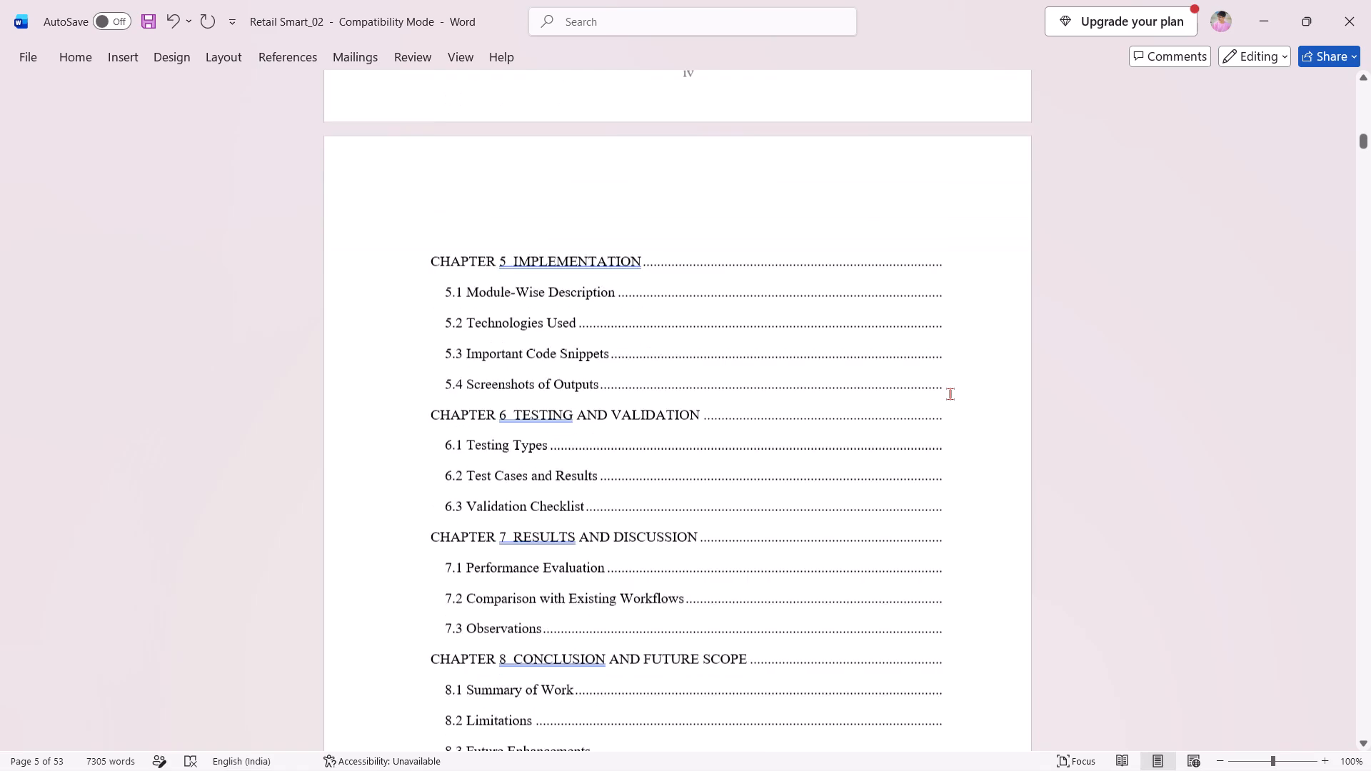
{"action": "scroll", "coordinate": [950, 393], "scroll_direction": "down", "scroll_amount": 4}
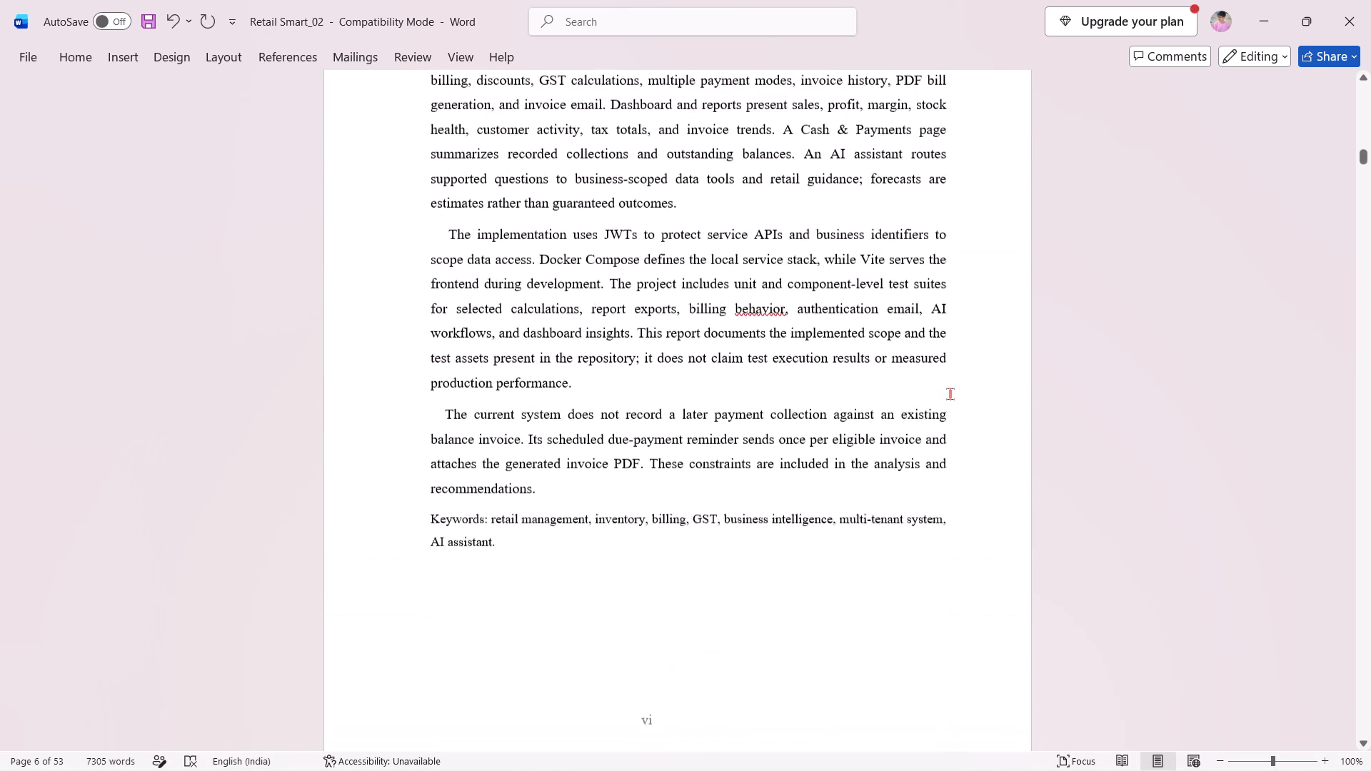
Change the ABSTRACT entry's page number in the CONTENTS list to vi.
{"action": "scroll", "coordinate": [950, 393], "scroll_direction": "up", "scroll_amount": 5}
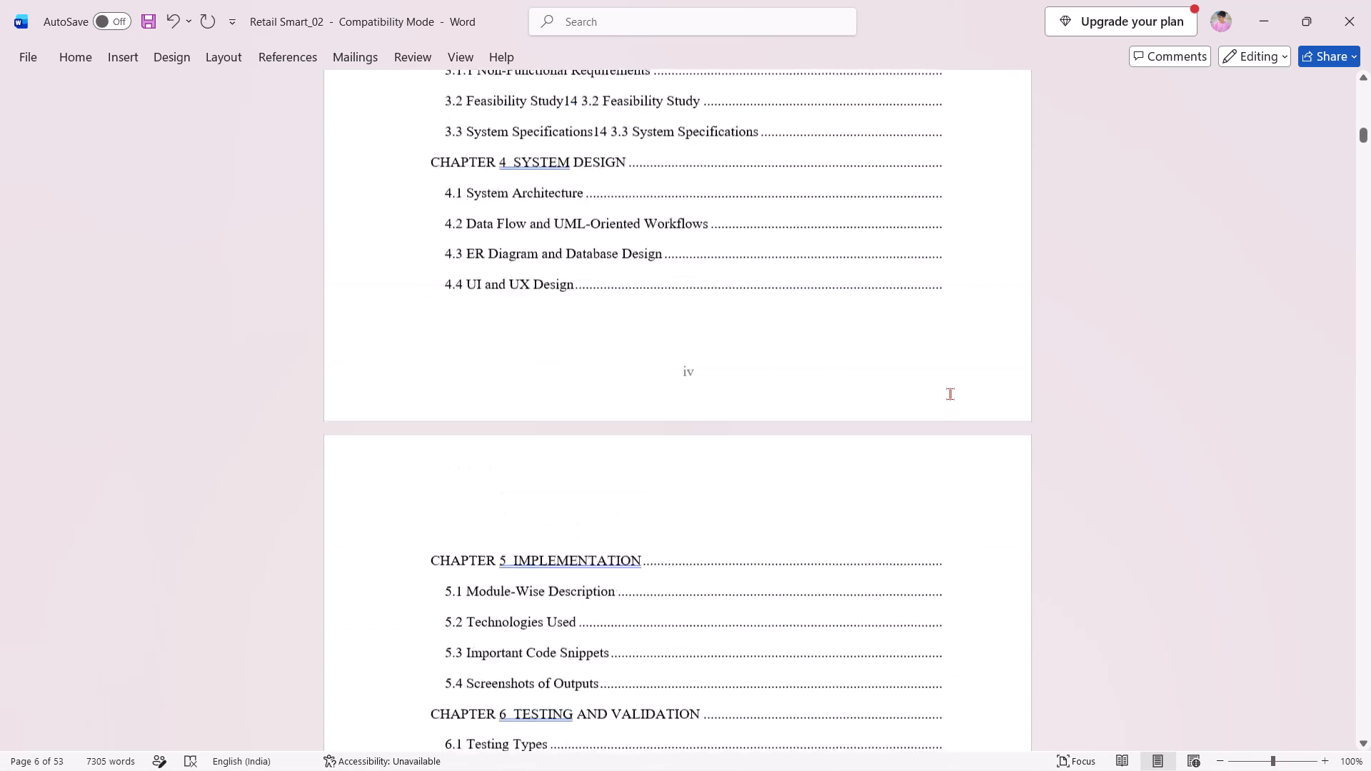
{"action": "scroll", "coordinate": [950, 393], "scroll_direction": "up", "scroll_amount": 2}
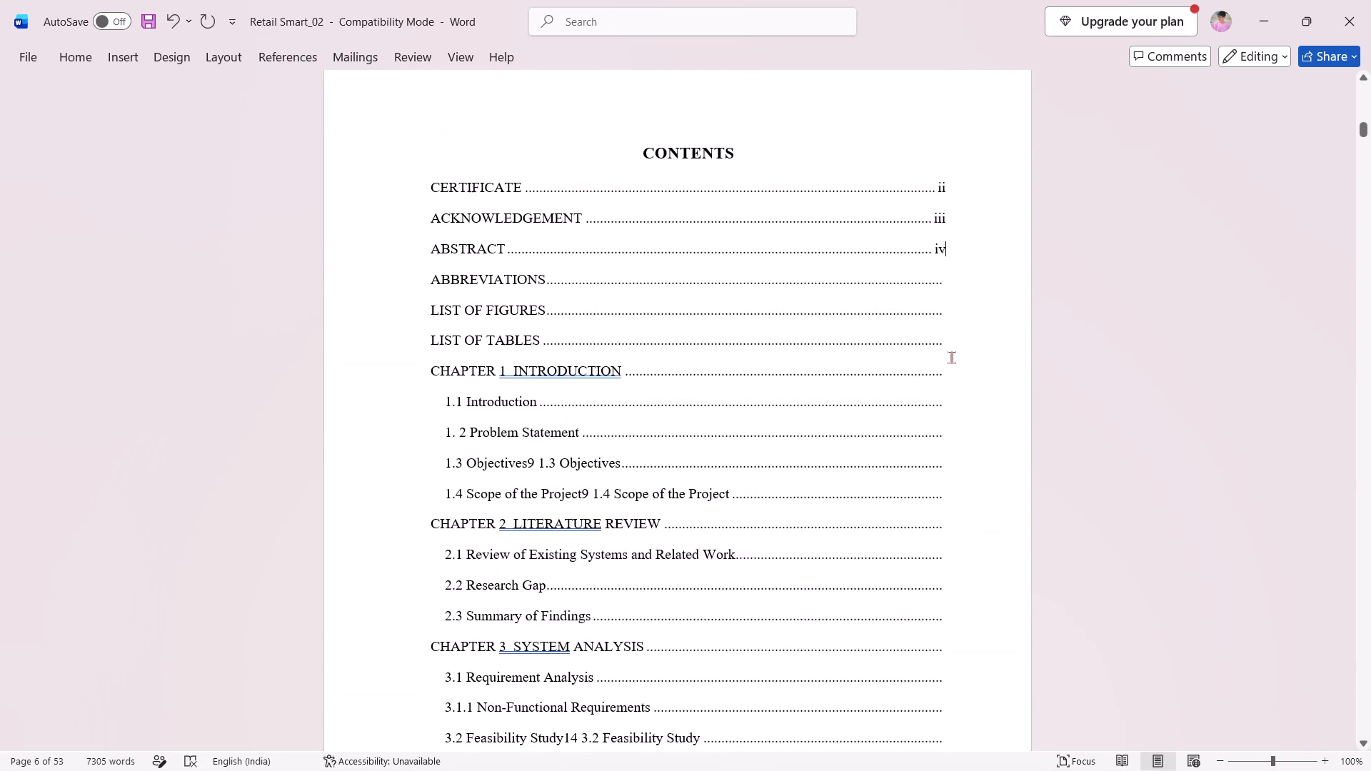
{"action": "key", "text": "Left"}
{"action": "key", "text": "BackSpace"}
{"action": "key", "text": "Right"}
{"action": "left_click", "coordinate": [951, 357]}
{"action": "key", "text": "i"}
{"action": "key", "text": "Up"}
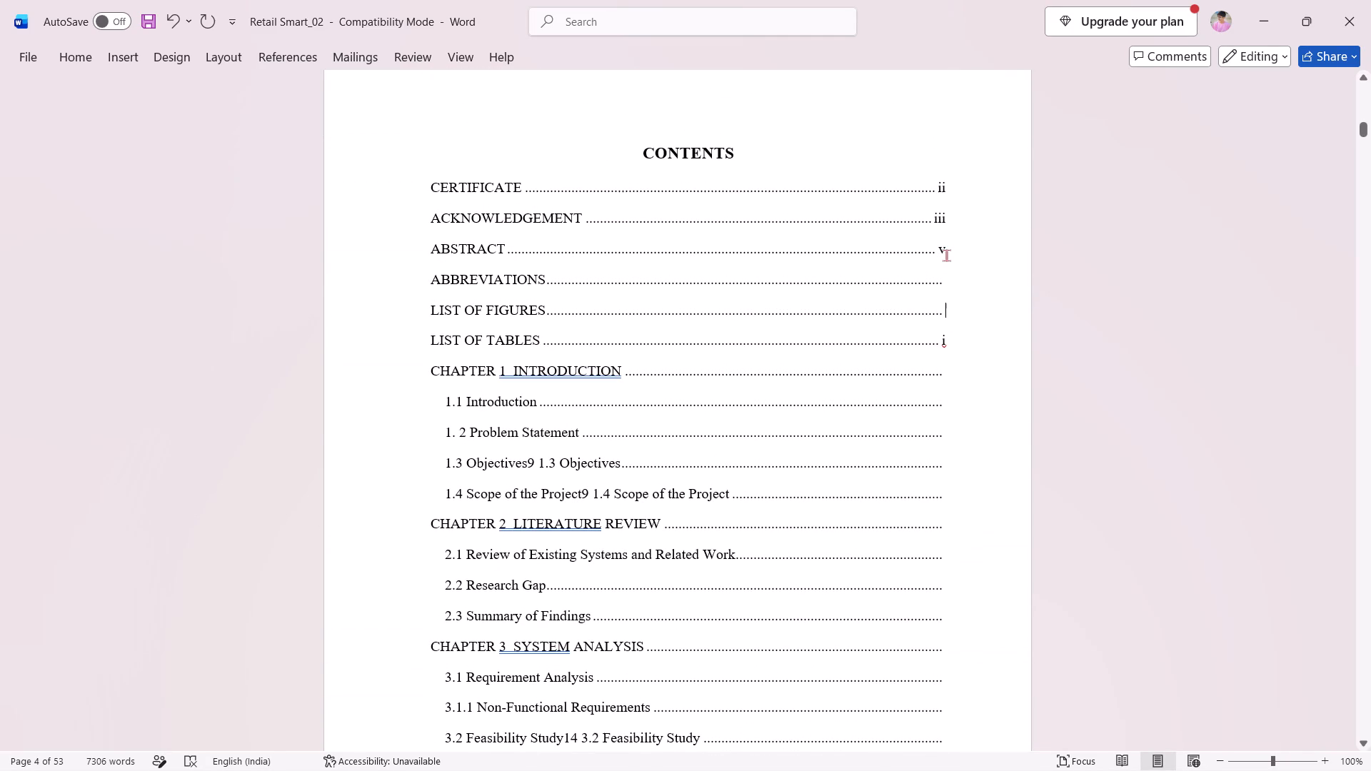
{"action": "left_click", "coordinate": [947, 254]}
{"action": "key", "text": "i"}
Check the footer page numbers of the ABSTRACT, ABBREVIATIONS, LIST OF FIGURES and LIST OF TABLES pages.
{"action": "scroll", "coordinate": [844, 338], "scroll_direction": "down", "scroll_amount": 4}
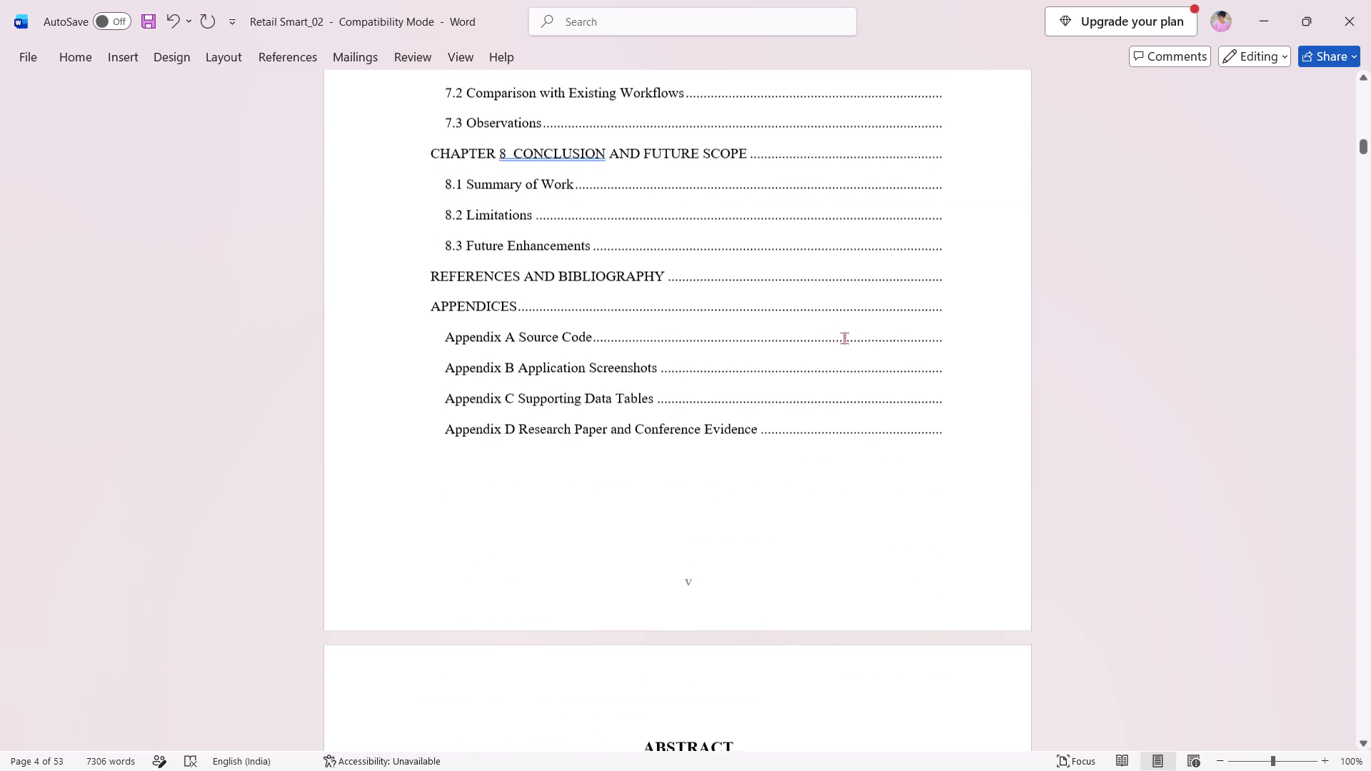
{"action": "scroll", "coordinate": [844, 338], "scroll_direction": "down", "scroll_amount": 20}
{"action": "scroll", "coordinate": [844, 338], "scroll_direction": "down", "scroll_amount": 8}
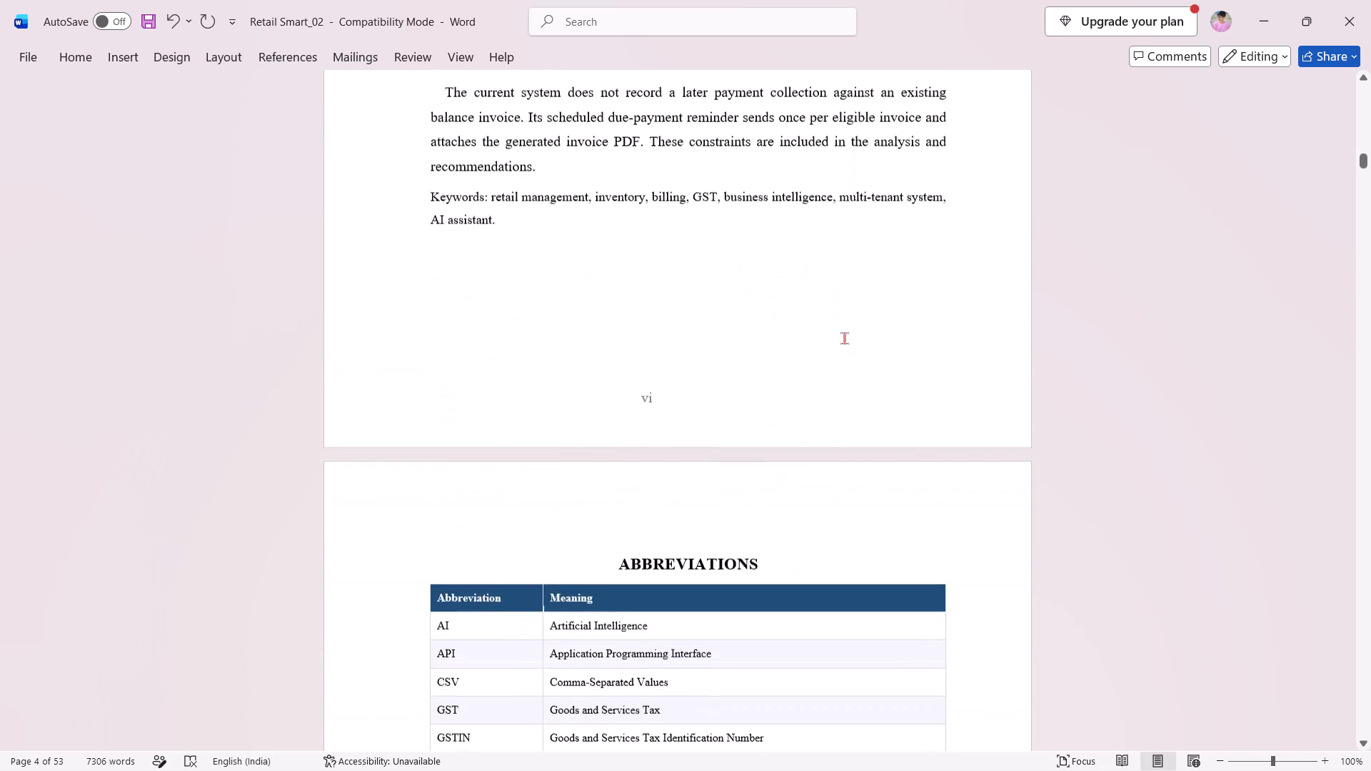
{"action": "scroll", "coordinate": [844, 338], "scroll_direction": "down", "scroll_amount": 15}
{"action": "scroll", "coordinate": [844, 338], "scroll_direction": "down", "scroll_amount": 6}
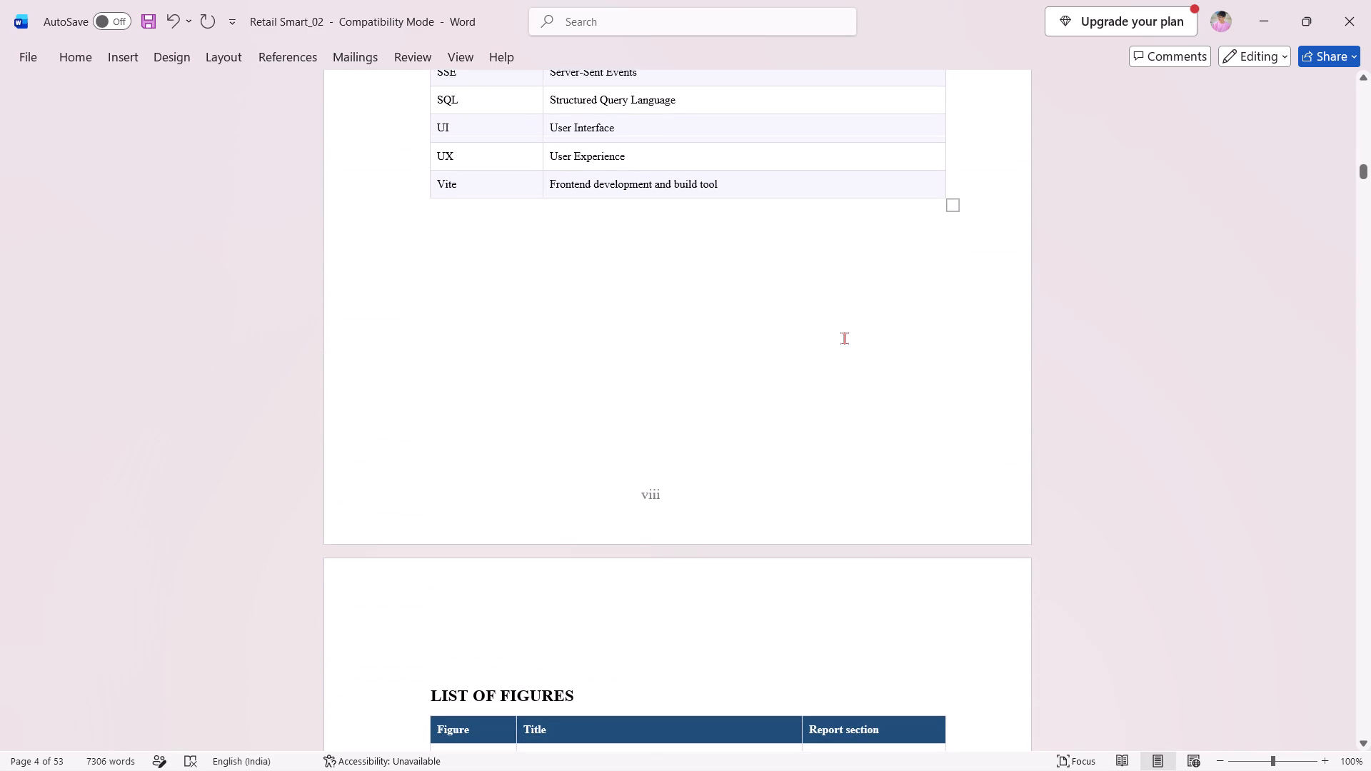
{"action": "scroll", "coordinate": [844, 338], "scroll_direction": "up", "scroll_amount": 17}
{"action": "scroll", "coordinate": [844, 338], "scroll_direction": "down", "scroll_amount": 1}
{"action": "scroll", "coordinate": [844, 338], "scroll_direction": "up", "scroll_amount": 4}
{"action": "scroll", "coordinate": [844, 338], "scroll_direction": "up", "scroll_amount": 20}
{"action": "scroll", "coordinate": [844, 338], "scroll_direction": "up", "scroll_amount": 5}
{"action": "scroll", "coordinate": [844, 338], "scroll_direction": "down", "scroll_amount": 12}
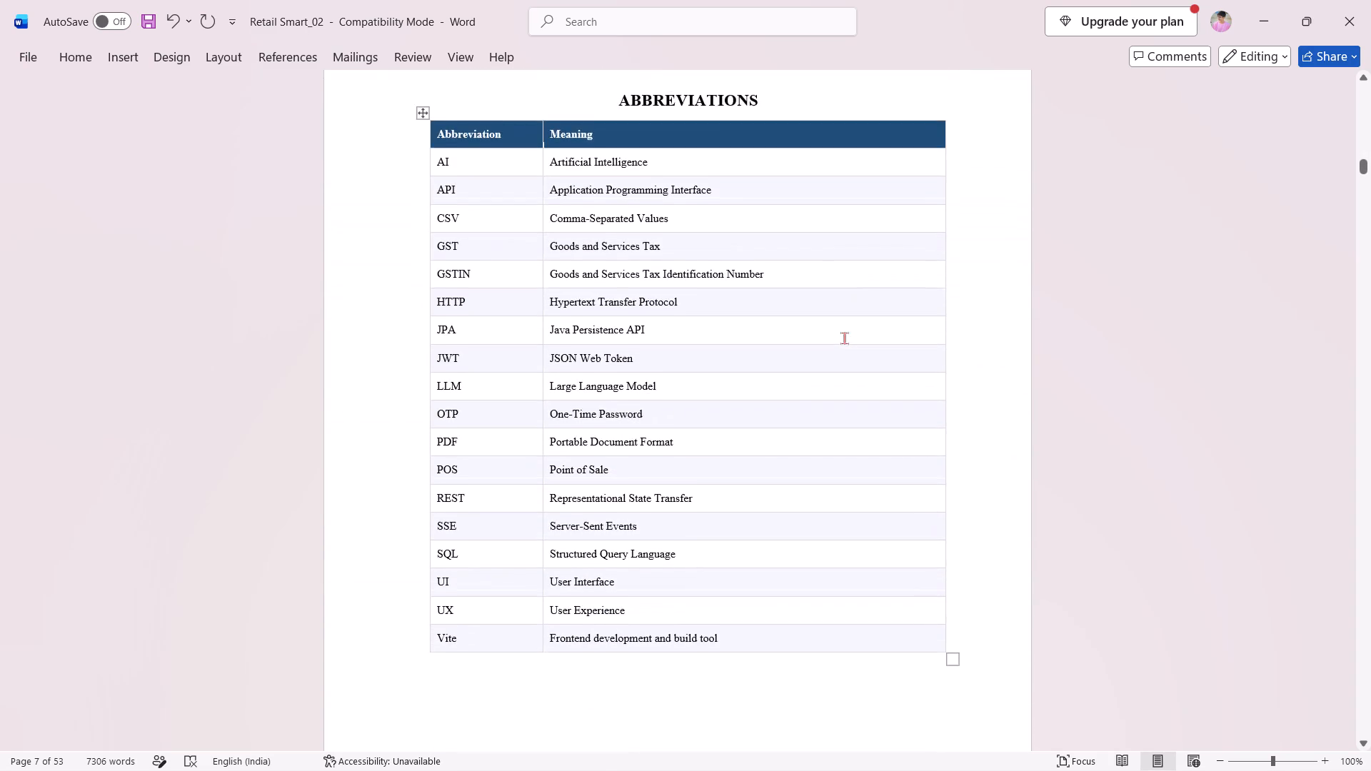
{"action": "scroll", "coordinate": [844, 338], "scroll_direction": "down", "scroll_amount": 3}
{"action": "scroll", "coordinate": [844, 338], "scroll_direction": "up", "scroll_amount": 1}
{"action": "scroll", "coordinate": [844, 338], "scroll_direction": "down", "scroll_amount": 2}
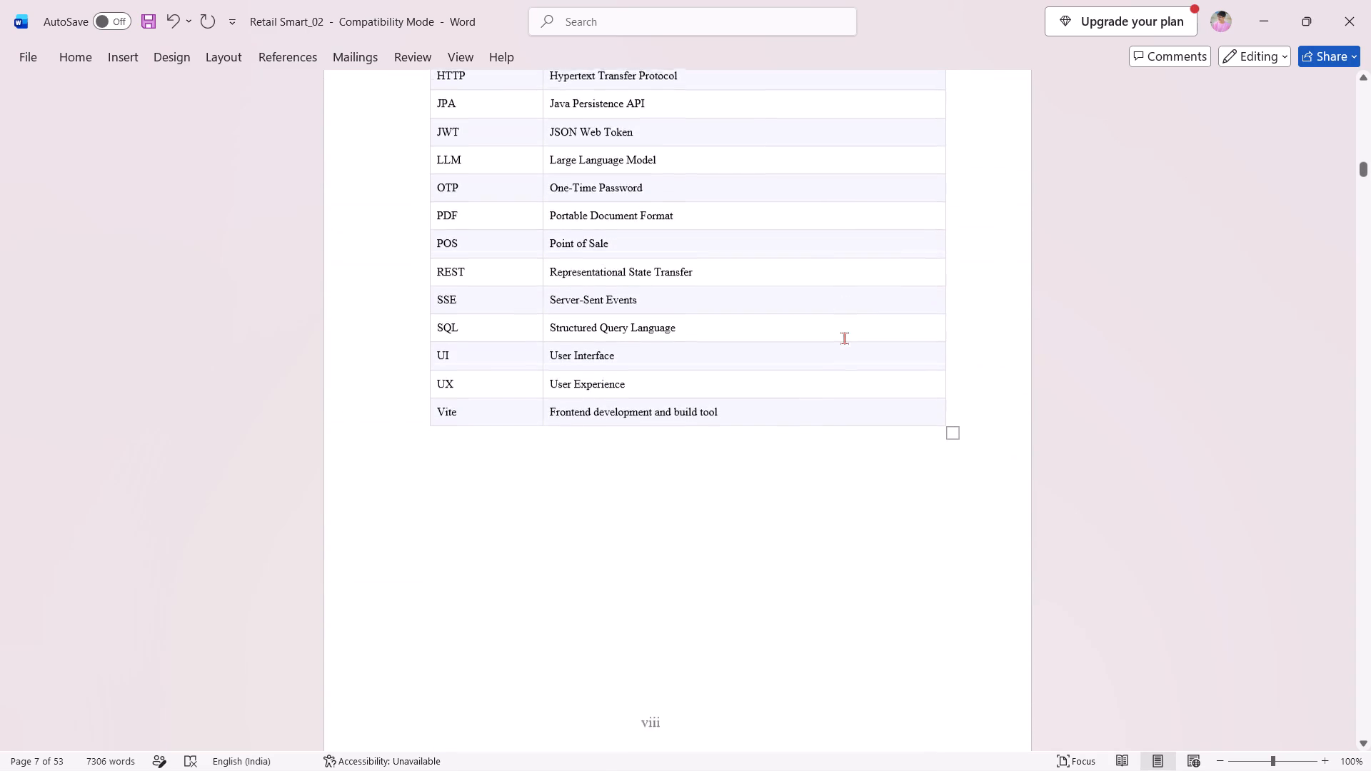
{"action": "scroll", "coordinate": [844, 338], "scroll_direction": "down", "scroll_amount": 7}
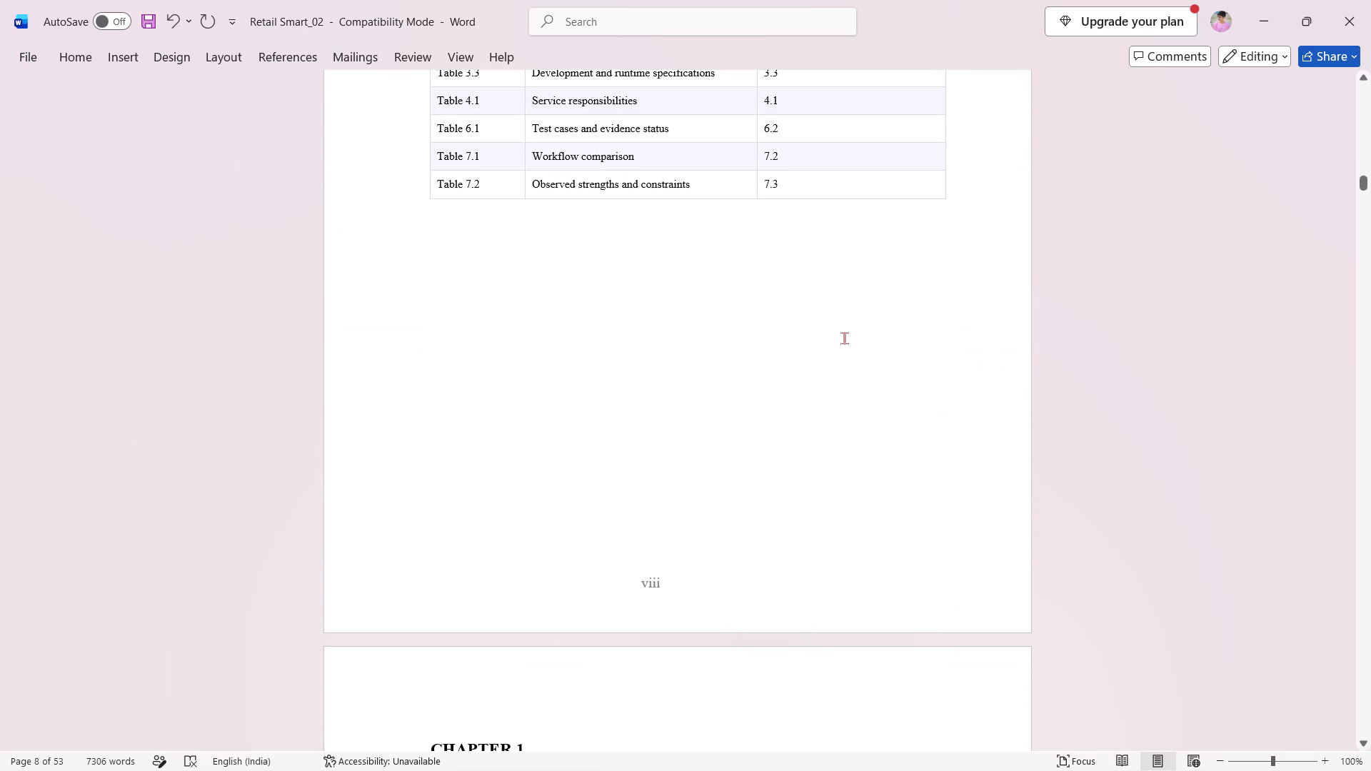
Change the page number in the ABBREVIATIONS page footer to vii and return to the body text.
{"action": "scroll", "coordinate": [844, 338], "scroll_direction": "up", "scroll_amount": 4}
{"action": "double_click", "coordinate": [695, 235]}
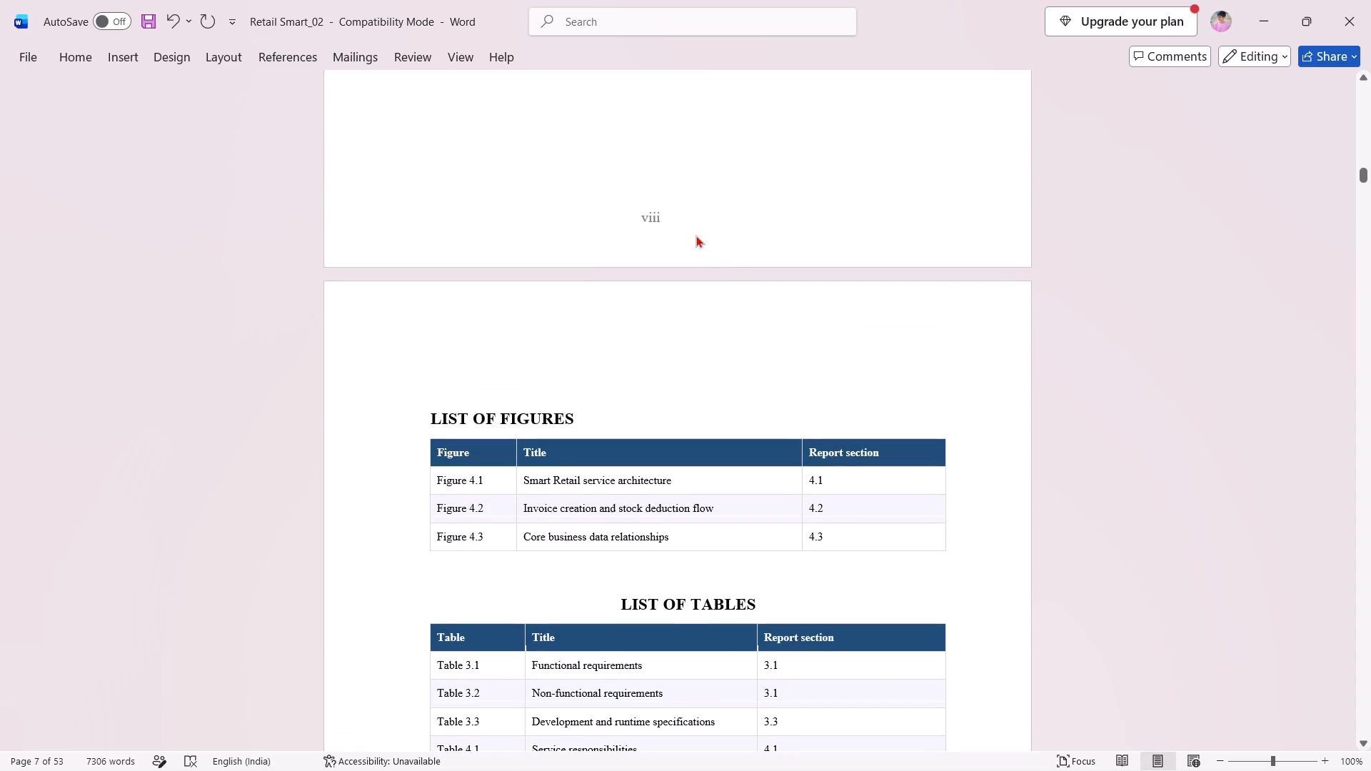
{"action": "left_click", "coordinate": [676, 227]}
{"action": "key", "text": "BackSpace"}
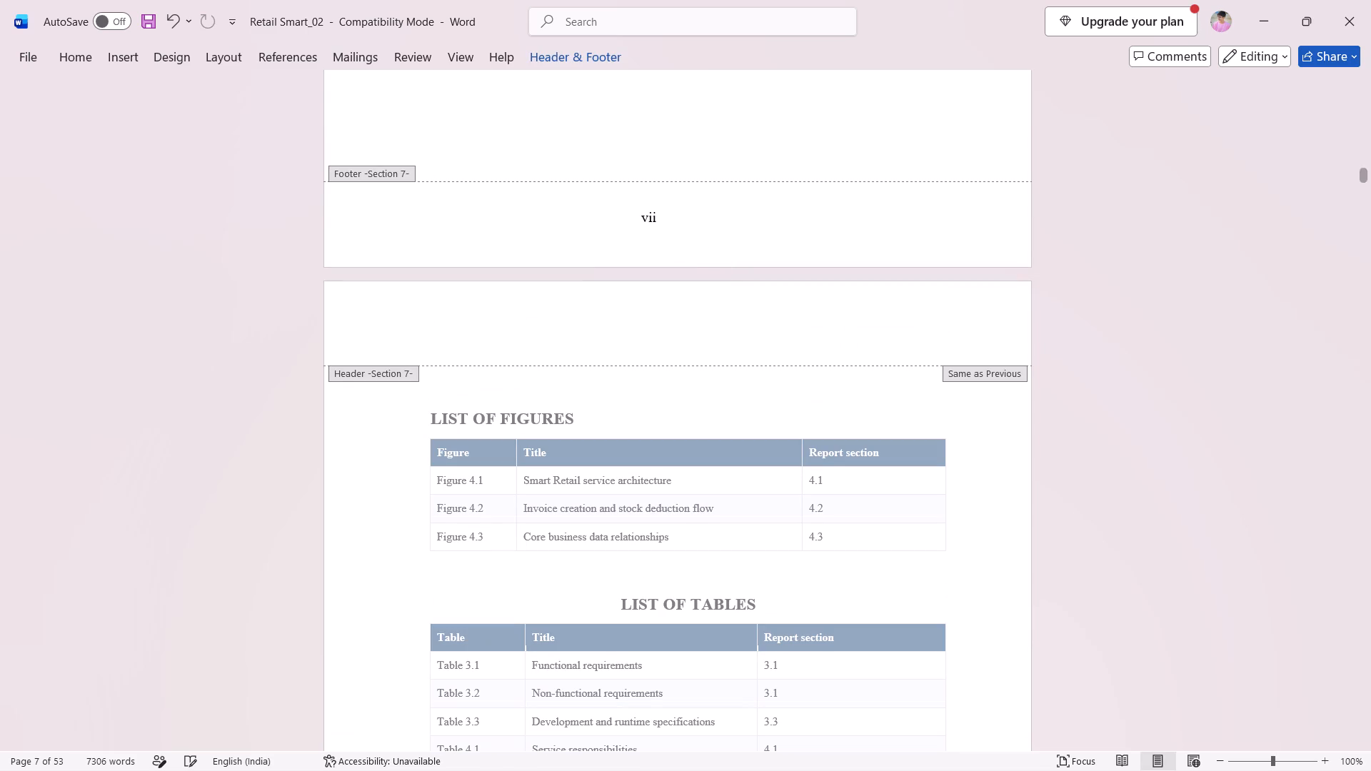
{"action": "double_click", "coordinate": [709, 155]}
Check the footer page number on the LIST OF FIGURES and LIST OF TABLES page against the ABBREVIATIONS page.
{"action": "scroll", "coordinate": [709, 155], "scroll_direction": "down", "scroll_amount": 2}
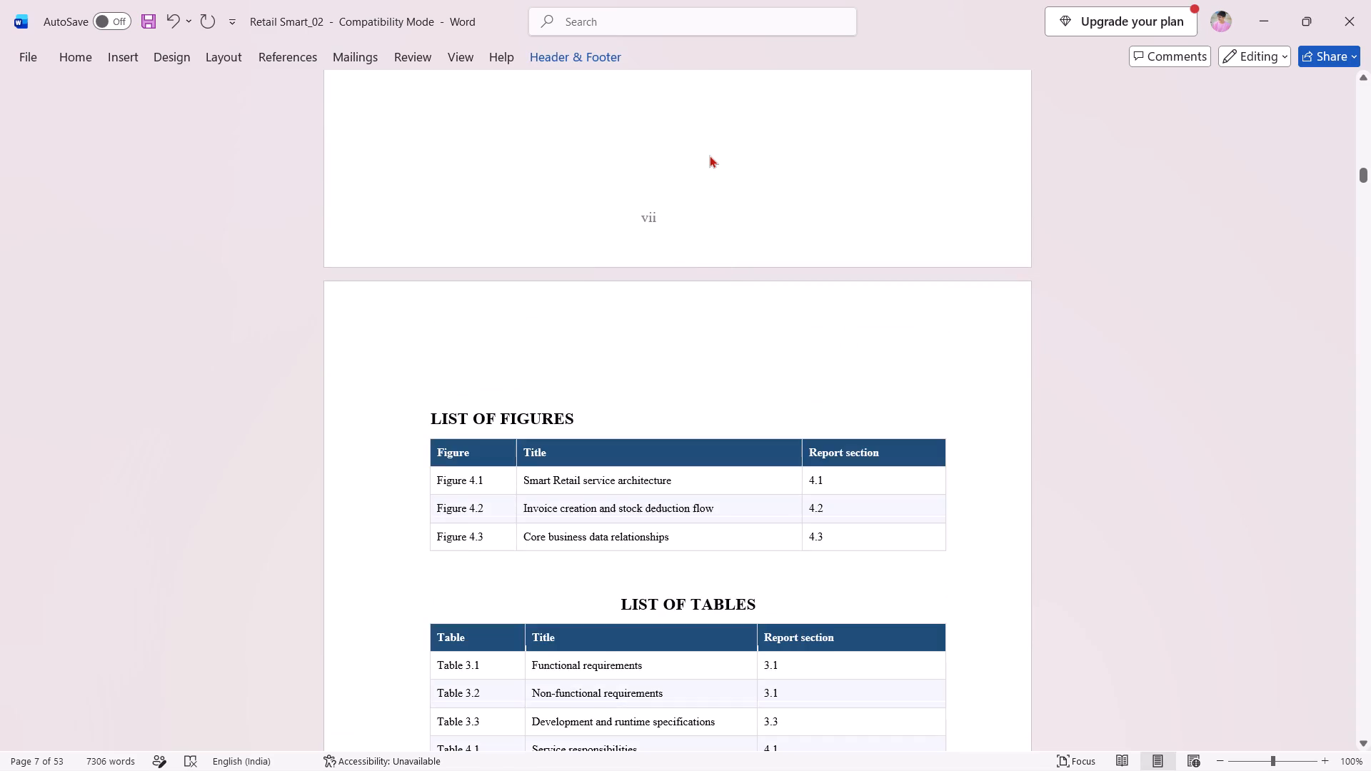
{"action": "scroll", "coordinate": [709, 155], "scroll_direction": "down", "scroll_amount": 8}
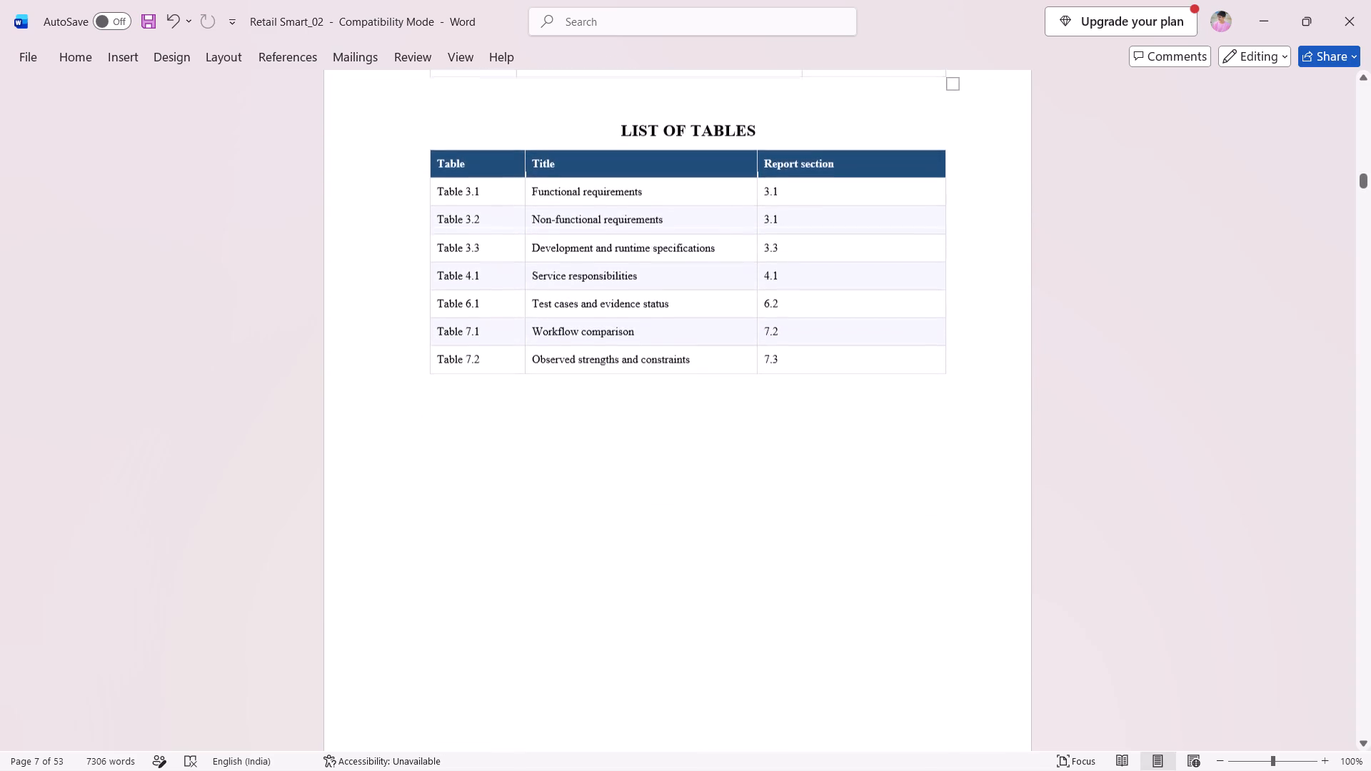
{"action": "scroll", "coordinate": [709, 155], "scroll_direction": "up", "scroll_amount": 2}
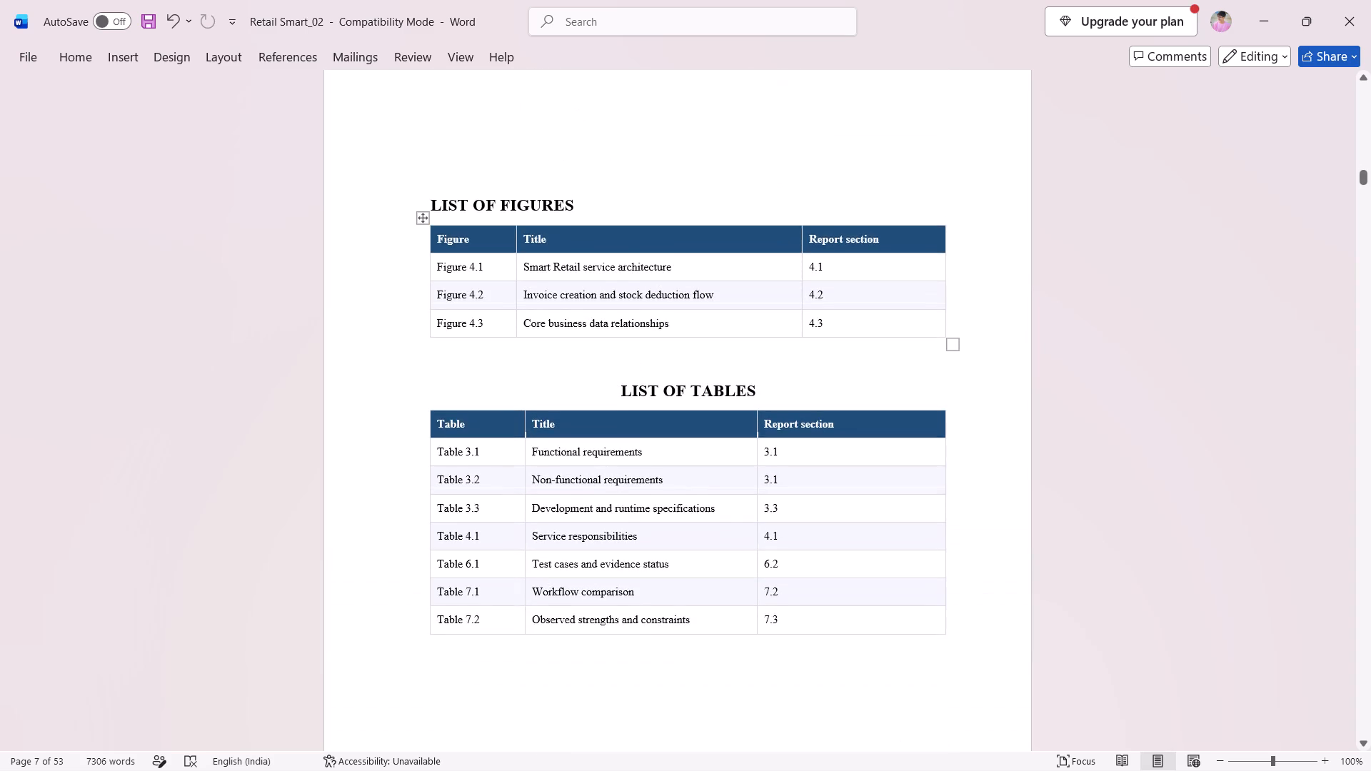
{"action": "scroll", "coordinate": [709, 155], "scroll_direction": "down", "scroll_amount": 5}
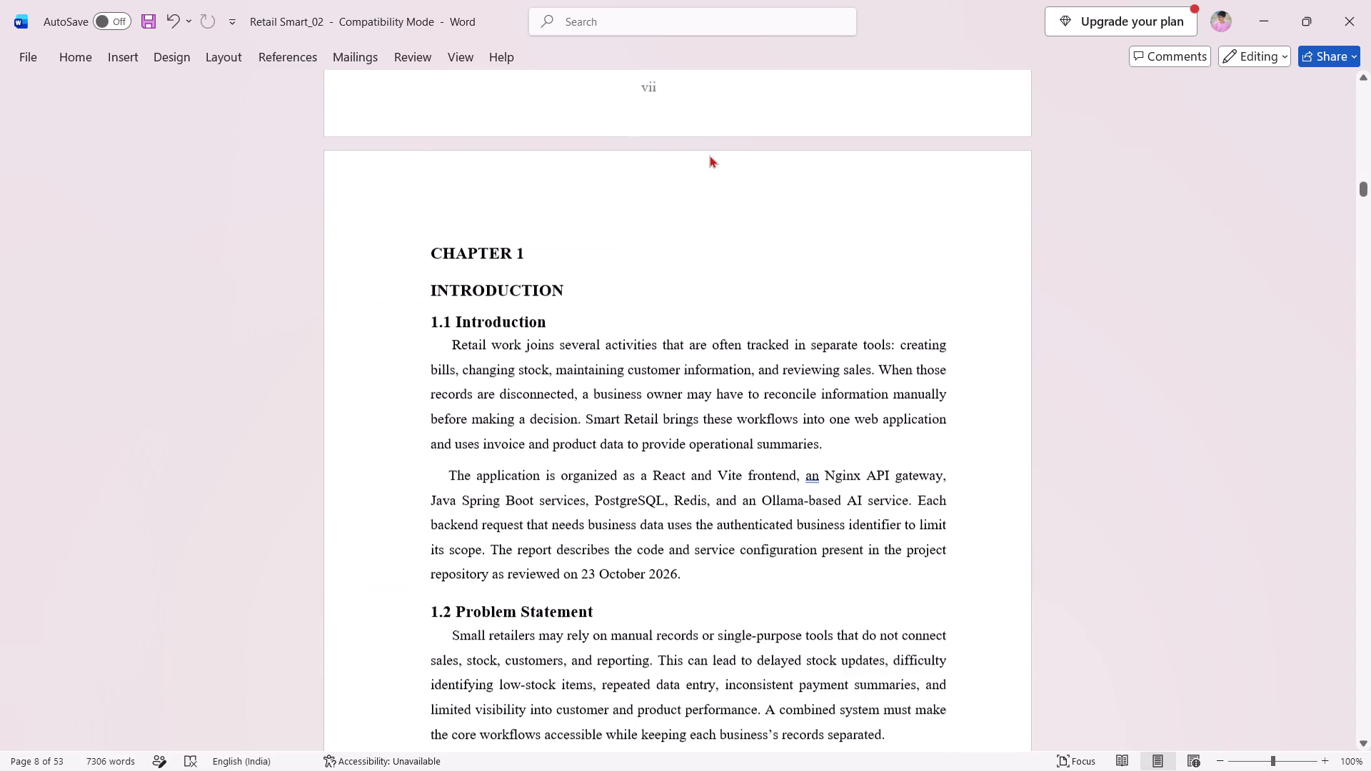
{"action": "scroll", "coordinate": [709, 155], "scroll_direction": "up", "scroll_amount": 3}
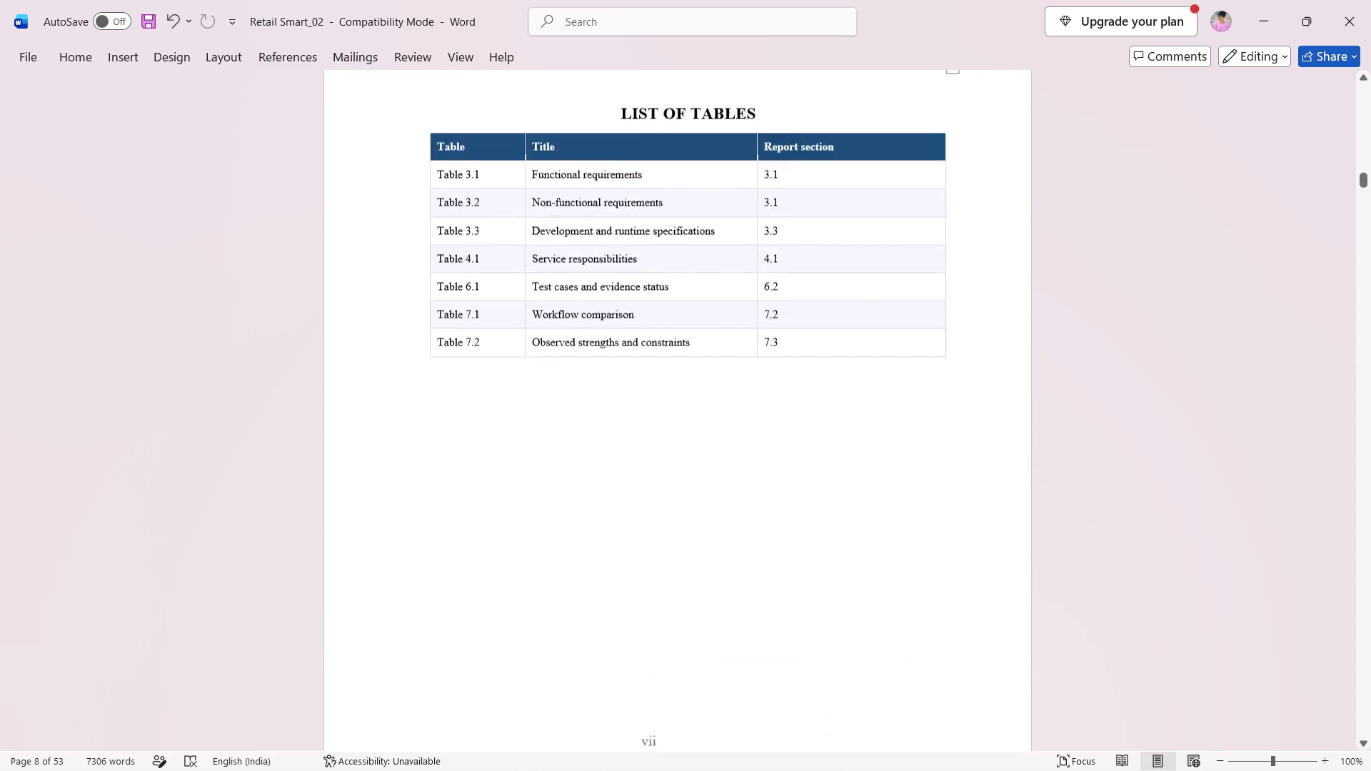
{"action": "scroll", "coordinate": [709, 155], "scroll_direction": "up", "scroll_amount": 2}
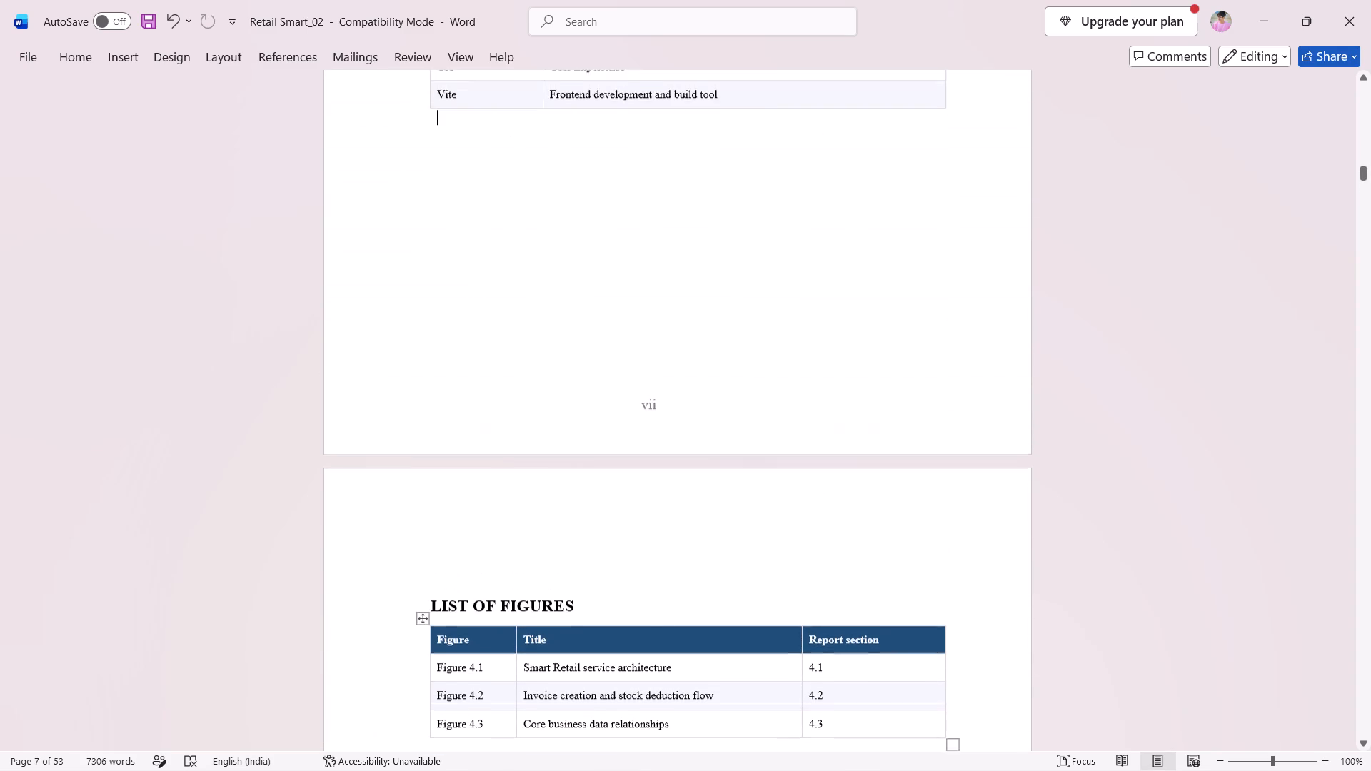
Compare the Section 7 footer page numbers on the ABBREVIATIONS page and the LIST OF FIGURES and LIST OF TABLES page.
{"action": "double_click", "coordinate": [701, 341]}
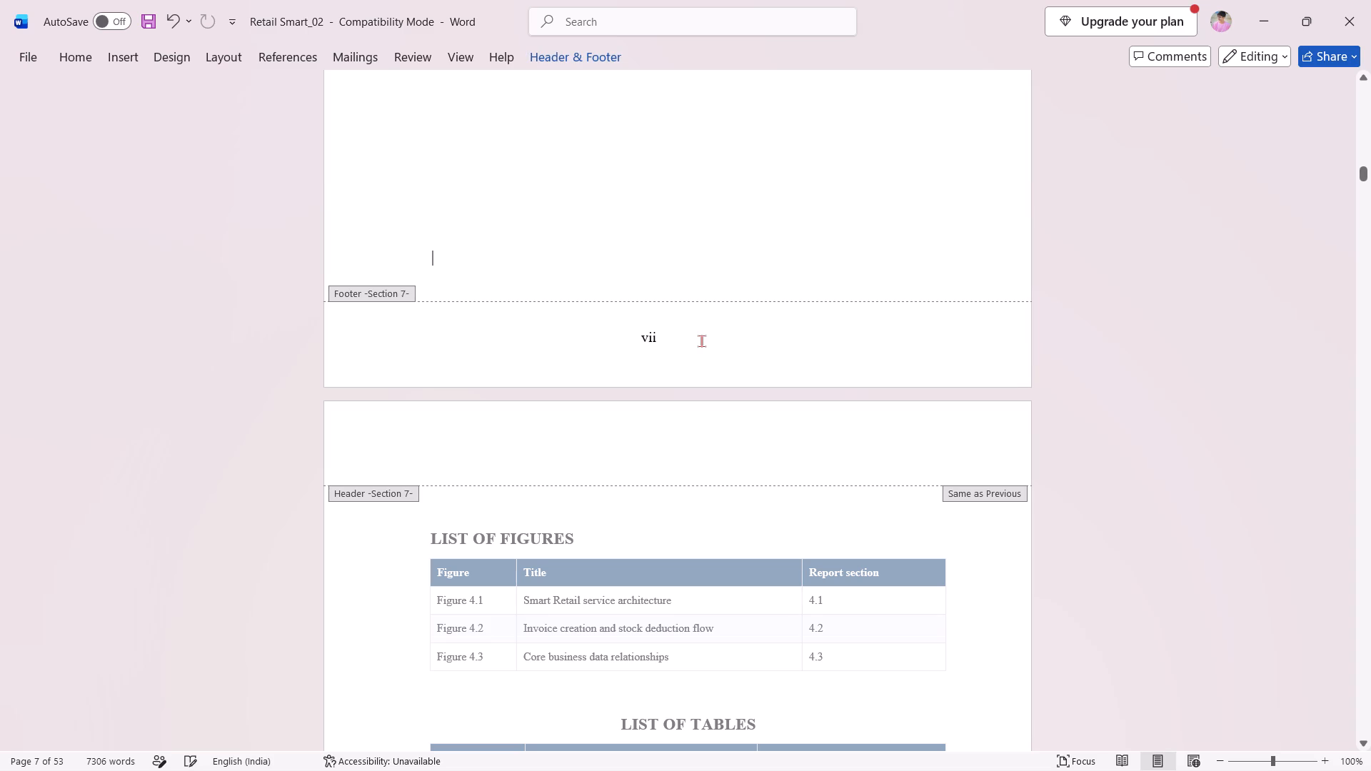
{"action": "scroll", "coordinate": [701, 341], "scroll_direction": "down", "scroll_amount": 5}
{"action": "scroll", "coordinate": [701, 341], "scroll_direction": "up", "scroll_amount": 1}
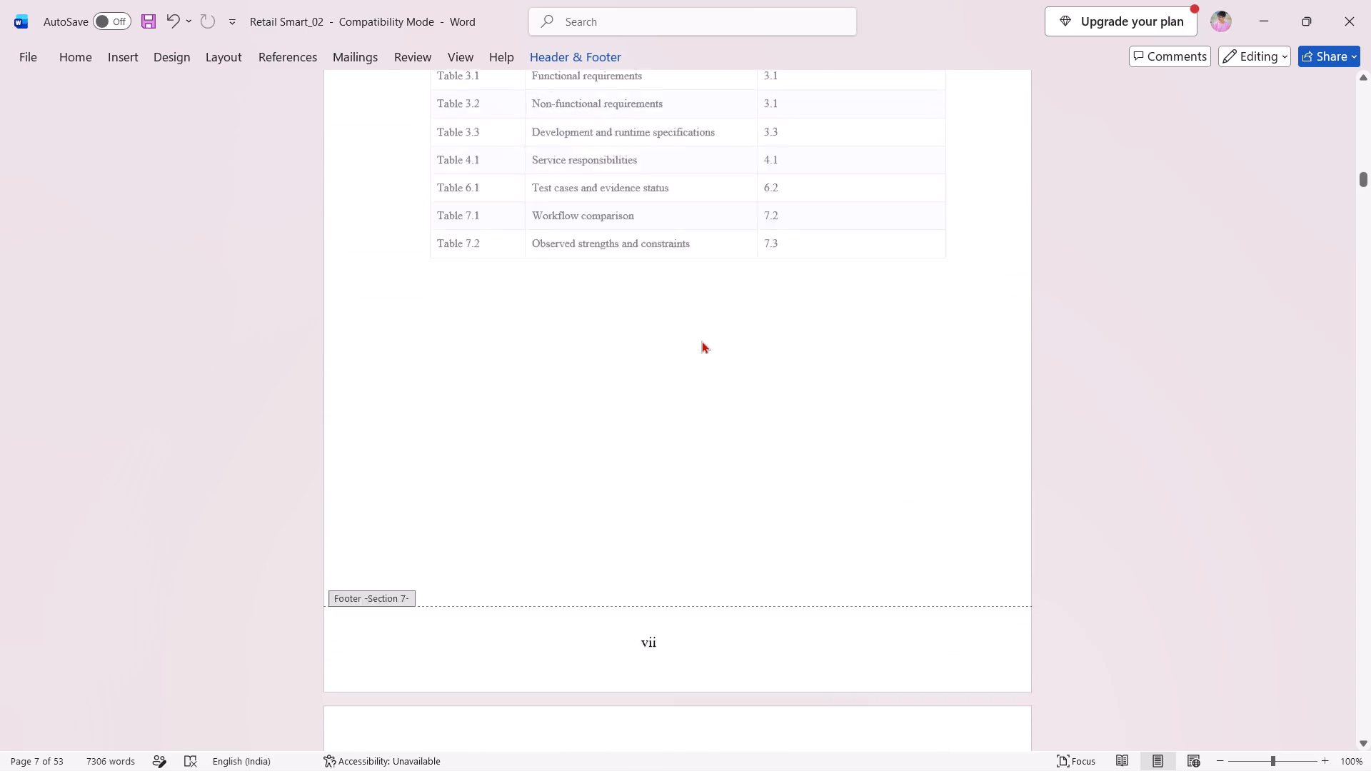
{"action": "scroll", "coordinate": [701, 341], "scroll_direction": "up", "scroll_amount": 2}
{"action": "scroll", "coordinate": [678, 363], "scroll_direction": "down", "scroll_amount": 1}
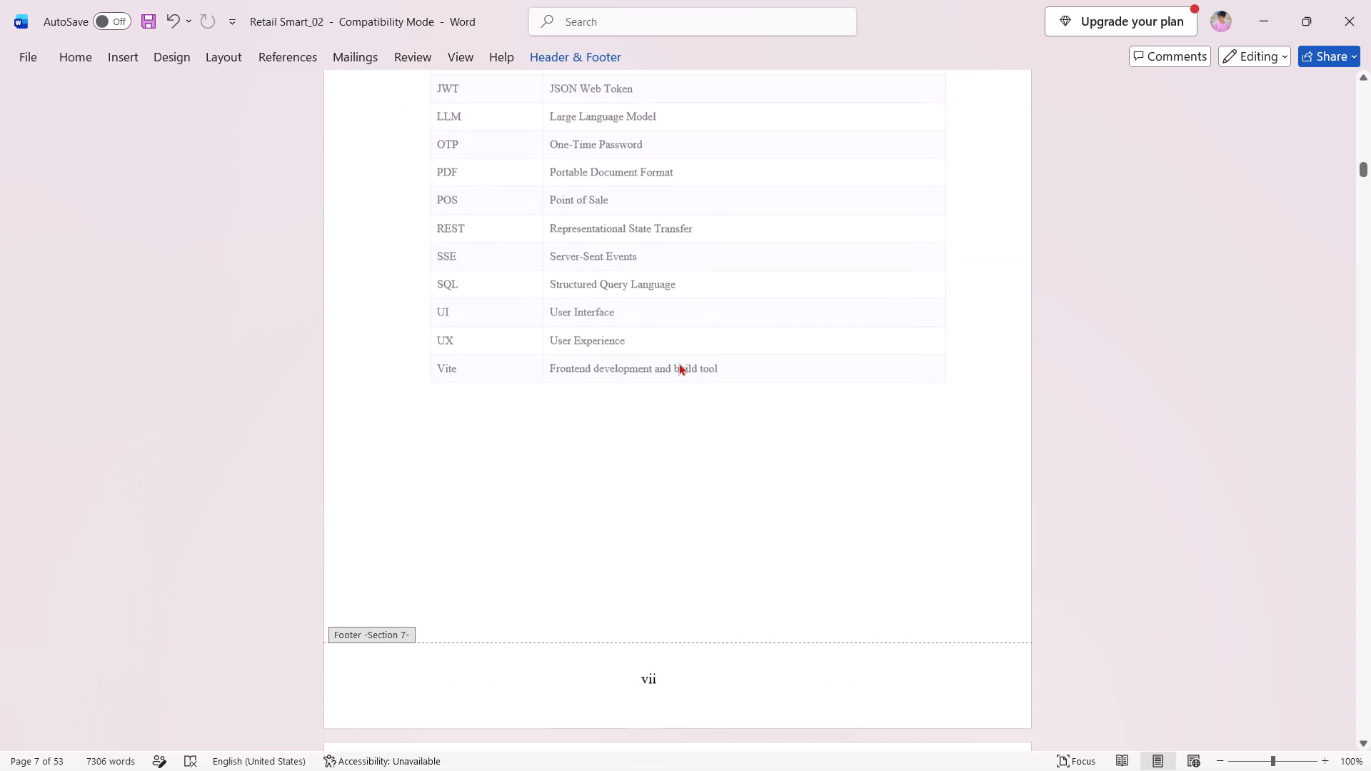
{"action": "scroll", "coordinate": [678, 363], "scroll_direction": "down", "scroll_amount": 2}
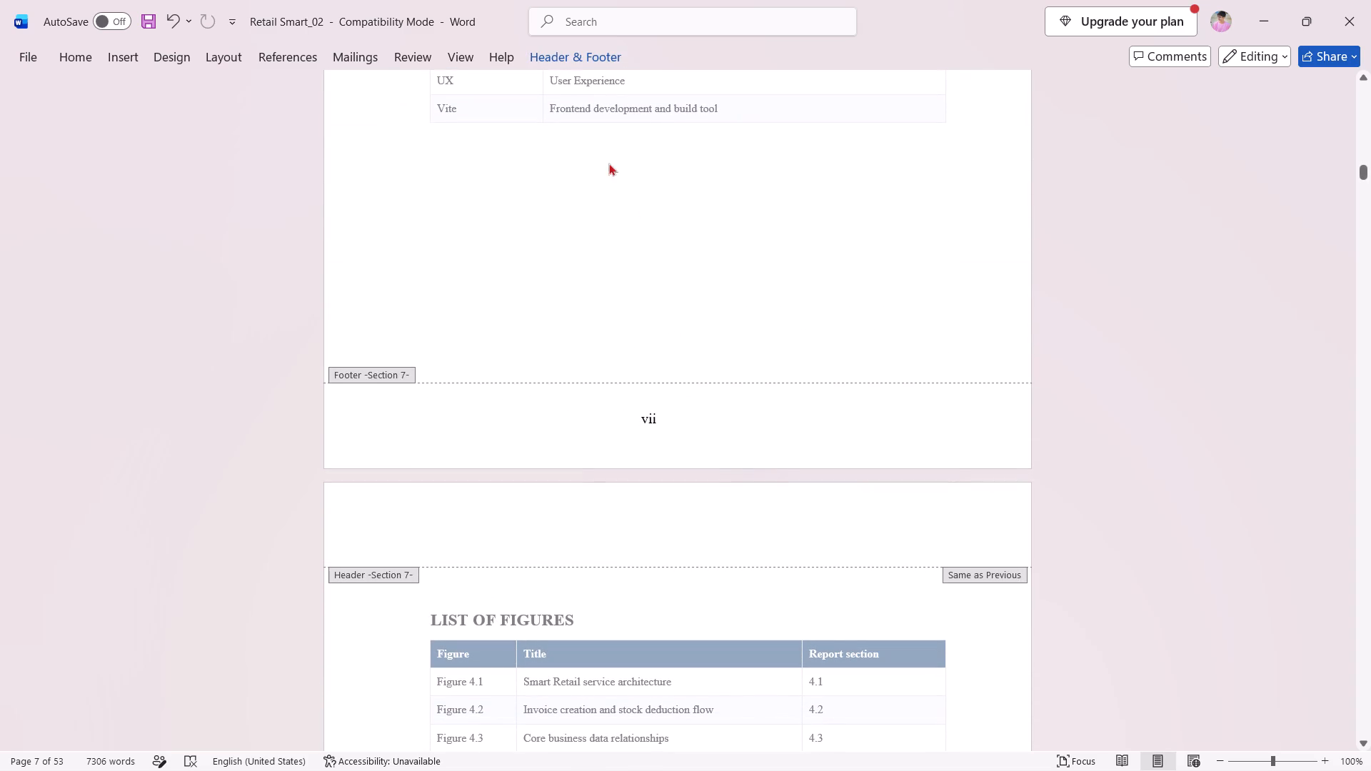
{"action": "left_click", "coordinate": [568, 51]}
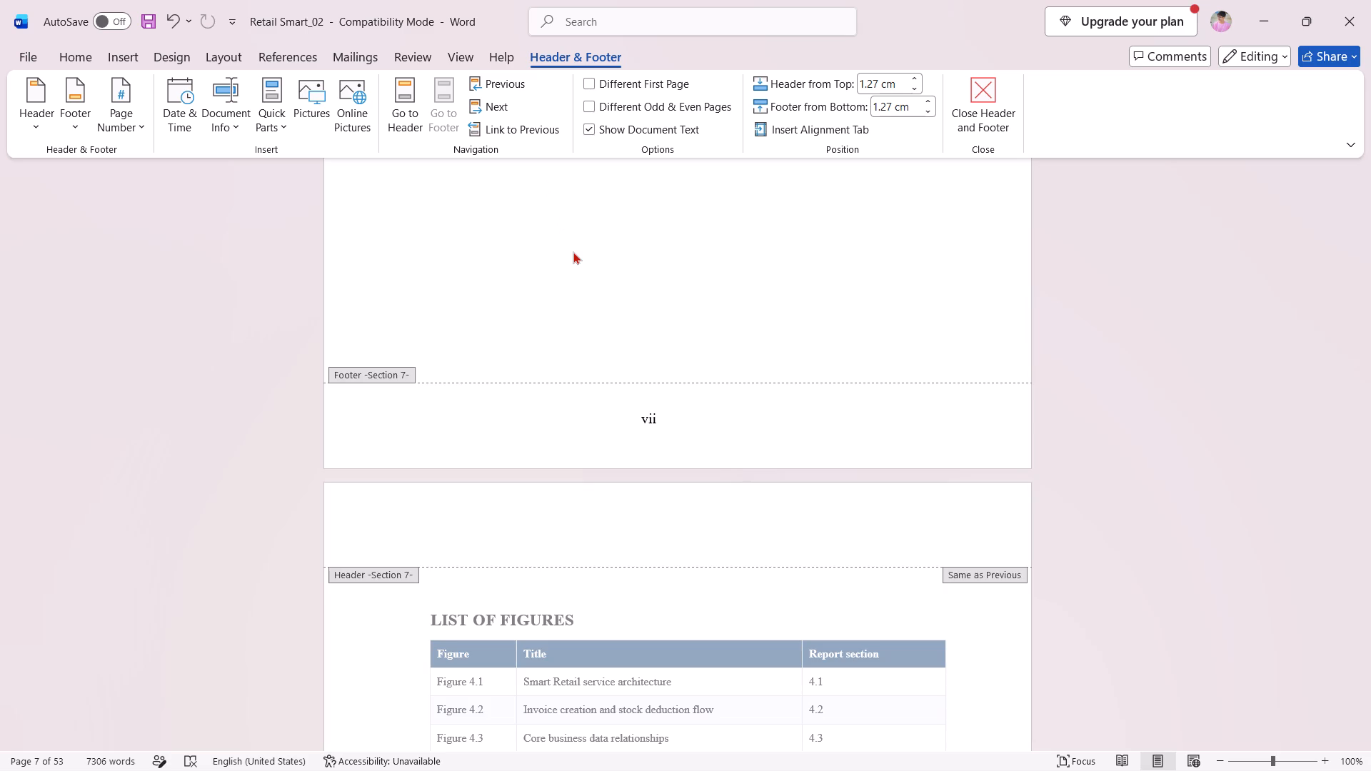
{"action": "scroll", "coordinate": [573, 251], "scroll_direction": "down", "scroll_amount": 6}
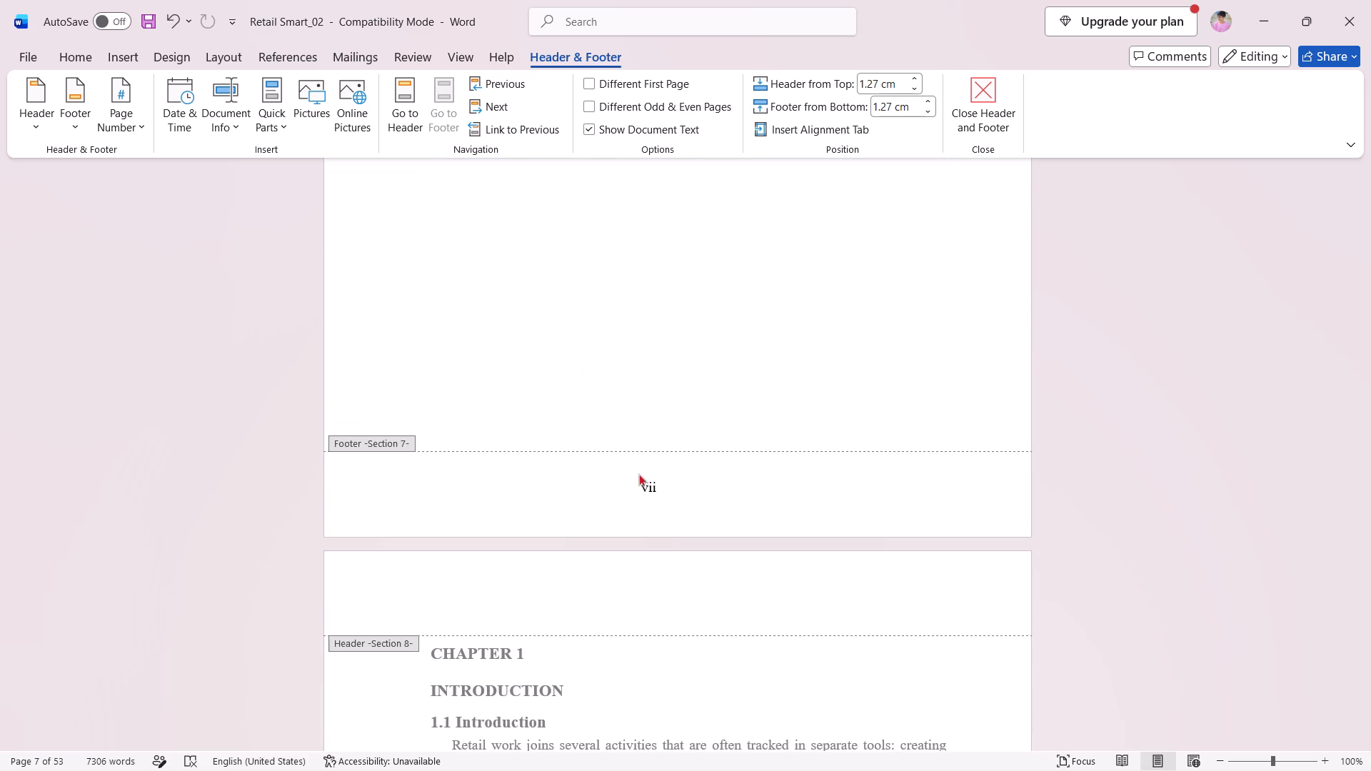
Change the footer page number on the LIST OF FIGURES and LIST OF TABLES page to viii.
{"action": "double_click", "coordinate": [668, 483]}
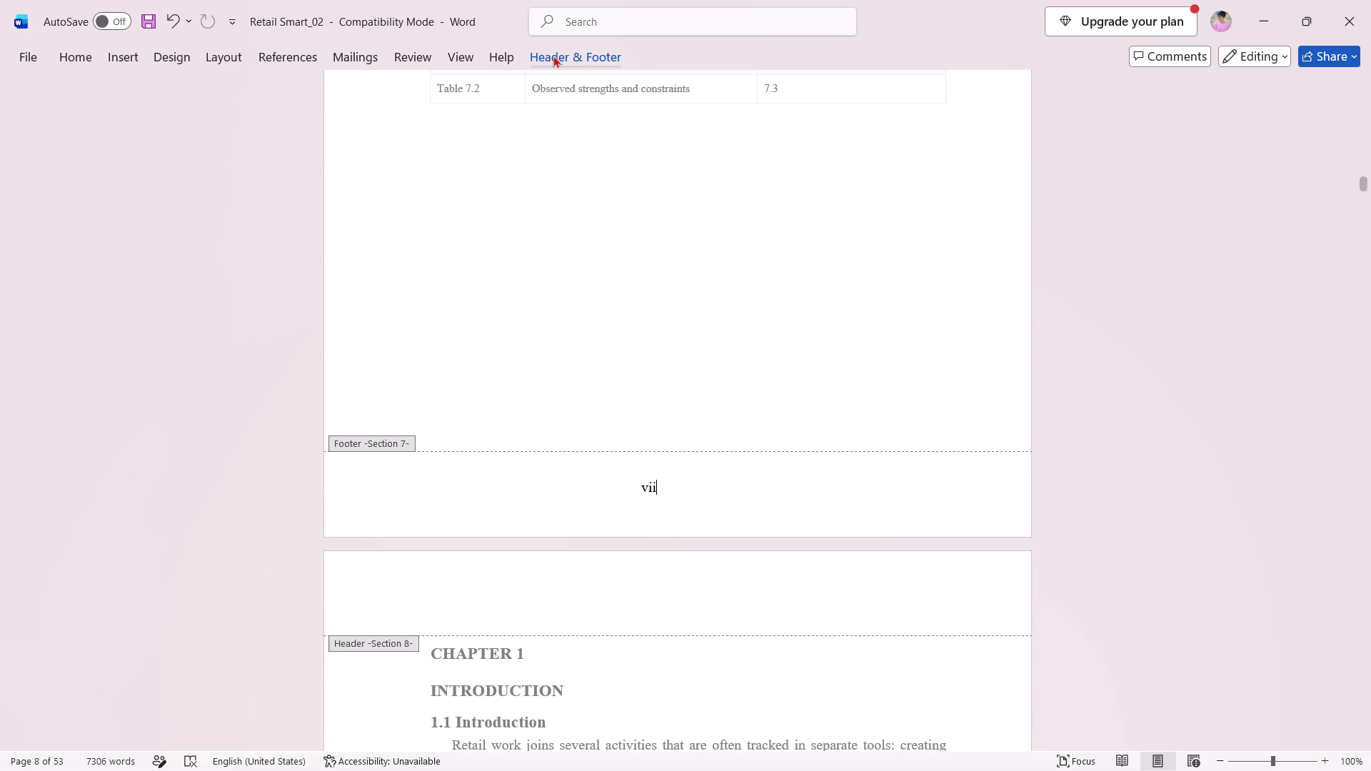
{"action": "left_click", "coordinate": [554, 54]}
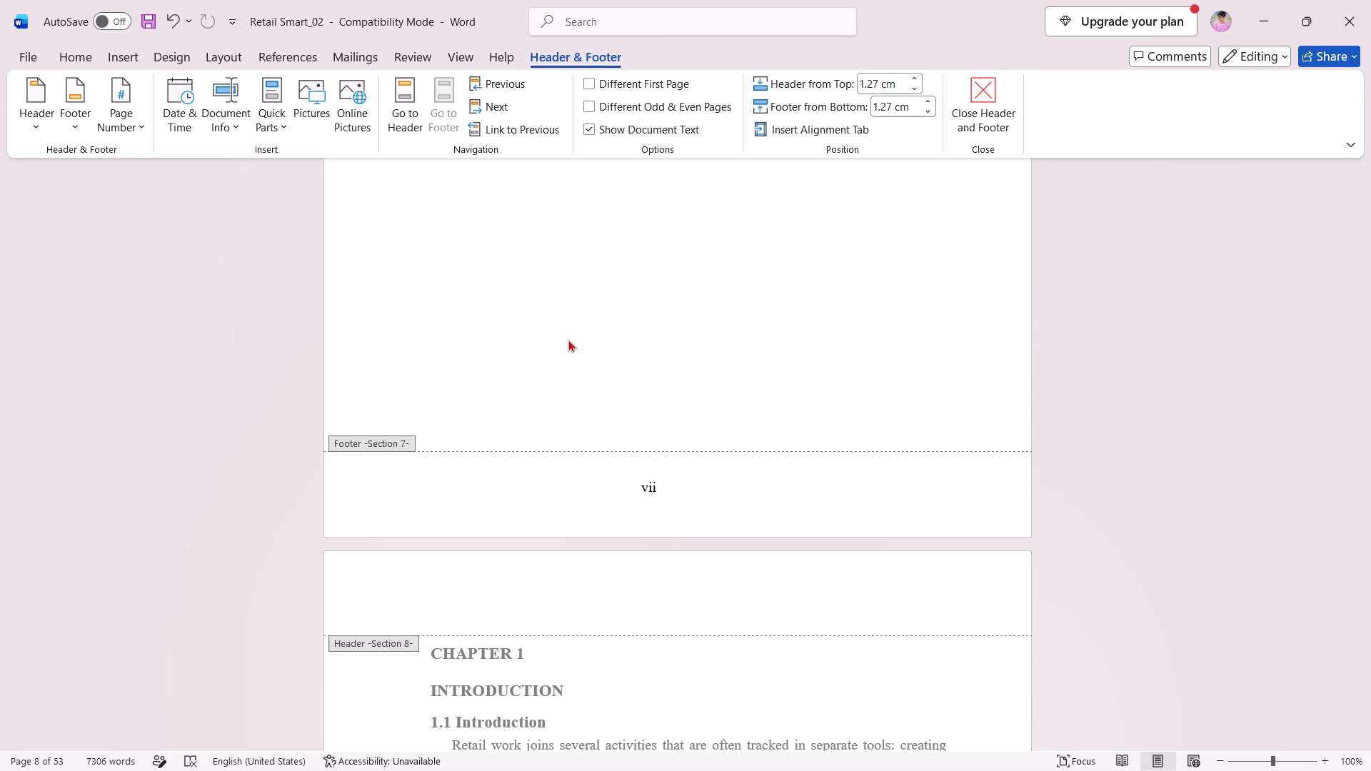
{"action": "left_click", "coordinate": [568, 339]}
{"action": "scroll", "coordinate": [568, 339], "scroll_direction": "up", "scroll_amount": 1}
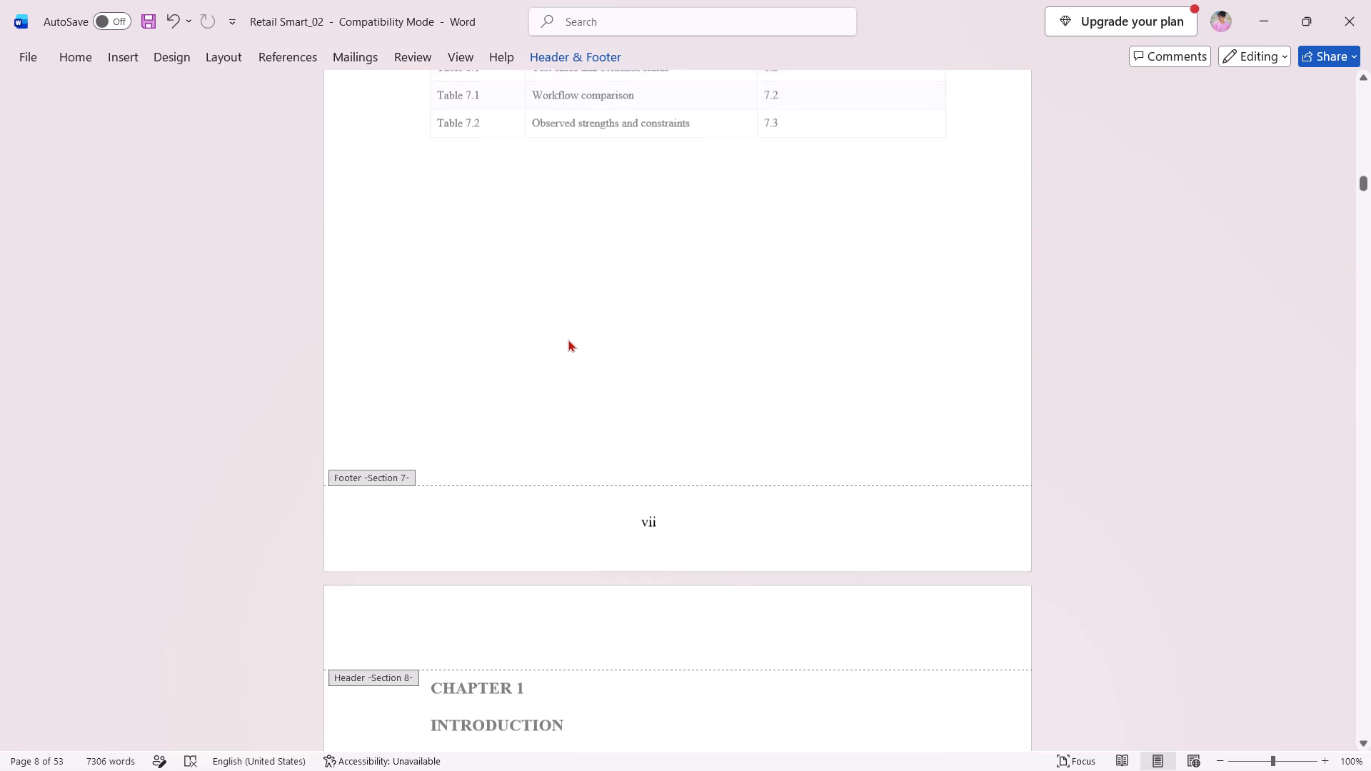
{"action": "scroll", "coordinate": [568, 339], "scroll_direction": "up", "scroll_amount": 2}
{"action": "scroll", "coordinate": [568, 339], "scroll_direction": "down", "scroll_amount": 2}
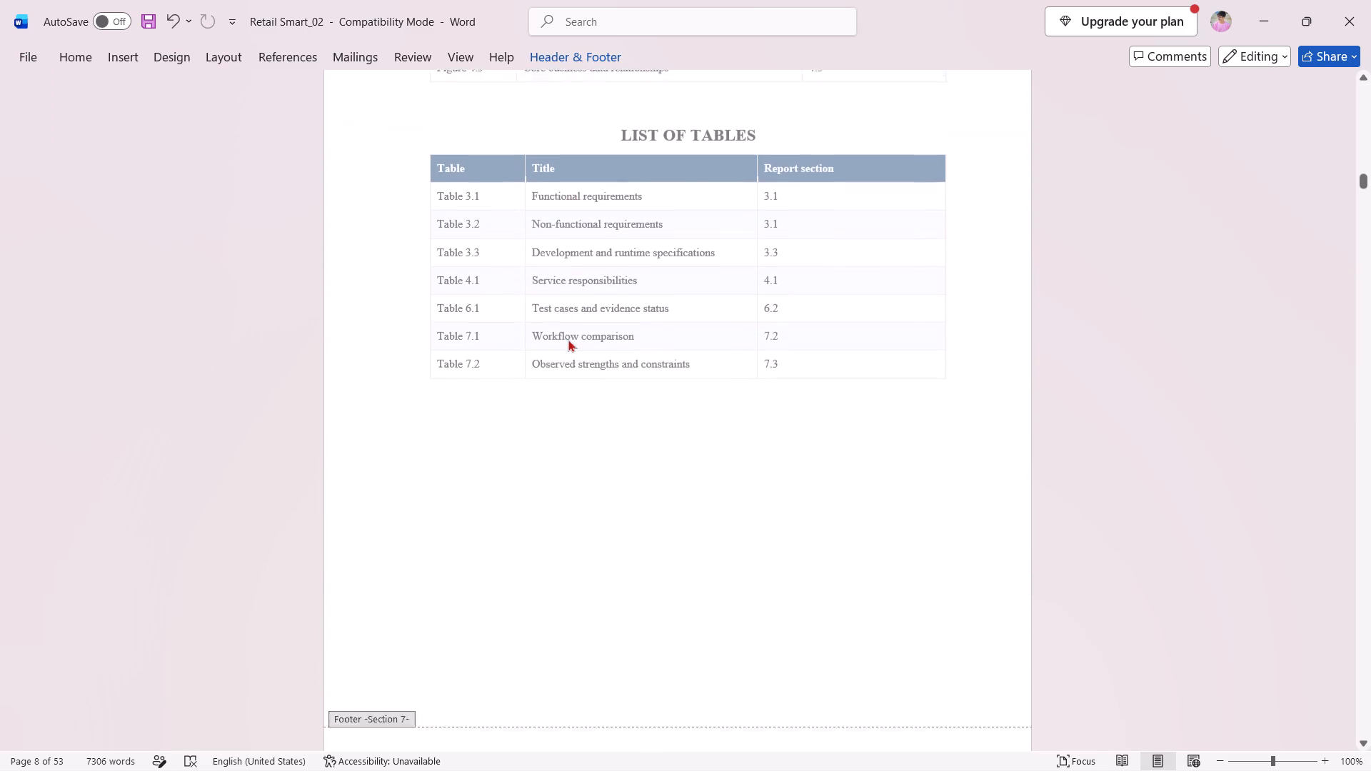
{"action": "scroll", "coordinate": [568, 339], "scroll_direction": "down", "scroll_amount": 1}
{"action": "key", "text": "i"}
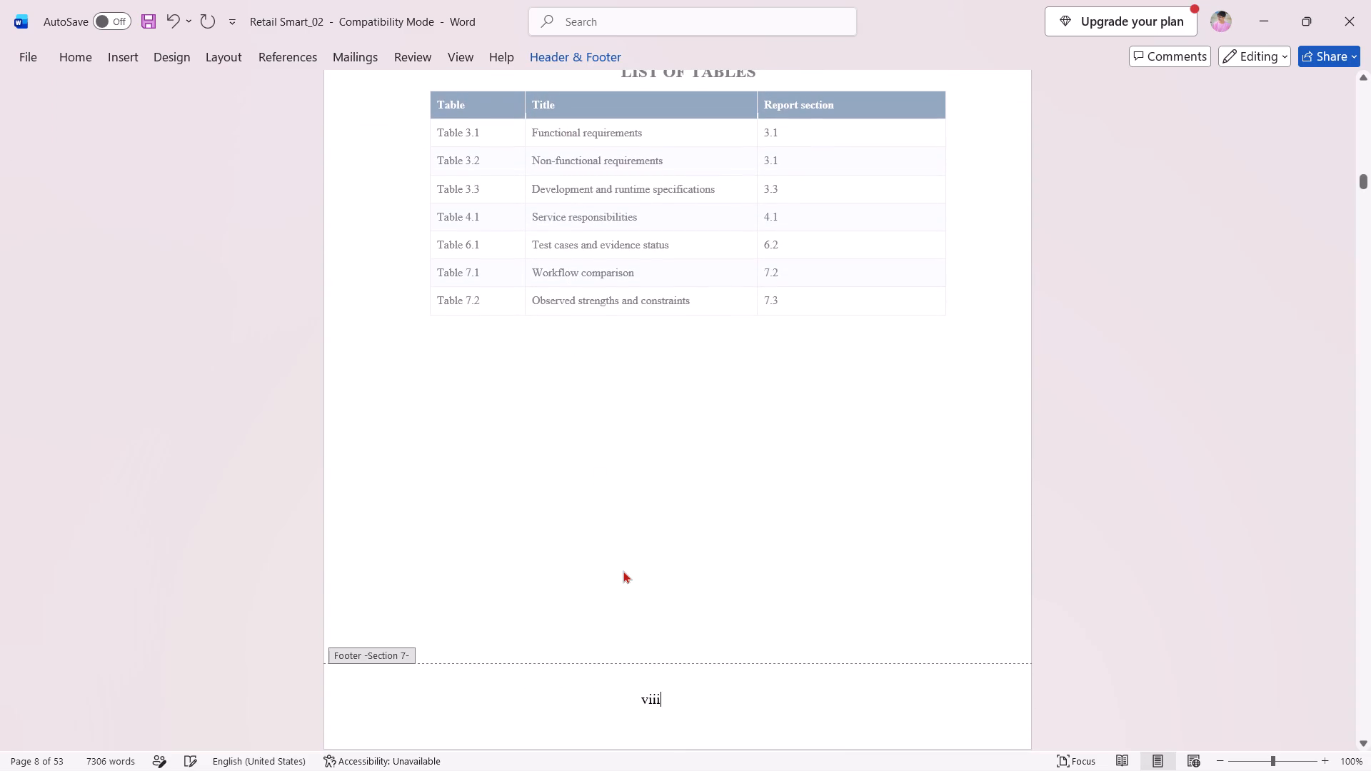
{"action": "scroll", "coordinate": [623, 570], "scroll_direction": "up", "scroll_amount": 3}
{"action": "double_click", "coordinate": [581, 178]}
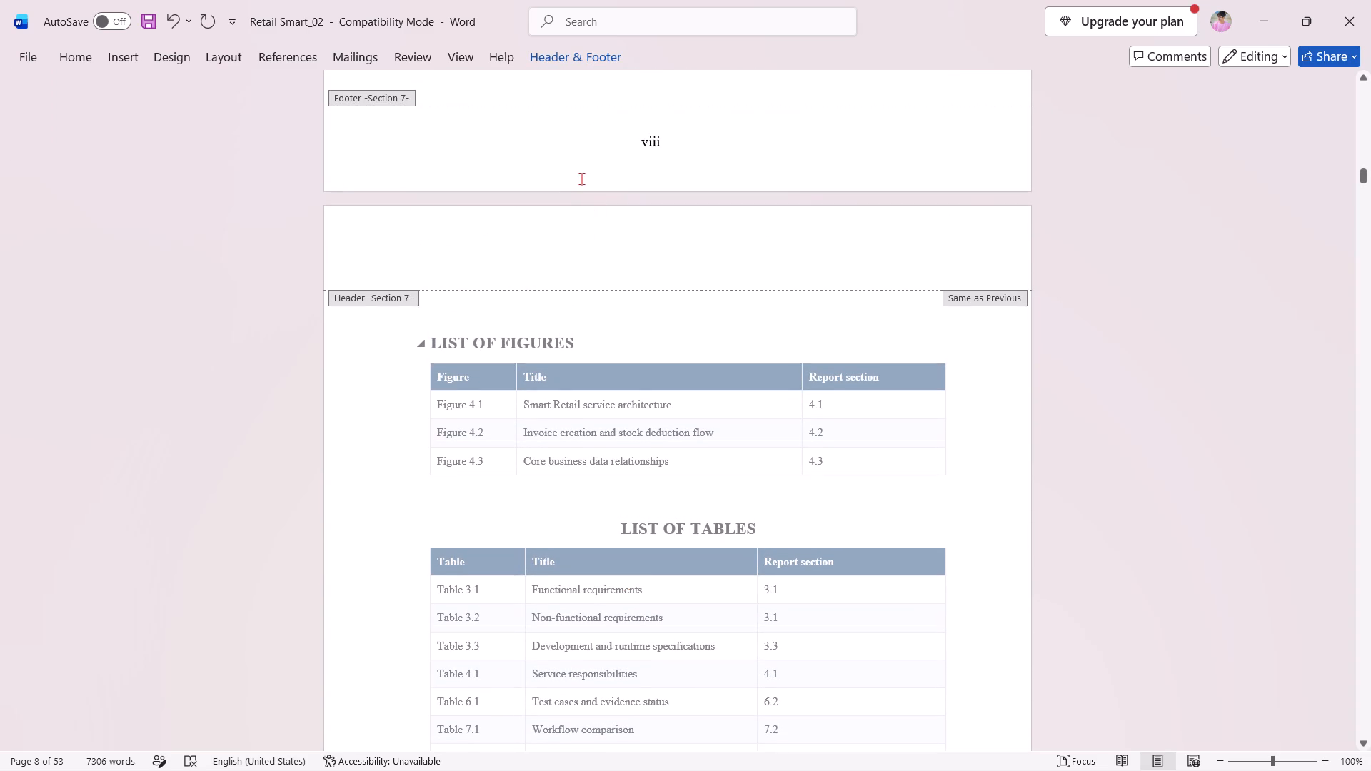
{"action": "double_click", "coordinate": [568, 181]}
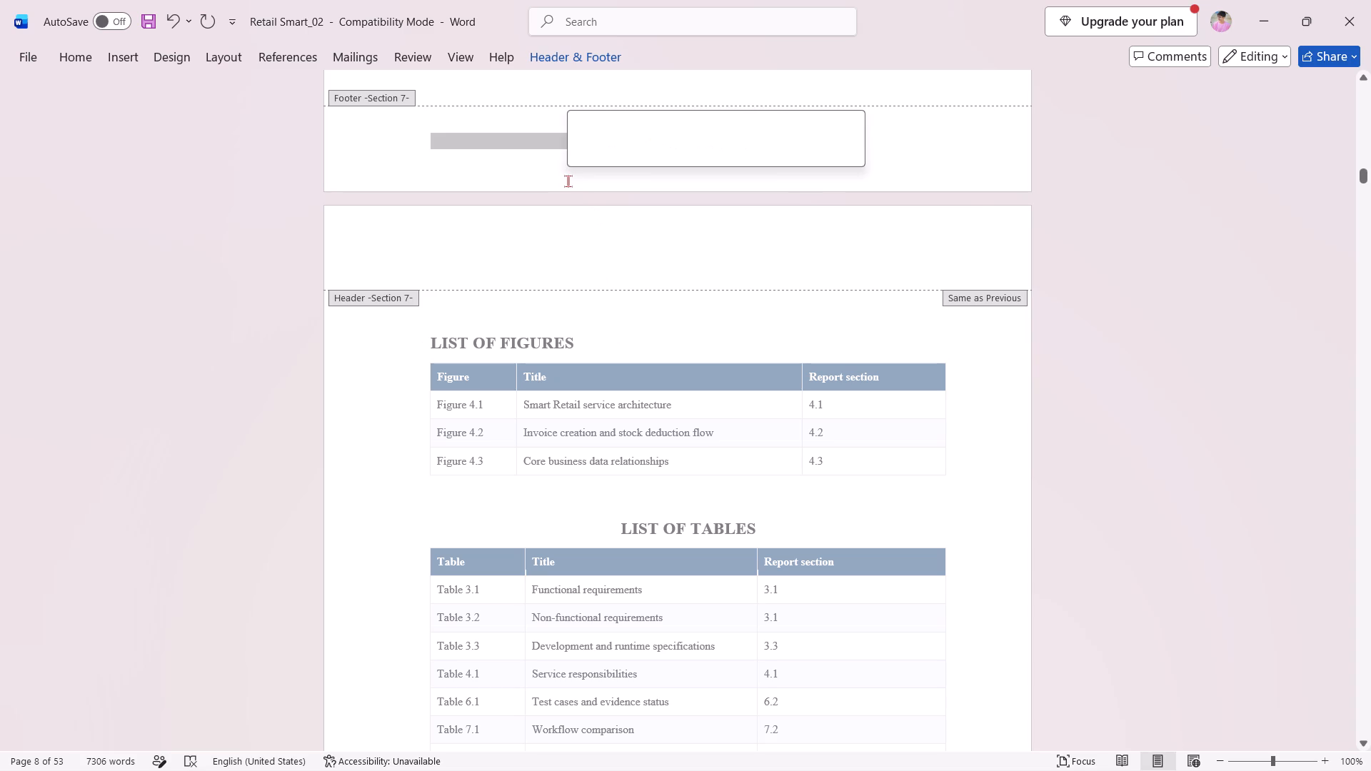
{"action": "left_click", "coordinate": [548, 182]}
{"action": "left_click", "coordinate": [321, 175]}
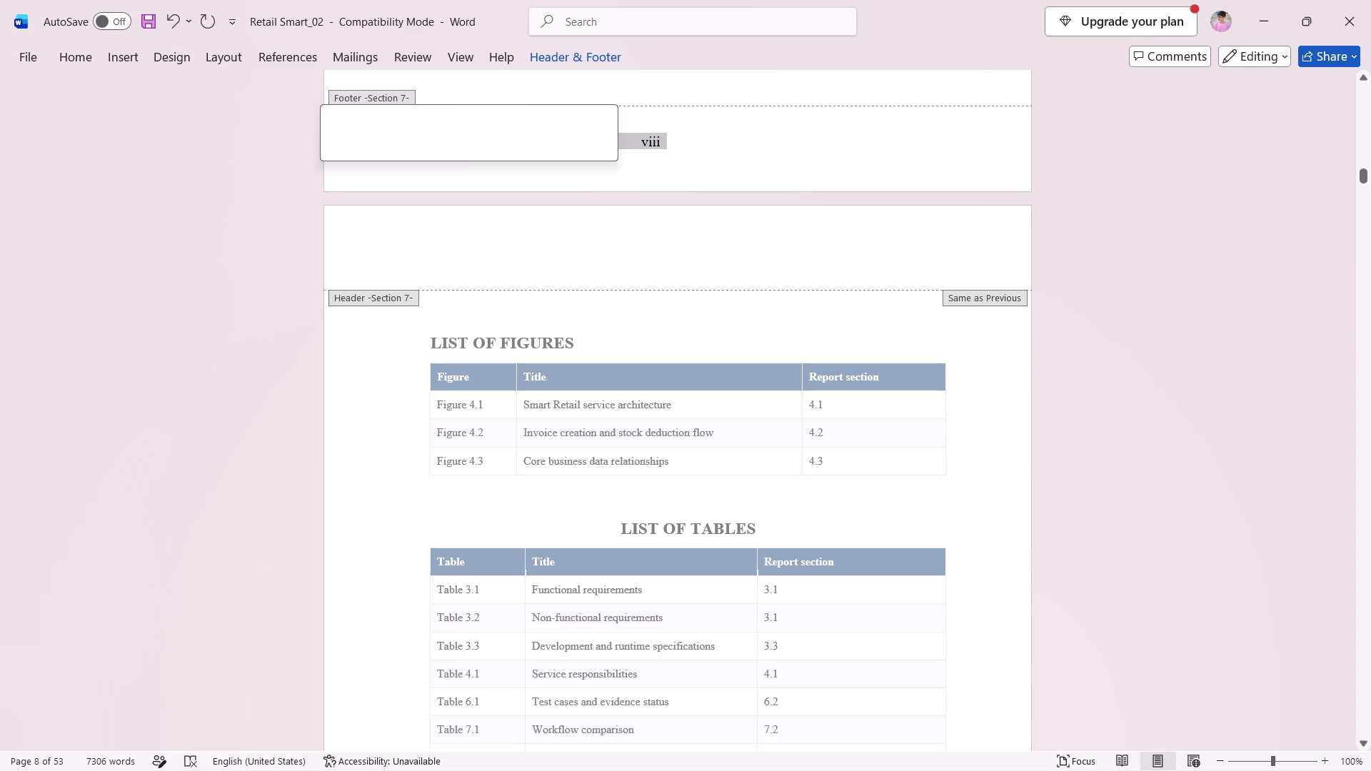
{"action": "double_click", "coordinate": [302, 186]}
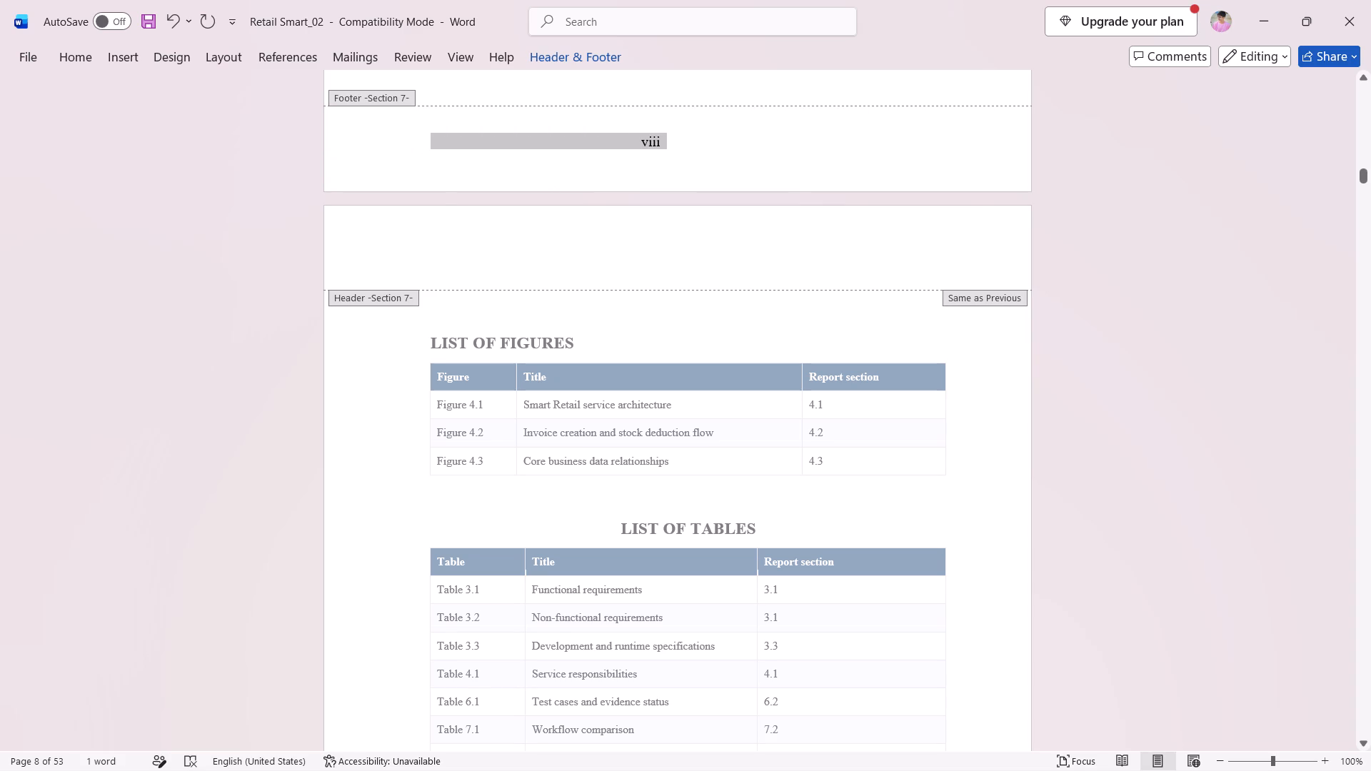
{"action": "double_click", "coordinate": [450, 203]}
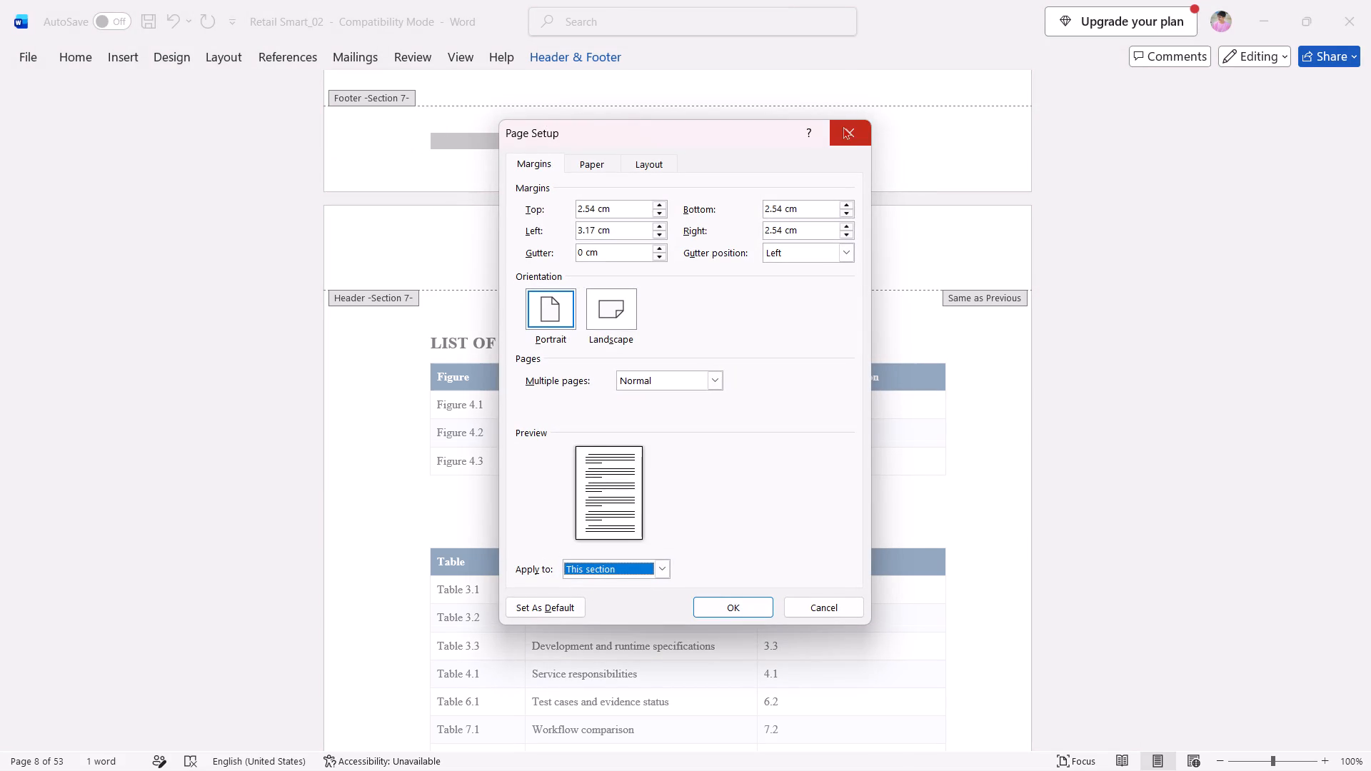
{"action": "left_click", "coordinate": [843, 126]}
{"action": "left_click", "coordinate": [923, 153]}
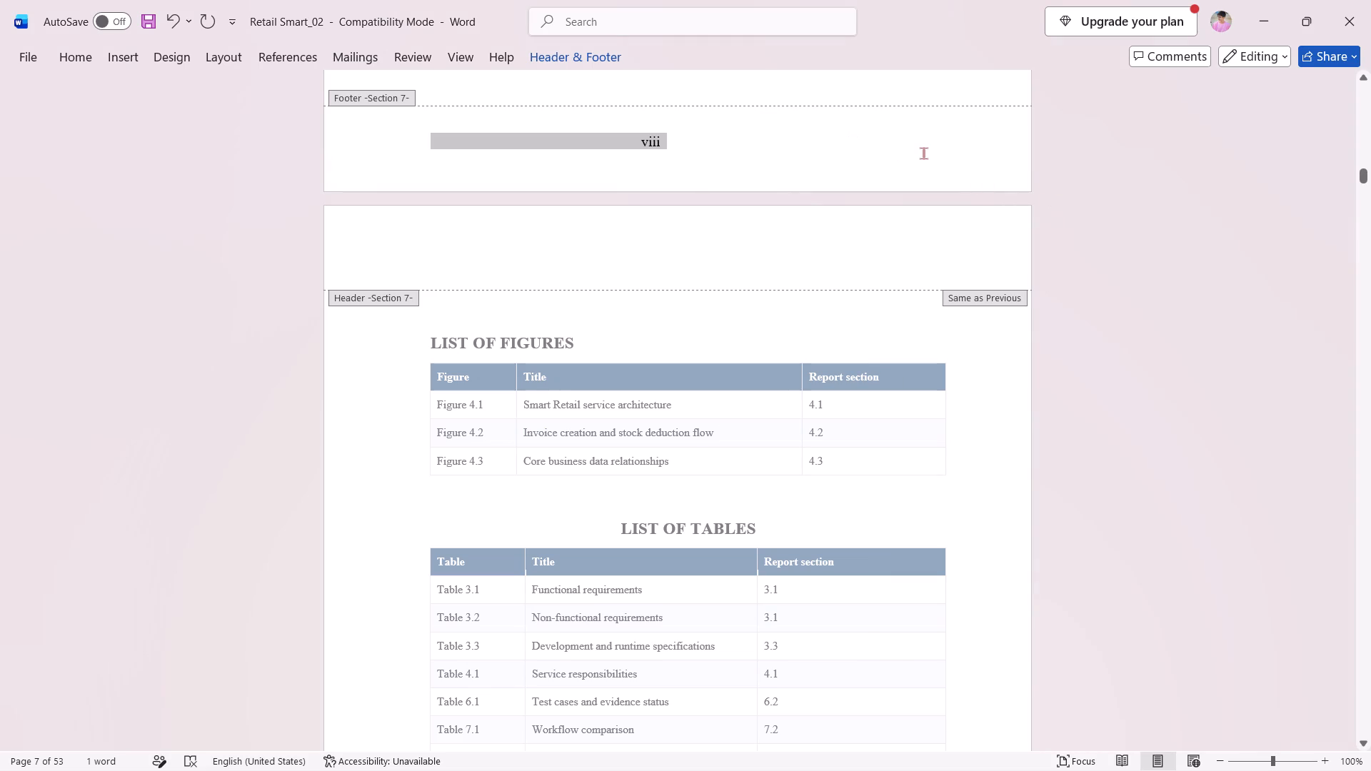
Return to the body text and draw a small ellipse in the blank area above the ABBREVIATIONS page's footer number.
{"action": "left_click", "coordinate": [875, 90]}
{"action": "double_click", "coordinate": [875, 90]}
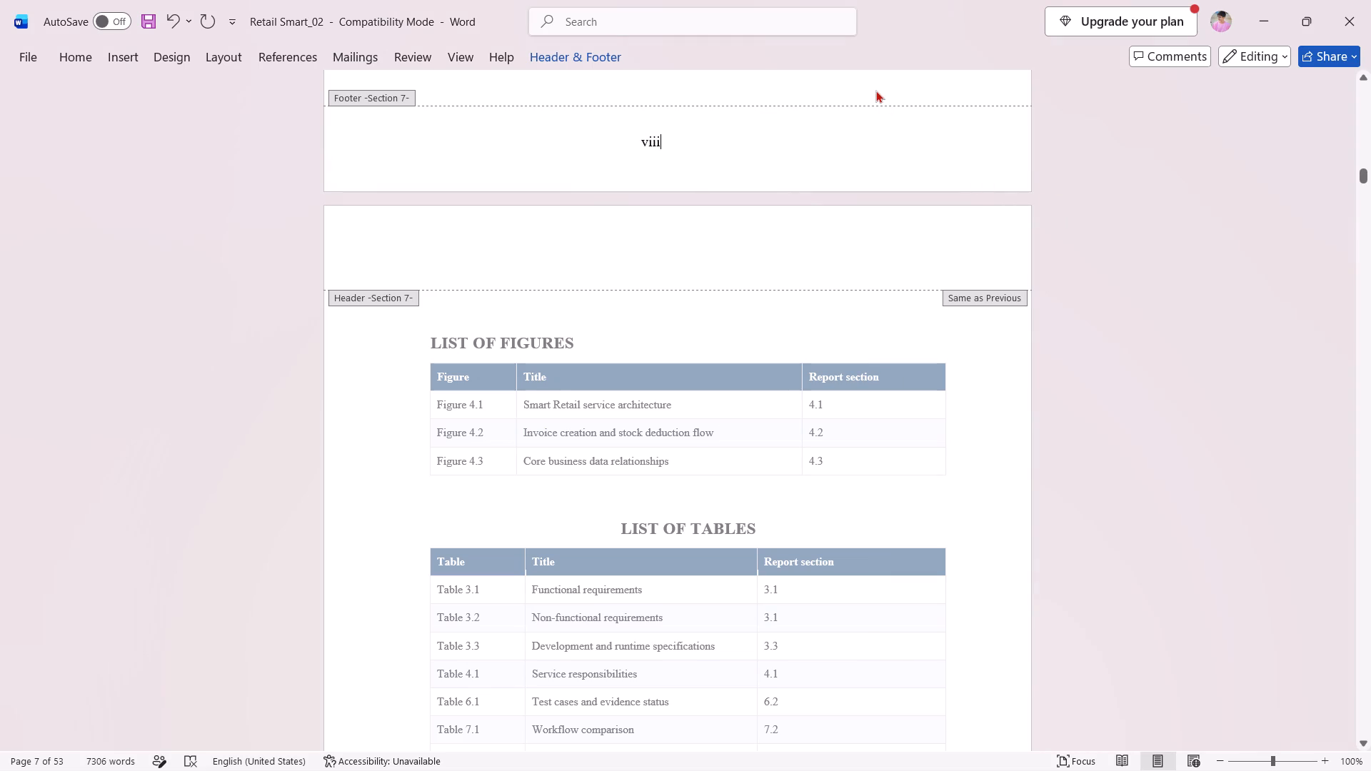
{"action": "left_click", "coordinate": [174, 53]}
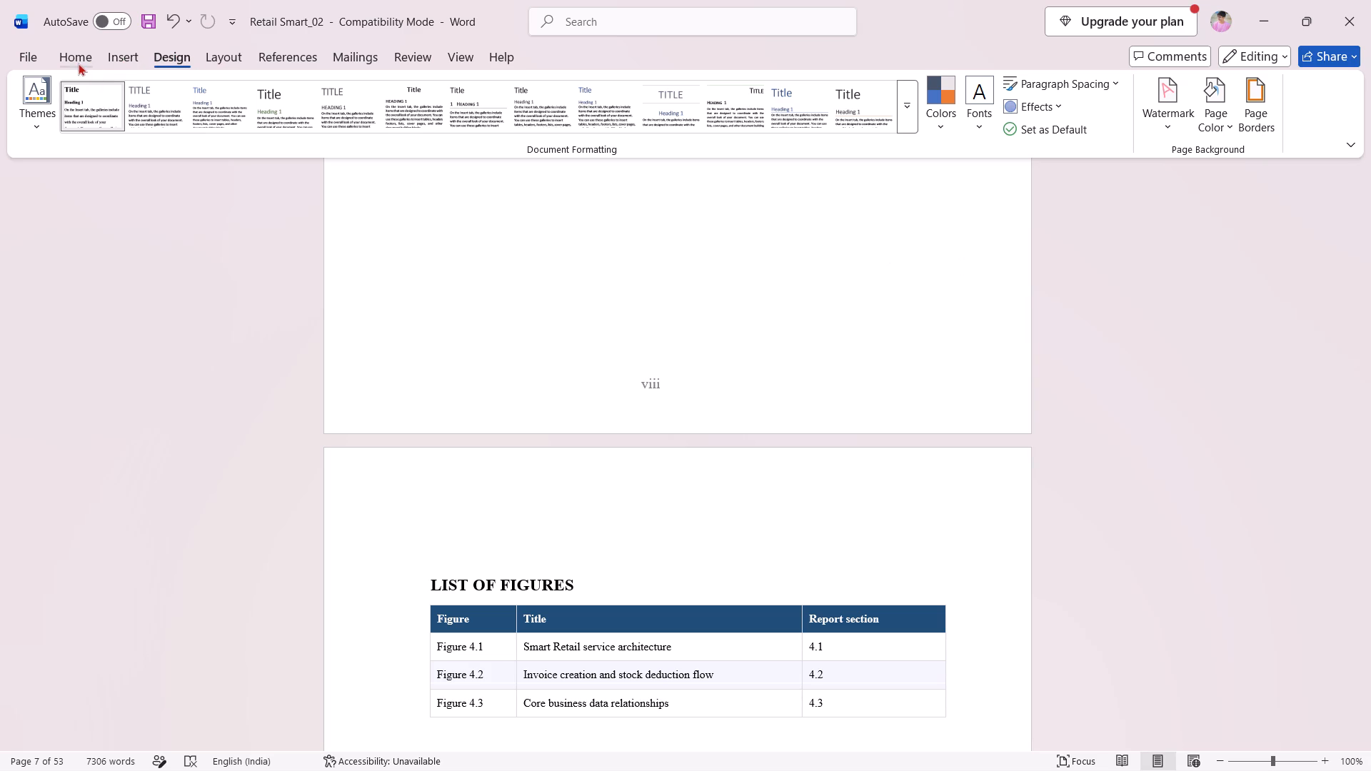
{"action": "left_click", "coordinate": [111, 61]}
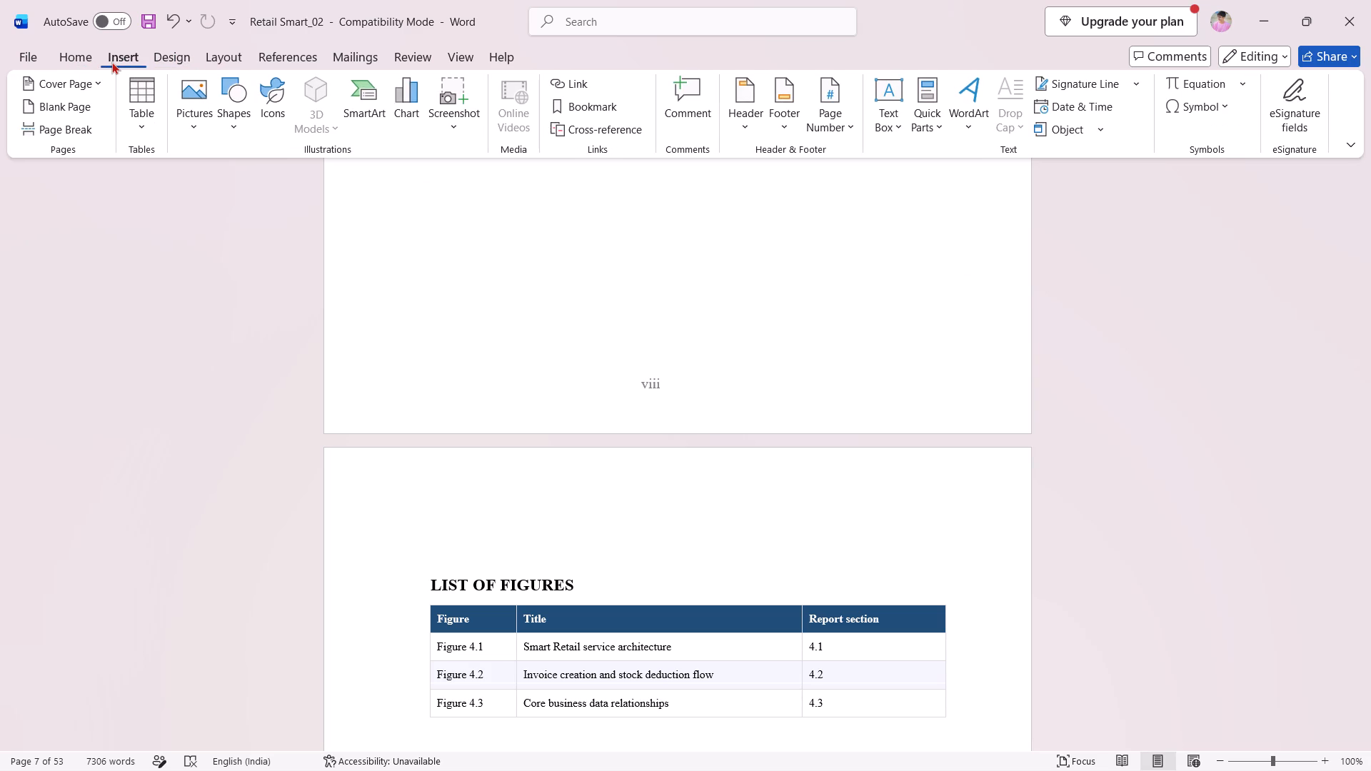
{"action": "left_click", "coordinate": [233, 126]}
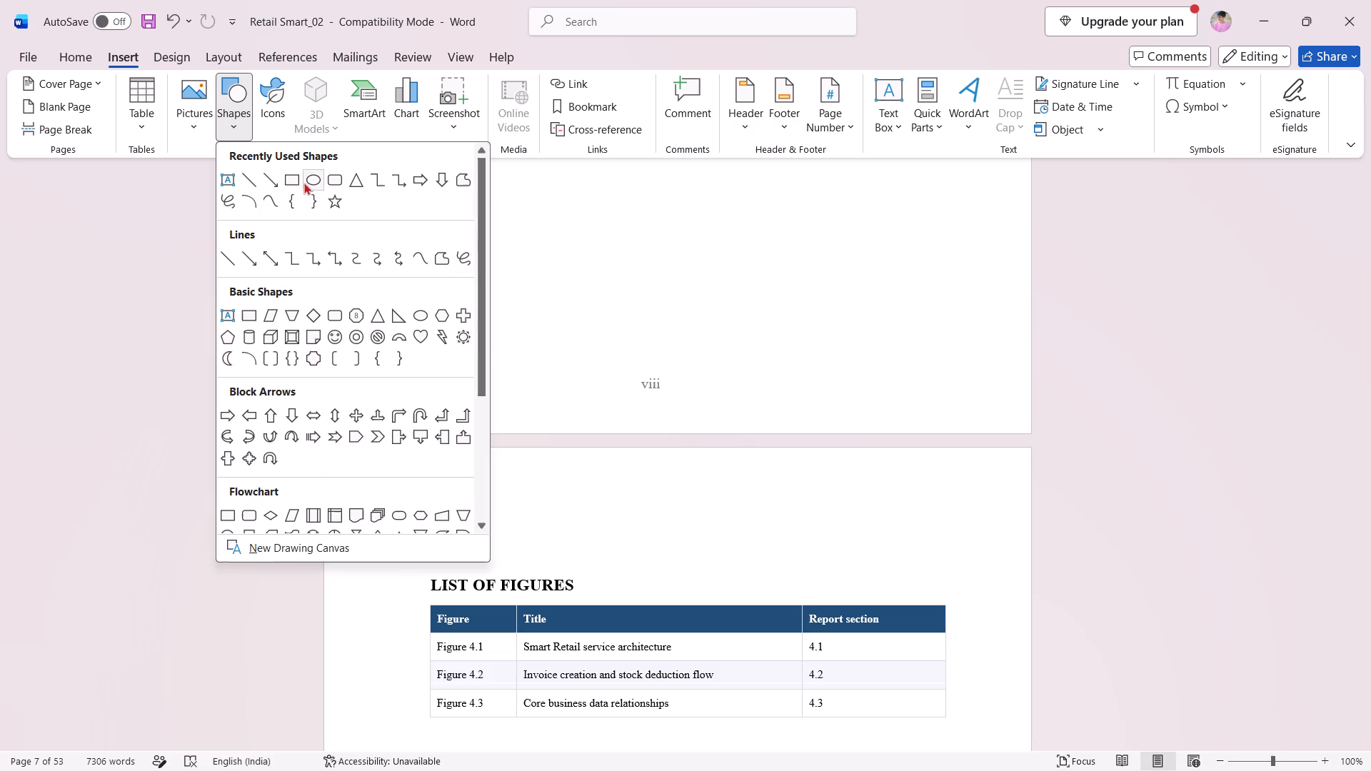
{"action": "left_click", "coordinate": [313, 179]}
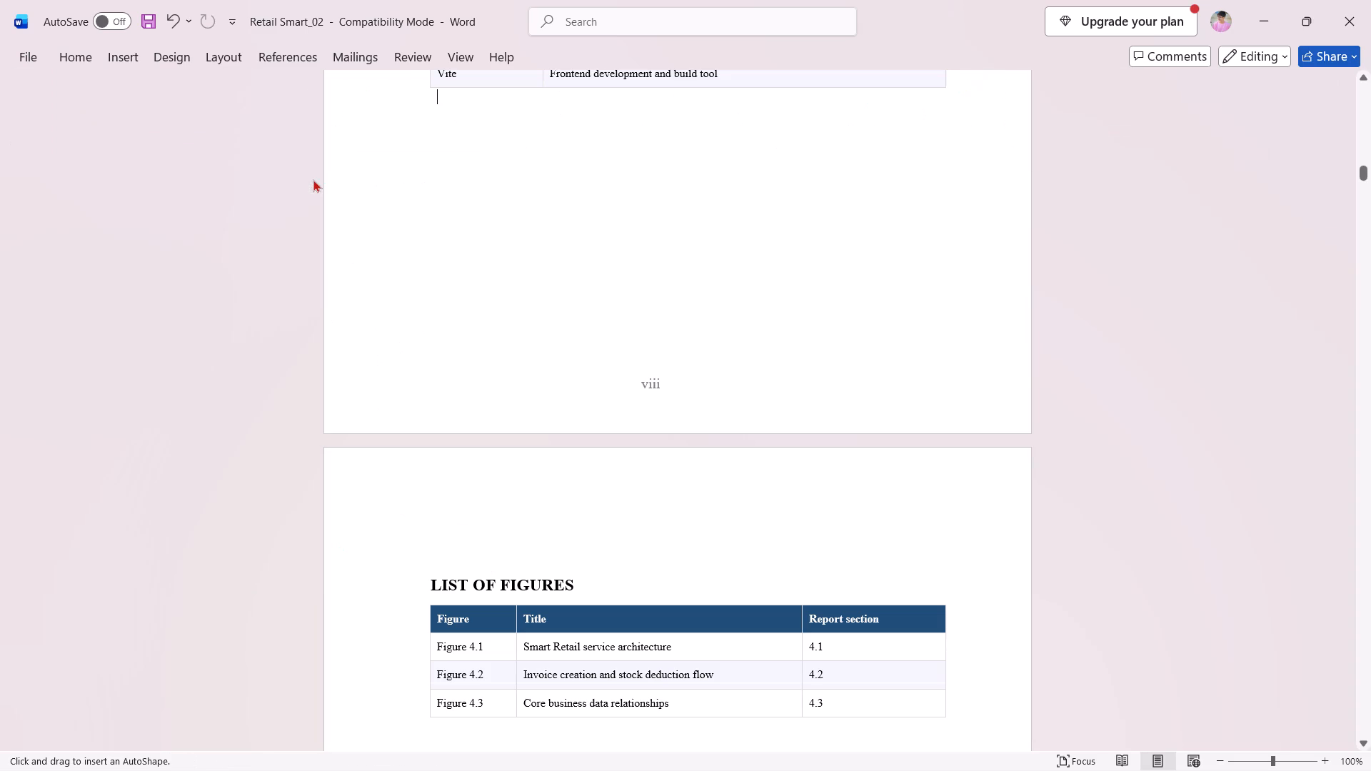
{"action": "left_click_drag", "start_coordinate": [676, 278], "coordinate": [685, 289]}
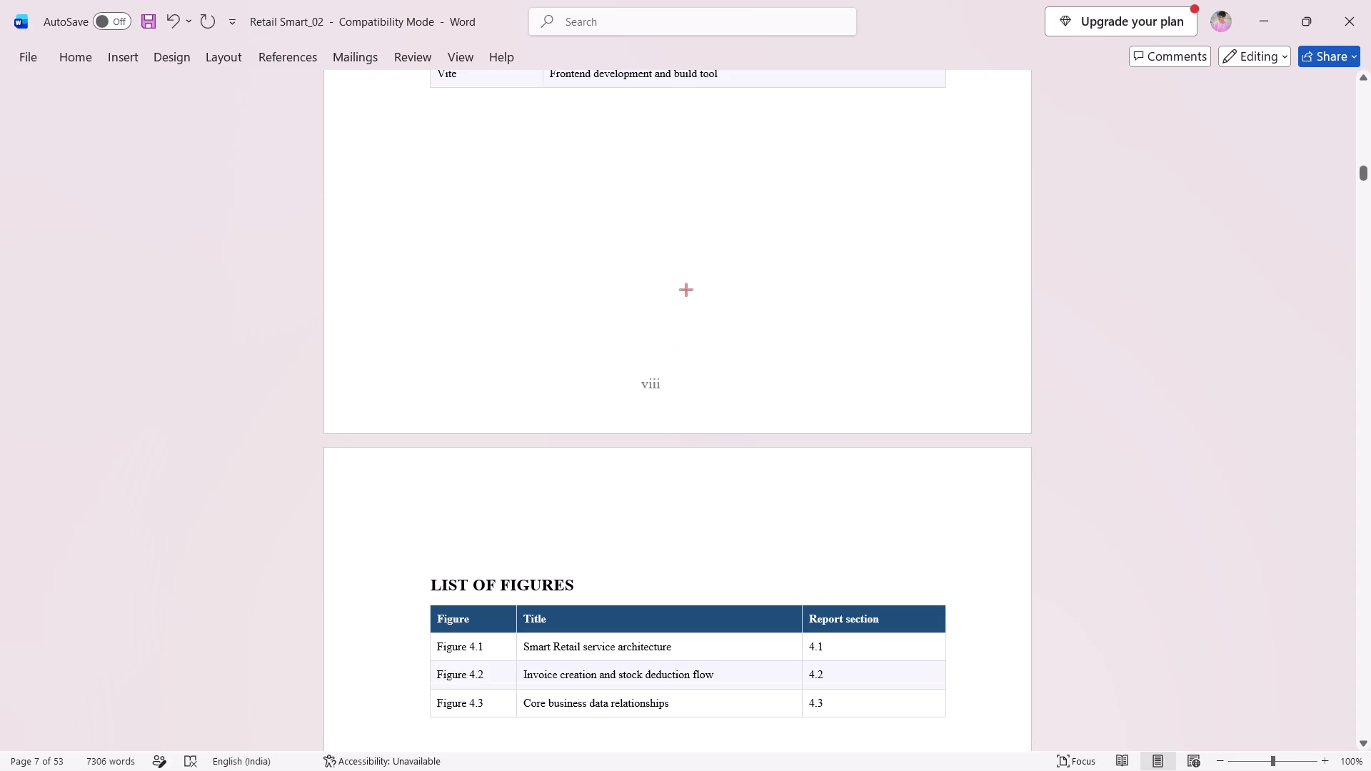
{"action": "left_click_drag", "start_coordinate": [685, 289], "coordinate": [696, 293]}
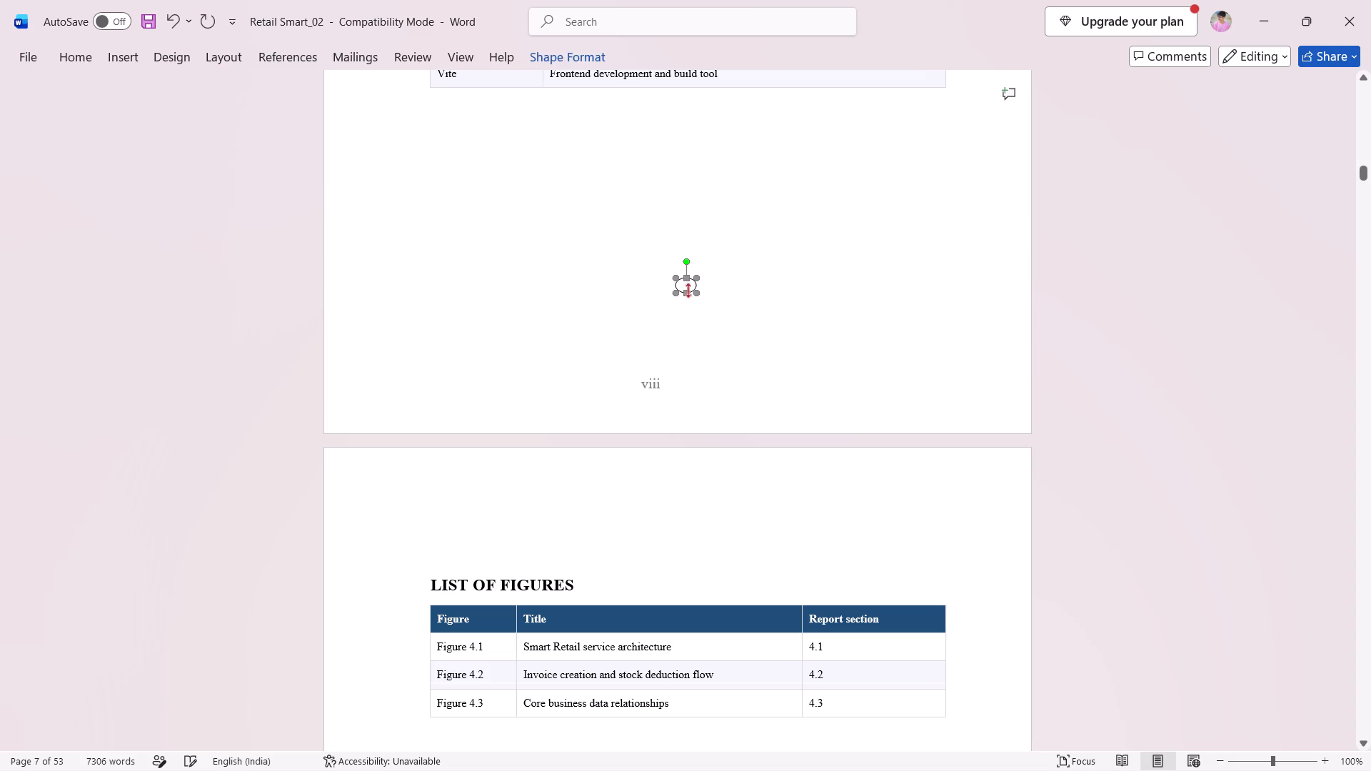
Make the ellipse taller, about 0.7 cm high and 0.61 cm wide, and place it over the last two letters of the viii footer number.
{"action": "left_click_drag", "start_coordinate": [685, 286], "coordinate": [688, 315]}
{"action": "left_click_drag", "start_coordinate": [688, 315], "coordinate": [656, 385]}
{"action": "left_click_drag", "start_coordinate": [656, 385], "coordinate": [662, 387]}
{"action": "scroll", "coordinate": [662, 387], "scroll_direction": "up", "scroll_amount": 13, "text": "ctrl"}
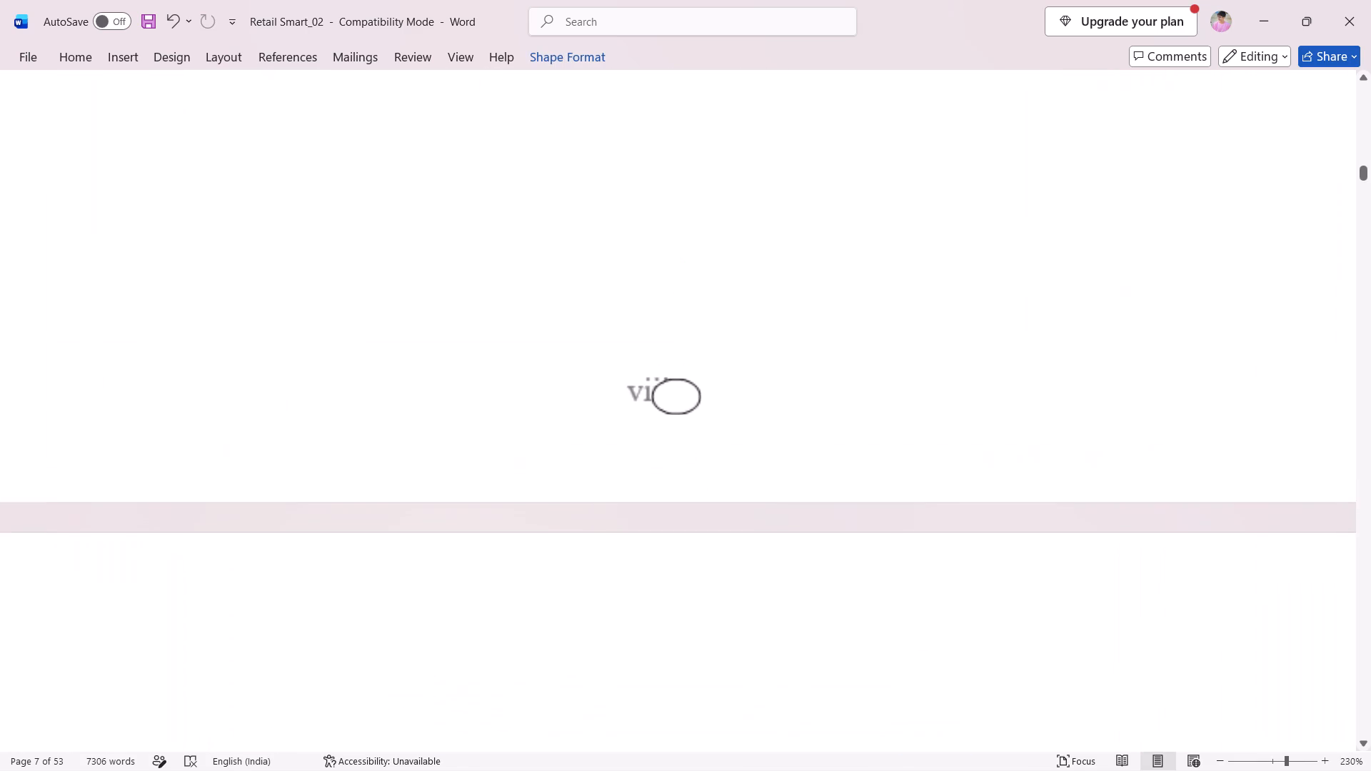
{"action": "scroll", "coordinate": [662, 387], "scroll_direction": "up", "scroll_amount": 1, "text": "ctrl"}
{"action": "left_click_drag", "start_coordinate": [678, 381], "coordinate": [681, 368]}
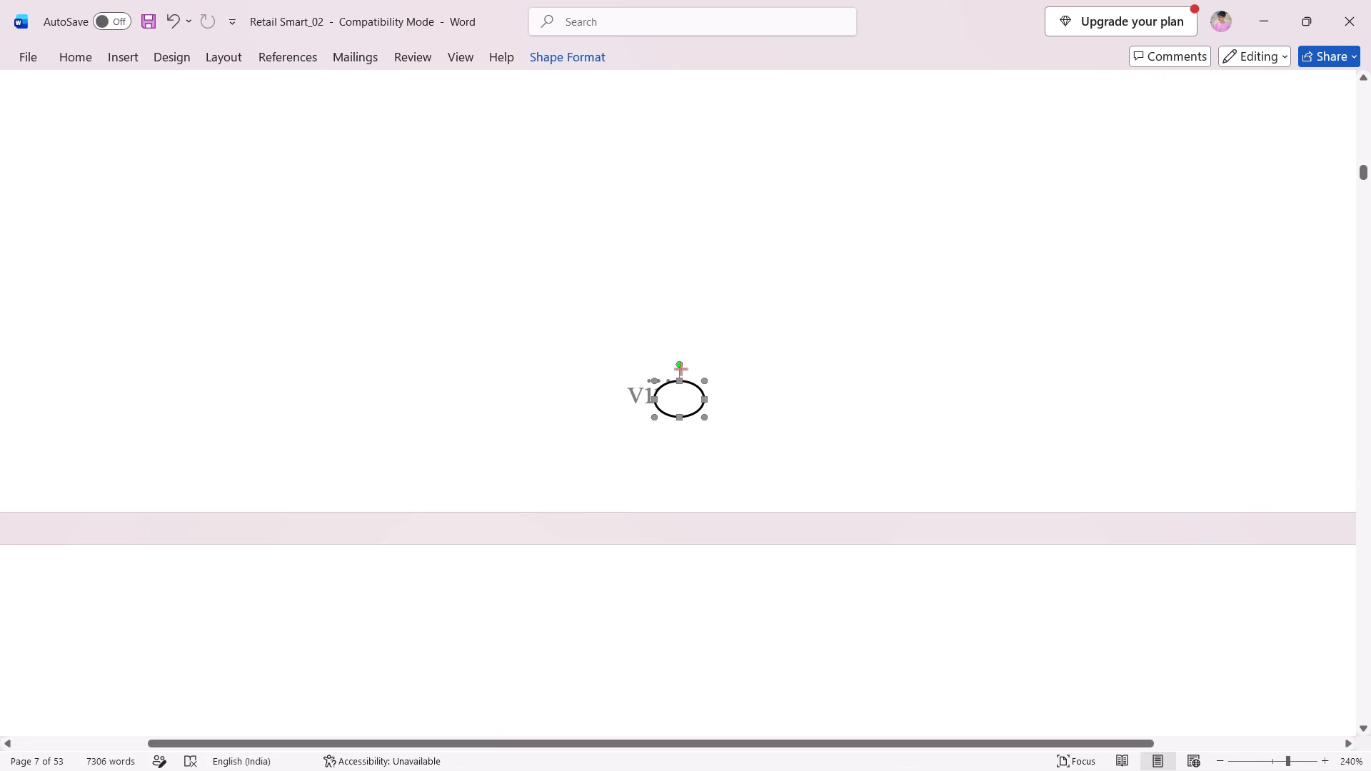
{"action": "left_click_drag", "start_coordinate": [681, 368], "coordinate": [686, 361]}
{"action": "left_click_drag", "start_coordinate": [683, 380], "coordinate": [688, 390]}
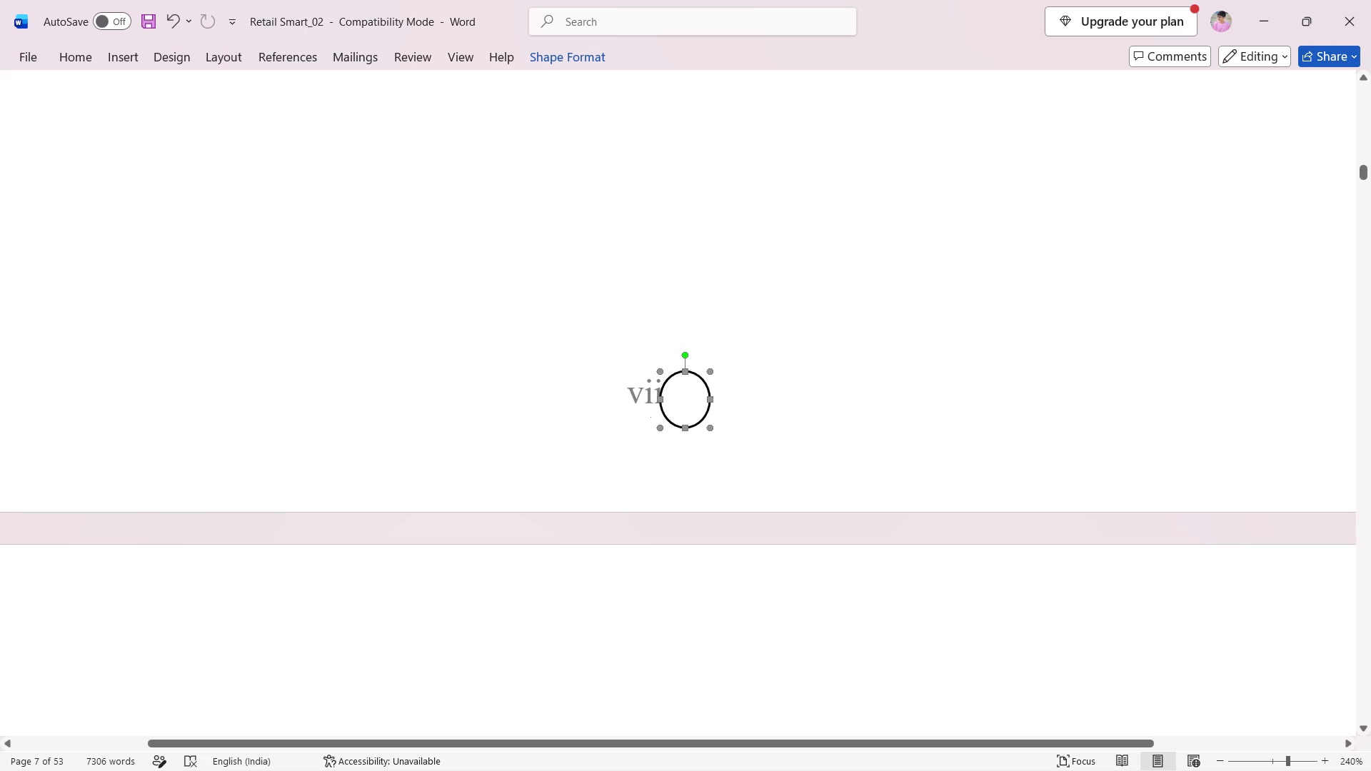
{"action": "scroll", "coordinate": [688, 390], "scroll_direction": "up", "scroll_amount": 12, "text": "ctrl"}
{"action": "scroll", "coordinate": [688, 390], "scroll_direction": "up", "scroll_amount": 12, "text": "ctrl"}
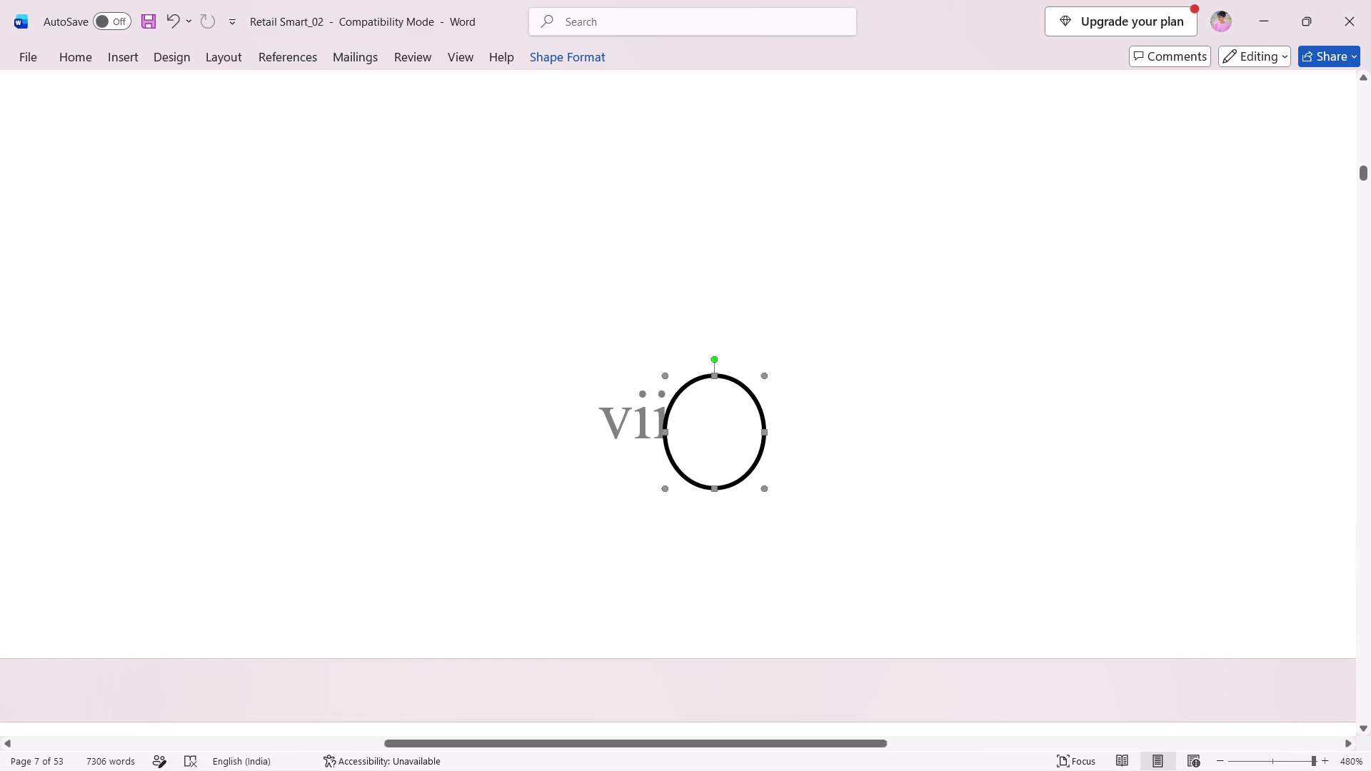
{"action": "left_click_drag", "start_coordinate": [706, 429], "coordinate": [696, 421]}
{"action": "left_click_drag", "start_coordinate": [696, 421], "coordinate": [693, 416]}
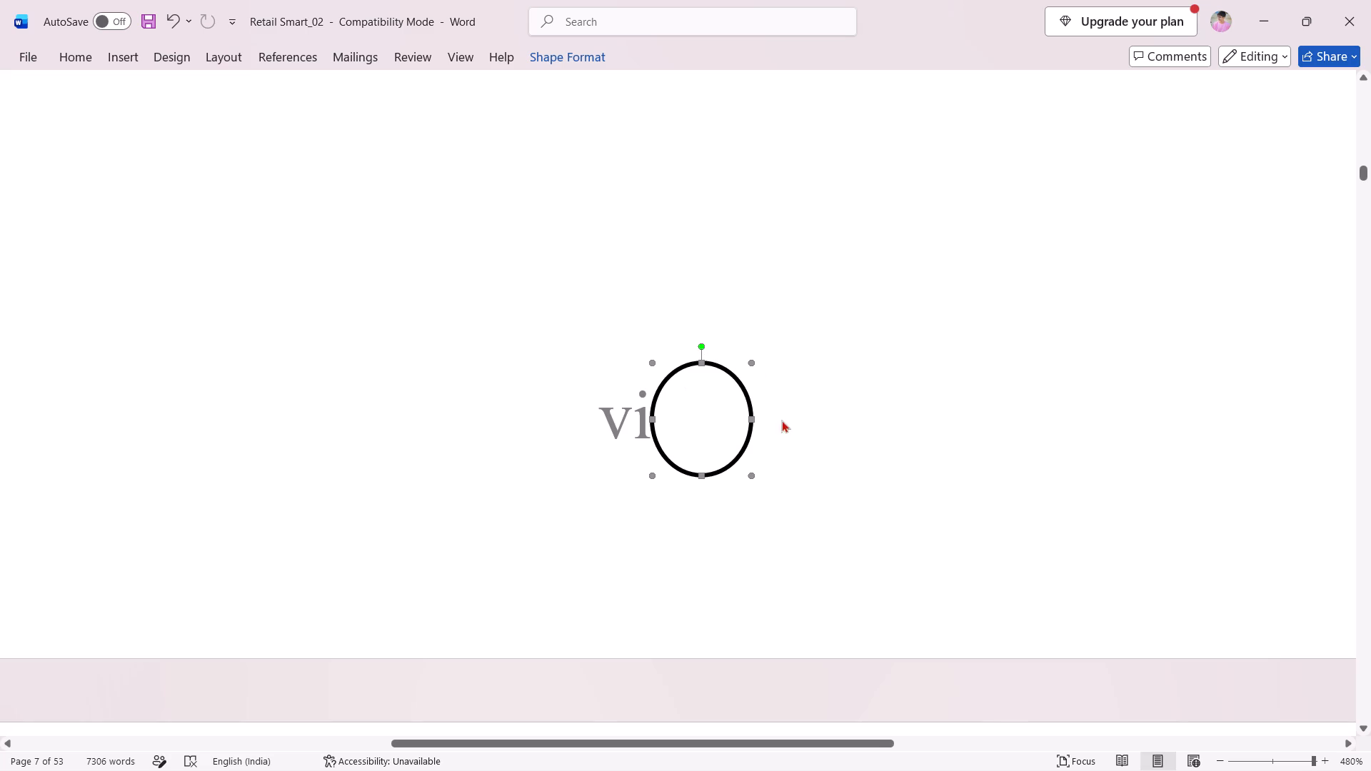
{"action": "left_click", "coordinate": [802, 423]}
{"action": "left_click", "coordinate": [802, 423]}
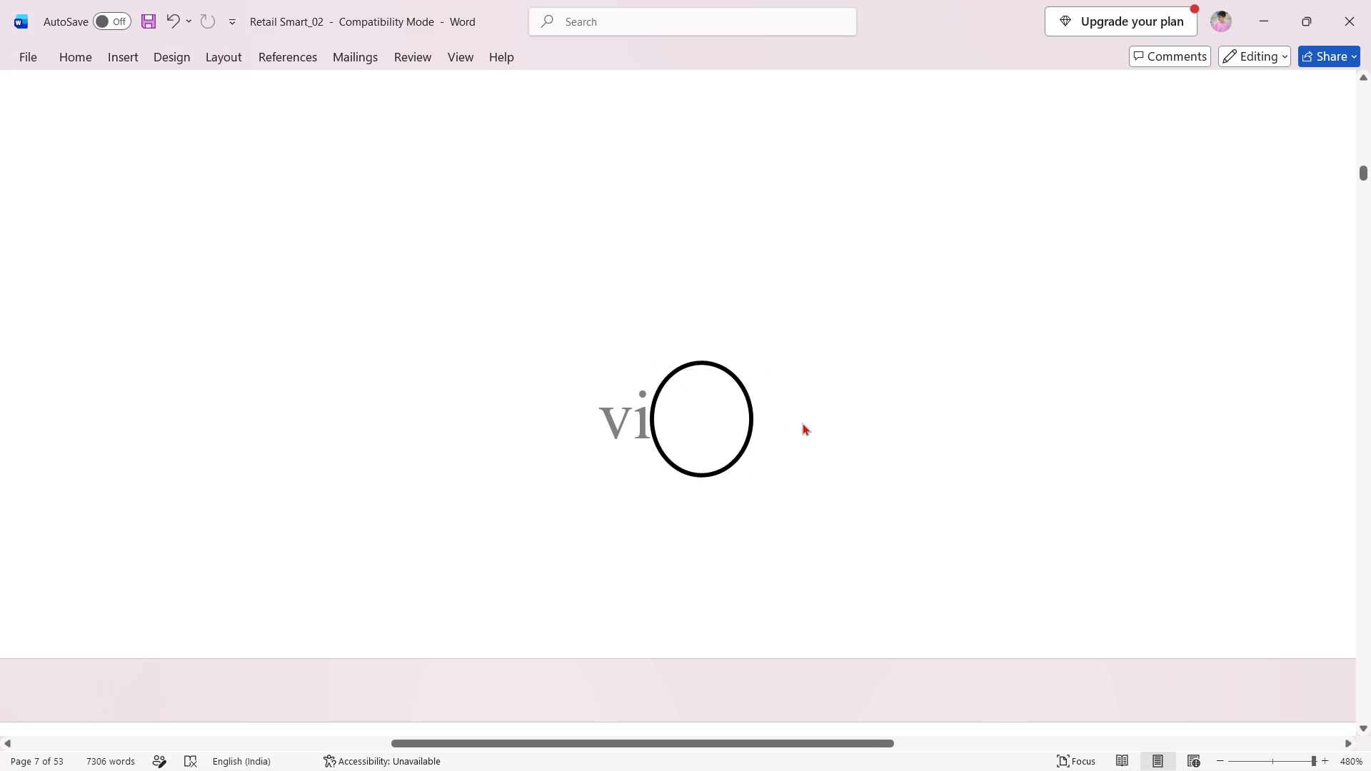
Change the outline of the ellipse over the ABBREVIATIONS page's footer number to white.
{"action": "left_click", "coordinate": [743, 423]}
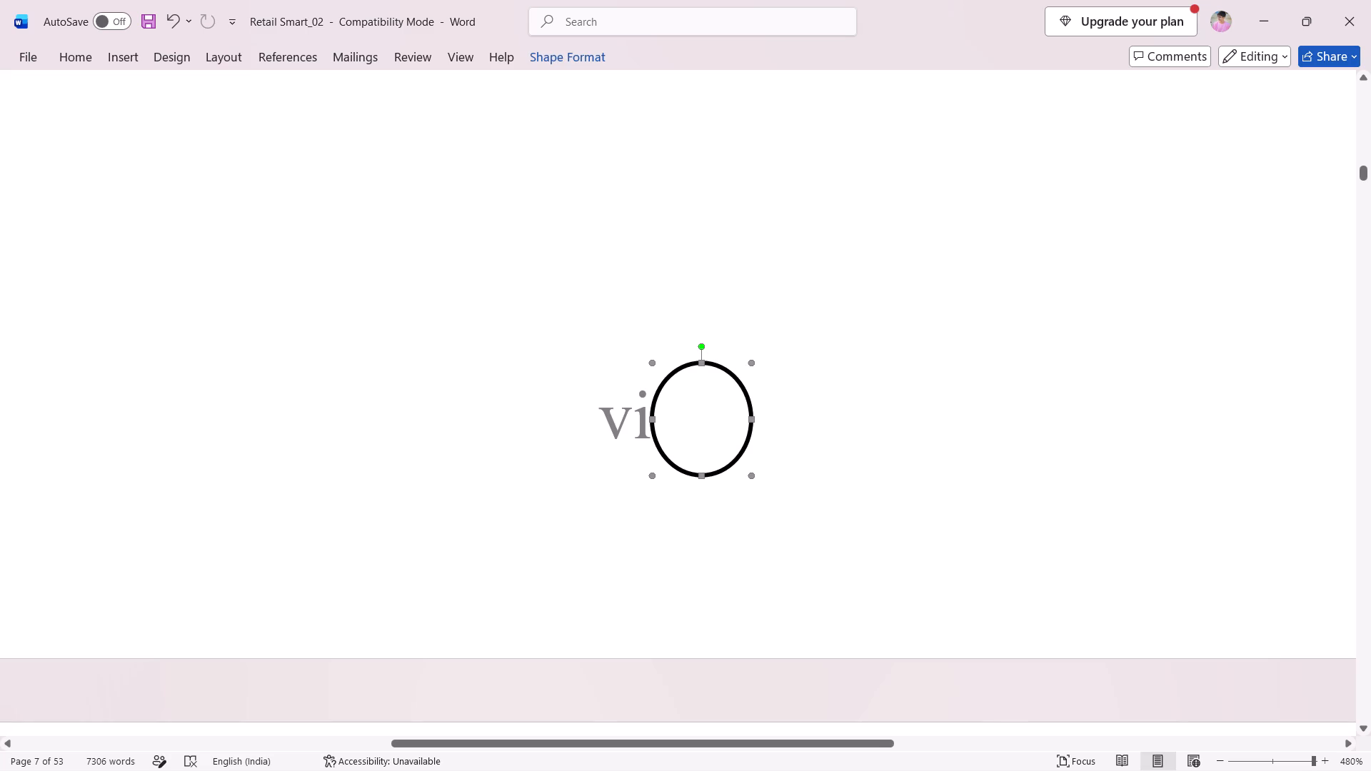
{"action": "scroll", "coordinate": [743, 423], "scroll_direction": "down", "scroll_amount": 4, "text": "ctrl"}
{"action": "left_click", "coordinate": [573, 61]}
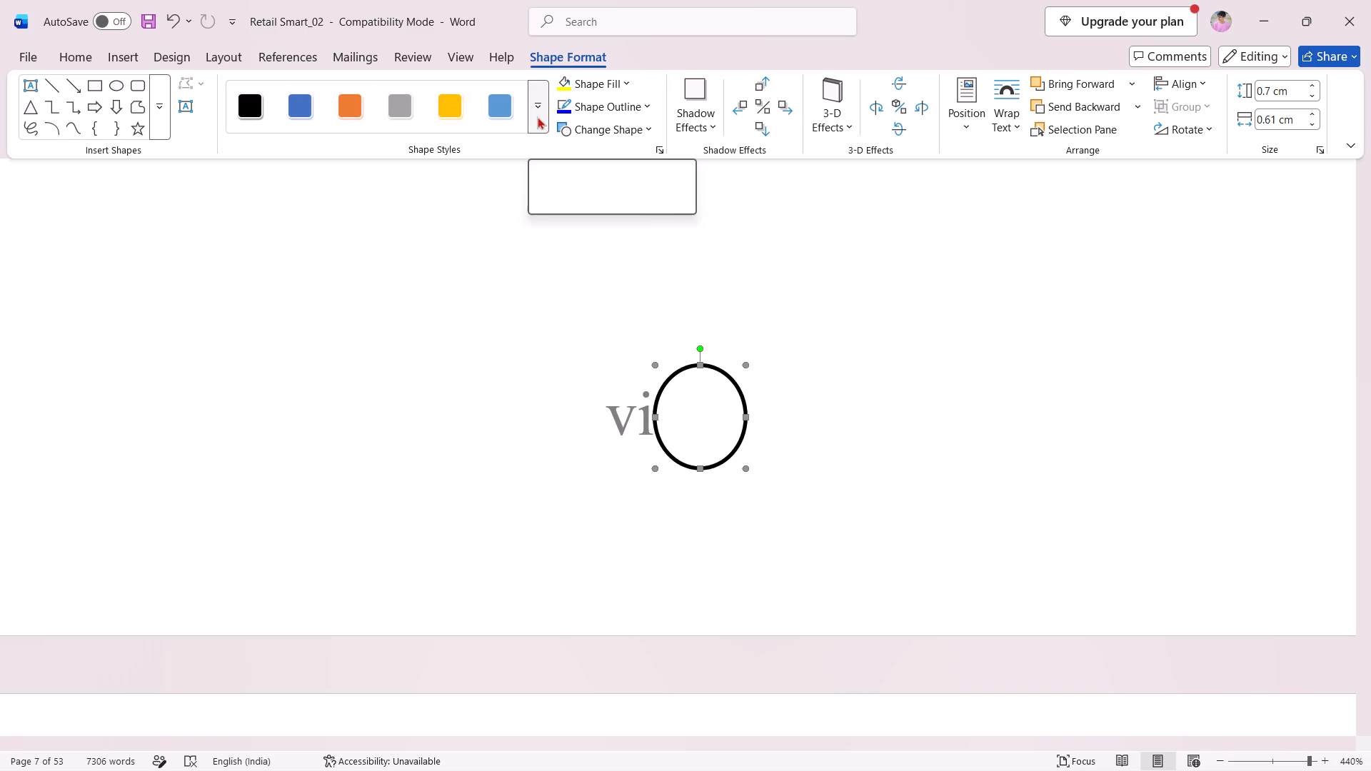
{"action": "left_click", "coordinate": [635, 104]}
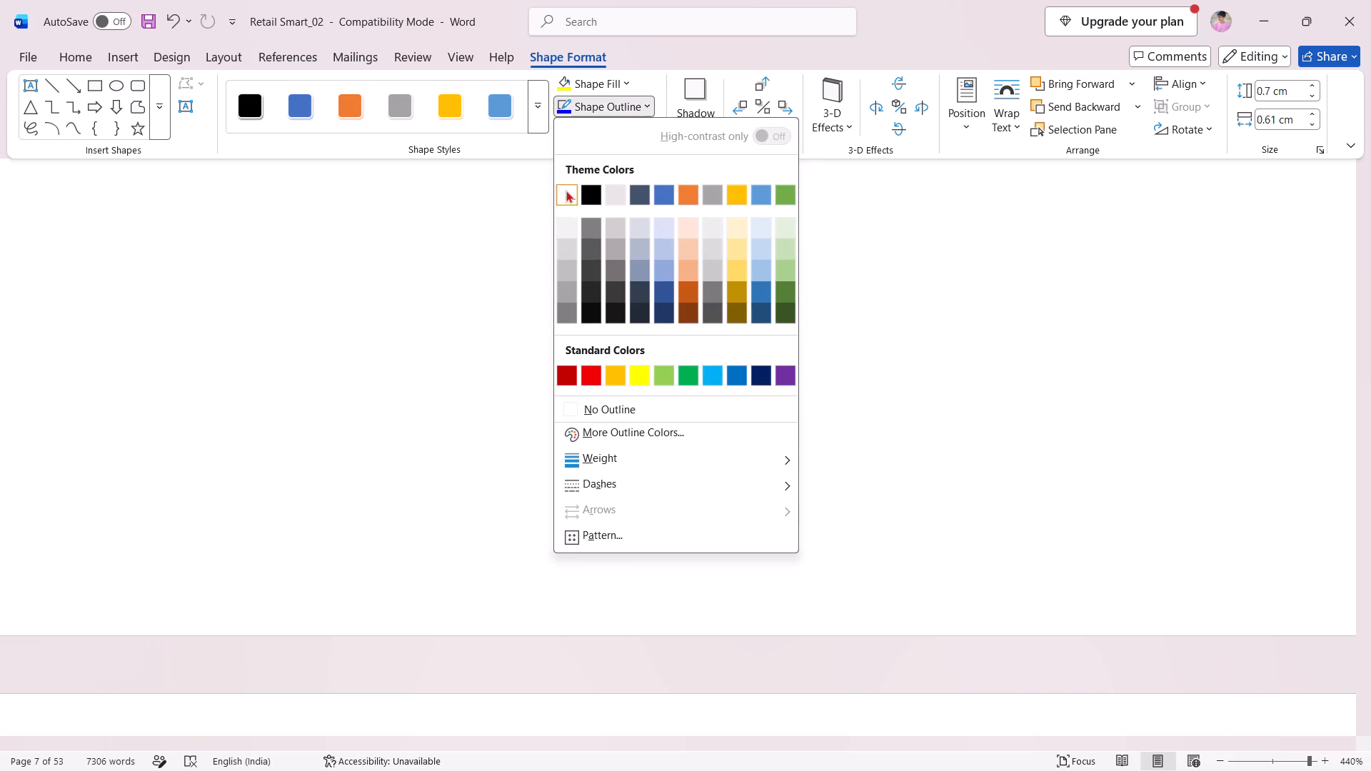
{"action": "left_click", "coordinate": [566, 188]}
{"action": "left_click", "coordinate": [525, 248]}
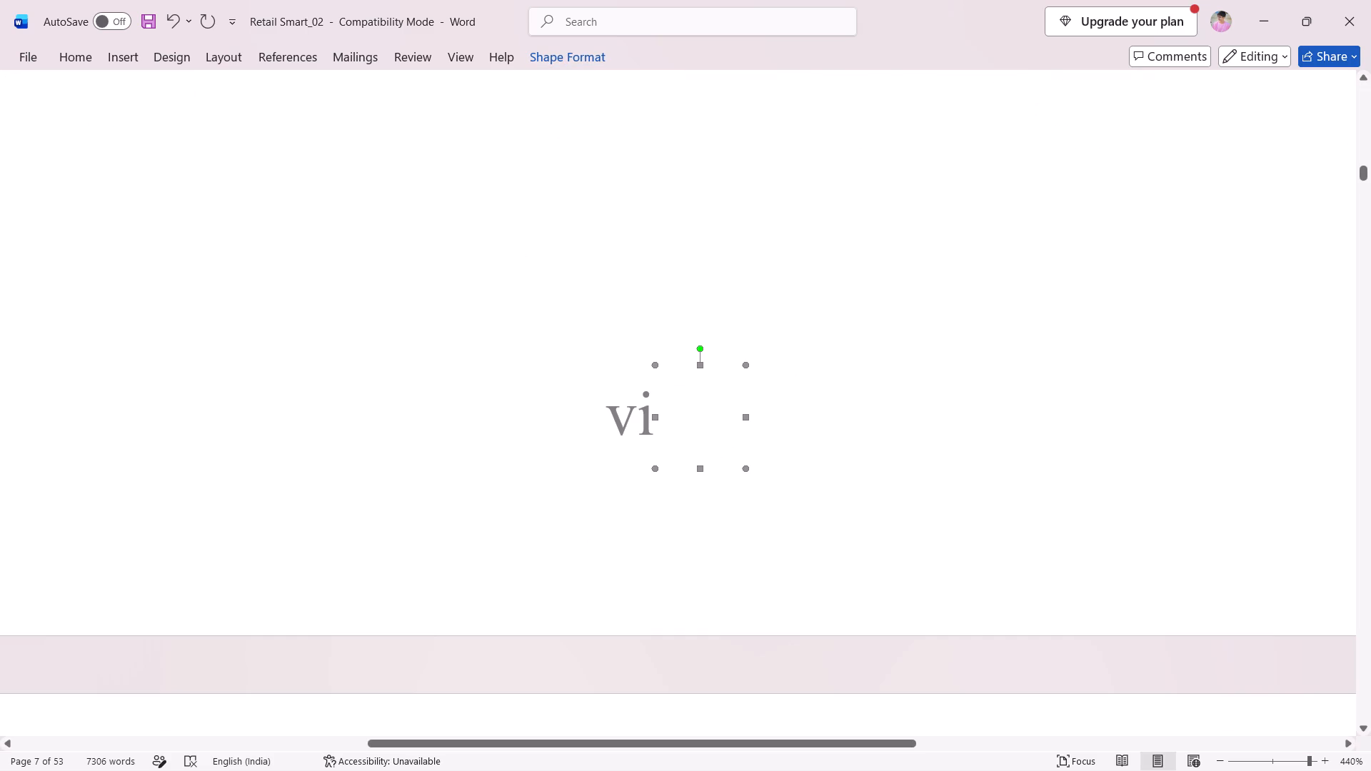
{"action": "left_click", "coordinate": [525, 248]}
Examine the masked ABBREVIATIONS footer number alongside the footer numbers of the neighbouring front-matter pages.
{"action": "scroll", "coordinate": [525, 248], "scroll_direction": "down", "scroll_amount": 5, "text": "ctrl"}
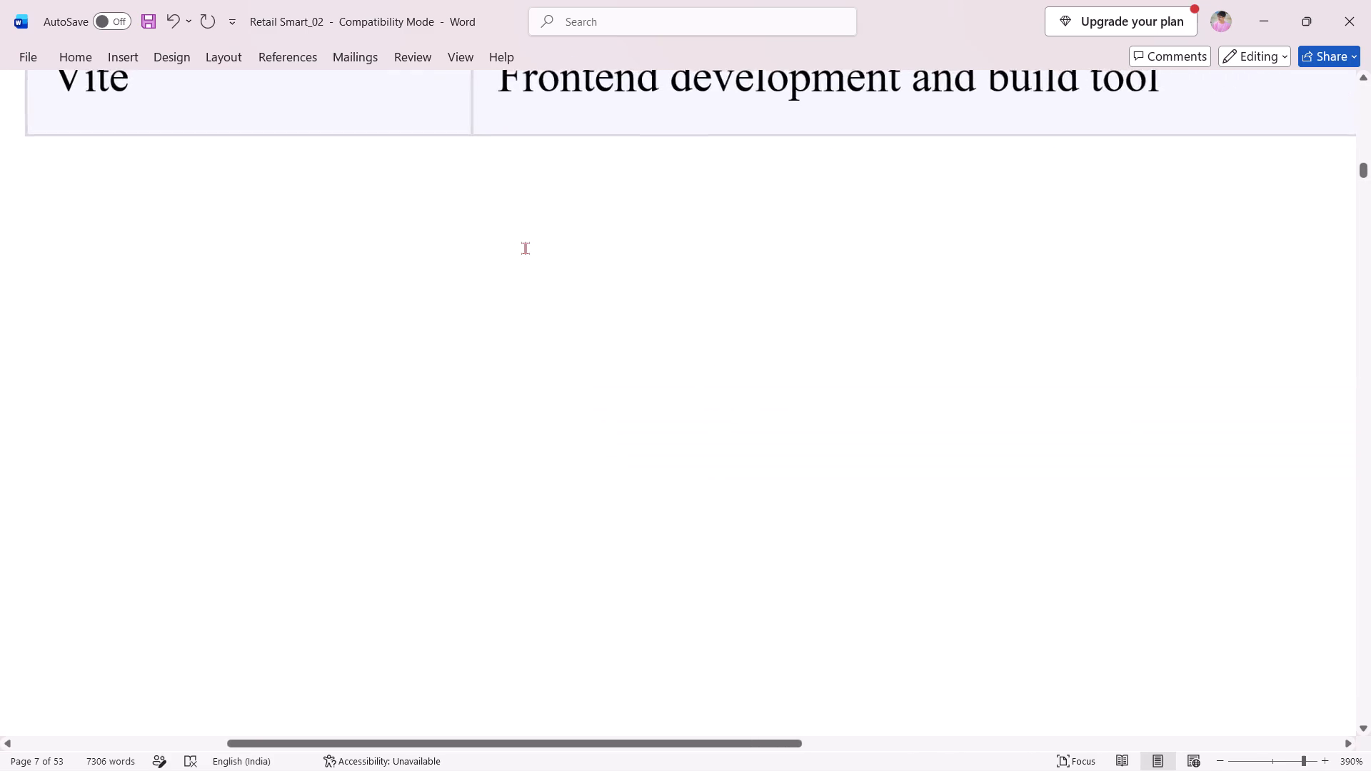
{"action": "scroll", "coordinate": [525, 248], "scroll_direction": "down", "scroll_amount": 13, "text": "ctrl"}
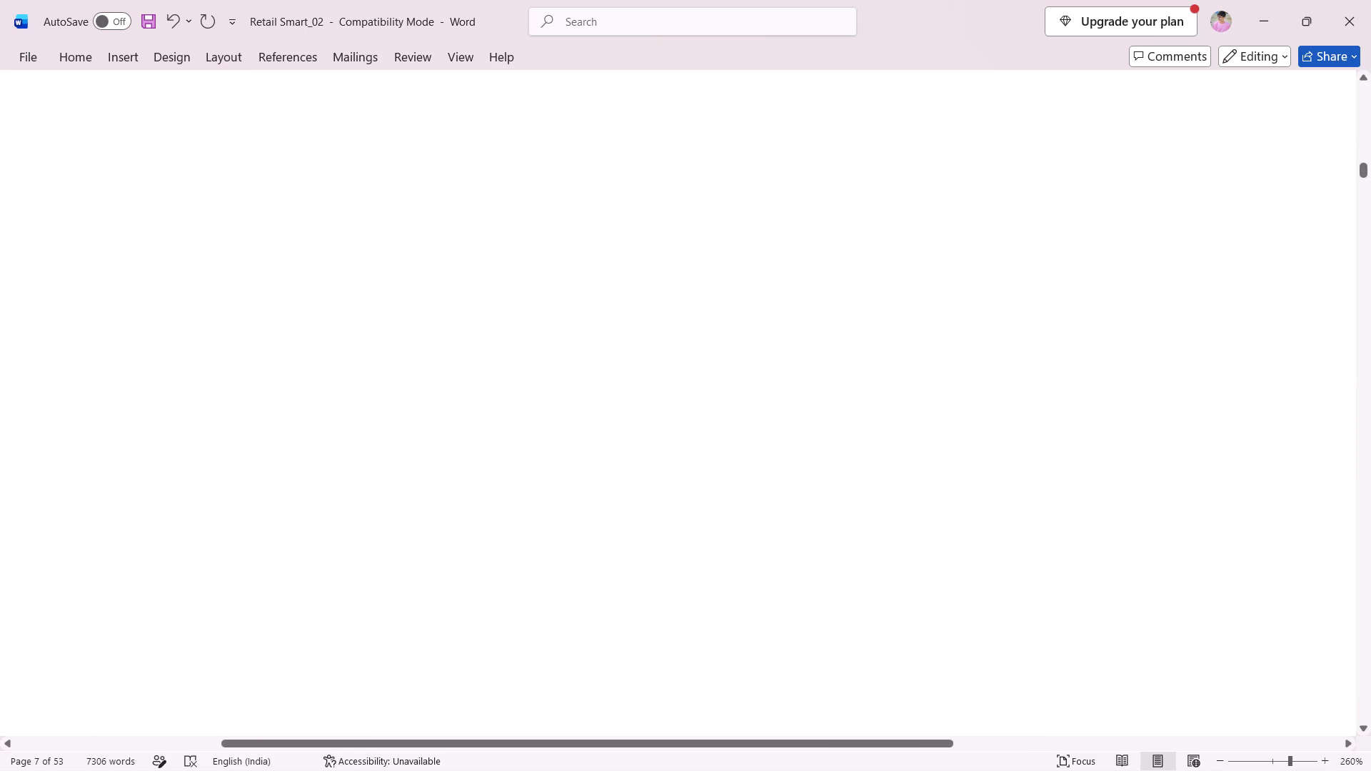
{"action": "scroll", "coordinate": [525, 248], "scroll_direction": "down", "scroll_amount": 15, "text": "ctrl"}
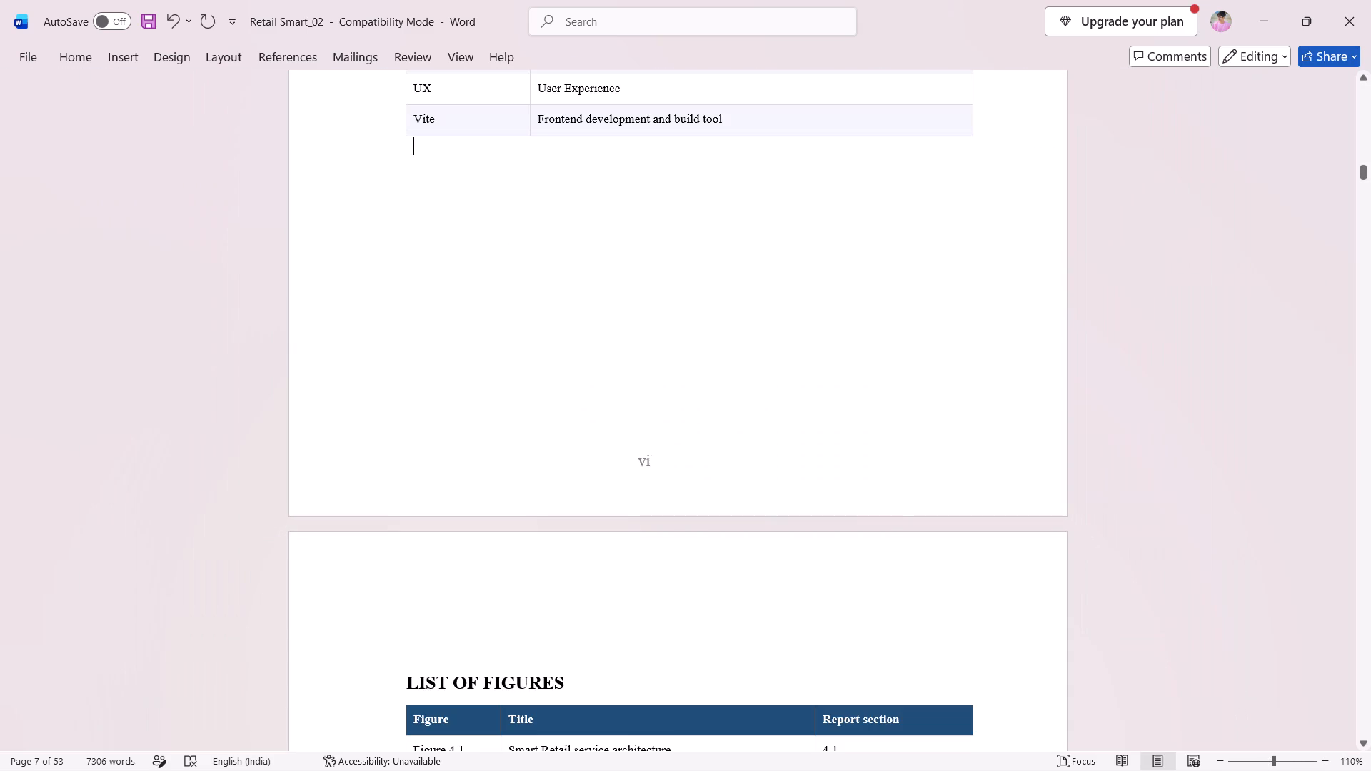
{"action": "scroll", "coordinate": [525, 248], "scroll_direction": "down", "scroll_amount": 4, "text": "ctrl"}
{"action": "scroll", "coordinate": [525, 248], "scroll_direction": "right", "scroll_amount": 1}
{"action": "scroll", "coordinate": [525, 248], "scroll_direction": "up", "scroll_amount": 7, "text": "ctrl"}
{"action": "scroll", "coordinate": [525, 248], "scroll_direction": "down", "scroll_amount": 11, "text": "ctrl"}
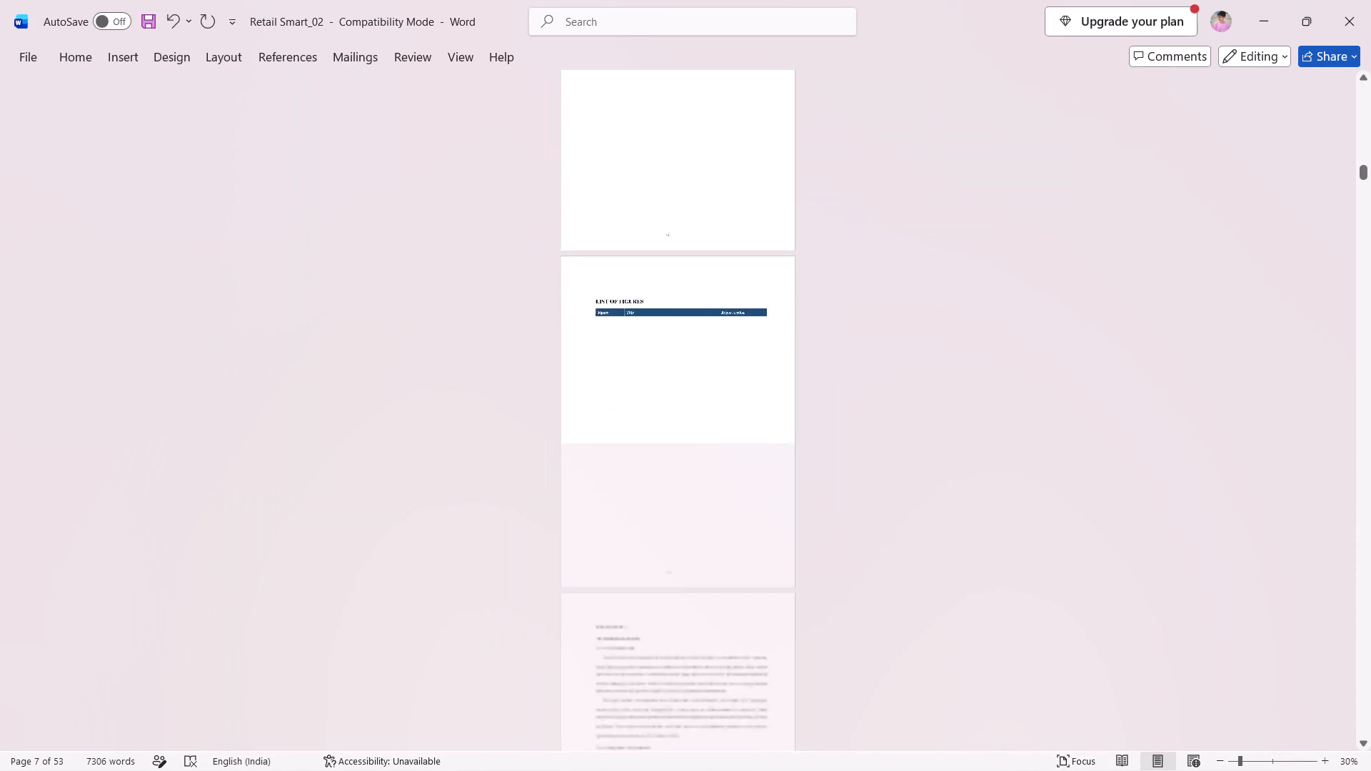
{"action": "scroll", "coordinate": [525, 248], "scroll_direction": "up", "scroll_amount": 1}
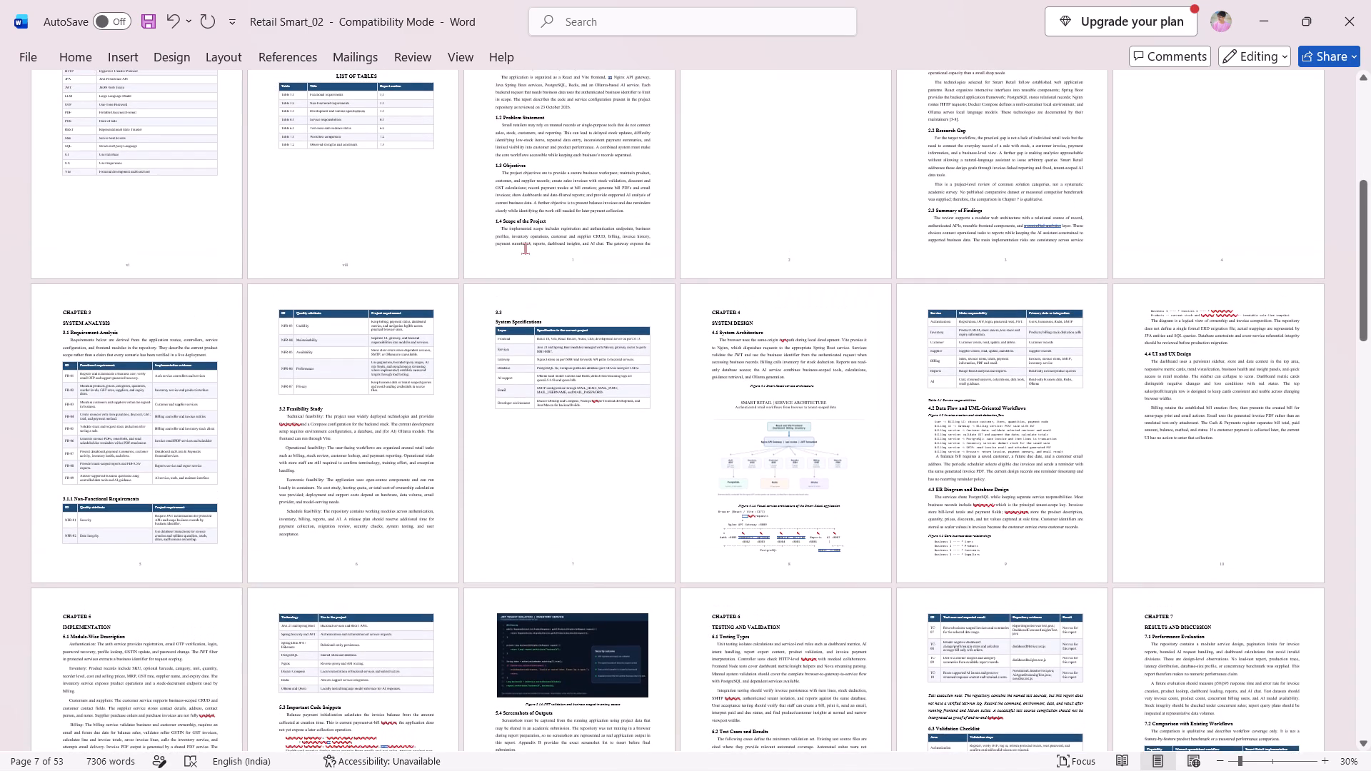
{"action": "scroll", "coordinate": [525, 248], "scroll_direction": "up", "scroll_amount": 1, "text": "ctrl"}
{"action": "scroll", "coordinate": [525, 248], "scroll_direction": "up", "scroll_amount": 3}
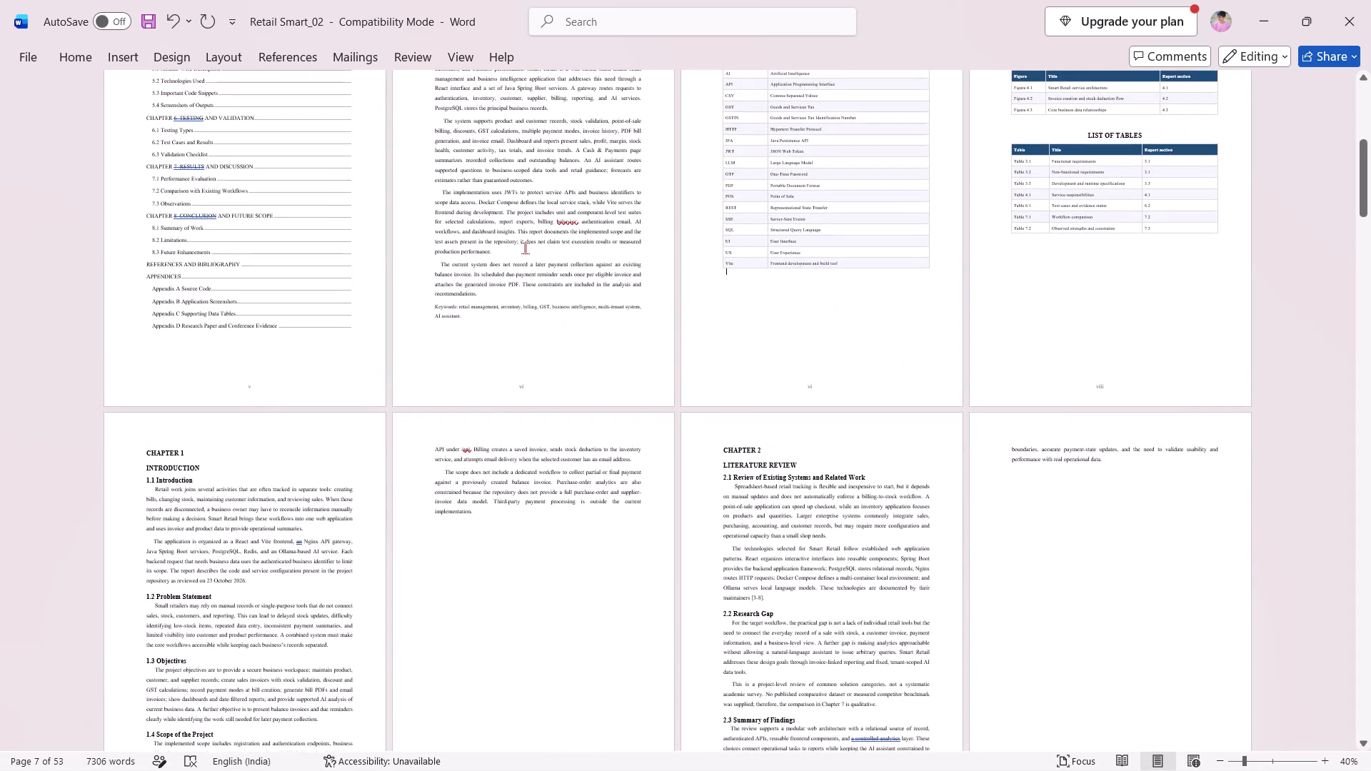
{"action": "scroll", "coordinate": [525, 248], "scroll_direction": "up", "scroll_amount": 1}
{"action": "scroll", "coordinate": [525, 248], "scroll_direction": "up", "scroll_amount": 5, "text": "ctrl"}
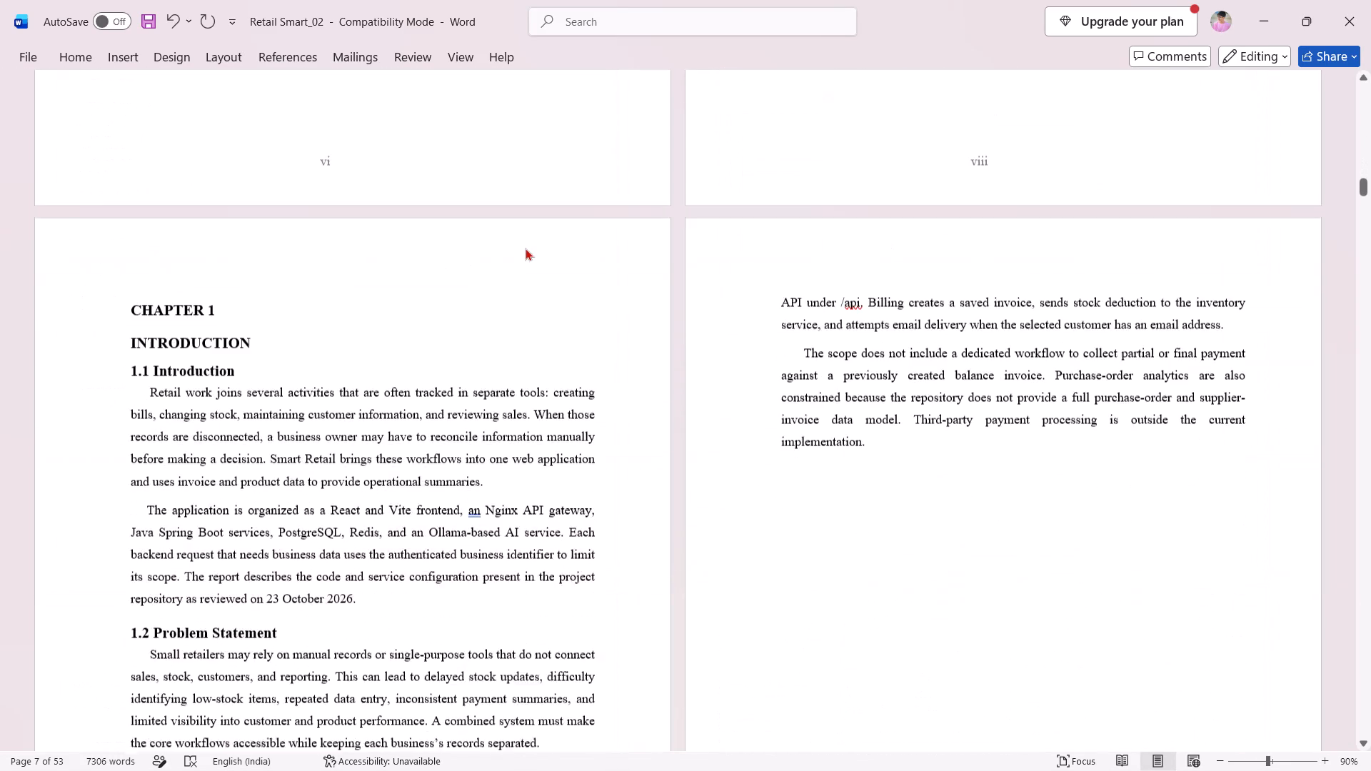
{"action": "scroll", "coordinate": [525, 248], "scroll_direction": "up", "scroll_amount": 1}
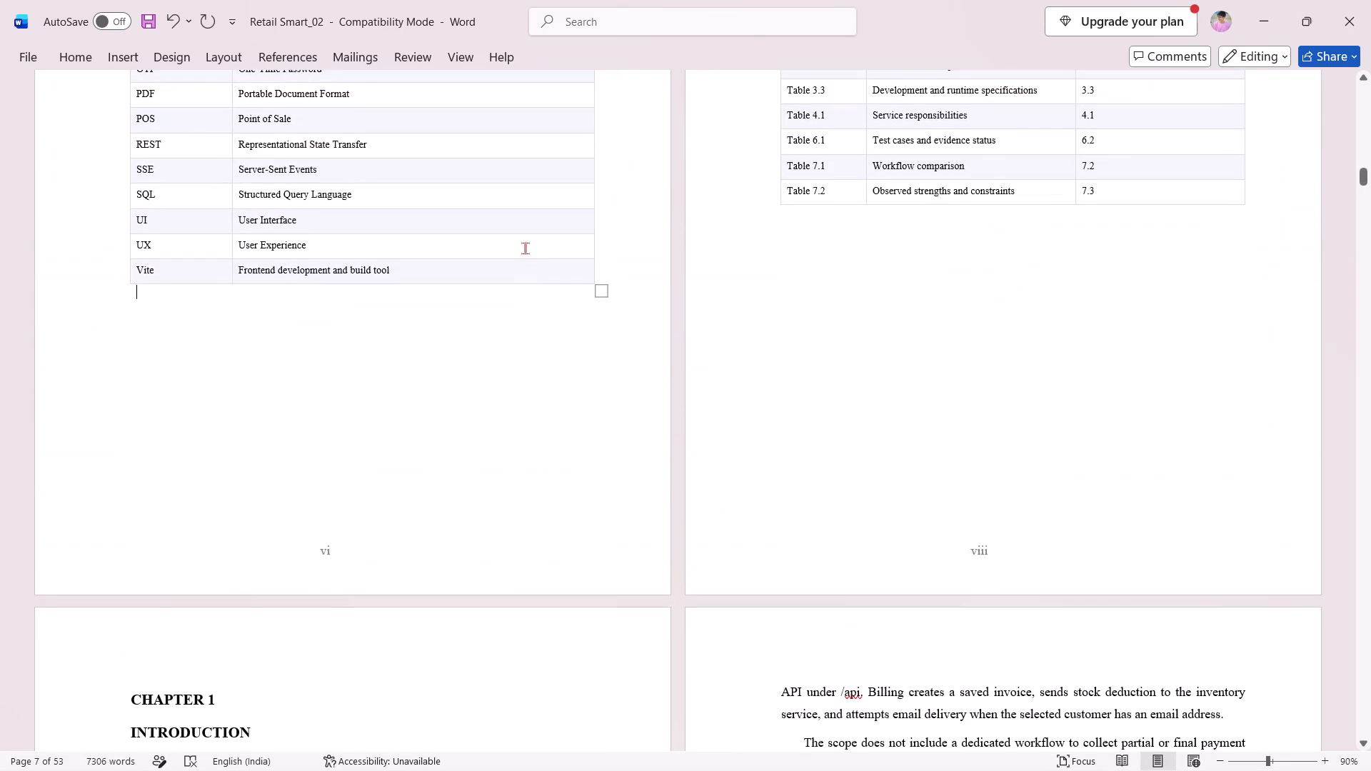
{"action": "scroll", "coordinate": [525, 248], "scroll_direction": "up", "scroll_amount": 6}
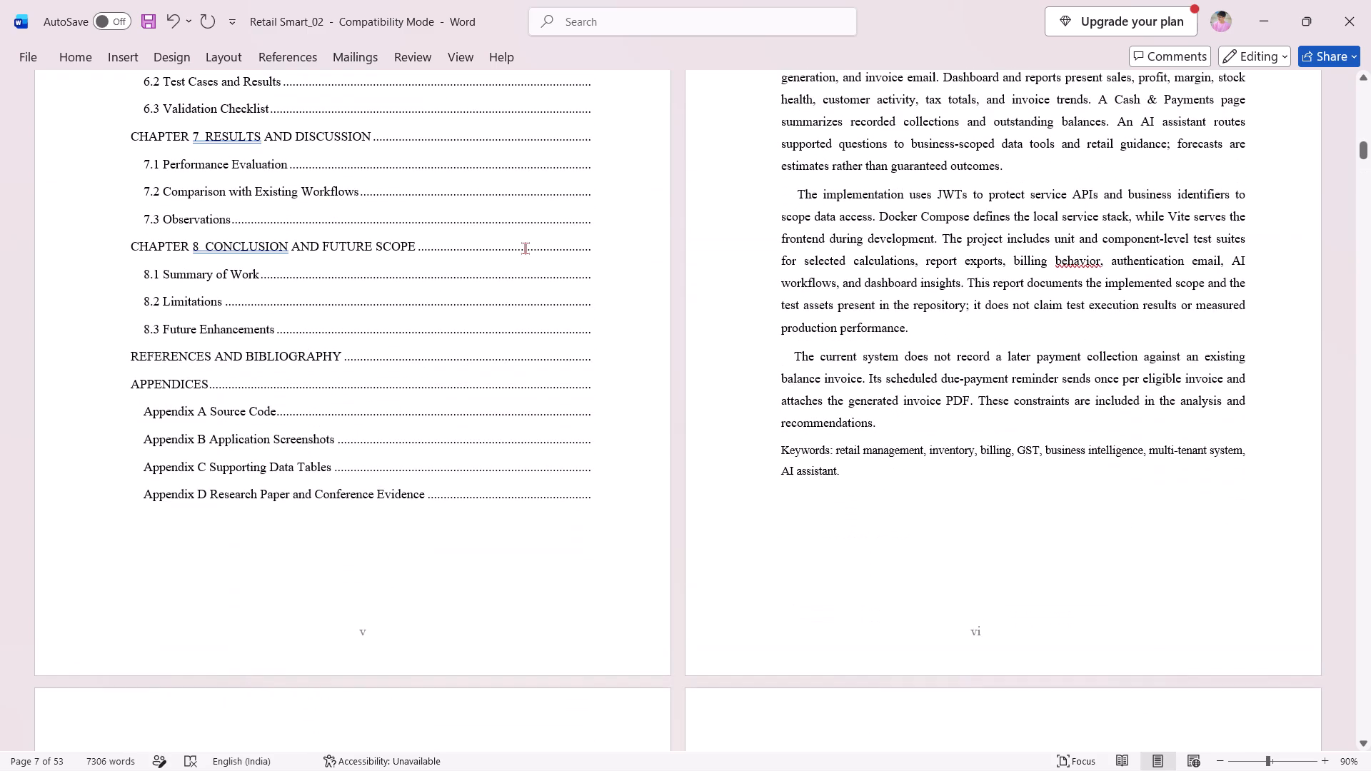
{"action": "scroll", "coordinate": [525, 248], "scroll_direction": "down", "scroll_amount": 9}
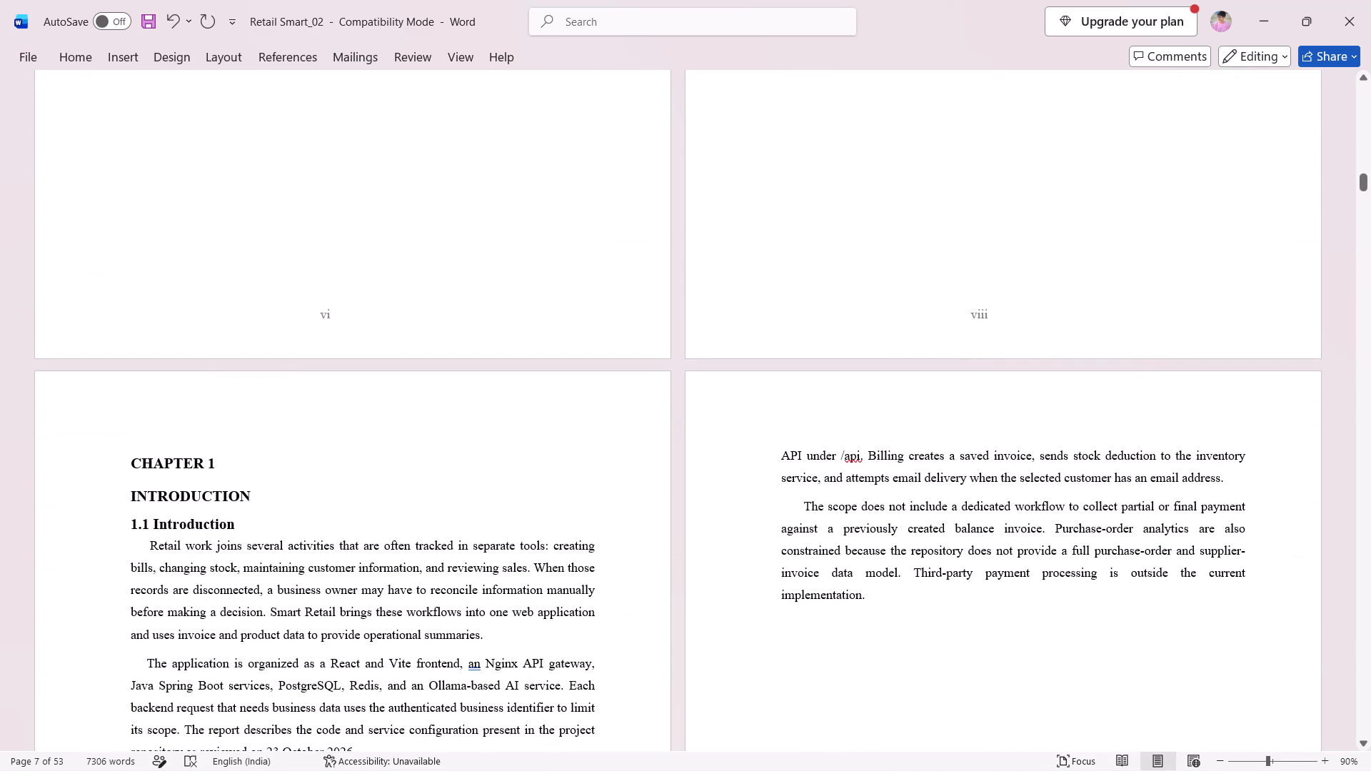
{"action": "scroll", "coordinate": [478, 278], "scroll_direction": "down", "scroll_amount": 1}
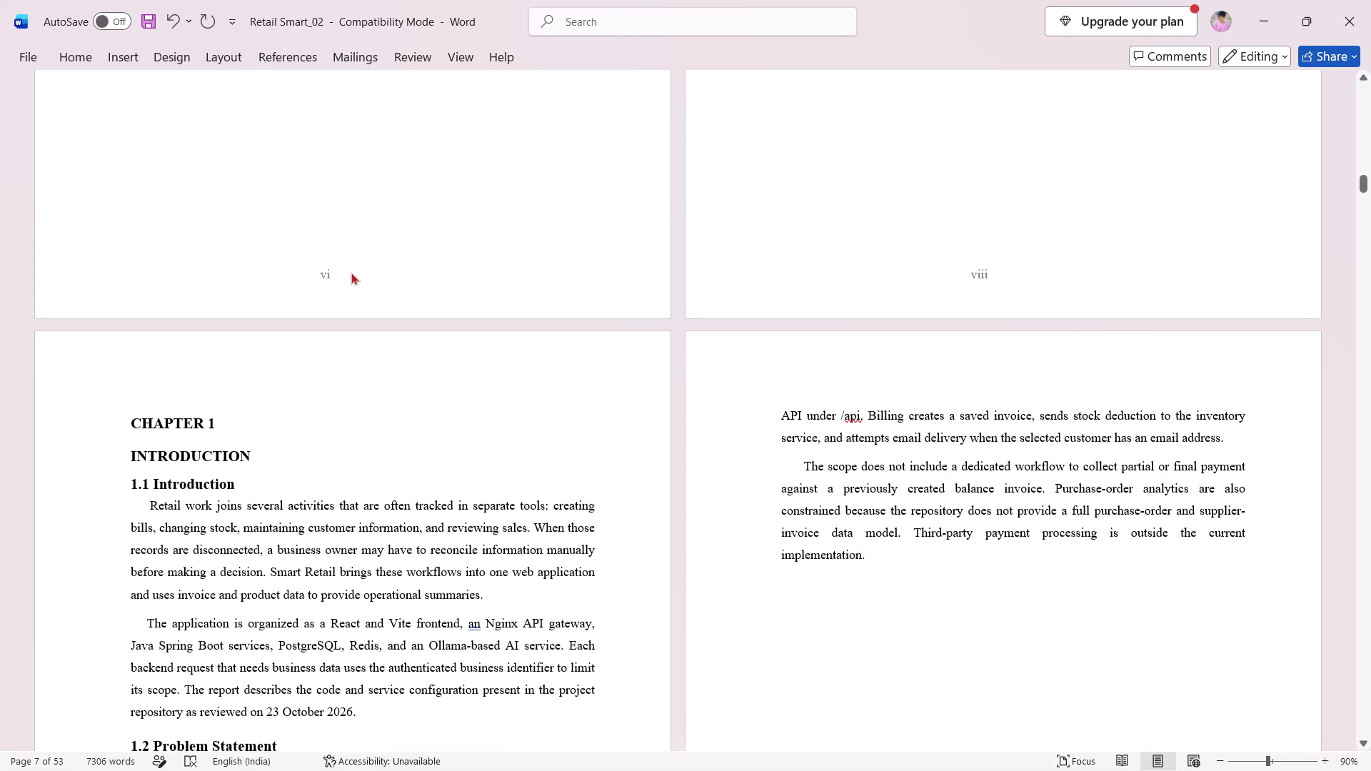
Reposition the white ellipse on the ABBREVIATIONS page so it covers only the last letter and the footer number reads vii.
{"action": "left_click", "coordinate": [339, 276]}
{"action": "left_click_drag", "start_coordinate": [338, 276], "coordinate": [351, 276]}
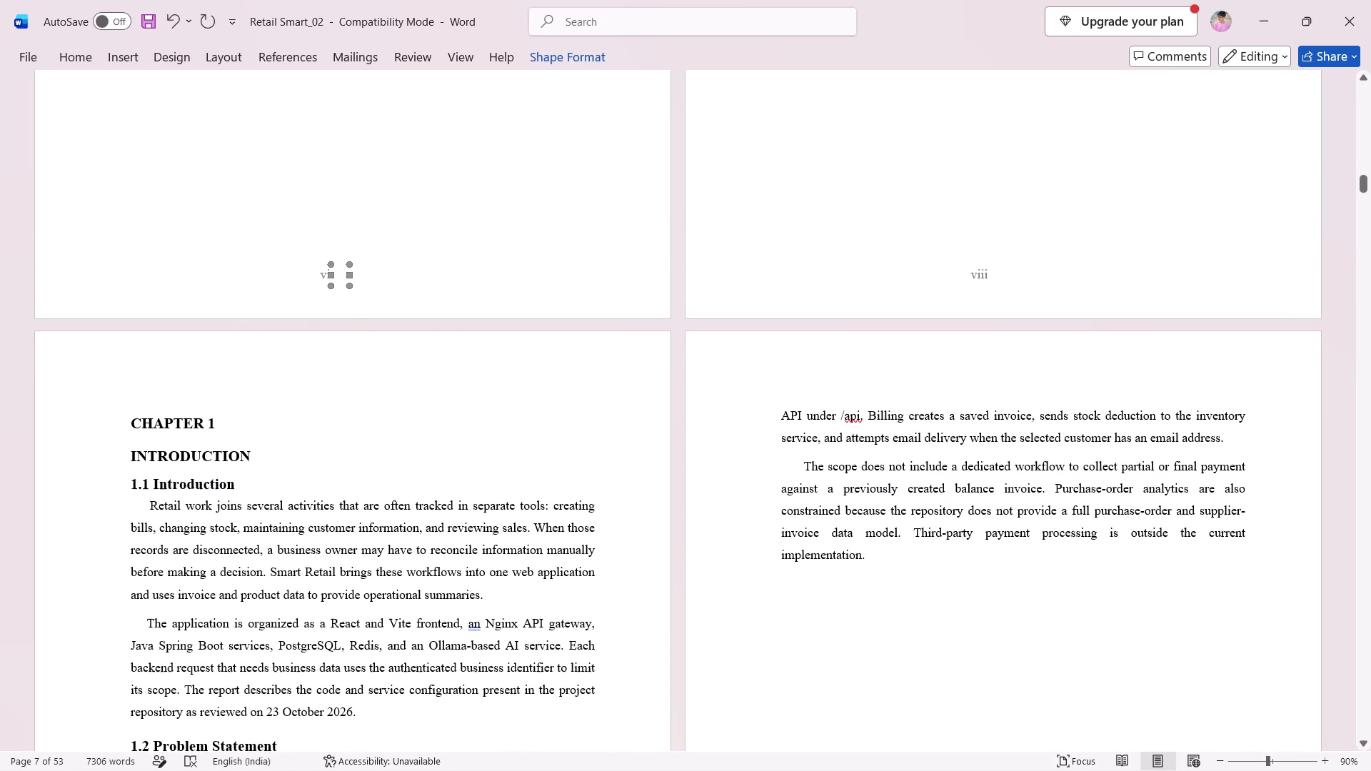
{"action": "left_click_drag", "start_coordinate": [351, 276], "coordinate": [363, 276]}
{"action": "scroll", "coordinate": [376, 278], "scroll_direction": "up", "scroll_amount": 2, "text": "ctrl"}
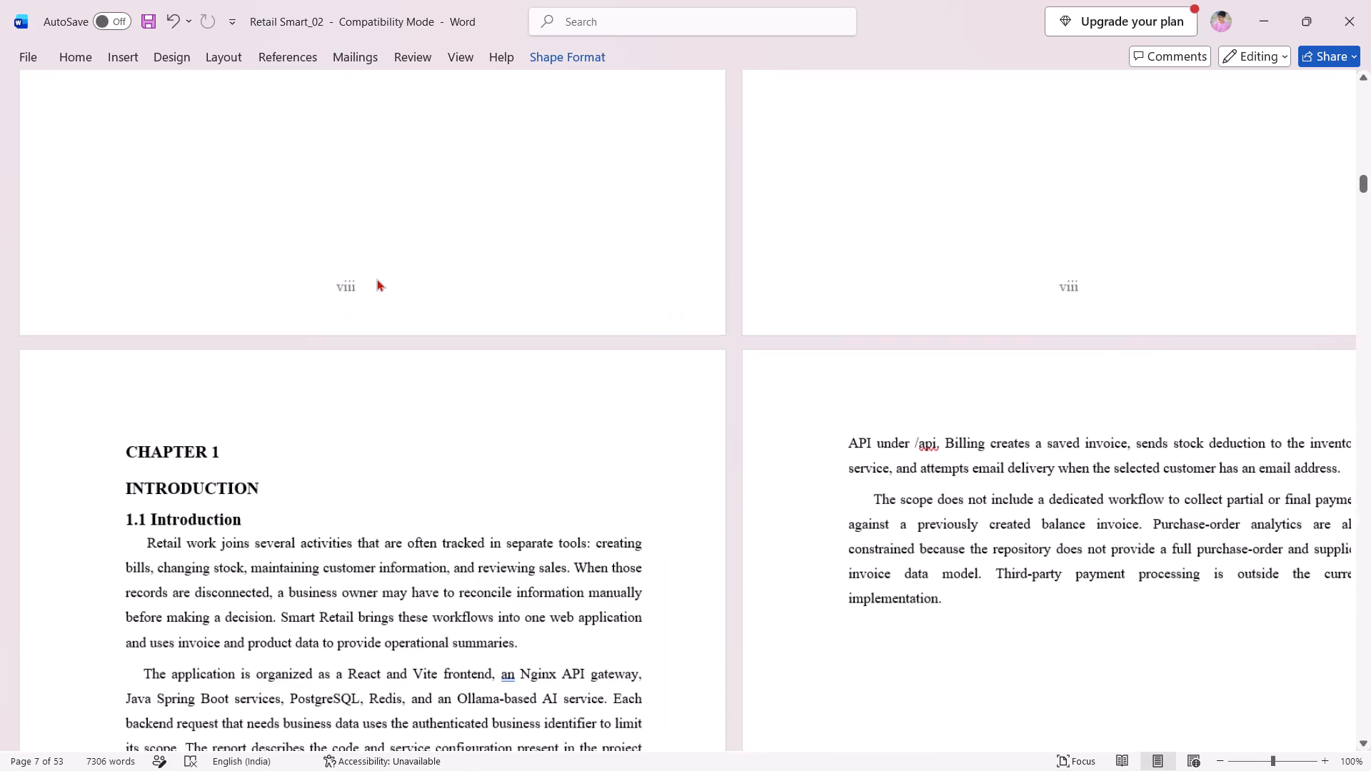
{"action": "scroll", "coordinate": [376, 278], "scroll_direction": "up", "scroll_amount": 9, "text": "ctrl"}
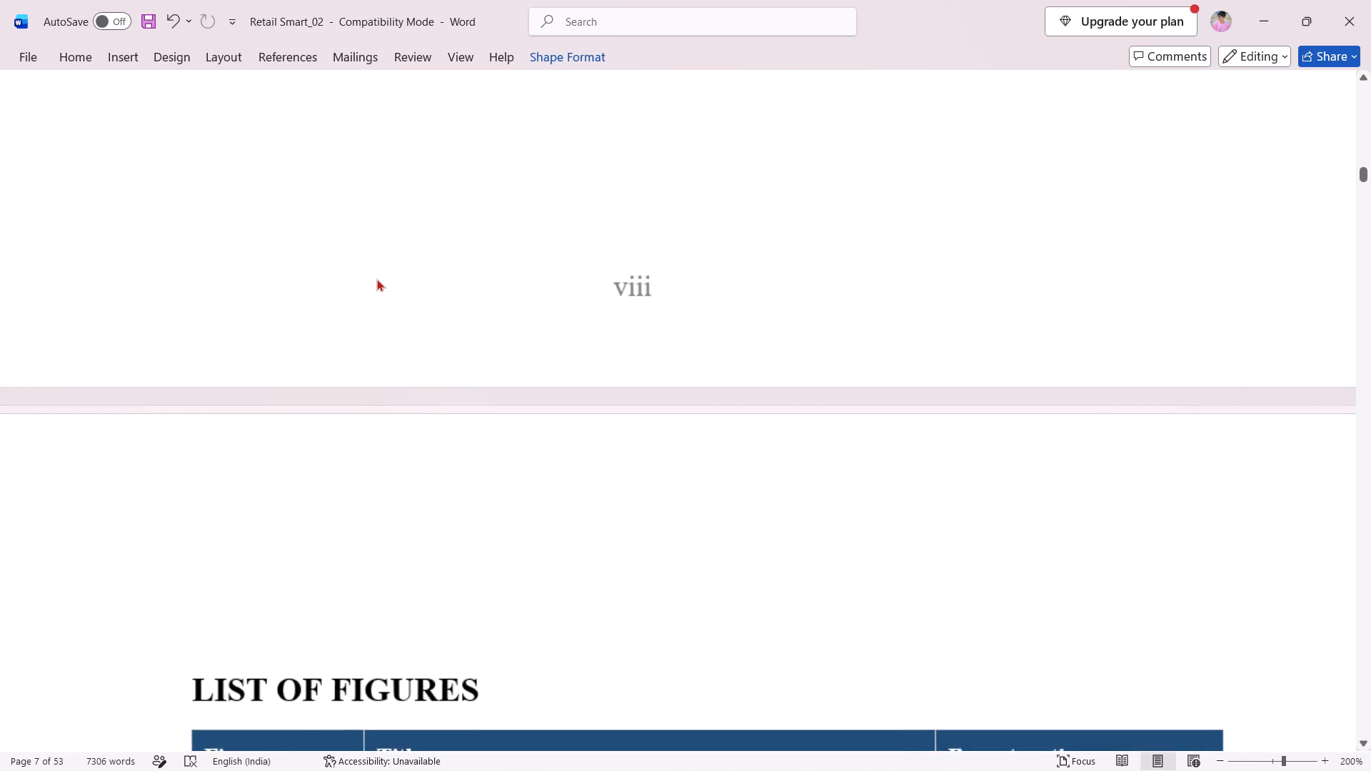
{"action": "scroll", "coordinate": [376, 278], "scroll_direction": "up", "scroll_amount": 6, "text": "ctrl"}
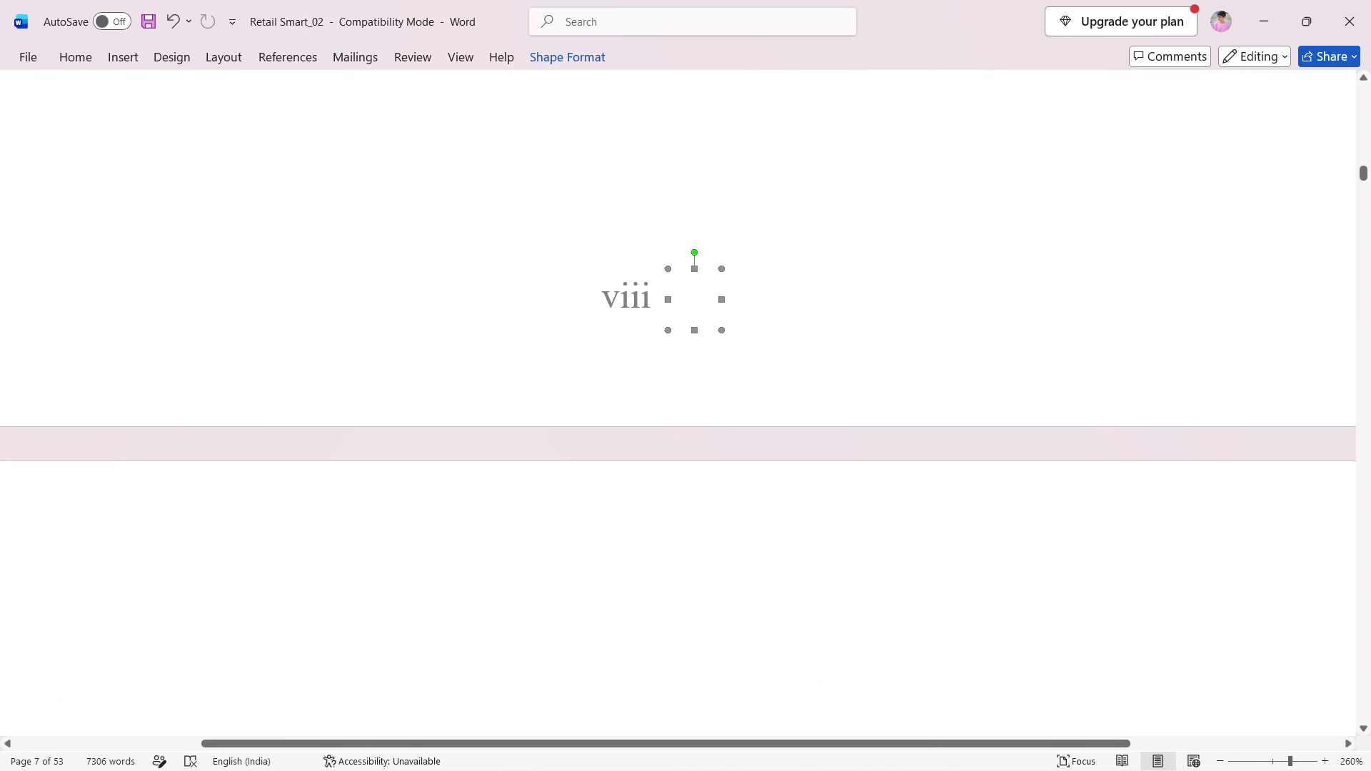
{"action": "left_click_drag", "start_coordinate": [695, 298], "coordinate": [676, 297]}
{"action": "left_click_drag", "start_coordinate": [676, 297], "coordinate": [668, 296]}
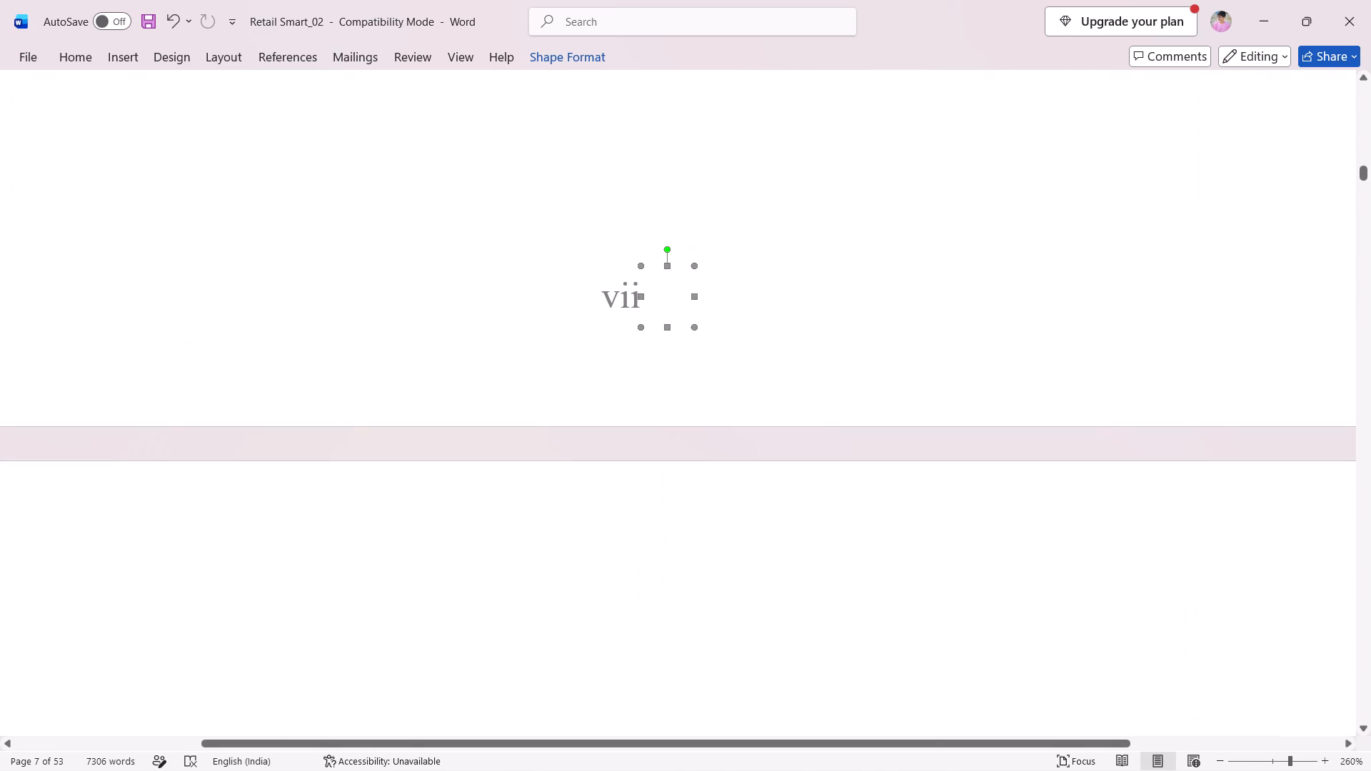
{"action": "left_click", "coordinate": [482, 357]}
Check the front-matter footer page numbers from the CONTENTS pages to LIST OF TABLES against the CONTENTS entries.
{"action": "scroll", "coordinate": [482, 357], "scroll_direction": "down", "scroll_amount": 3, "text": "ctrl"}
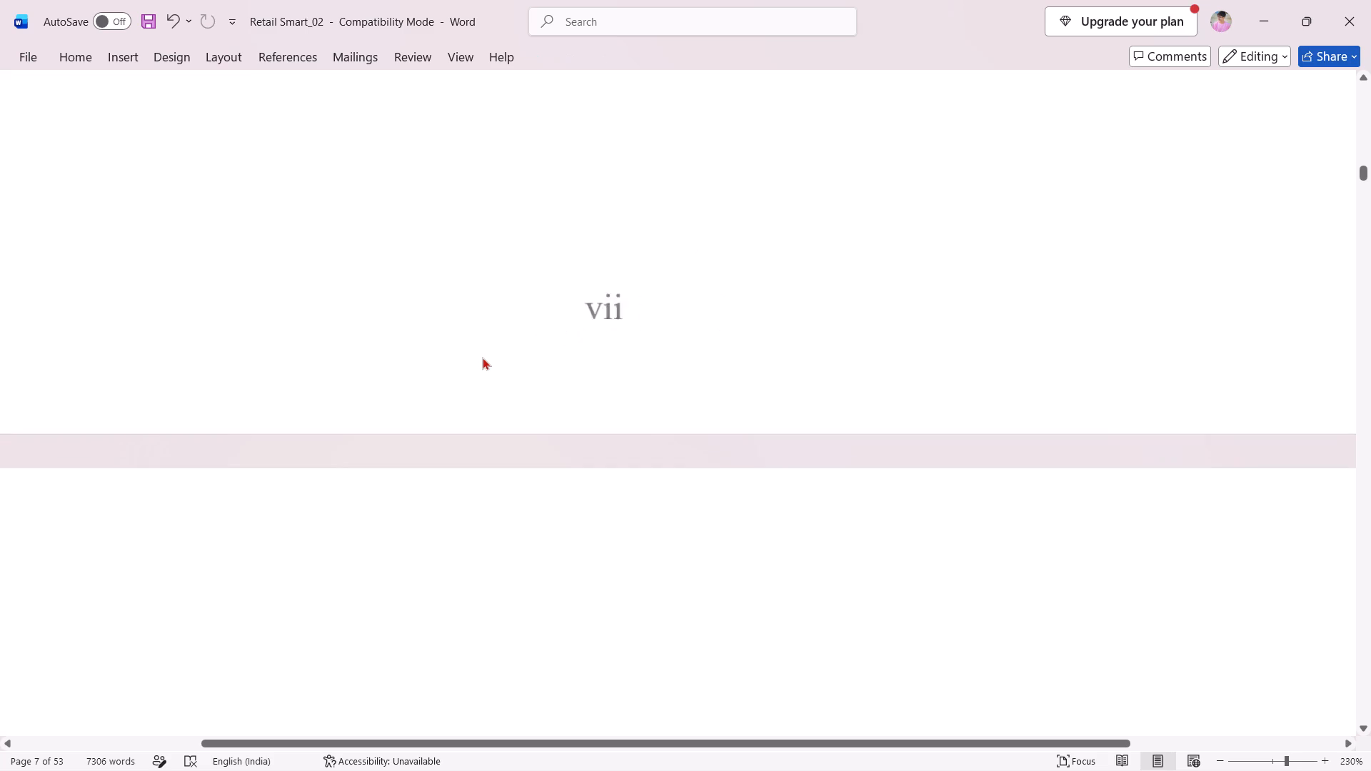
{"action": "scroll", "coordinate": [482, 357], "scroll_direction": "down", "scroll_amount": 11, "text": "ctrl"}
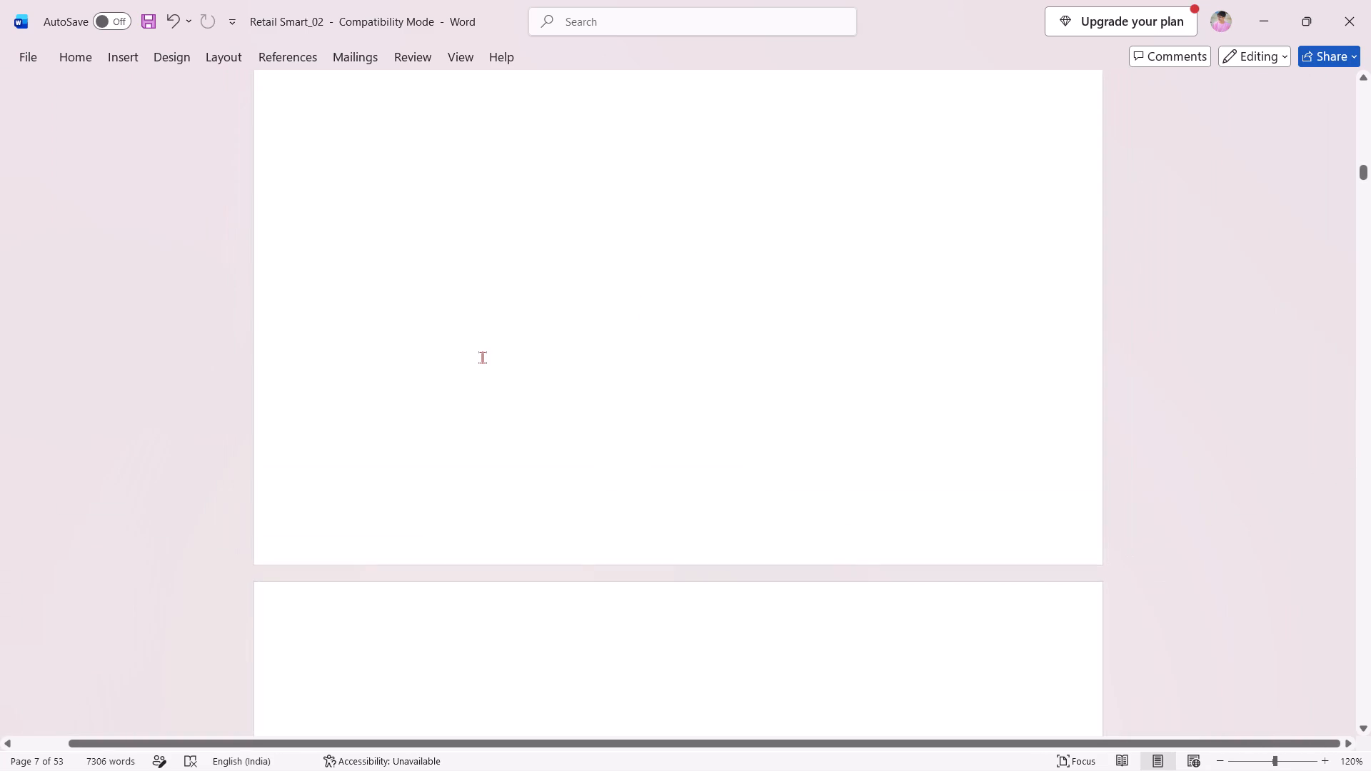
{"action": "scroll", "coordinate": [482, 357], "scroll_direction": "down", "scroll_amount": 8, "text": "ctrl"}
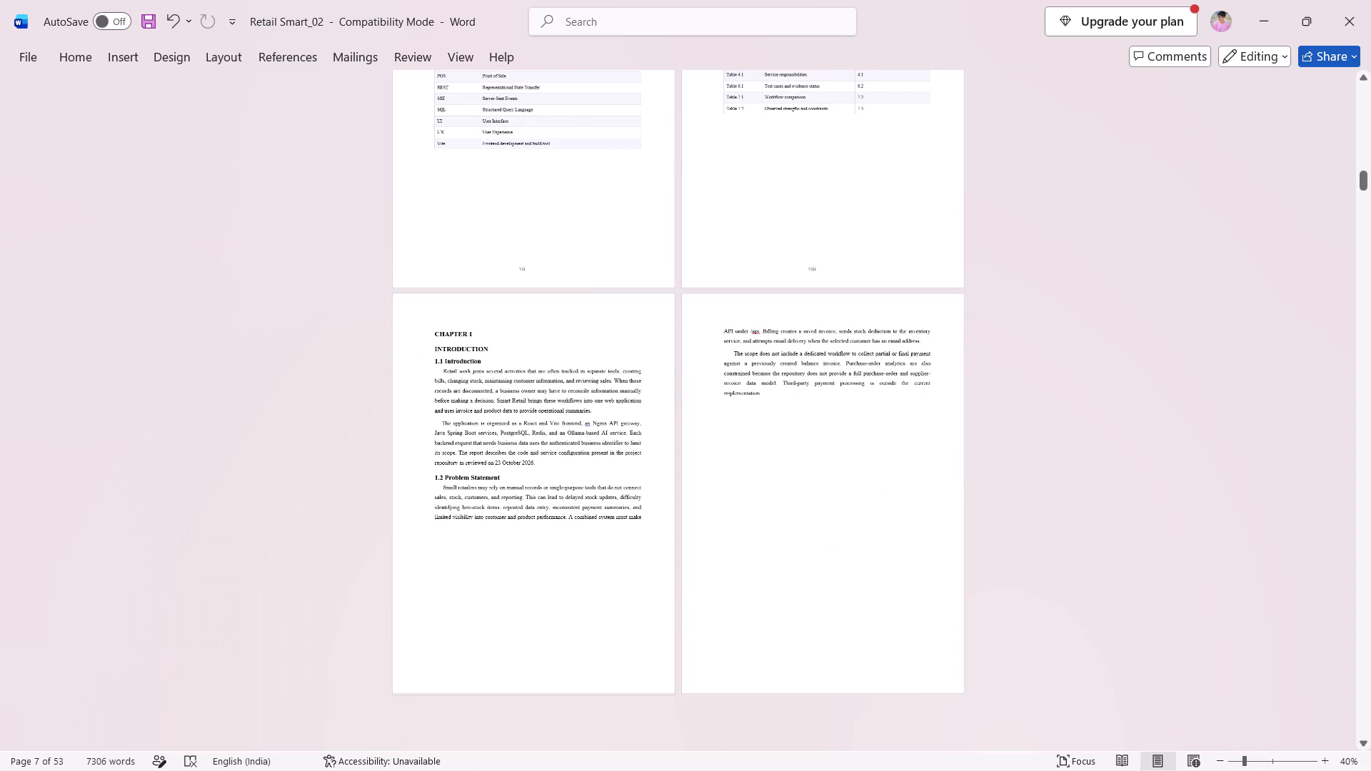
{"action": "scroll", "coordinate": [608, 276], "scroll_direction": "up", "scroll_amount": 3}
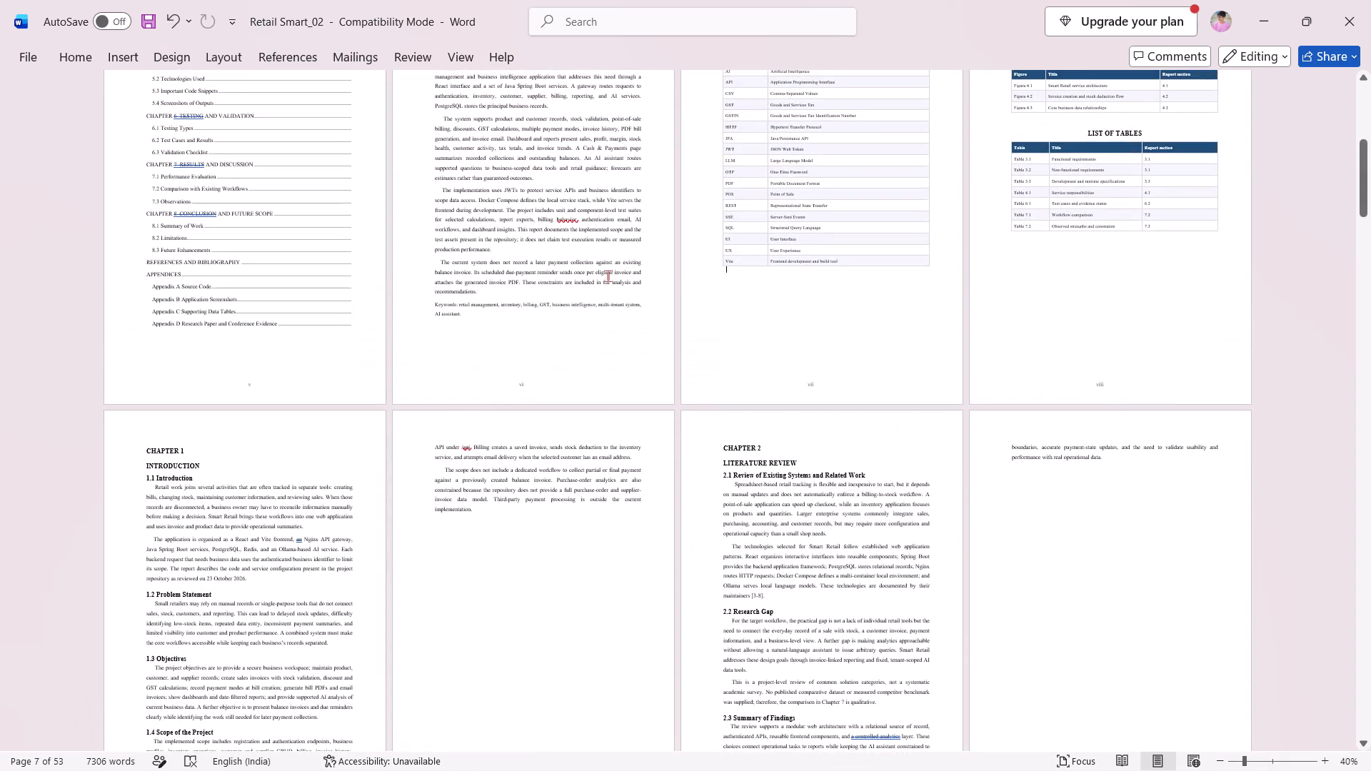
{"action": "scroll", "coordinate": [608, 276], "scroll_direction": "up", "scroll_amount": 1, "text": "ctrl"}
{"action": "scroll", "coordinate": [608, 276], "scroll_direction": "up", "scroll_amount": 1}
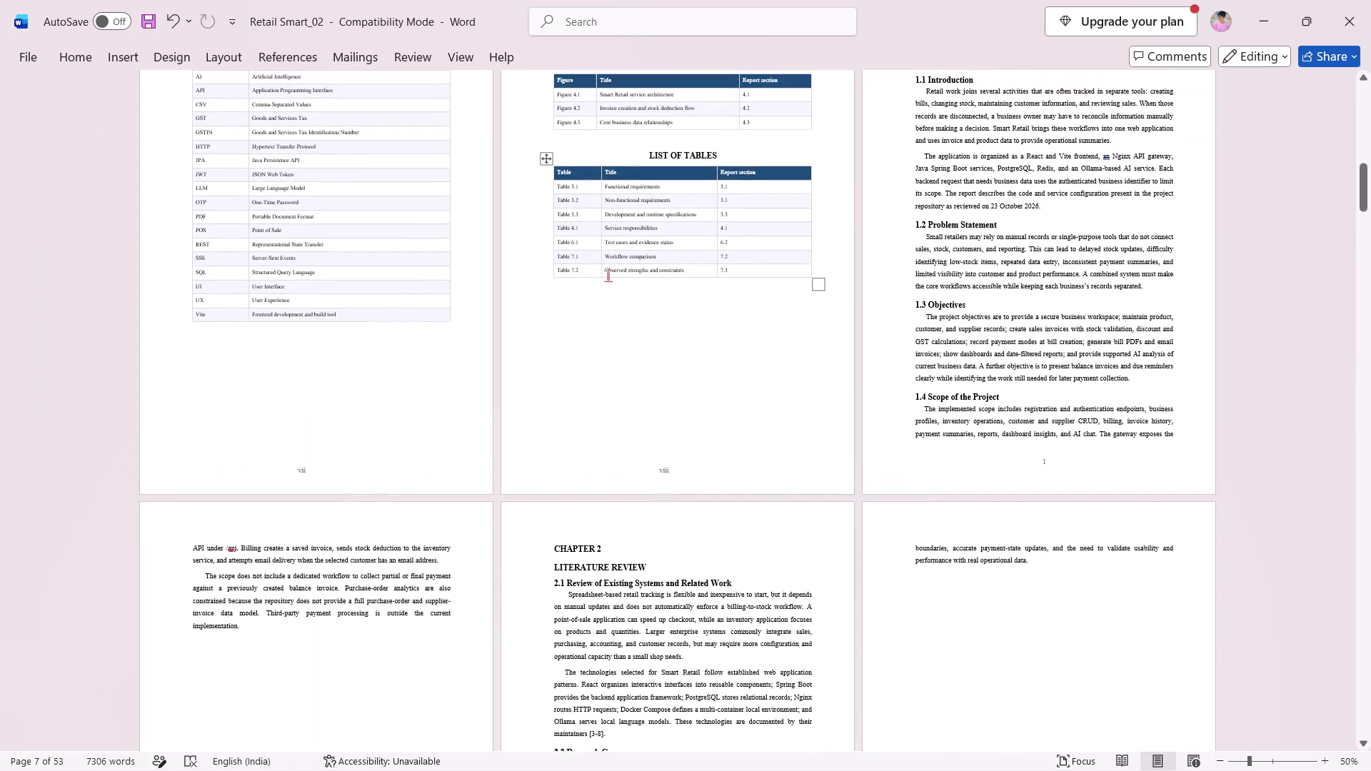
{"action": "scroll", "coordinate": [608, 276], "scroll_direction": "up", "scroll_amount": 4}
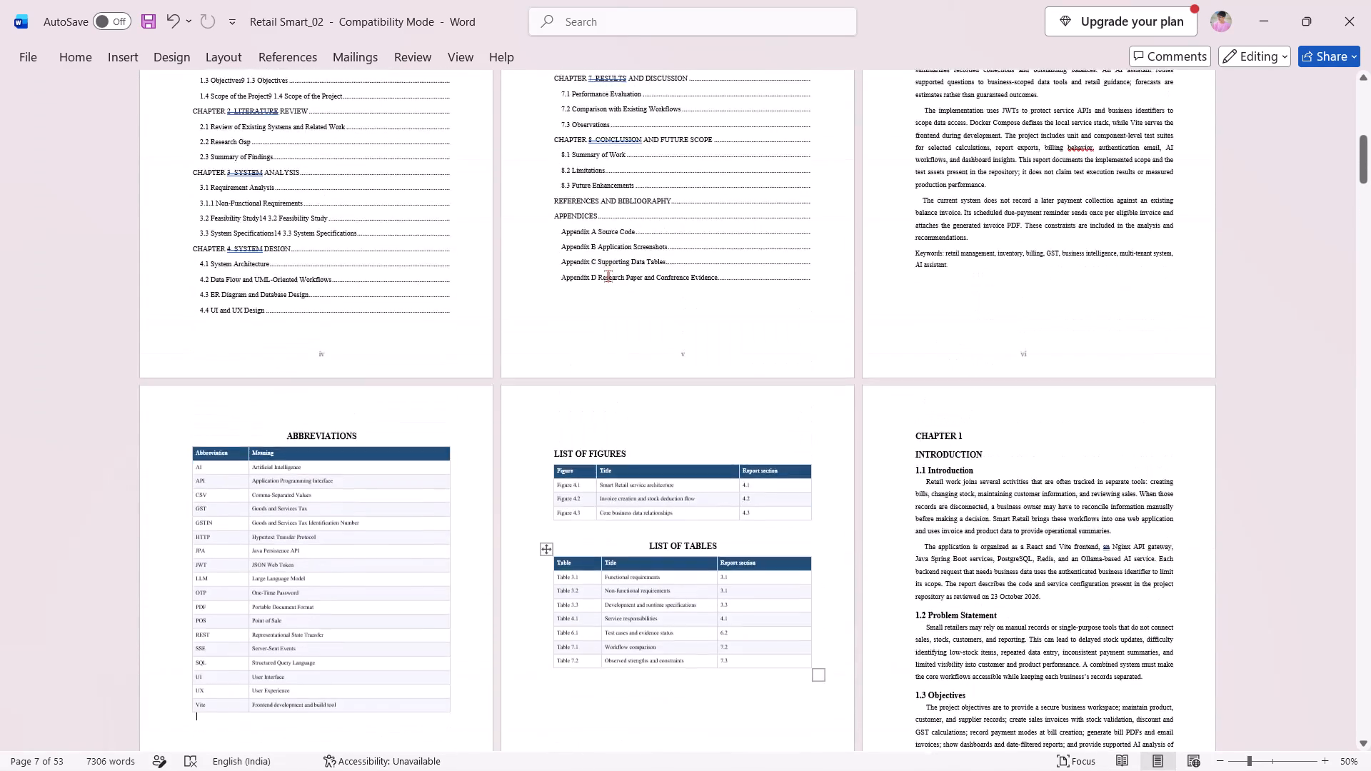
{"action": "scroll", "coordinate": [608, 276], "scroll_direction": "up", "scroll_amount": 5}
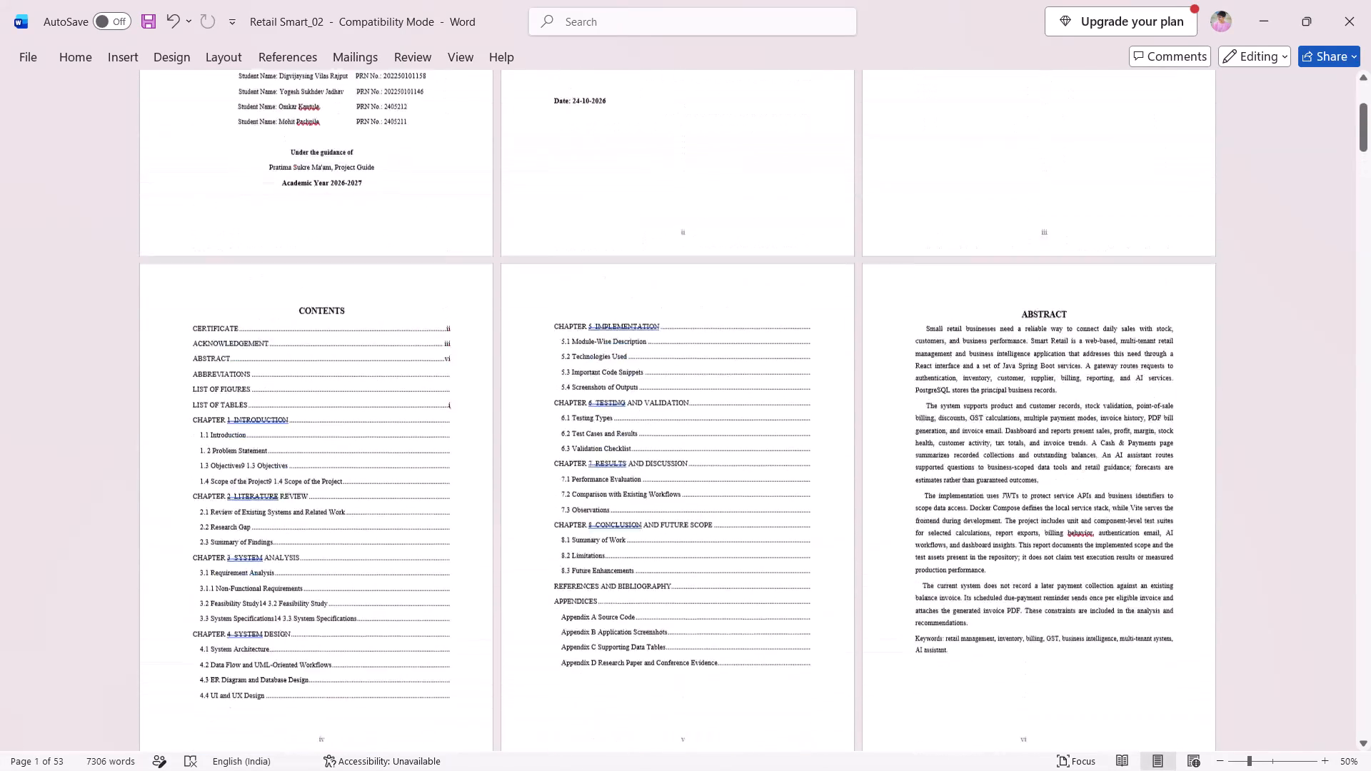
{"action": "scroll", "coordinate": [608, 276], "scroll_direction": "up", "scroll_amount": 1}
{"action": "scroll", "coordinate": [608, 276], "scroll_direction": "down", "scroll_amount": 4}
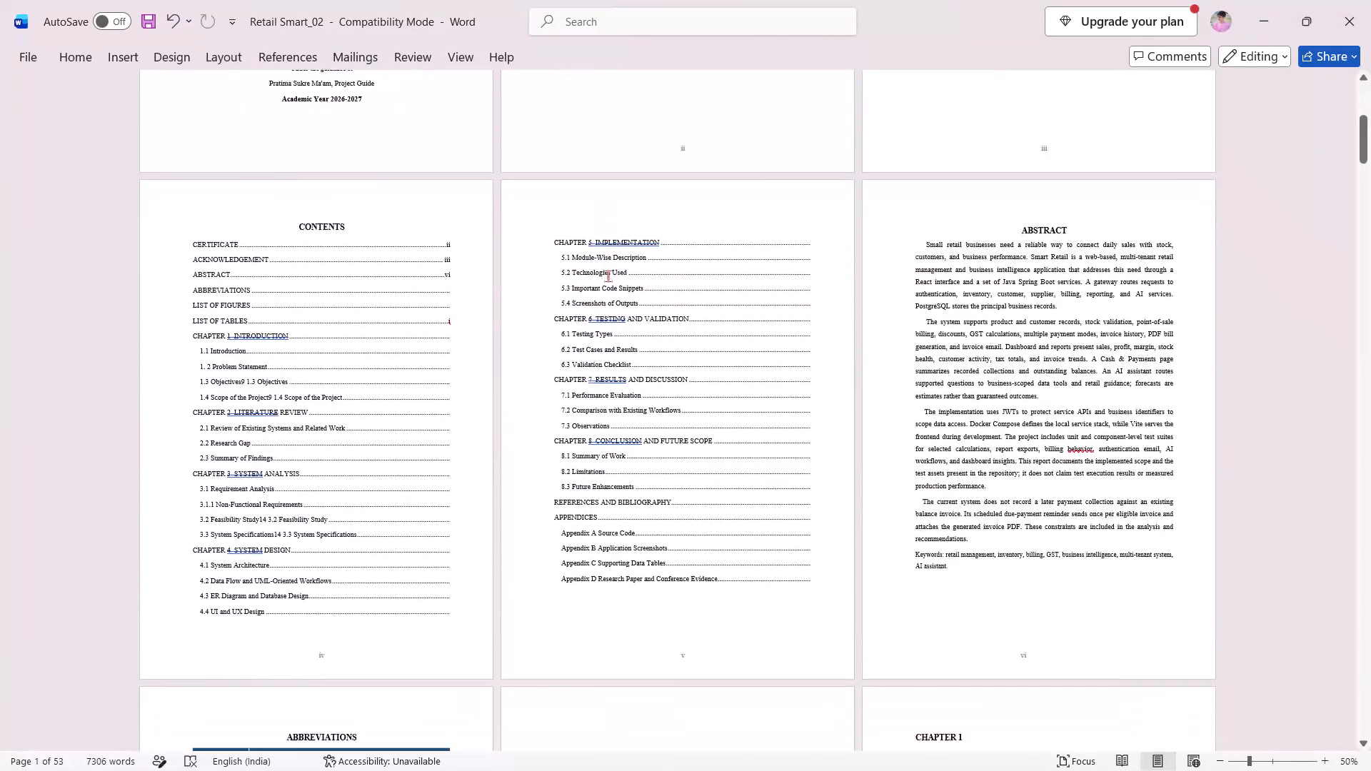
{"action": "scroll", "coordinate": [608, 276], "scroll_direction": "down", "scroll_amount": 6}
{"action": "scroll", "coordinate": [608, 276], "scroll_direction": "up", "scroll_amount": 1}
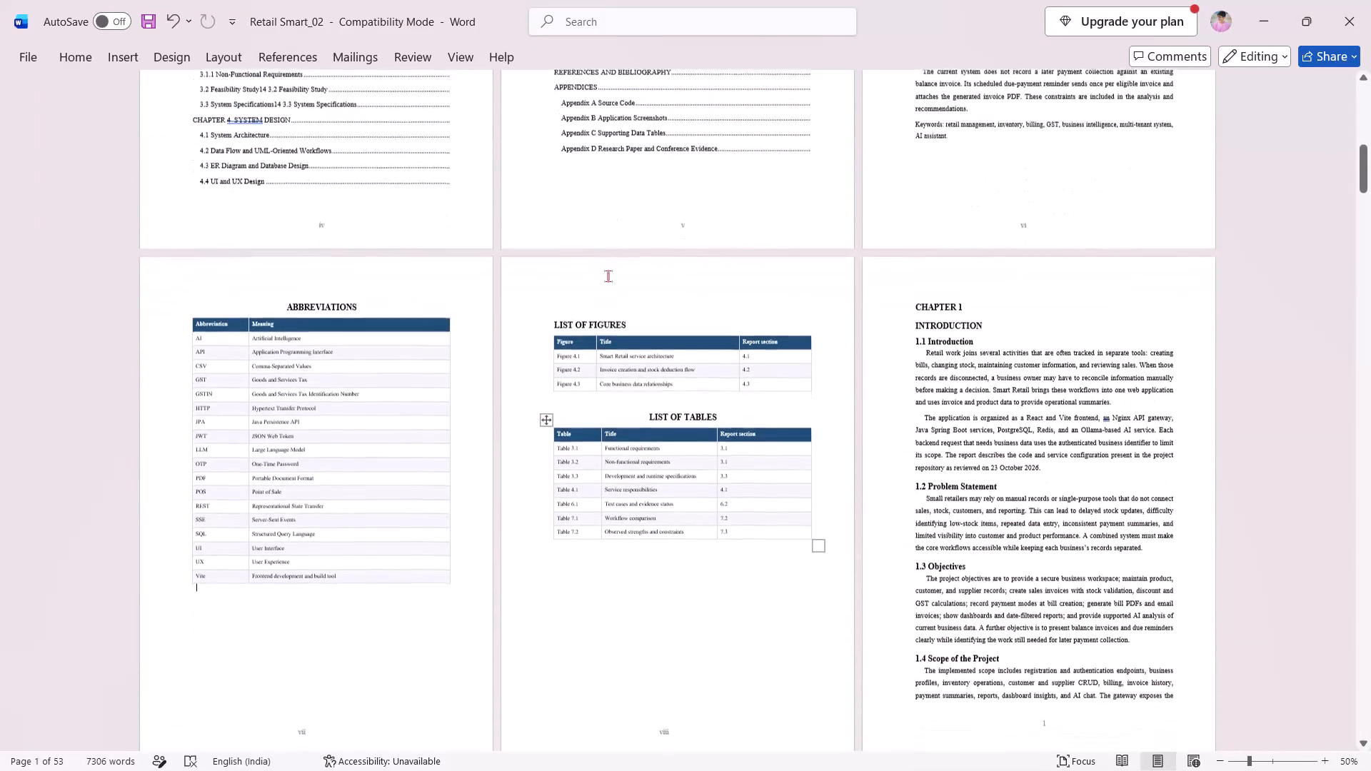
{"action": "scroll", "coordinate": [608, 276], "scroll_direction": "up", "scroll_amount": 3}
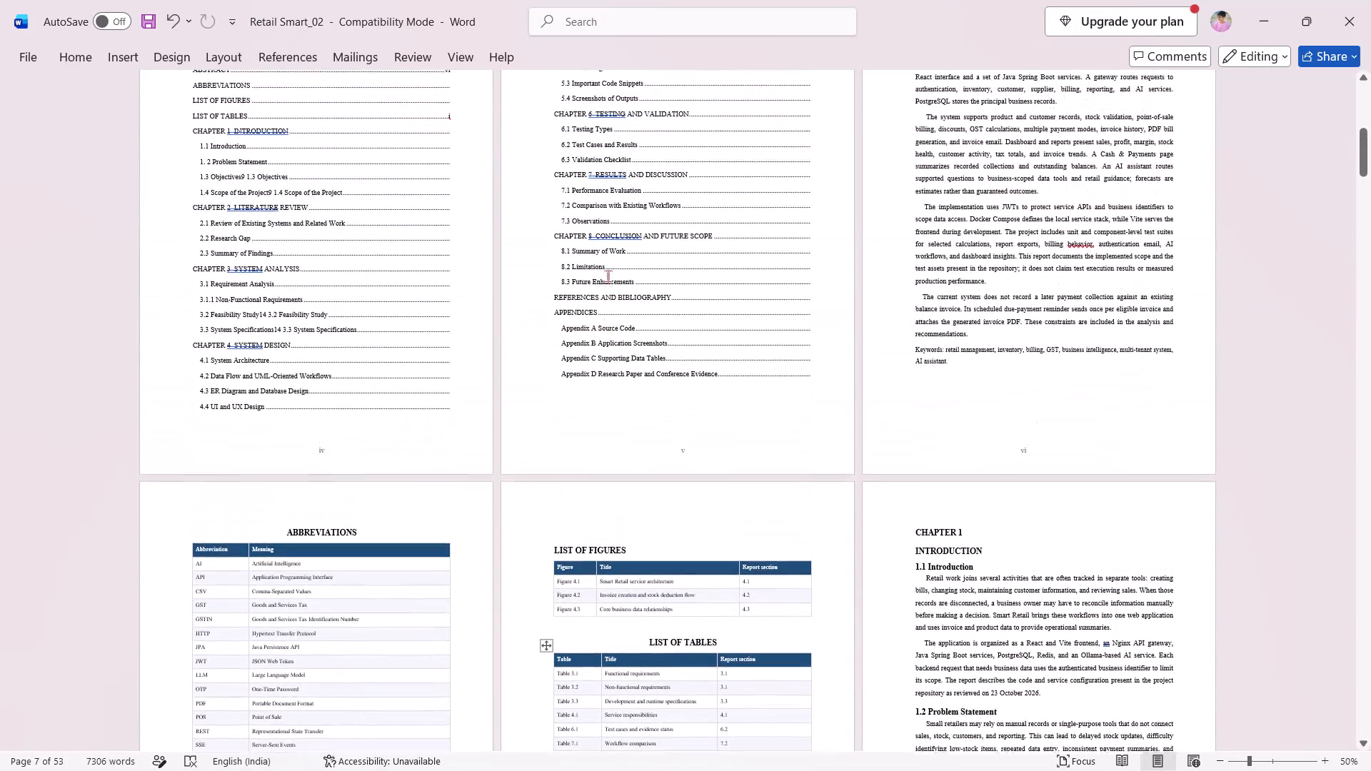
Enter vii as the page number at the end of the ABBREVIATIONS entry in the CONTENTS list.
{"action": "scroll", "coordinate": [382, 114], "scroll_direction": "up", "scroll_amount": 1}
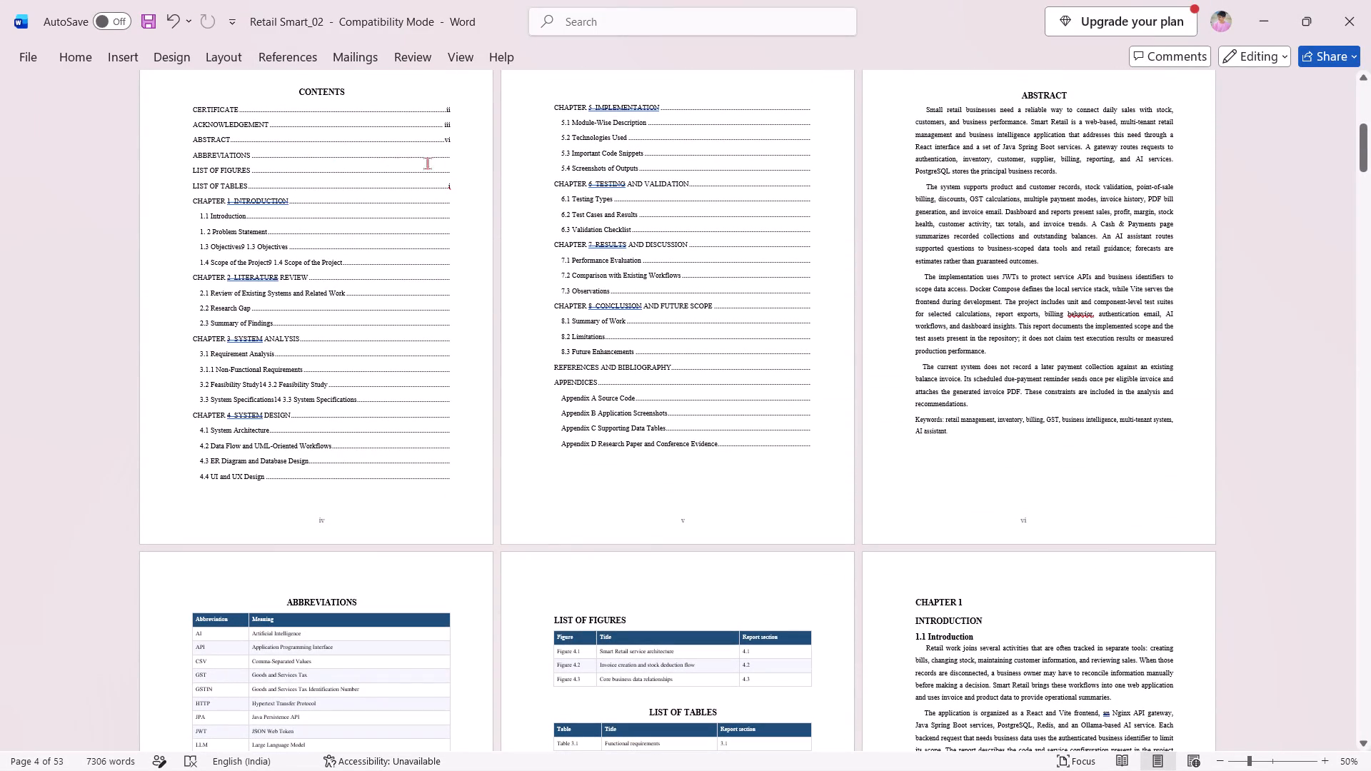
{"action": "left_click", "coordinate": [455, 157]}
{"action": "type", "text": "vii"}
Enter viii as the page number for both the LIST OF FIGURES and LIST OF TABLES entries in the CONTENTS list.
{"action": "scroll", "coordinate": [550, 322], "scroll_direction": "down", "scroll_amount": 3}
{"action": "scroll", "coordinate": [550, 322], "scroll_direction": "up", "scroll_amount": 1}
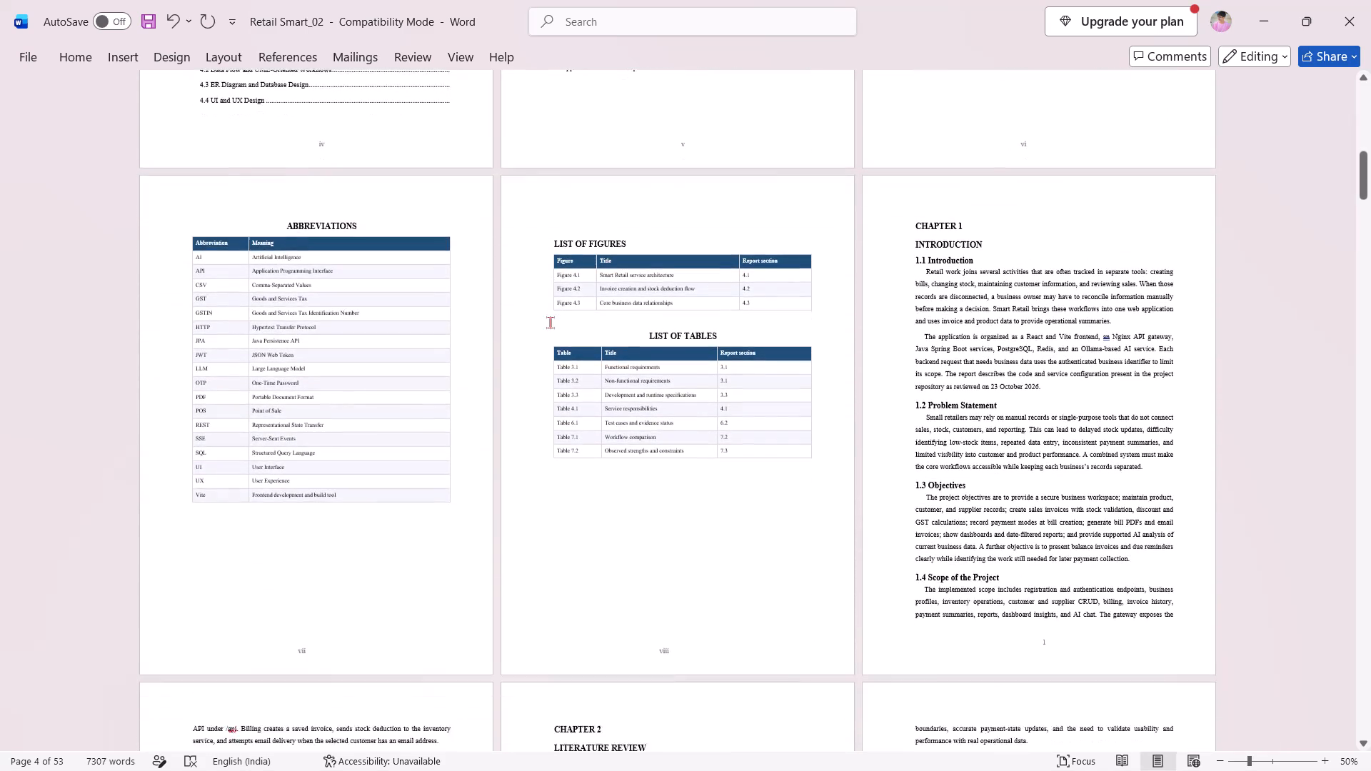
{"action": "scroll", "coordinate": [550, 322], "scroll_direction": "up", "scroll_amount": 3}
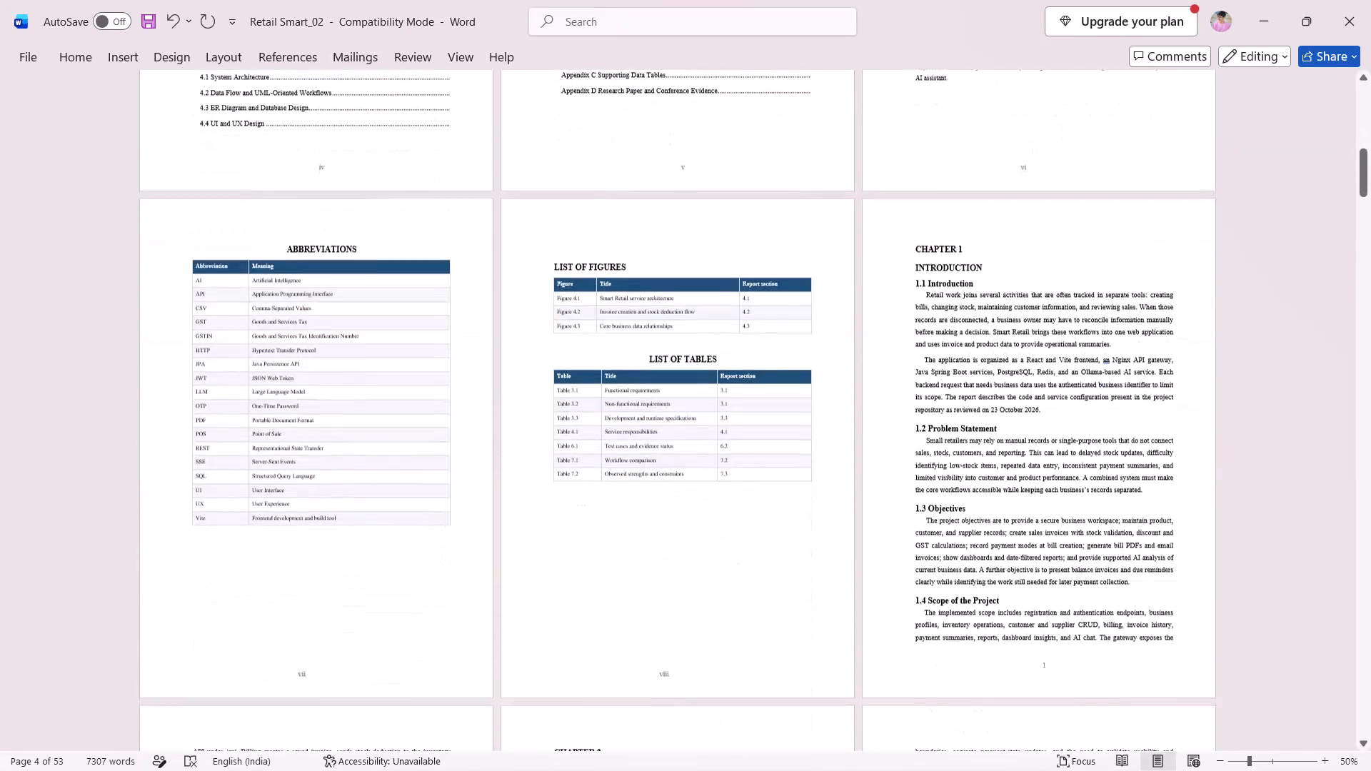
{"action": "scroll", "coordinate": [550, 322], "scroll_direction": "up", "scroll_amount": 2}
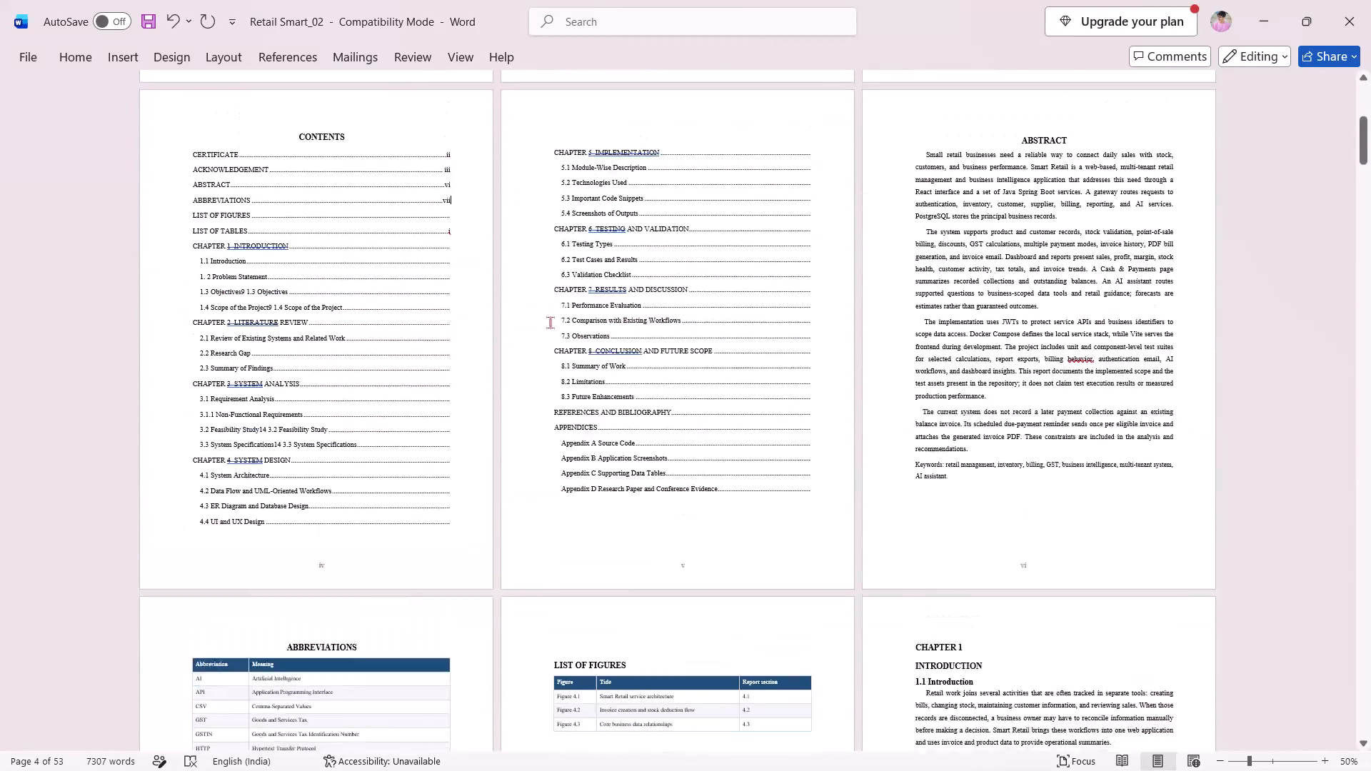
{"action": "scroll", "coordinate": [550, 322], "scroll_direction": "up", "scroll_amount": 1}
{"action": "left_click", "coordinate": [451, 273]}
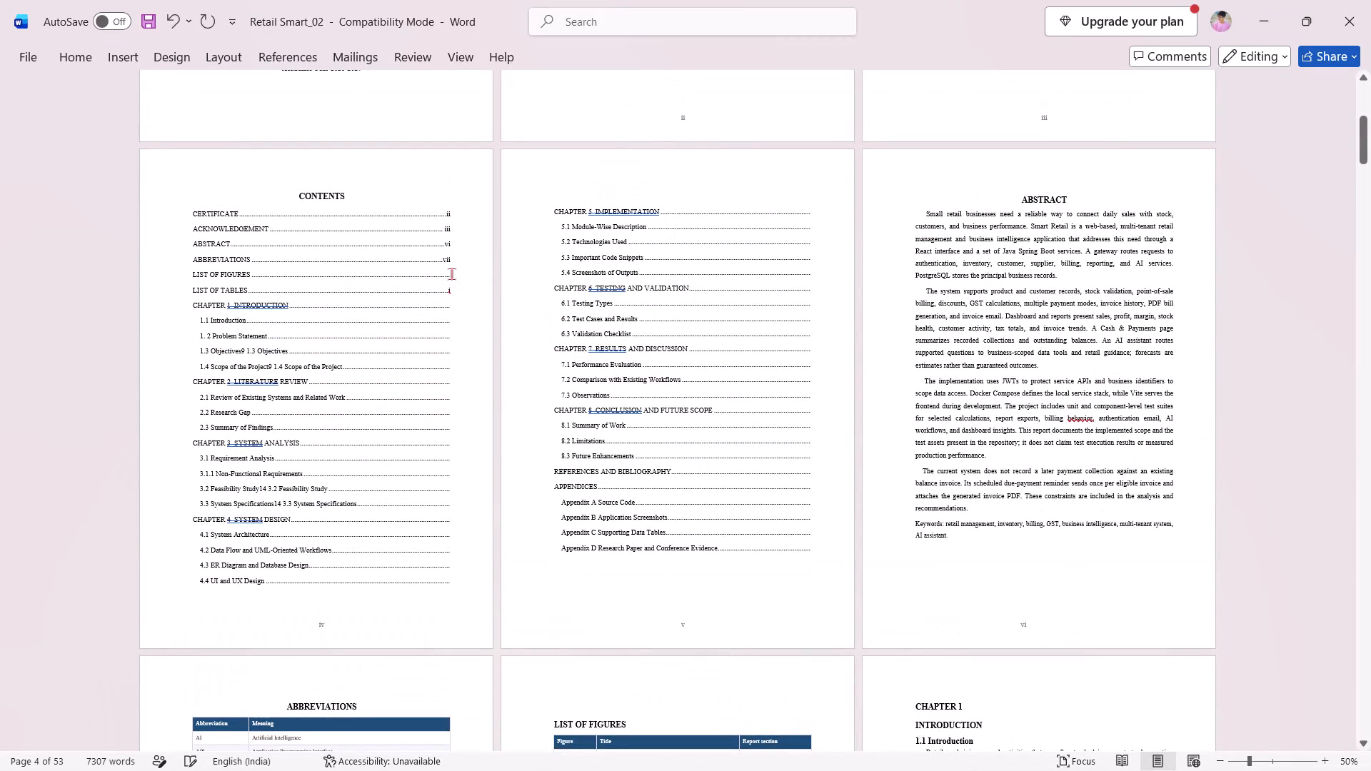
{"action": "type", "text": "viii"}
{"action": "key", "text": "Down"}
{"action": "key", "text": "BackSpace"}
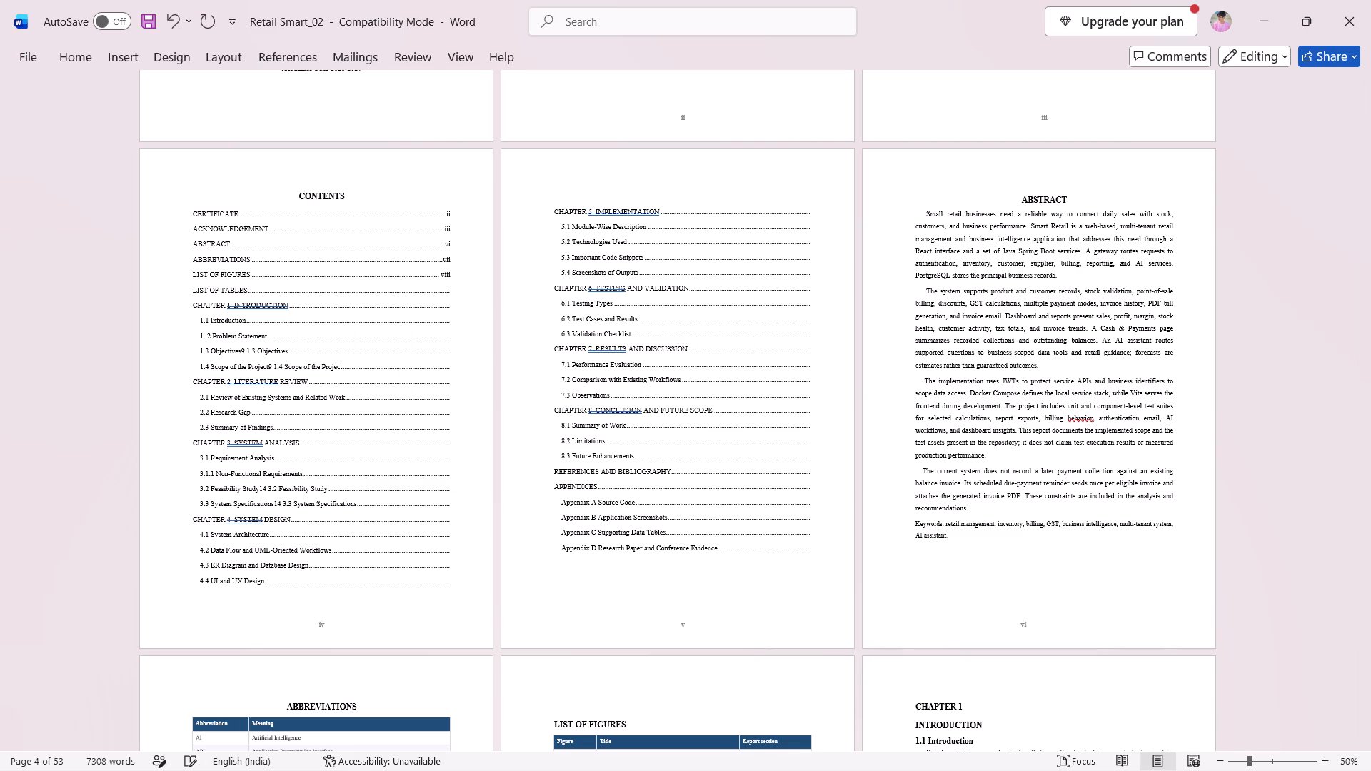
{"action": "type", "text": "viii"}
Enter 1 as the page number for the CHAPTER 1 INTRODUCTION entry and its subentries 1.1 through 1.4 in the CONTENTS list.
{"action": "left_click", "coordinate": [461, 307]}
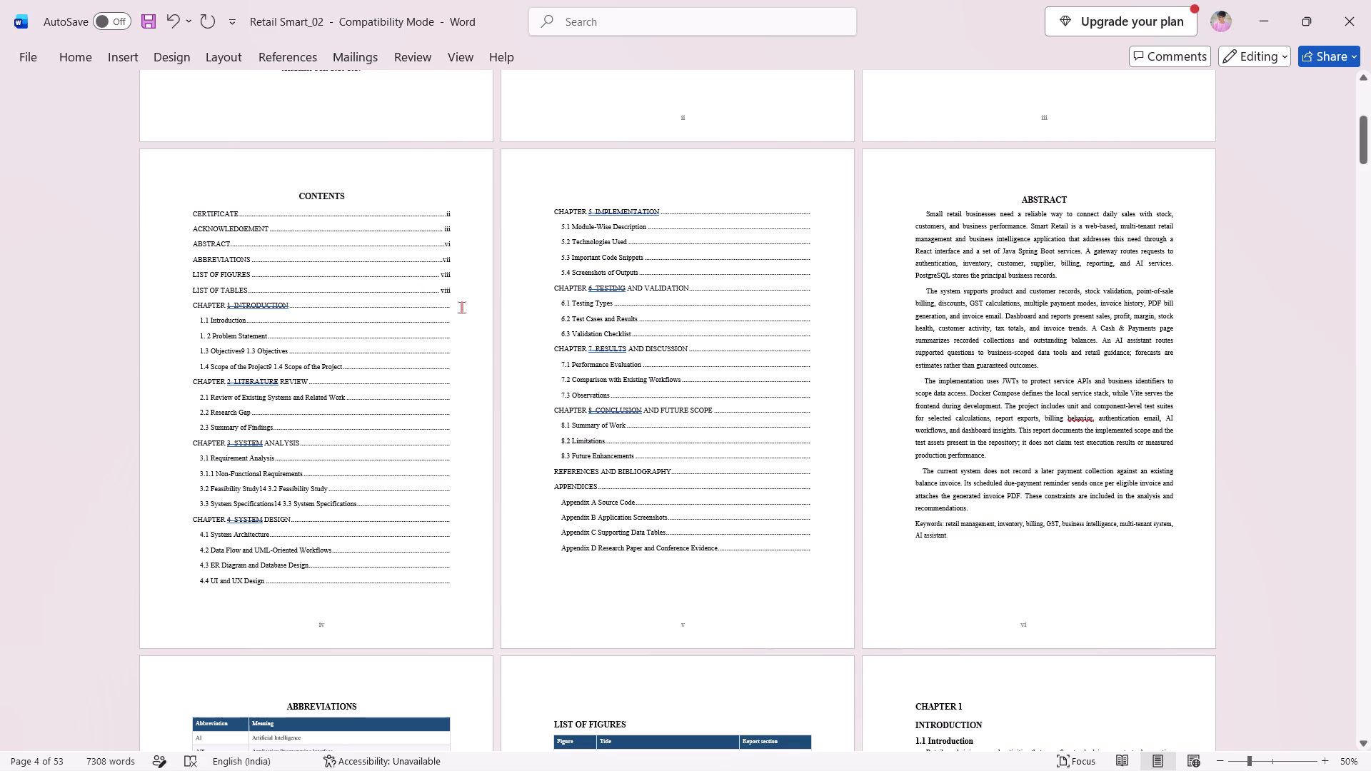
{"action": "key", "text": "1"}
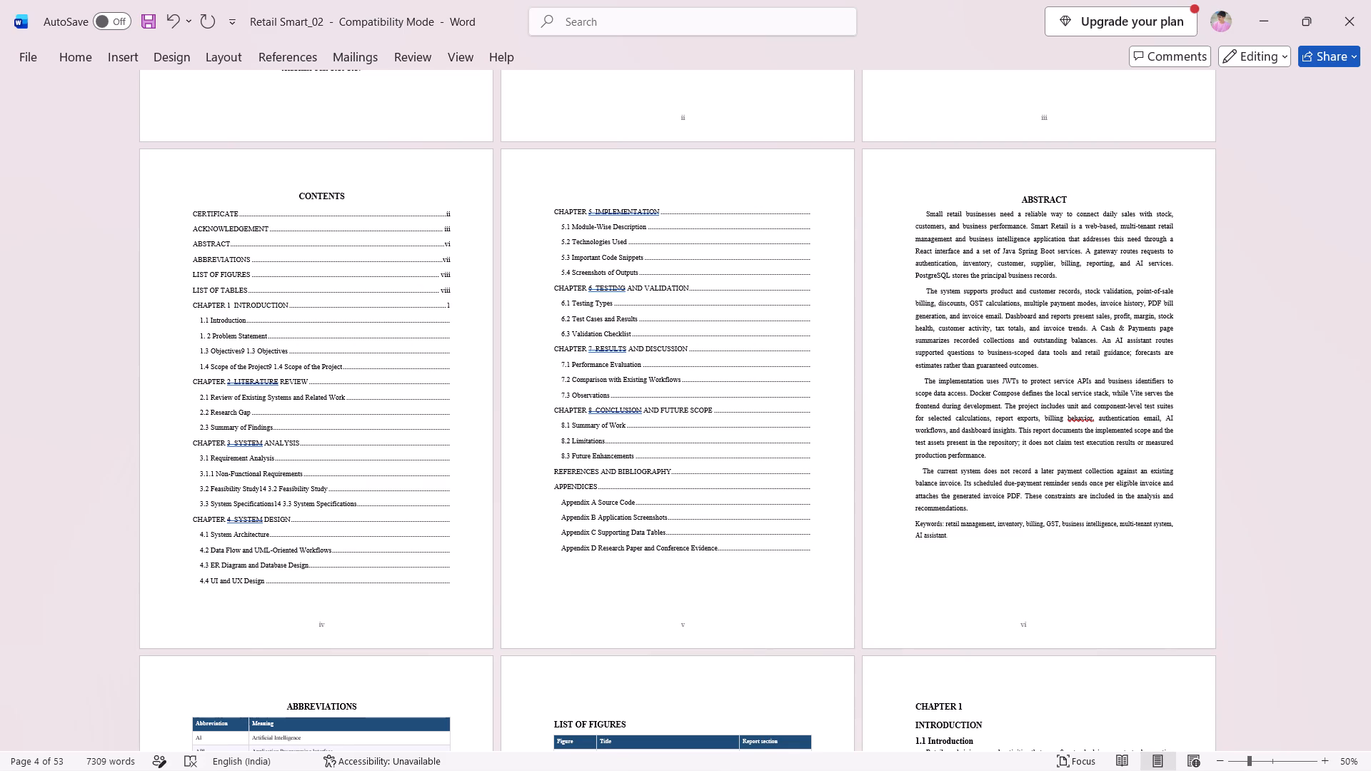
{"action": "key", "text": "Down"}
{"action": "scroll", "coordinate": [461, 307], "scroll_direction": "down", "scroll_amount": 3}
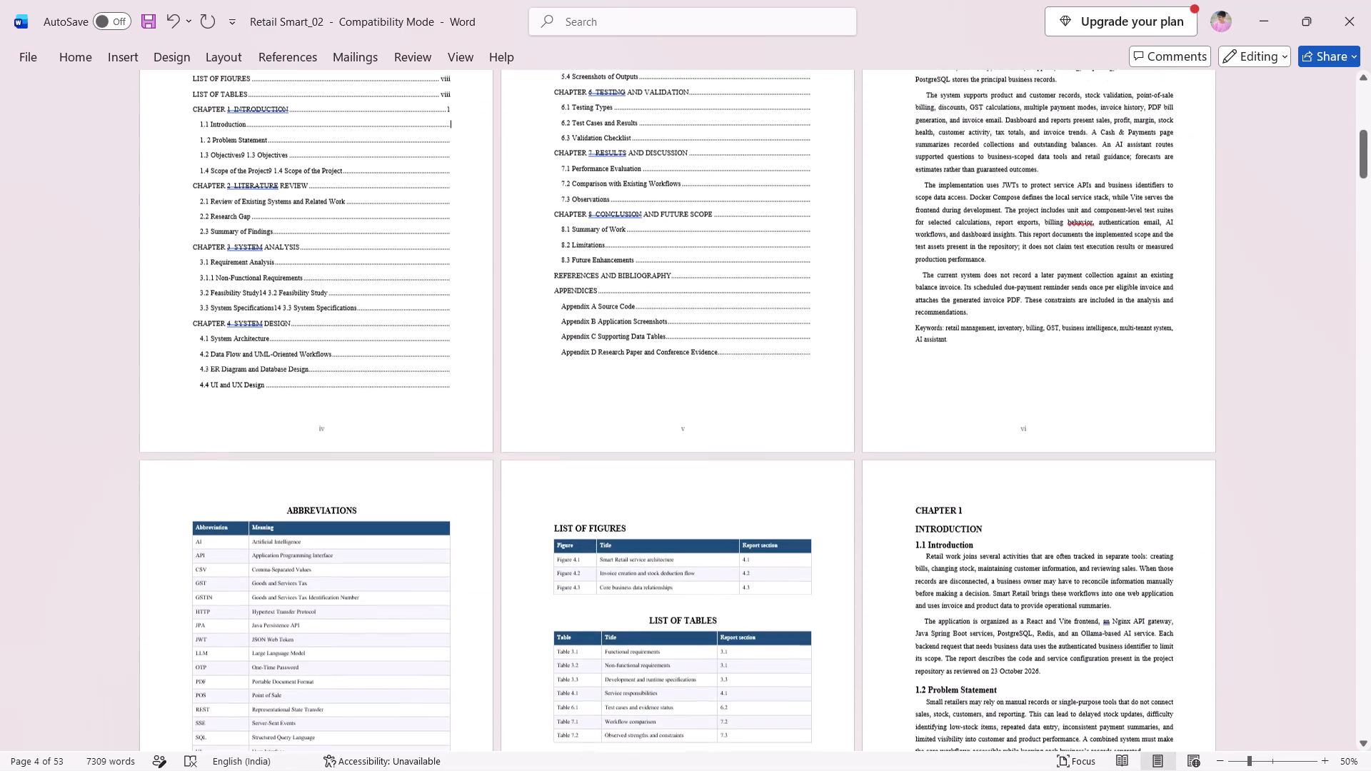
{"action": "scroll", "coordinate": [461, 307], "scroll_direction": "down", "scroll_amount": 4}
{"action": "scroll", "coordinate": [461, 307], "scroll_direction": "up", "scroll_amount": 1}
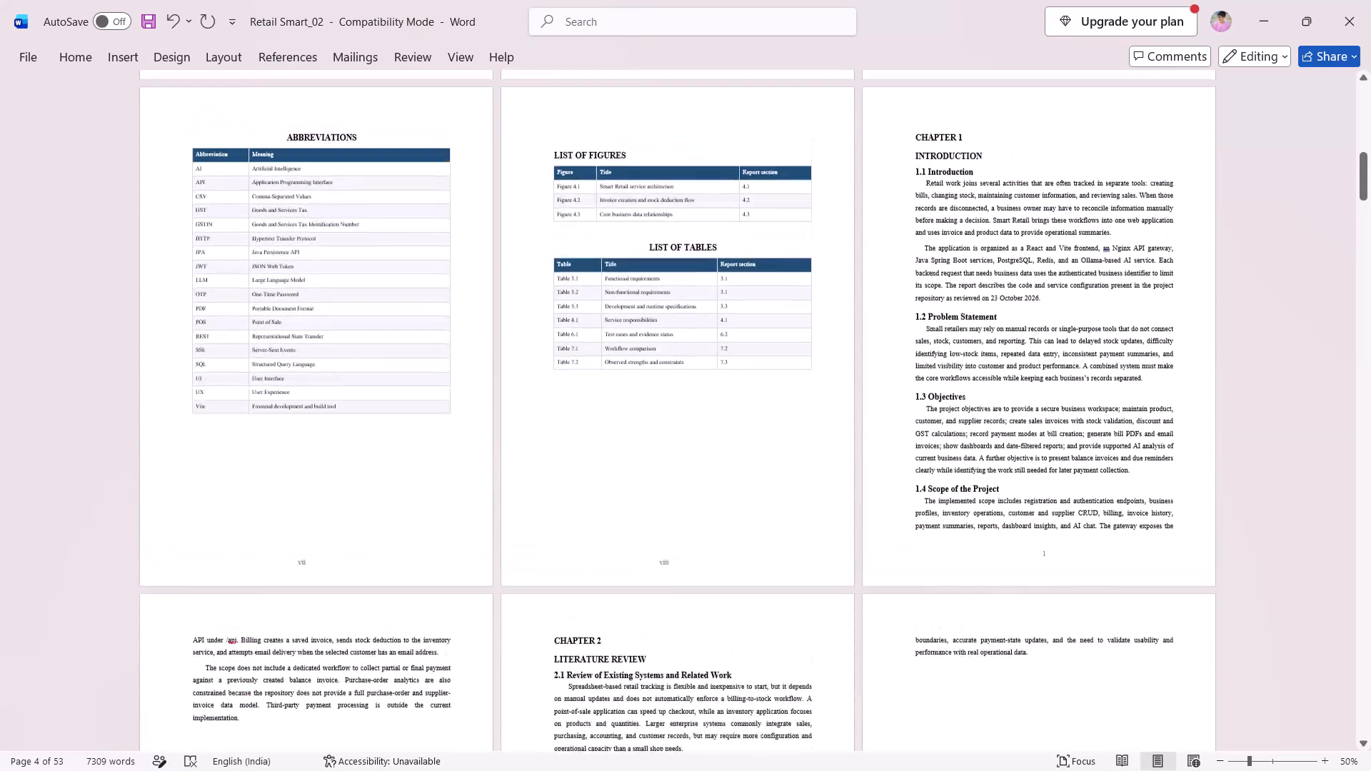
{"action": "scroll", "coordinate": [461, 307], "scroll_direction": "up", "scroll_amount": 3}
{"action": "key", "text": "1"}
{"action": "key", "text": "Down"}
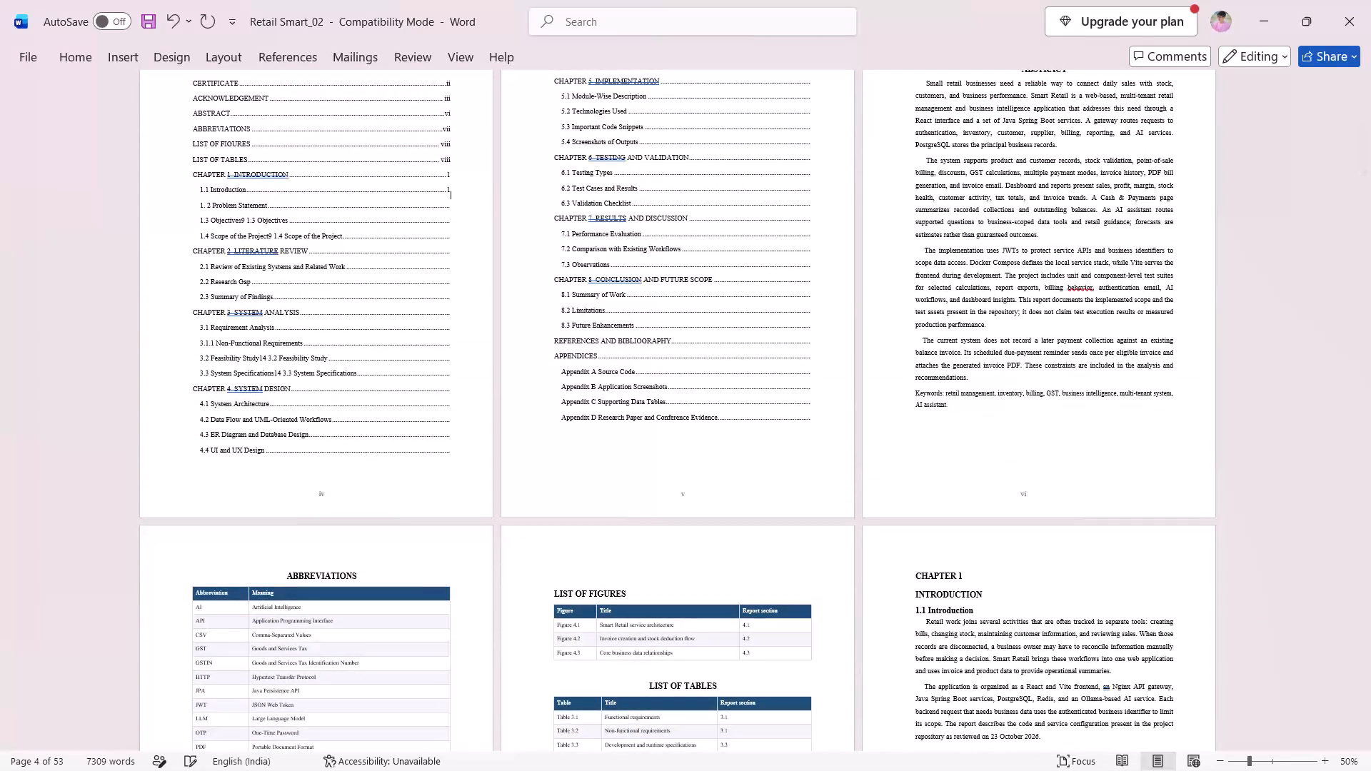
{"action": "key", "text": "1"}
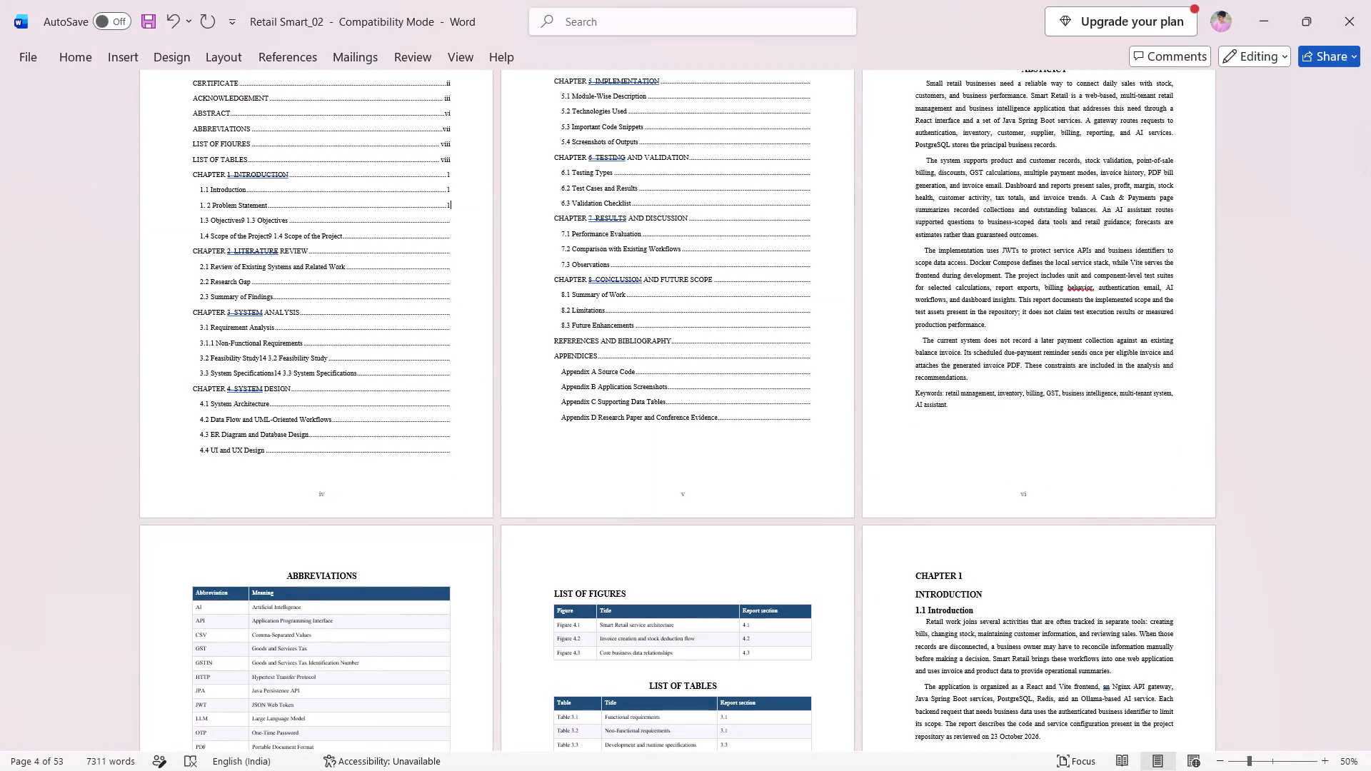
{"action": "key", "text": "Down"}
{"action": "key", "text": "1"}
{"action": "key", "text": "Down"}
{"action": "key", "text": "1"}
Delete the duplicated text in the 1.4 CONTENTS entry so it reads 1.4 Scope of the Project.
{"action": "key", "text": "Left"}
{"action": "key", "text": "Left"}
{"action": "key", "text": "Left"}
{"action": "key", "text": "Left"}
{"action": "key", "text": "Left"}
{"action": "key", "text": "Left"}
{"action": "key", "text": "Left"}
{"action": "key", "text": "Left"}
{"action": "key", "text": "Left"}
{"action": "key", "text": "Left"}
{"action": "key", "text": "Left"}
{"action": "key", "text": "Left"}
{"action": "key", "text": "Left"}
{"action": "key", "text": "Left"}
{"action": "key", "text": "Left"}
{"action": "key", "text": "Left"}
{"action": "key", "text": "Left"}
{"action": "key", "text": "Left"}
{"action": "key", "text": "Left"}
{"action": "key", "text": "Left"}
{"action": "key", "text": "Left"}
{"action": "key", "text": "Left"}
{"action": "key", "text": "Left"}
{"action": "key", "text": "Left"}
{"action": "key", "text": "Left"}
{"action": "key", "text": "Left"}
{"action": "key", "text": "BackSpace"}
{"action": "key", "text": "BackSpace"}
{"action": "key", "text": "BackSpace"}
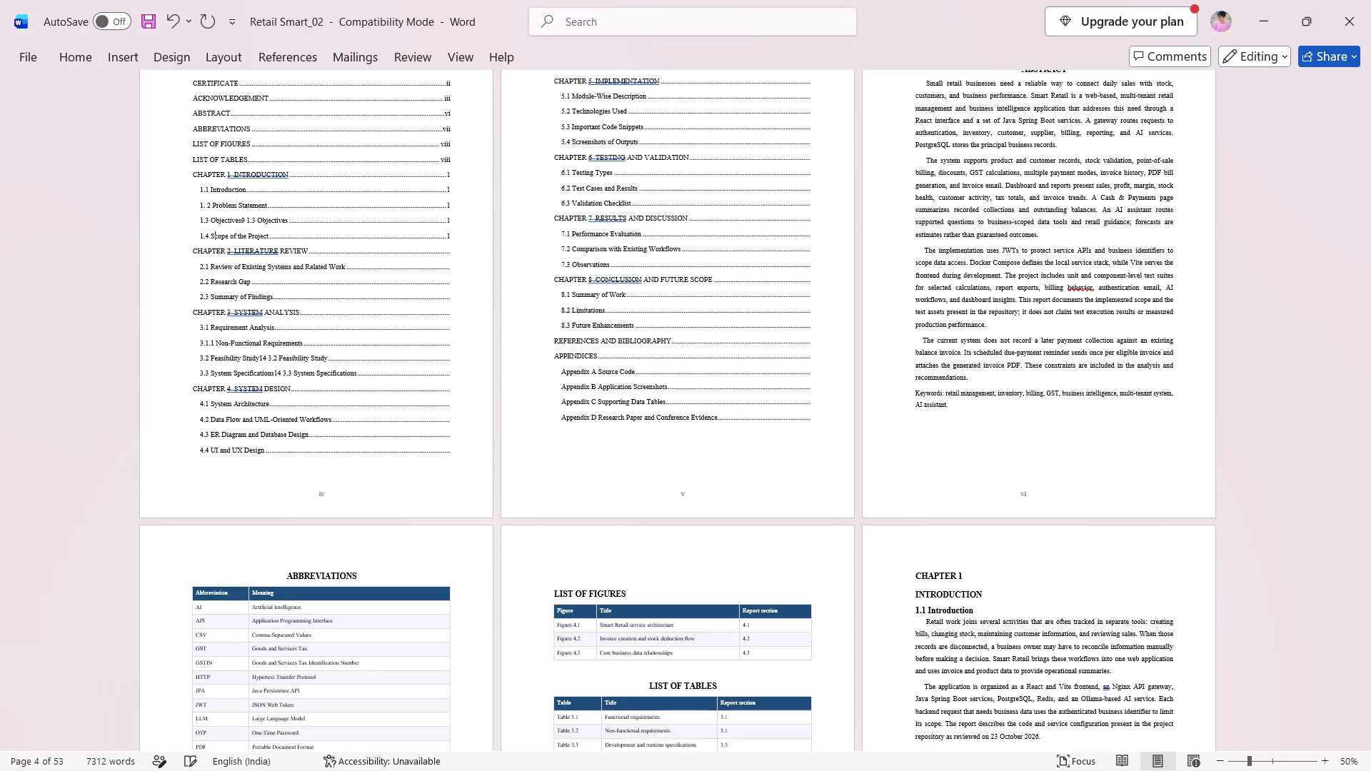
Delete the duplicated text in the 1.3 CONTENTS entry so it reads 1.3 Objectives.
{"action": "key", "text": "Up"}
{"action": "key", "text": "Right"}
{"action": "key", "text": "Right"}
{"action": "key", "text": "Right"}
{"action": "key", "text": "Right"}
{"action": "key", "text": "Right"}
{"action": "key", "text": "Right"}
{"action": "key", "text": "Right"}
{"action": "key", "text": "Right"}
{"action": "key", "text": "Right"}
{"action": "key", "text": "Right"}
{"action": "key", "text": "Right"}
{"action": "key", "text": "Right"}
{"action": "key", "text": "Right"}
{"action": "key", "text": "Right"}
{"action": "key", "text": "Right"}
{"action": "key", "text": "BackSpace"}
{"action": "key", "text": "BackSpace"}
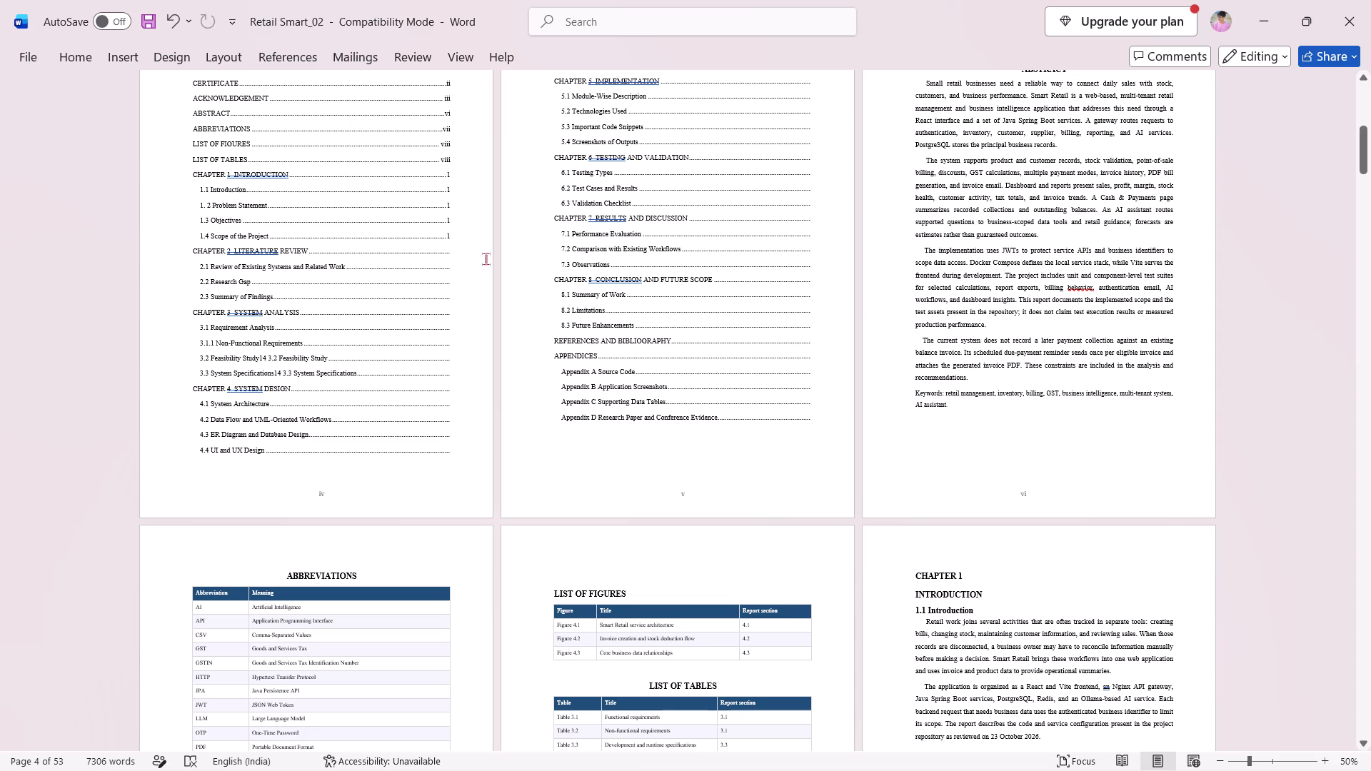
Check the Chapter 1 pages and change the page number of the 1.4 Scope of the Project entry to 2.
{"action": "scroll", "coordinate": [618, 348], "scroll_direction": "down", "scroll_amount": 7}
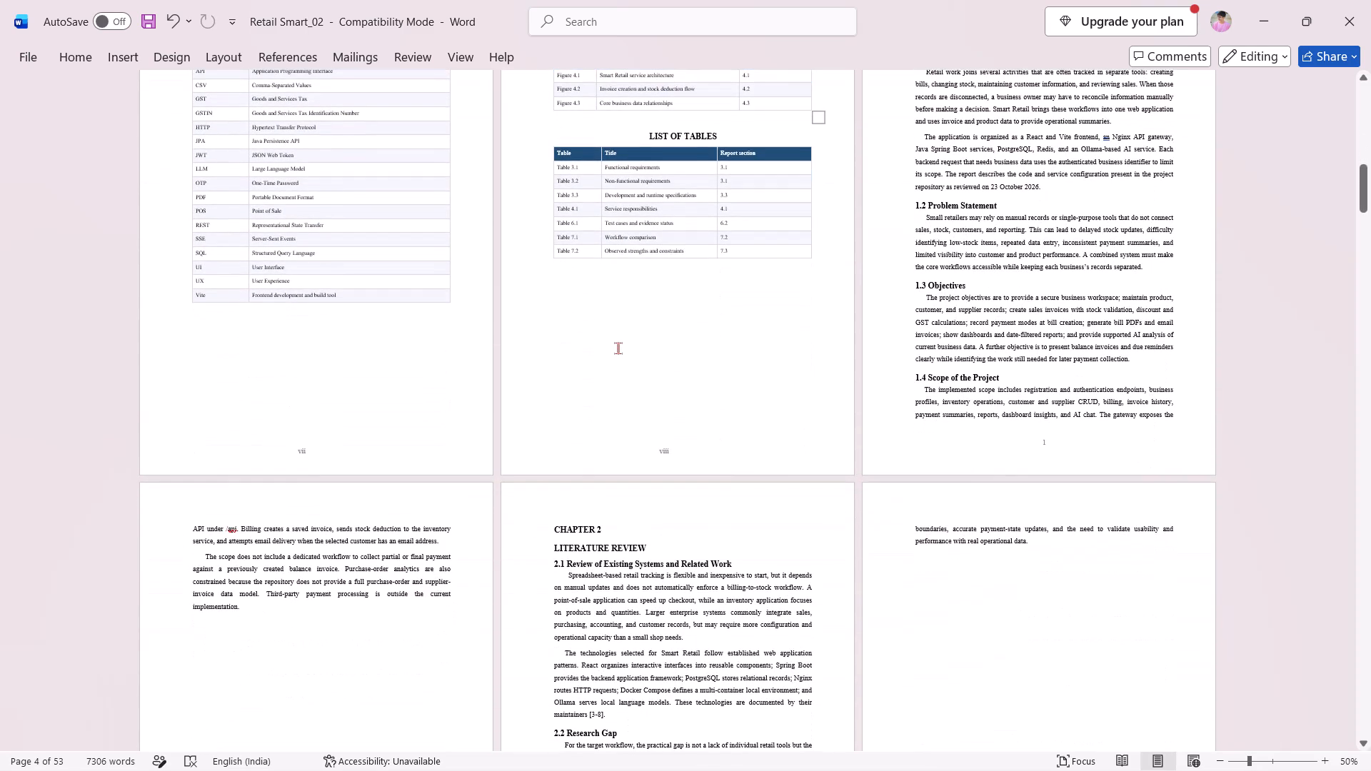
{"action": "scroll", "coordinate": [618, 348], "scroll_direction": "up", "scroll_amount": 4}
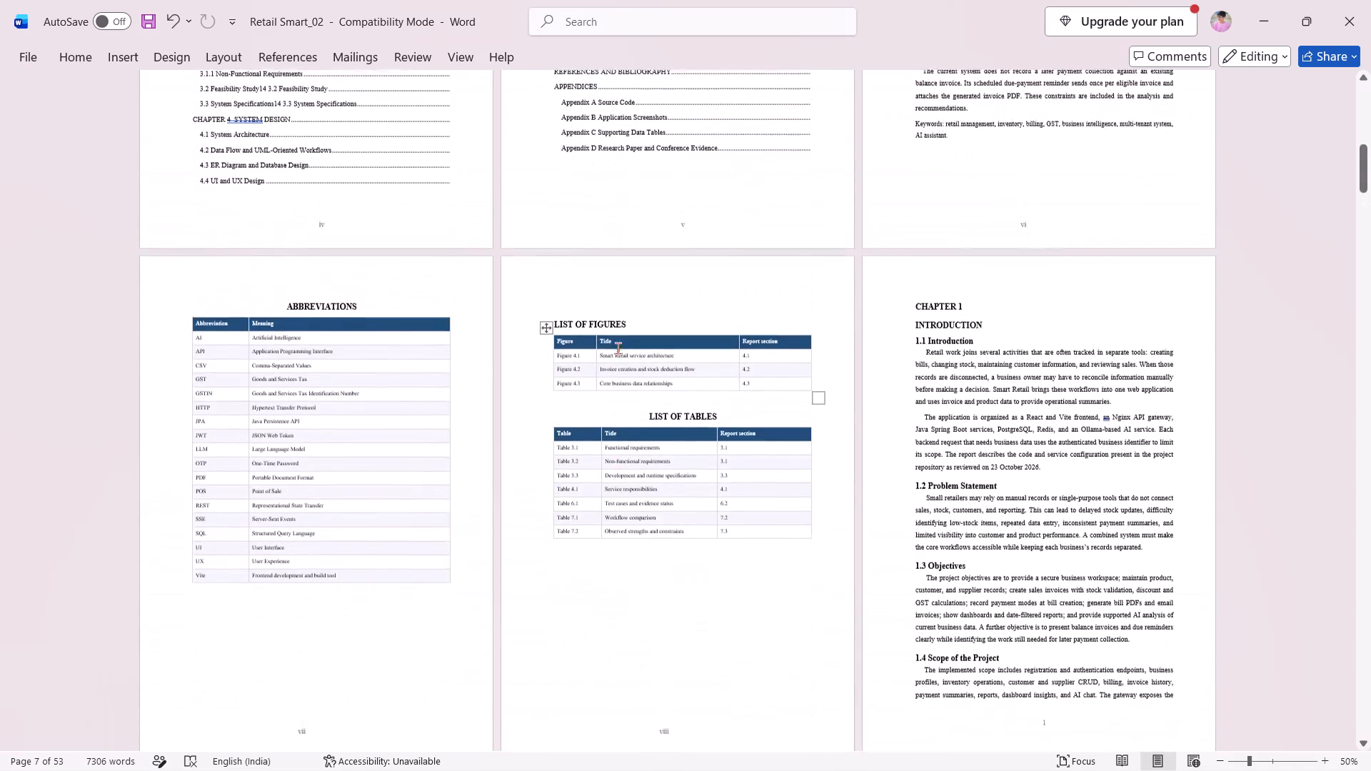
{"action": "scroll", "coordinate": [618, 348], "scroll_direction": "up", "scroll_amount": 2}
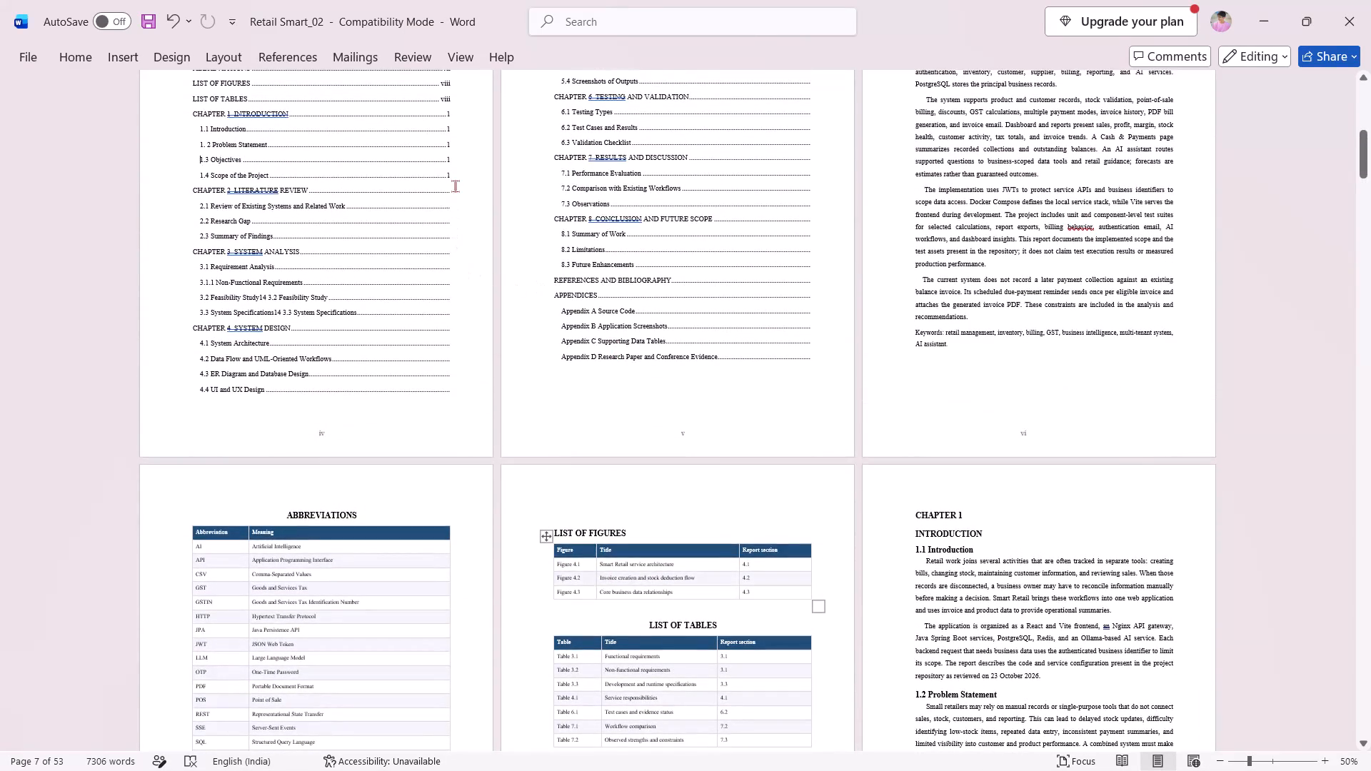
{"action": "left_click", "coordinate": [456, 178]}
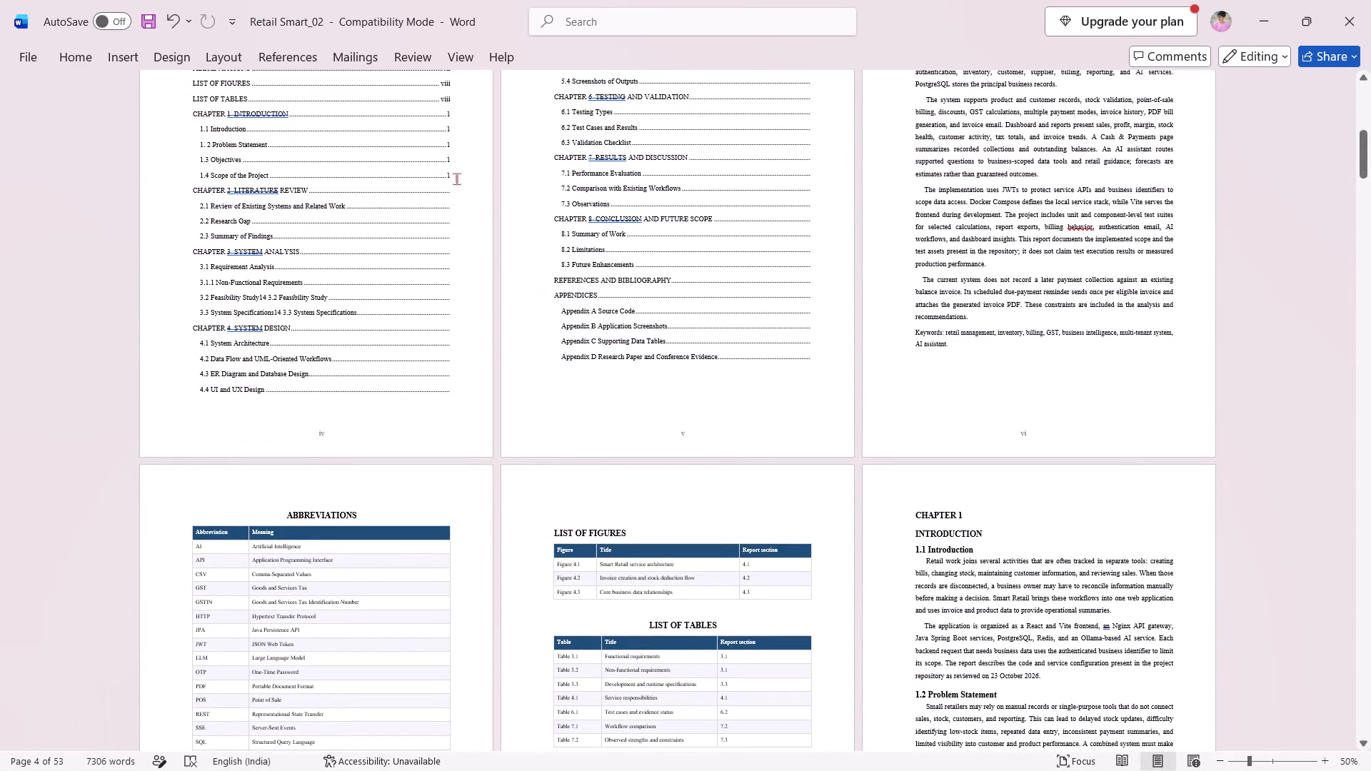
{"action": "key", "text": "BackSpace"}
{"action": "key", "text": "2"}
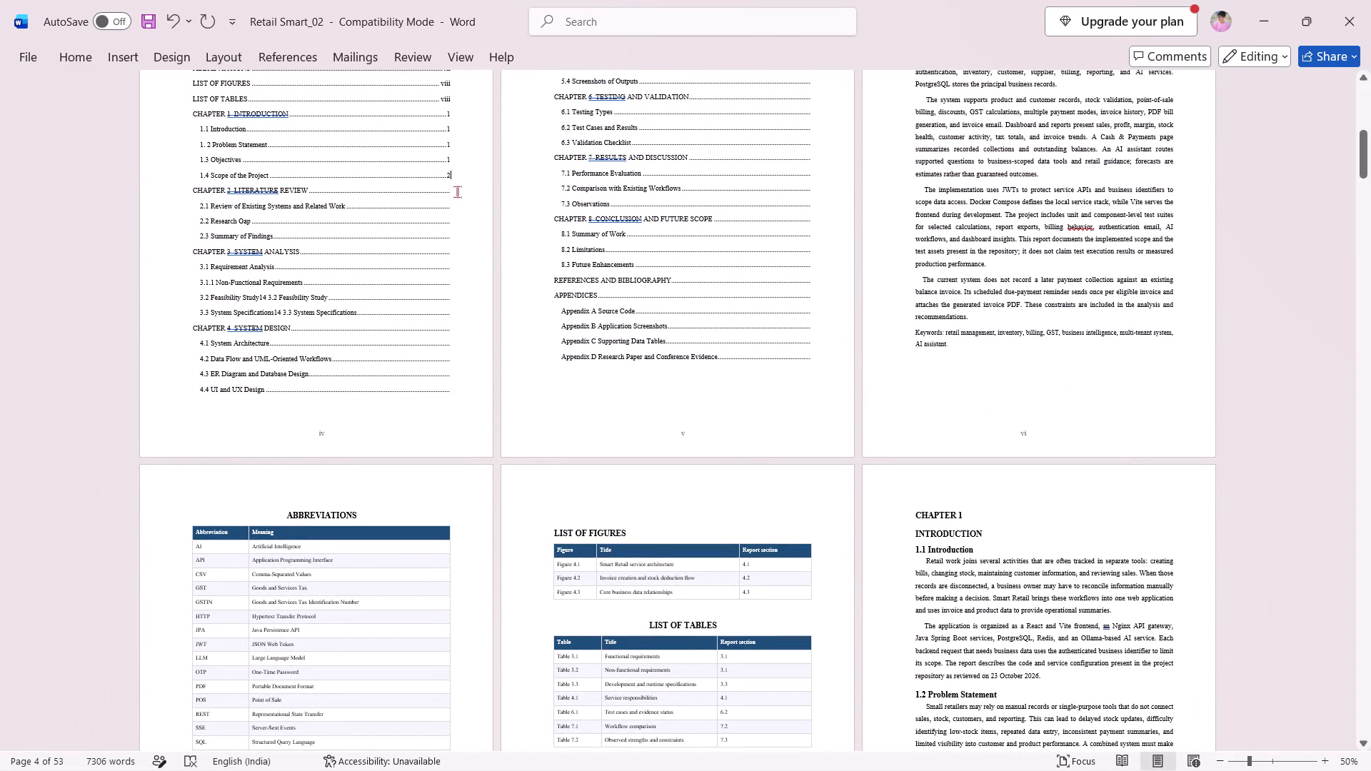
Enter 3 as the page number for the CHAPTER 2 LITERATURE REVIEW entry in the CONTENTS list.
{"action": "left_click", "coordinate": [457, 191]}
{"action": "key", "text": "1"}
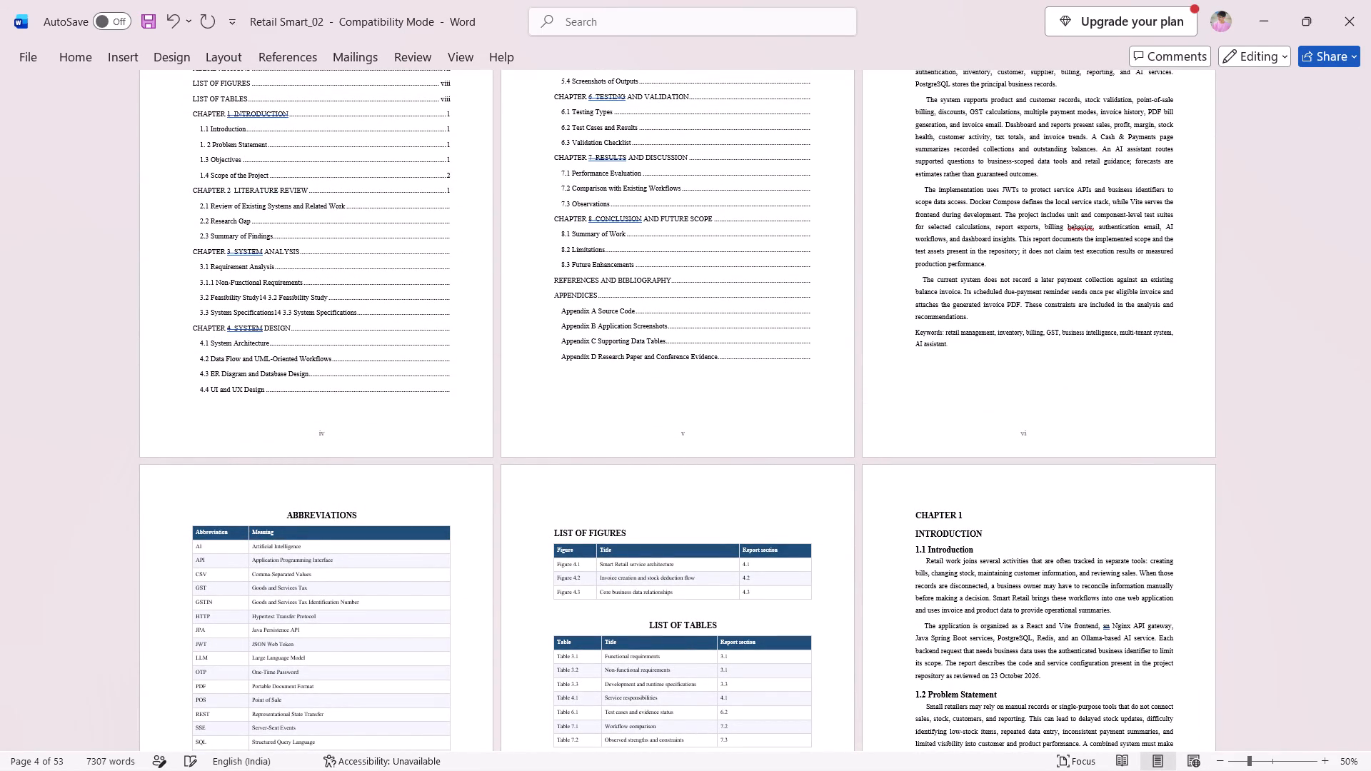
{"action": "key", "text": "BackSpace"}
{"action": "key", "text": "2"}
{"action": "key", "text": "BackSpace"}
{"action": "key", "text": "3"}
Check the Chapter 2 footers and enter page number 3 for CONTENTS entries 2.1 and 2.2, and 4 for 2.3 Summary of Findings.
{"action": "scroll", "coordinate": [457, 191], "scroll_direction": "down", "scroll_amount": 4}
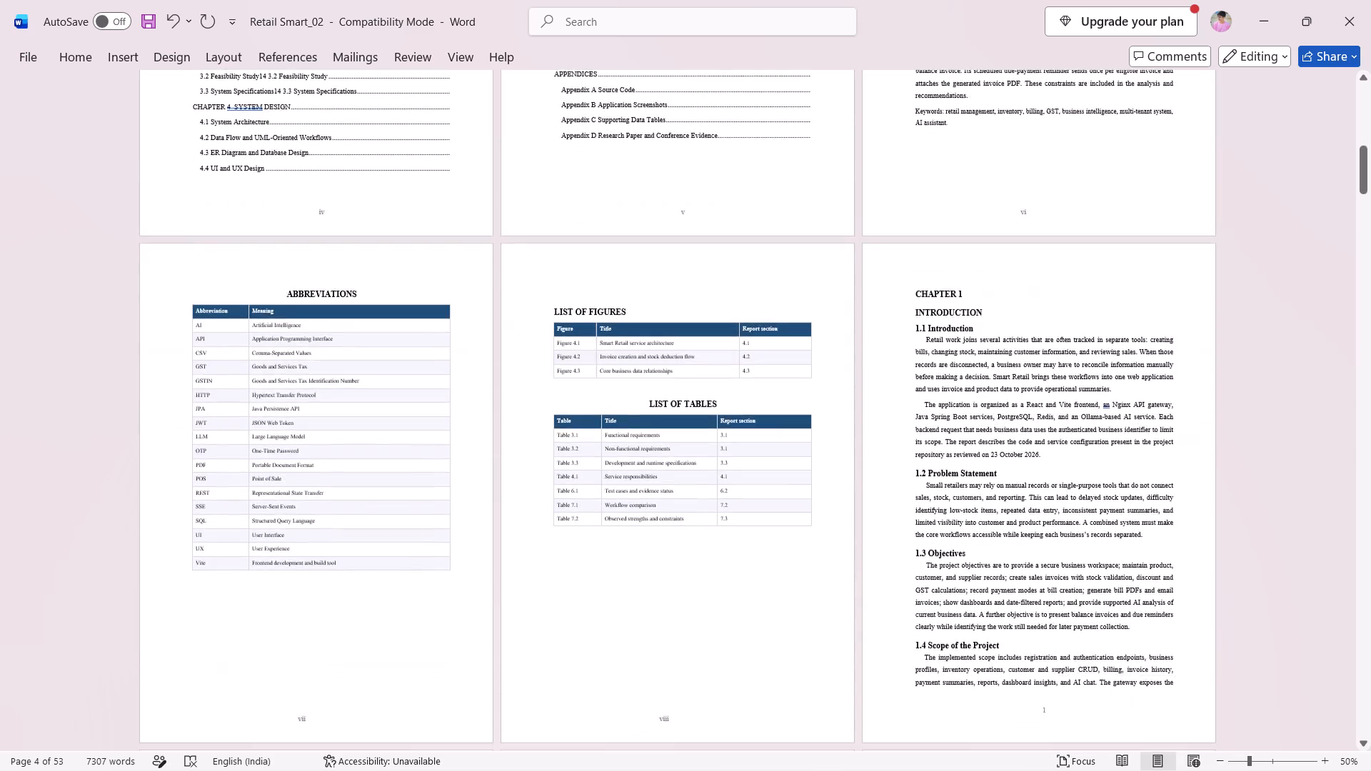
{"action": "scroll", "coordinate": [457, 191], "scroll_direction": "down", "scroll_amount": 3}
{"action": "scroll", "coordinate": [457, 191], "scroll_direction": "up", "scroll_amount": 1}
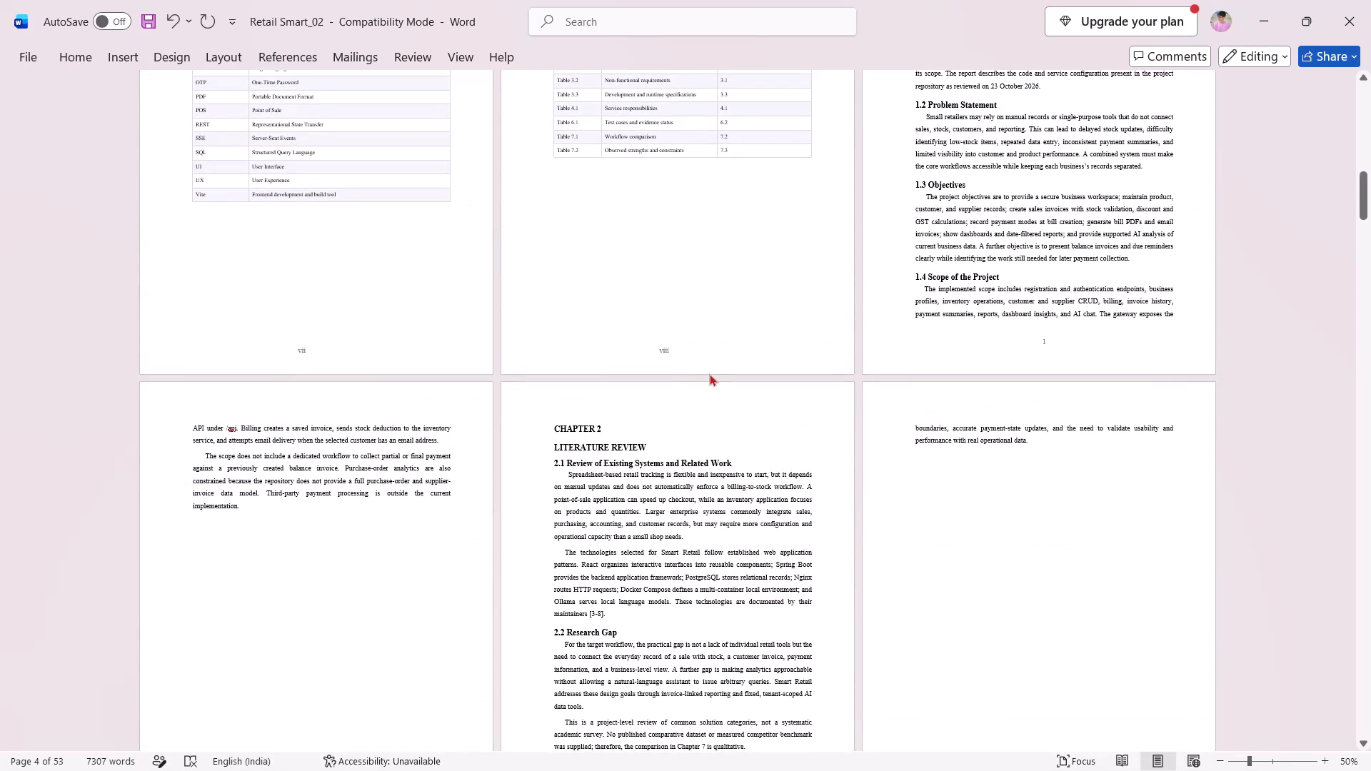
{"action": "scroll", "coordinate": [709, 373], "scroll_direction": "down", "scroll_amount": 3}
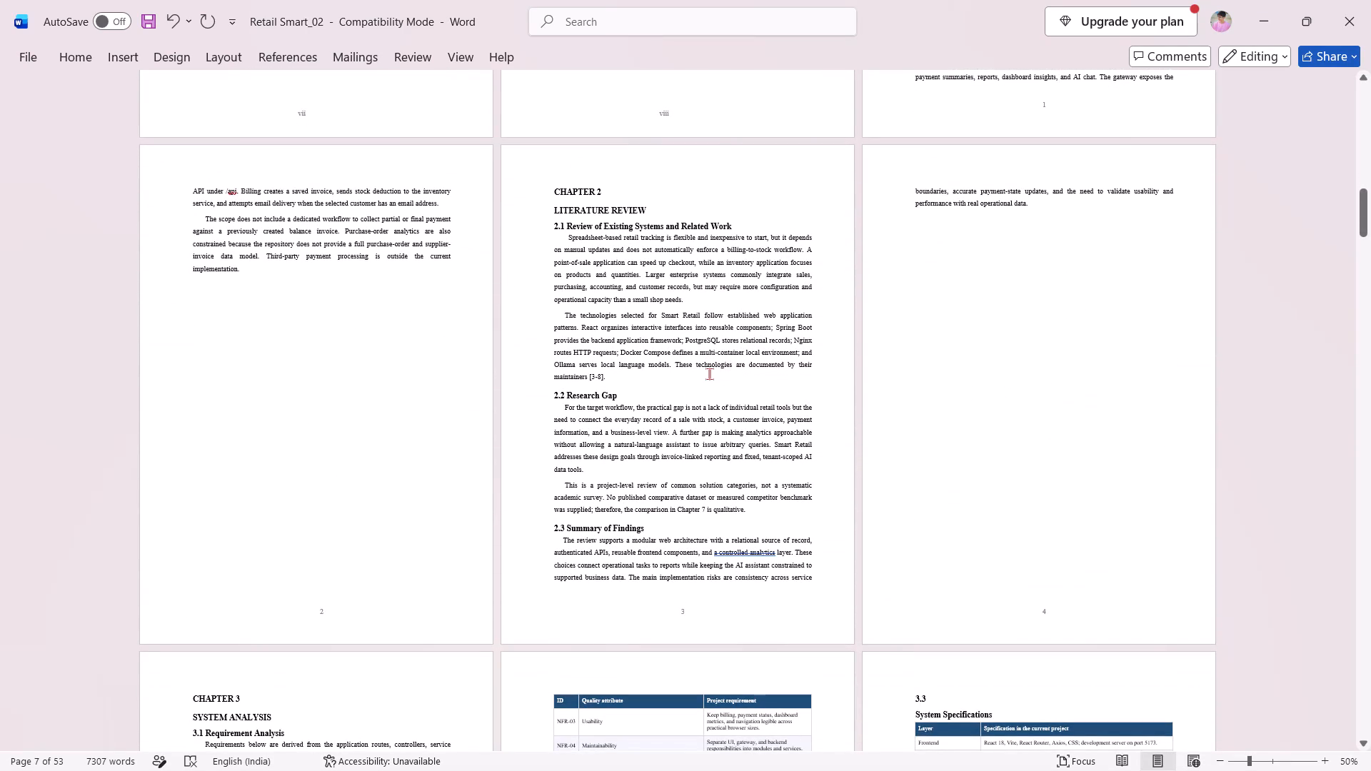
{"action": "scroll", "coordinate": [709, 373], "scroll_direction": "up", "scroll_amount": 5}
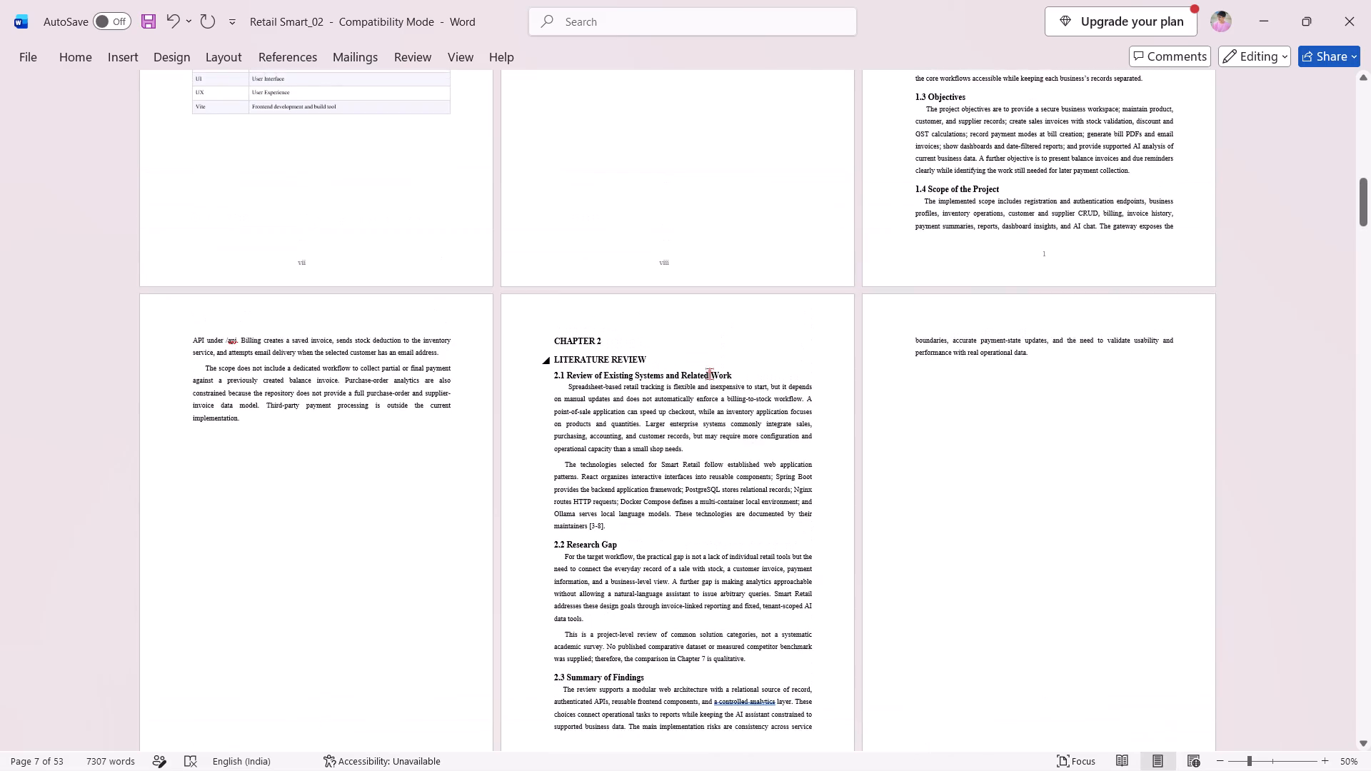
{"action": "scroll", "coordinate": [709, 373], "scroll_direction": "up", "scroll_amount": 5}
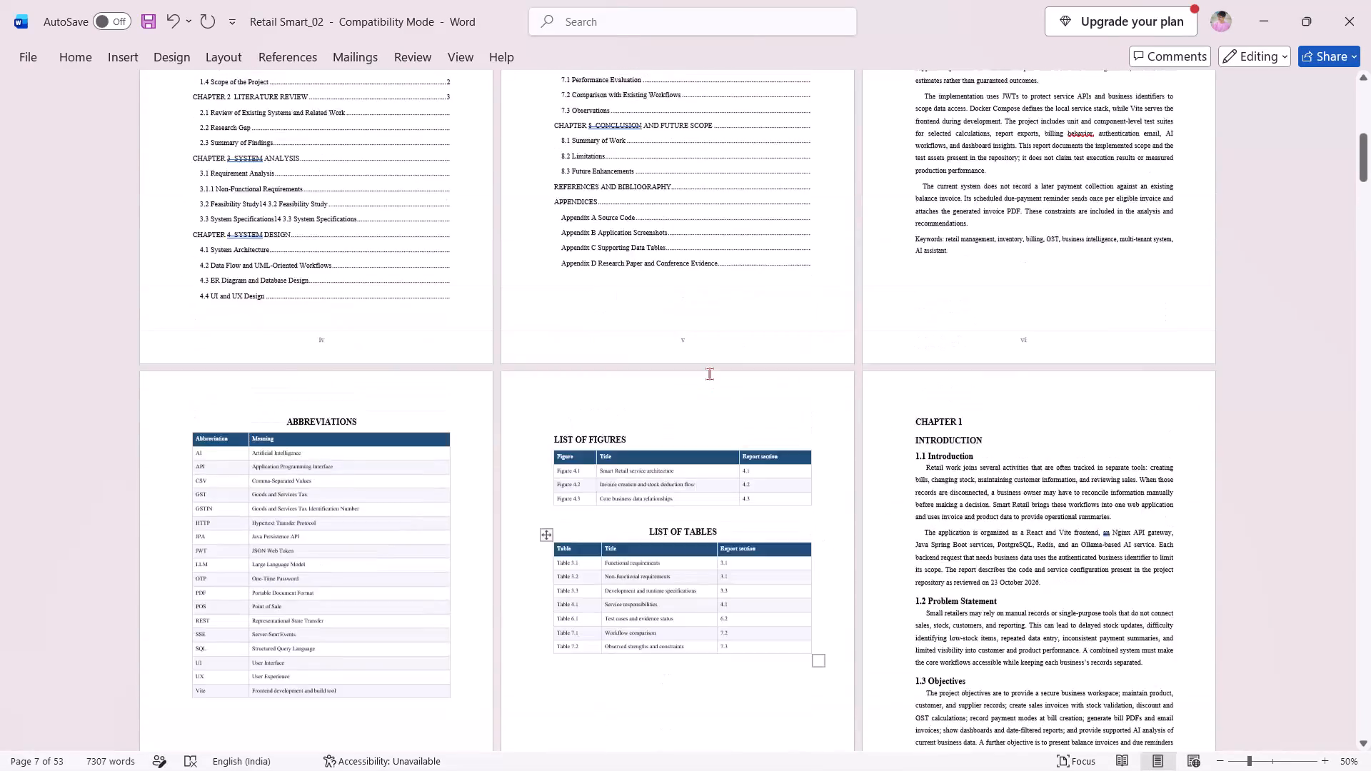
{"action": "left_click", "coordinate": [456, 162]}
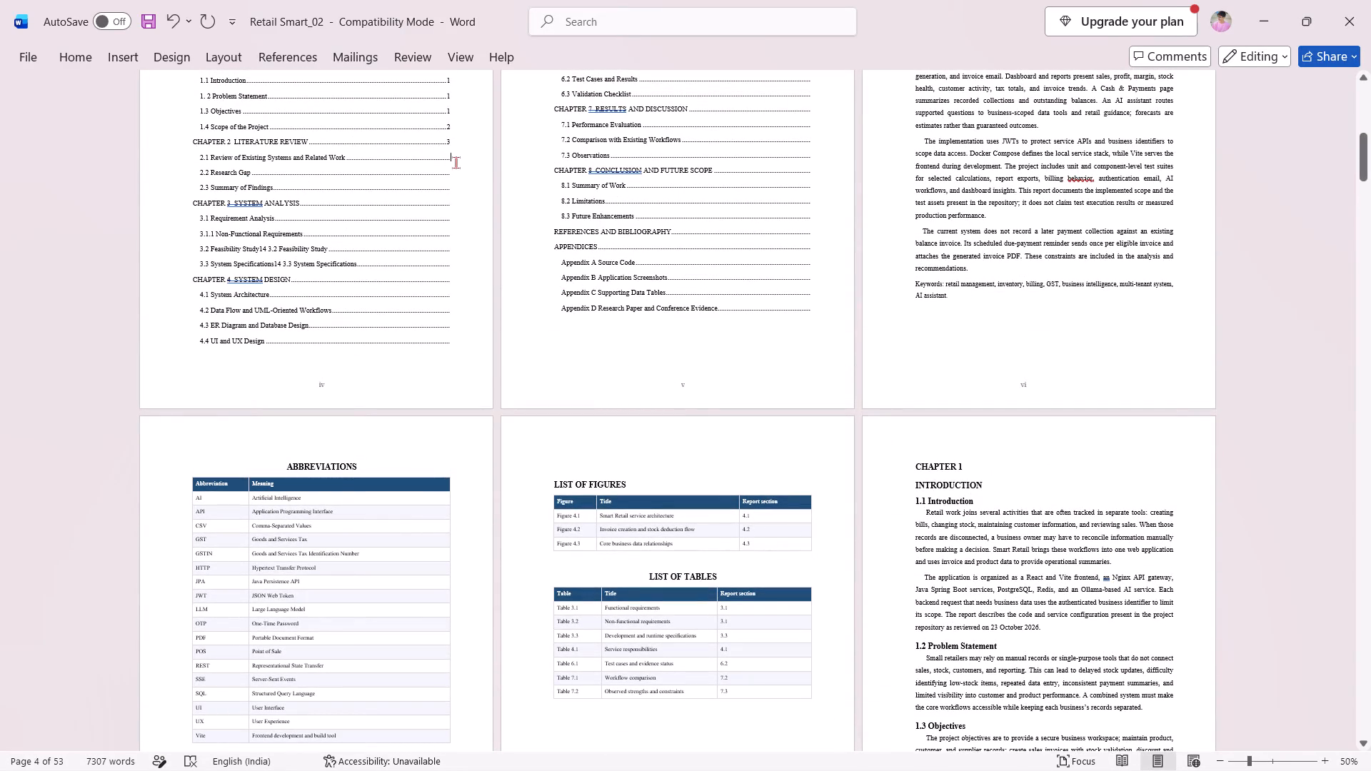
{"action": "key", "text": "3"}
{"action": "key", "text": "Down"}
{"action": "key", "text": "3"}
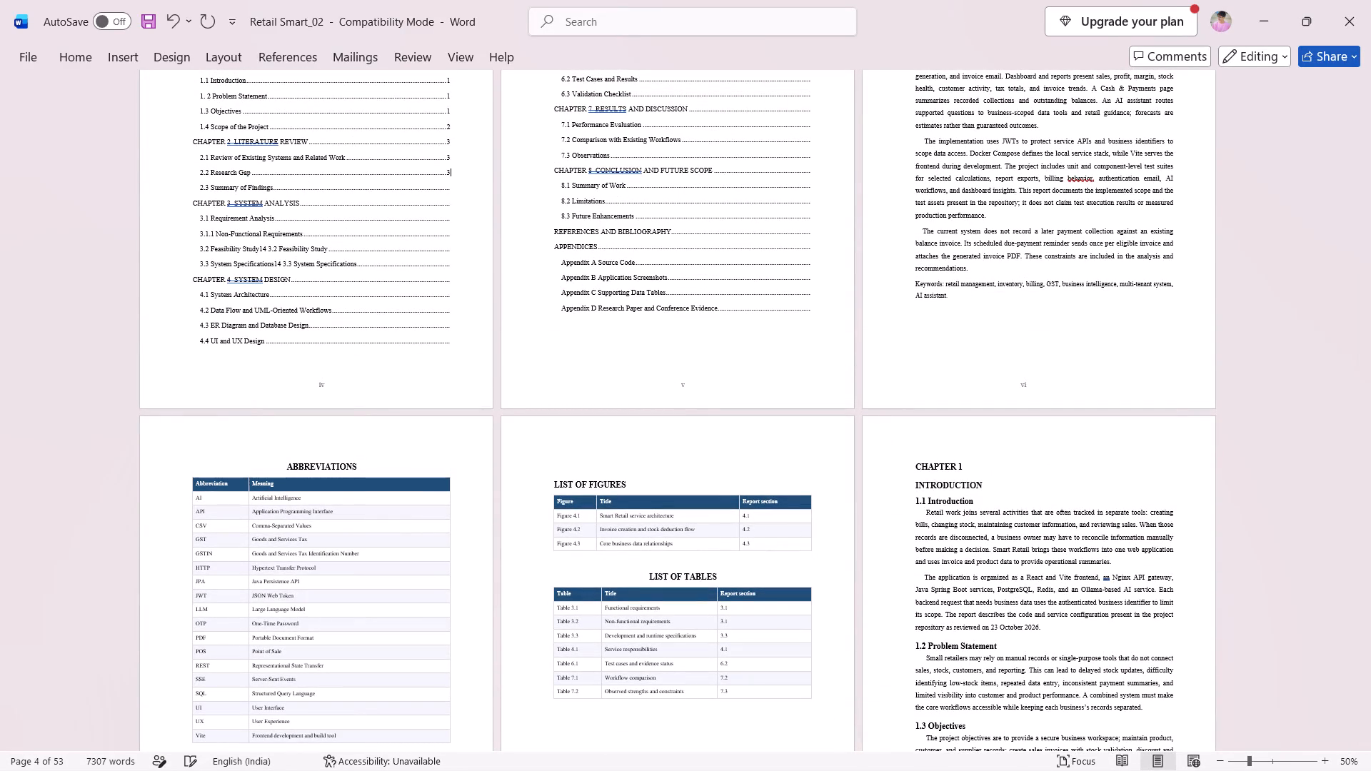
{"action": "key", "text": "Down"}
{"action": "key", "text": "4"}
Enter 5 as the page number for the CHAPTER 3 SYSTEM ANALYSIS entry in the CONTENTS list.
{"action": "scroll", "coordinate": [456, 162], "scroll_direction": "down", "scroll_amount": 1}
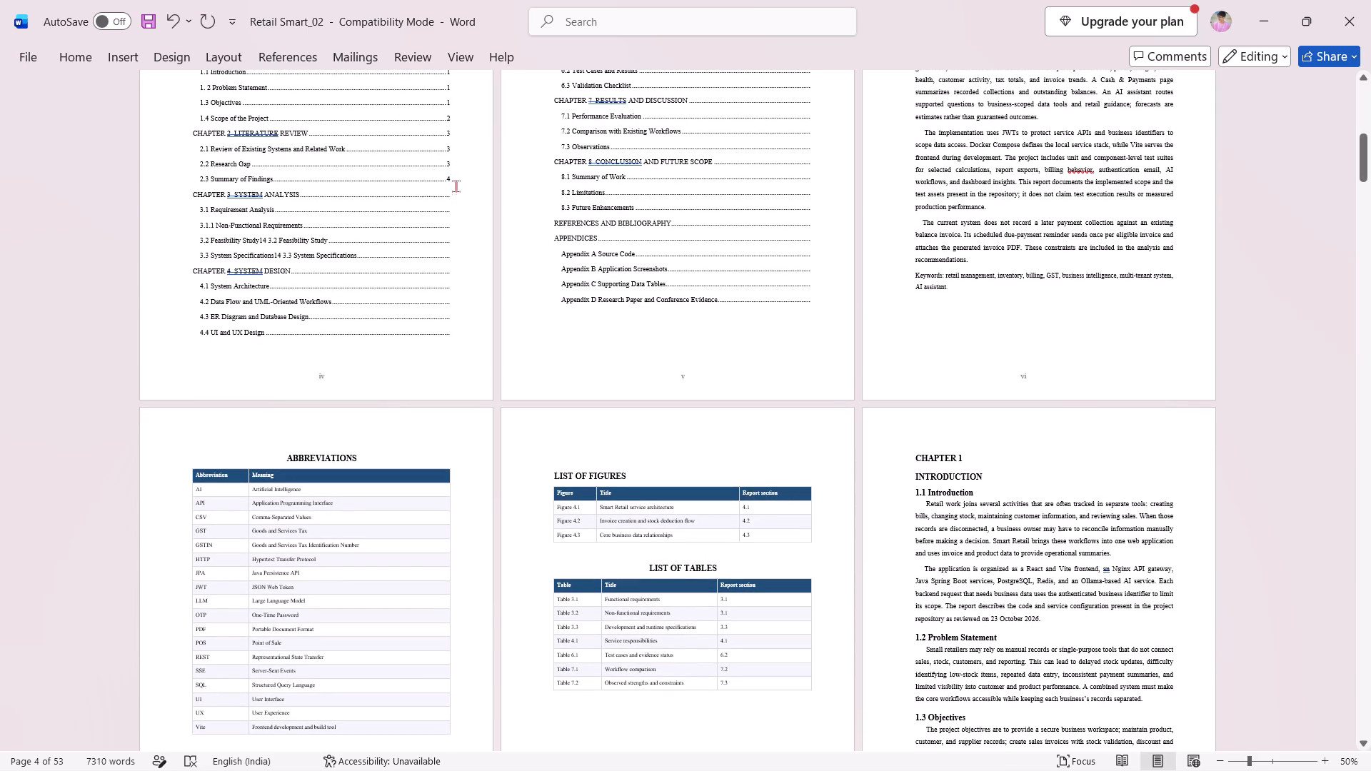
{"action": "left_click", "coordinate": [461, 201]}
{"action": "key", "text": "5"}
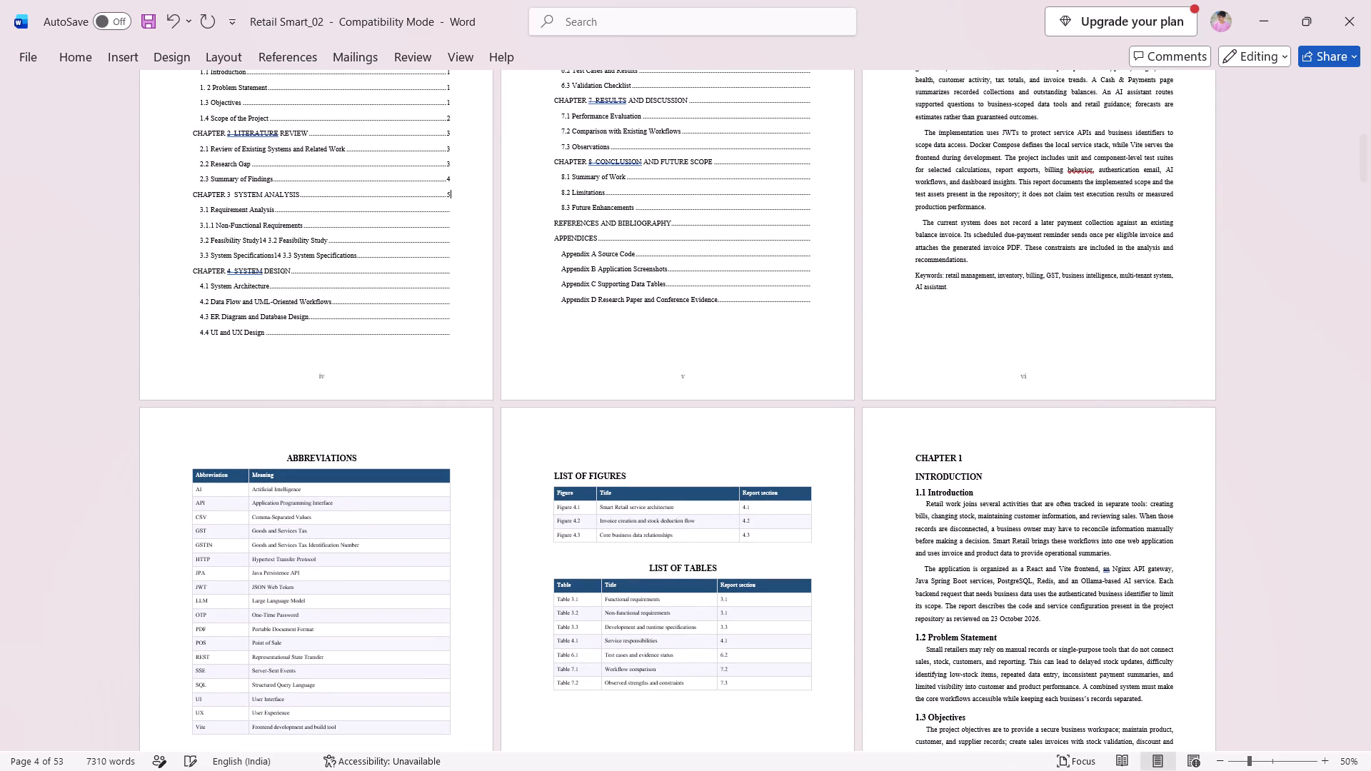
Check the Chapter 3 page footers and enter page number 5 for CONTENTS entries 3.1 Requirement Analysis and 3.1.1 Non-Functional Requirements.
{"action": "scroll", "coordinate": [461, 201], "scroll_direction": "down", "scroll_amount": 8}
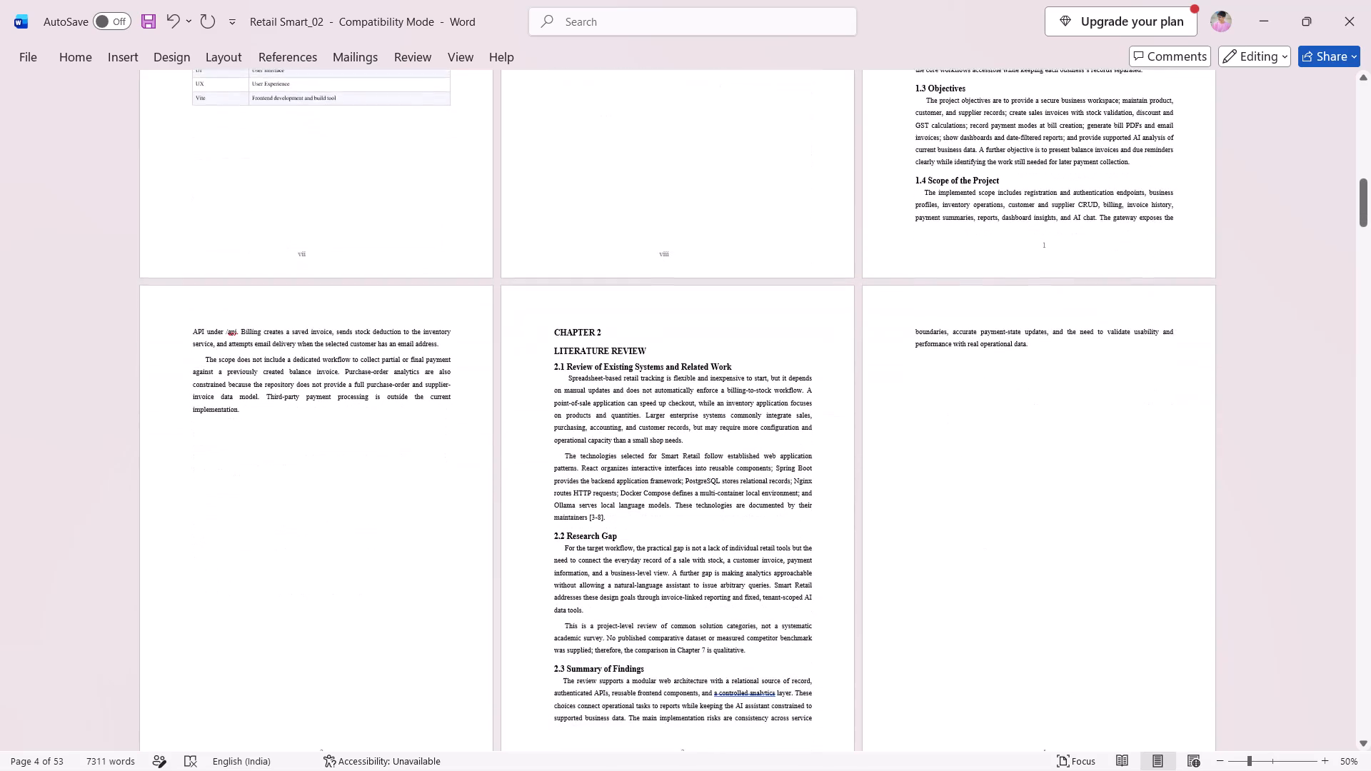
{"action": "scroll", "coordinate": [461, 201], "scroll_direction": "down", "scroll_amount": 4}
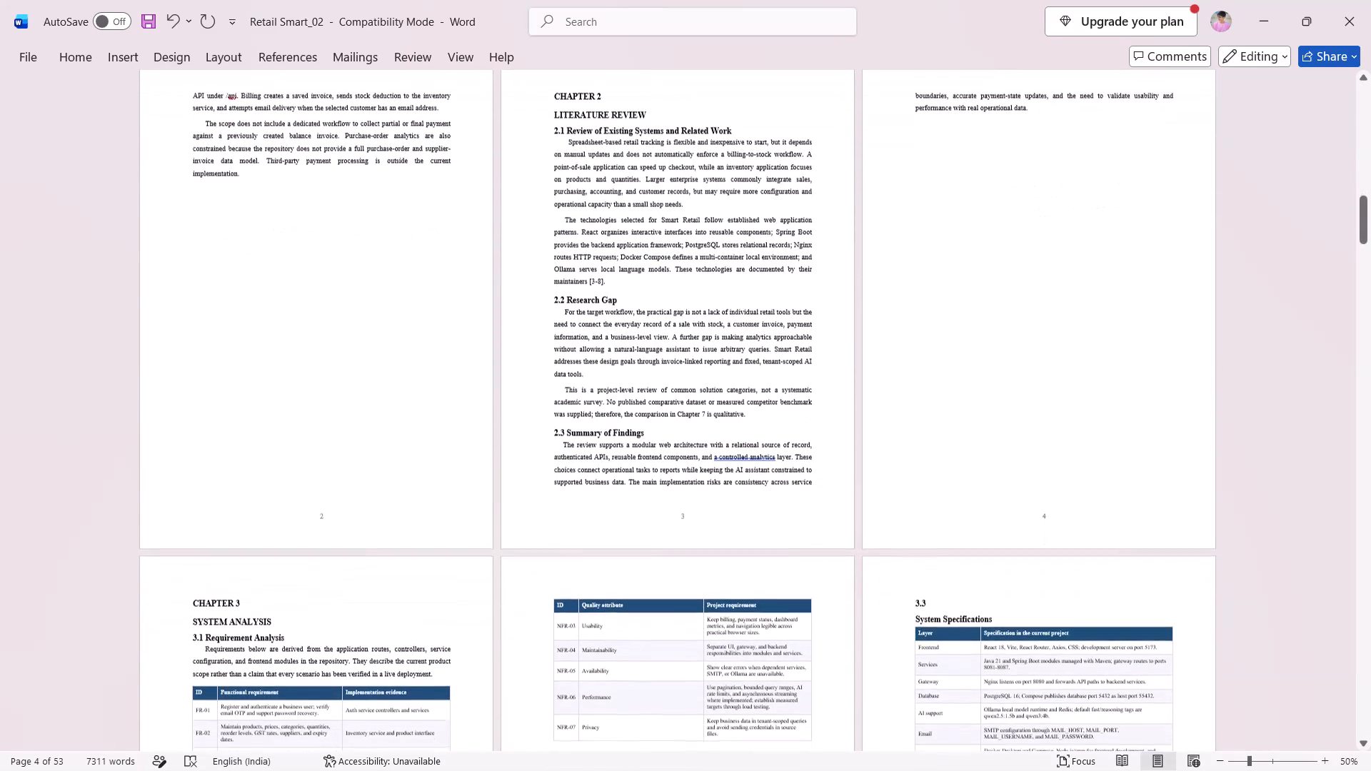
{"action": "scroll", "coordinate": [461, 201], "scroll_direction": "down", "scroll_amount": 2}
{"action": "scroll", "coordinate": [461, 201], "scroll_direction": "up", "scroll_amount": 2}
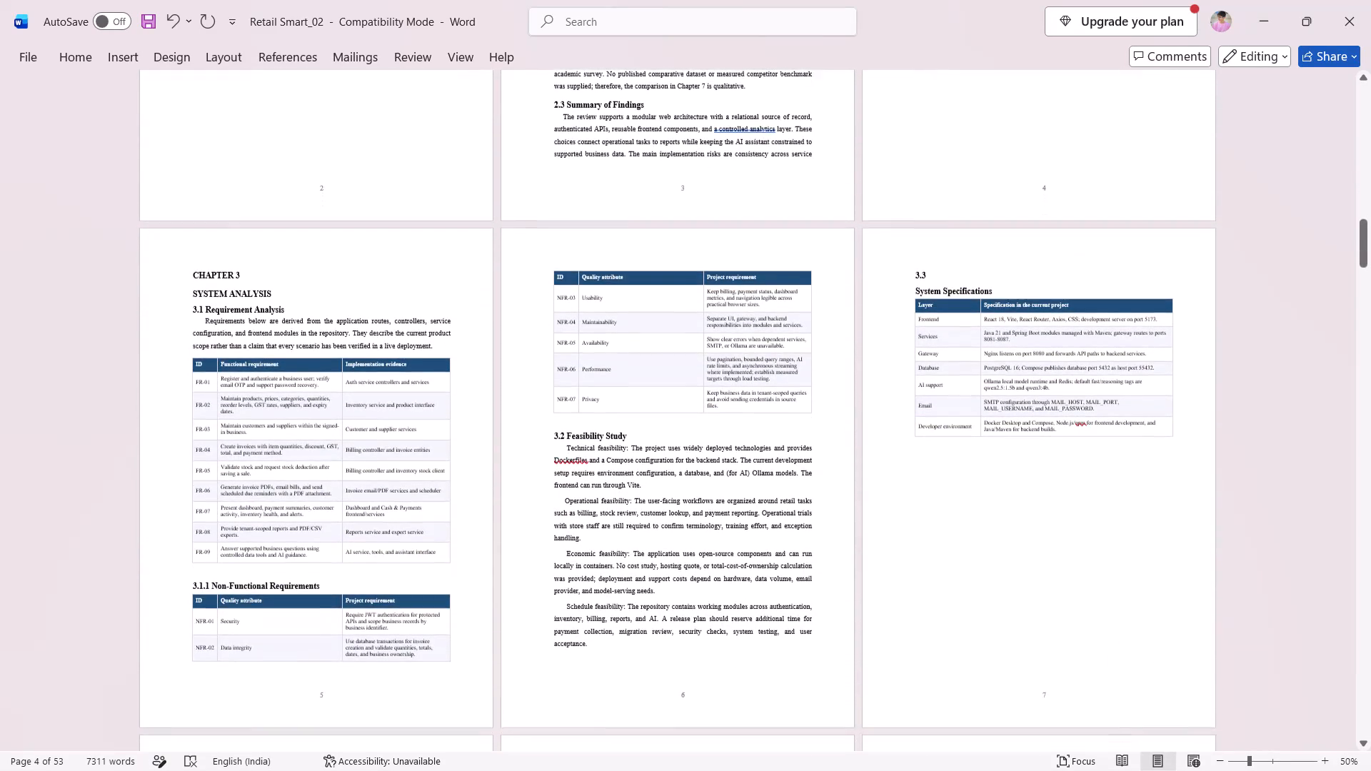
{"action": "scroll", "coordinate": [461, 201], "scroll_direction": "up", "scroll_amount": 5}
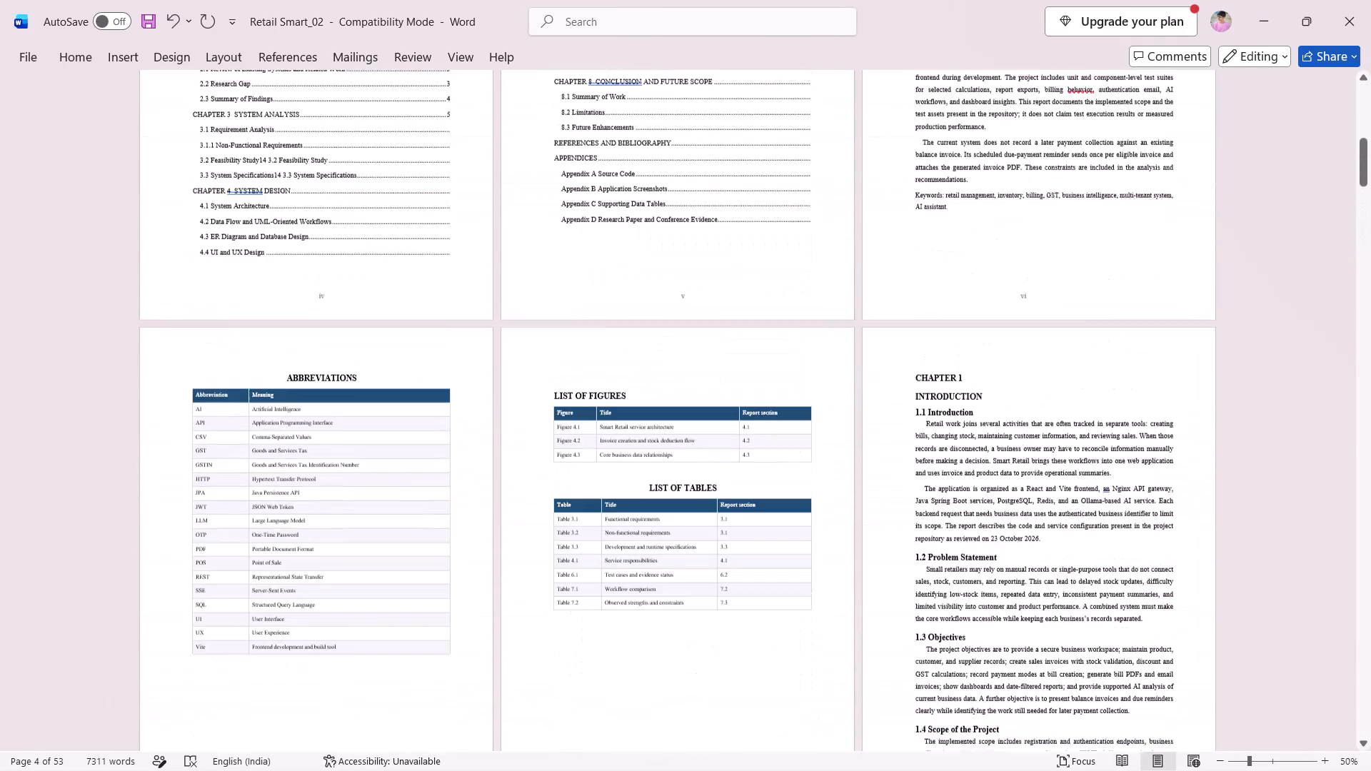
{"action": "scroll", "coordinate": [461, 201], "scroll_direction": "up", "scroll_amount": 1}
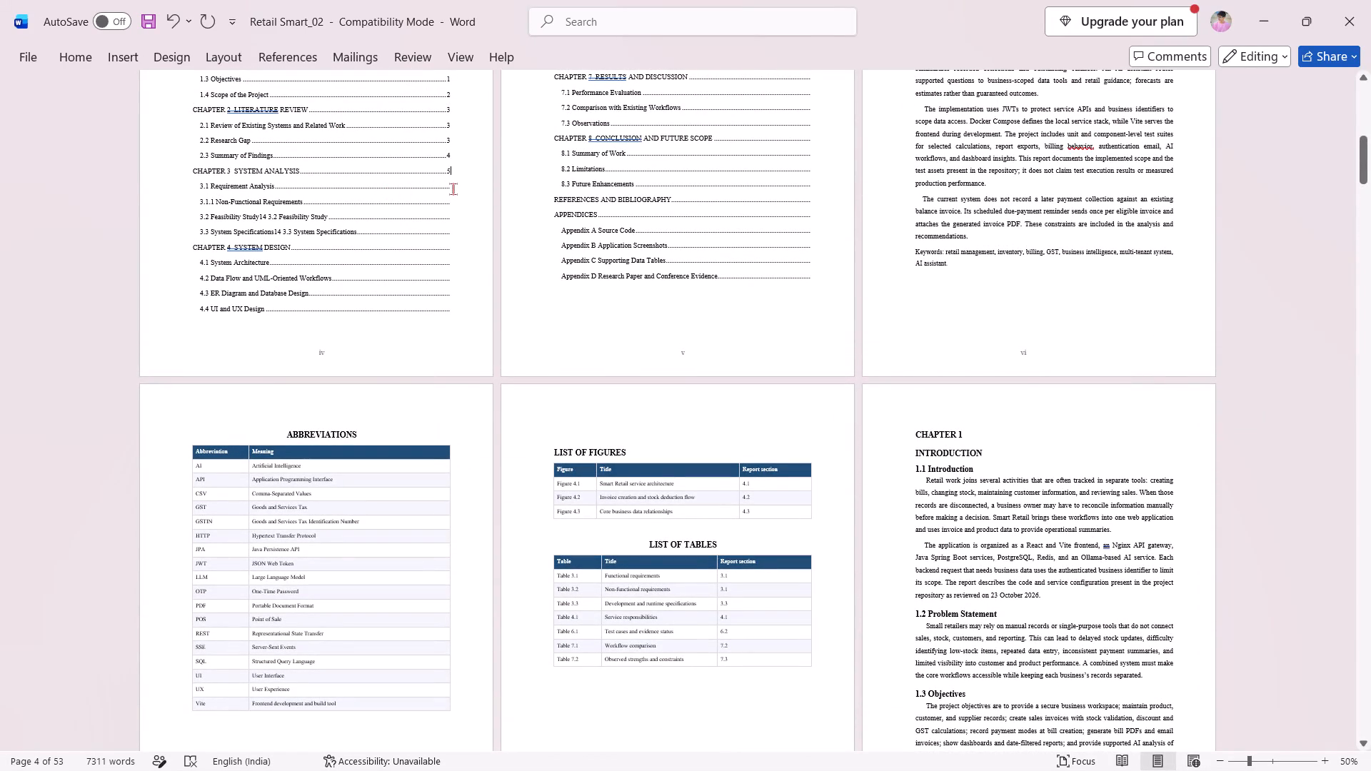
{"action": "left_click", "coordinate": [453, 188]}
{"action": "key", "text": "5"}
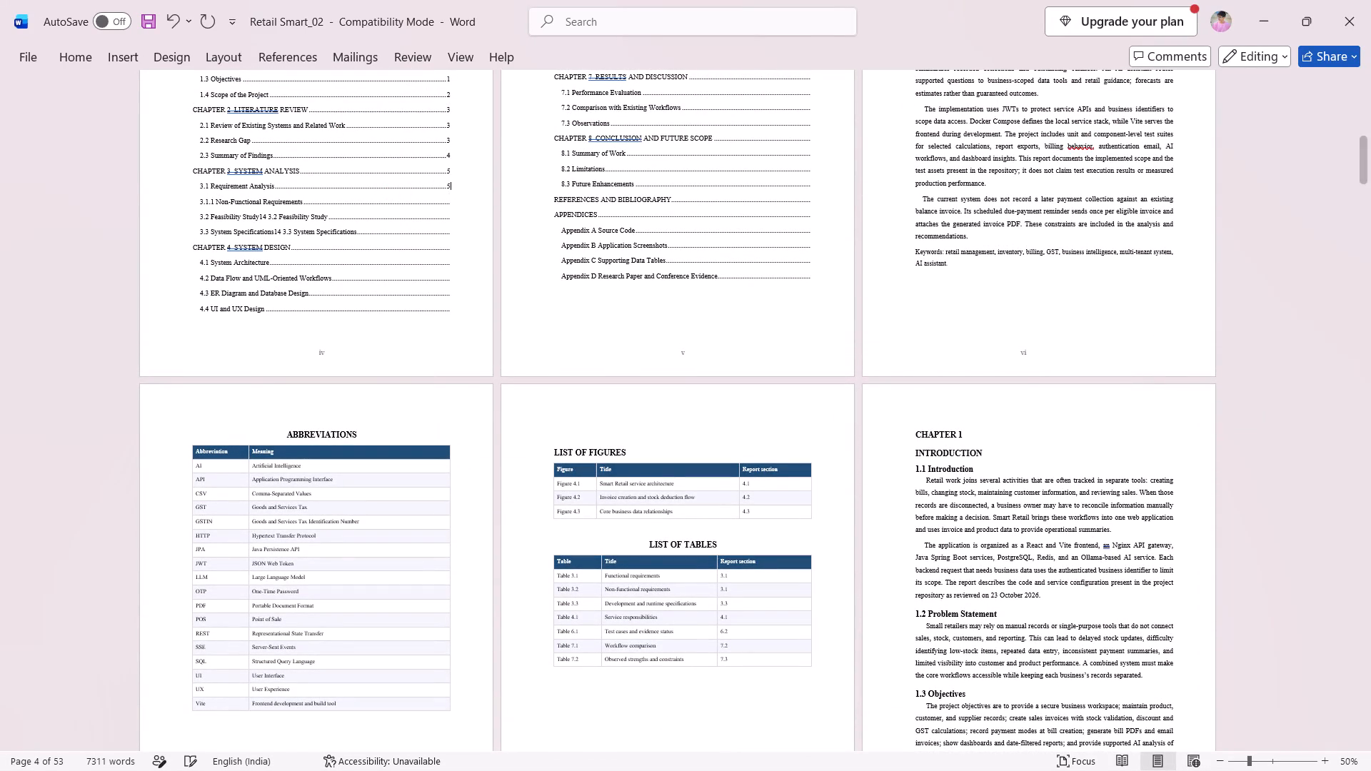
{"action": "key", "text": "Down"}
{"action": "key", "text": "5"}
Check which page holds section 3.2 and enter 6 as the page number for the 3.2 Feasibility Study CONTENTS entry.
{"action": "key", "text": "Down"}
{"action": "scroll", "coordinate": [606, 300], "scroll_direction": "down", "scroll_amount": 7}
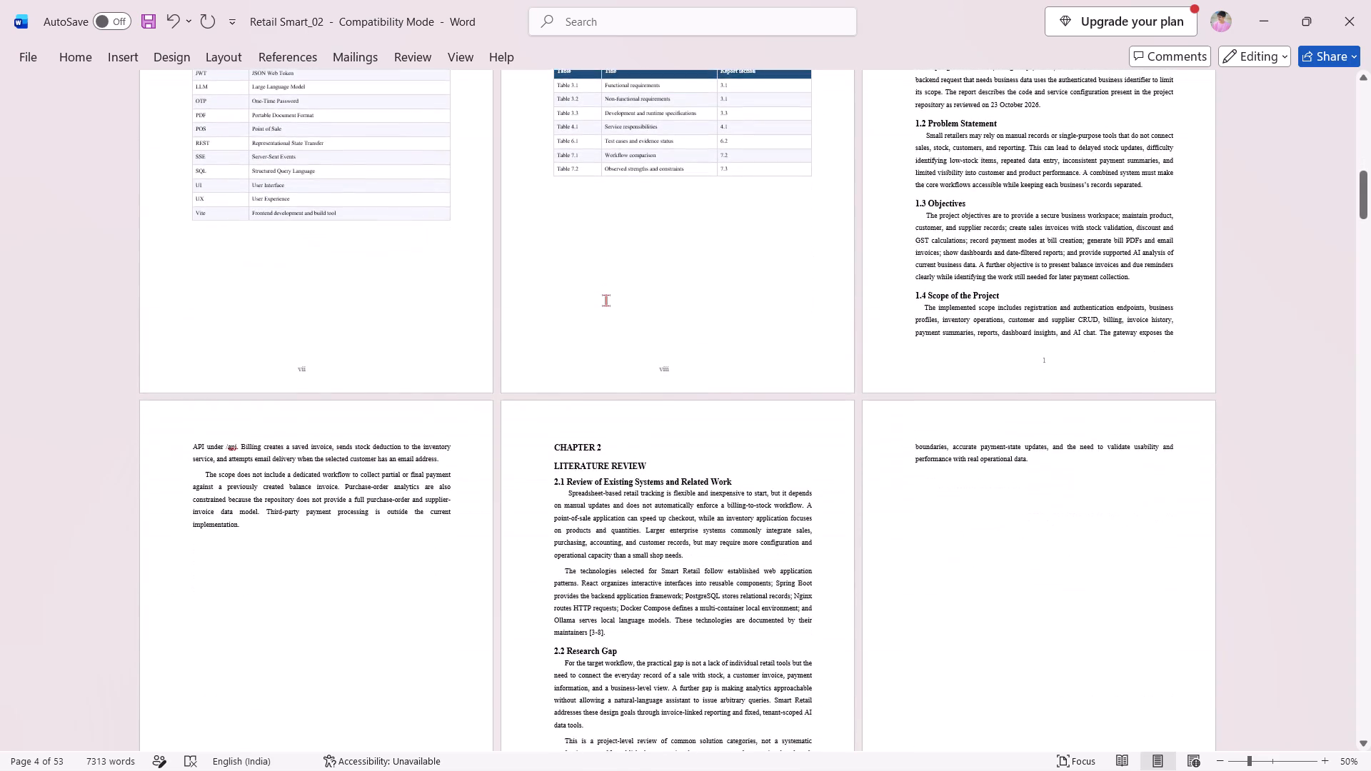
{"action": "scroll", "coordinate": [606, 300], "scroll_direction": "down", "scroll_amount": 5}
{"action": "scroll", "coordinate": [606, 300], "scroll_direction": "up", "scroll_amount": 1}
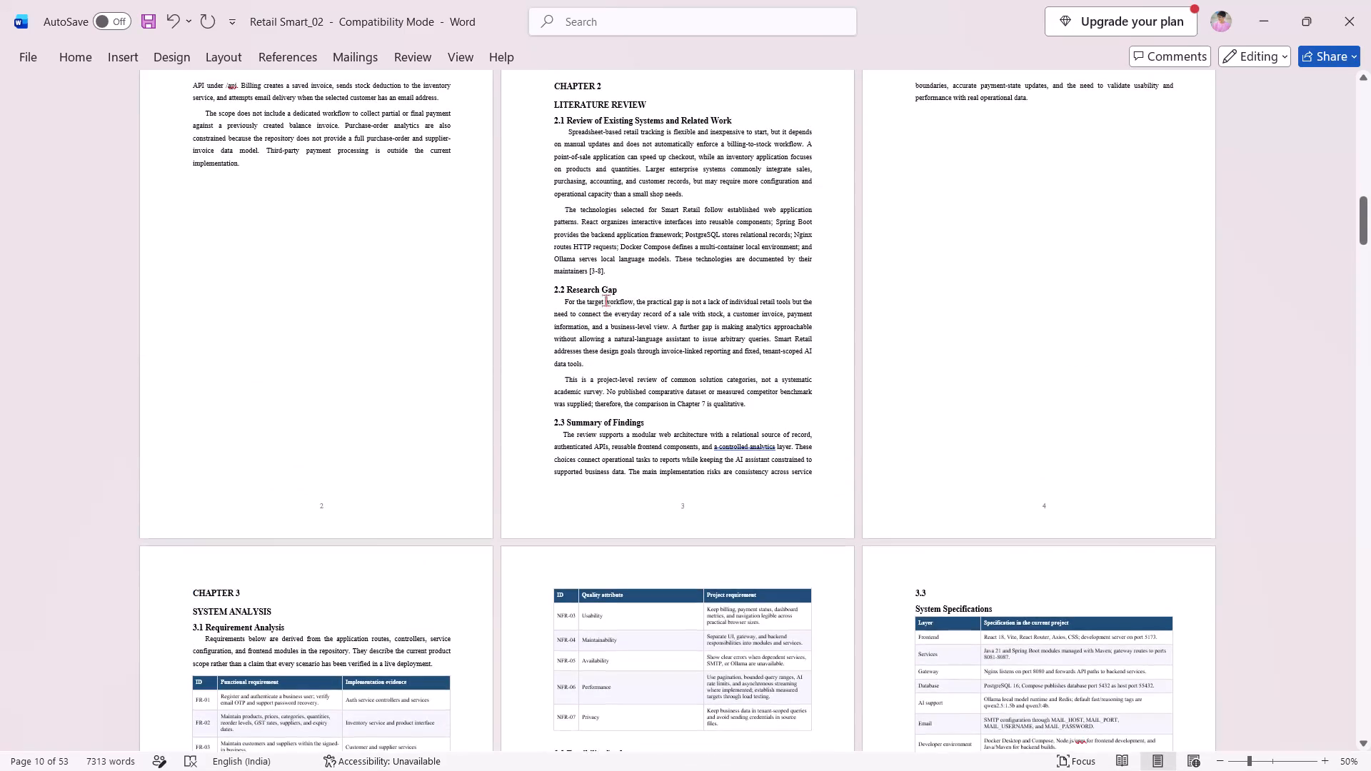
{"action": "scroll", "coordinate": [606, 300], "scroll_direction": "down", "scroll_amount": 4}
{"action": "scroll", "coordinate": [606, 300], "scroll_direction": "up", "scroll_amount": 1}
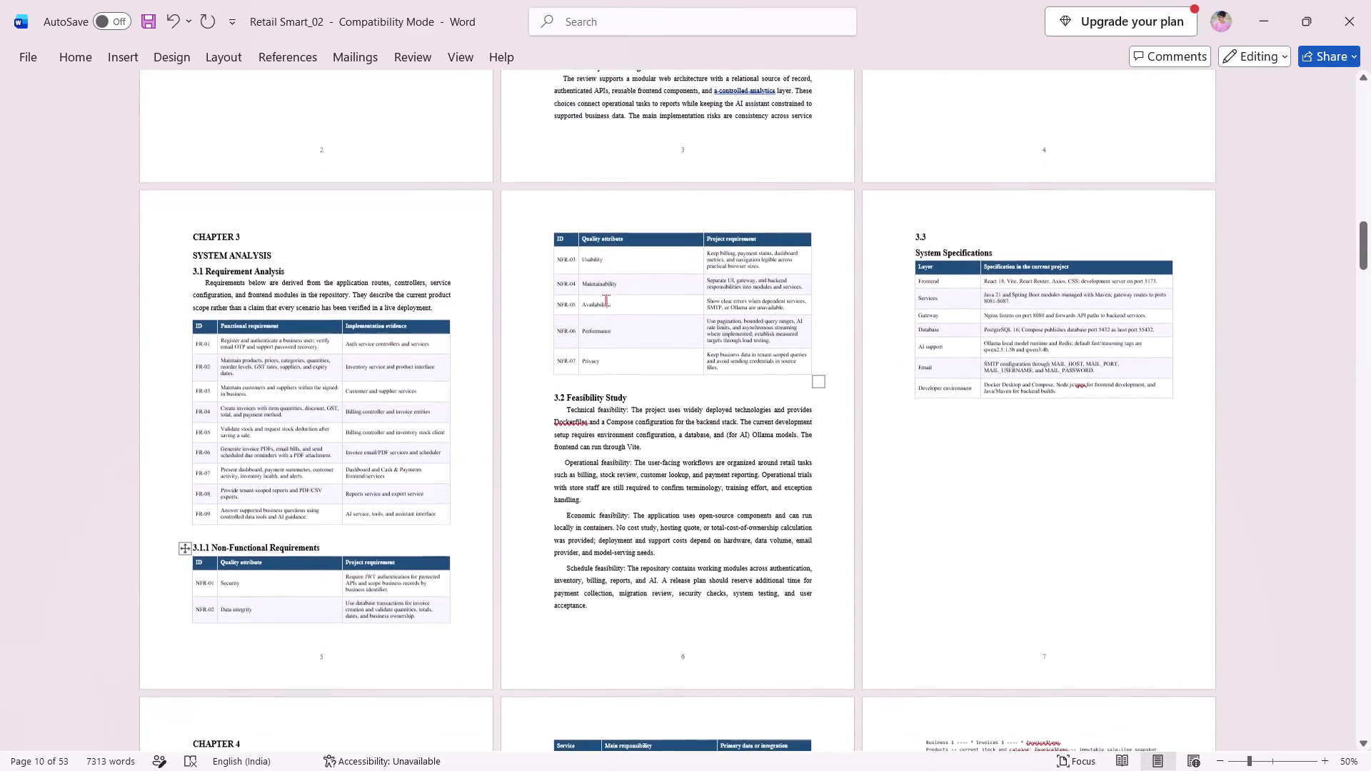
{"action": "scroll", "coordinate": [606, 300], "scroll_direction": "up", "scroll_amount": 7}
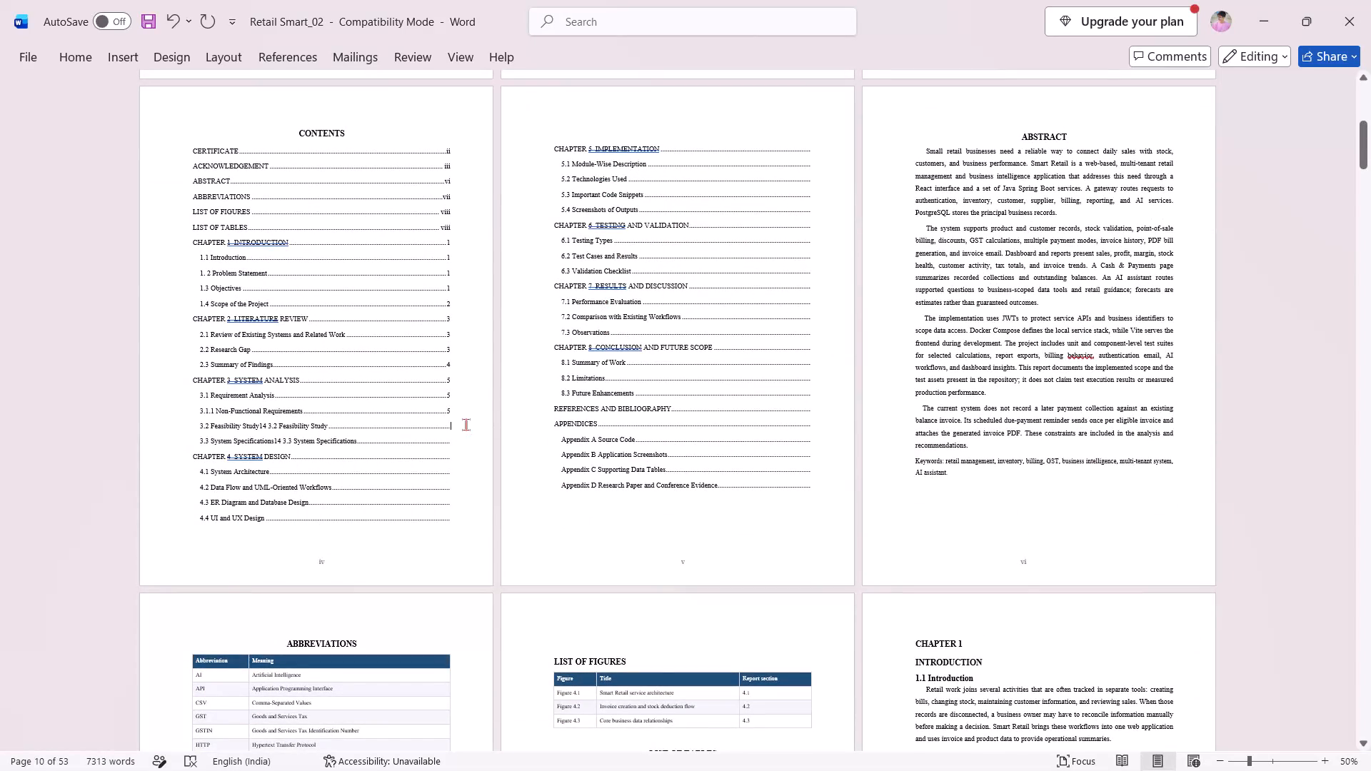
{"action": "key", "text": "6"}
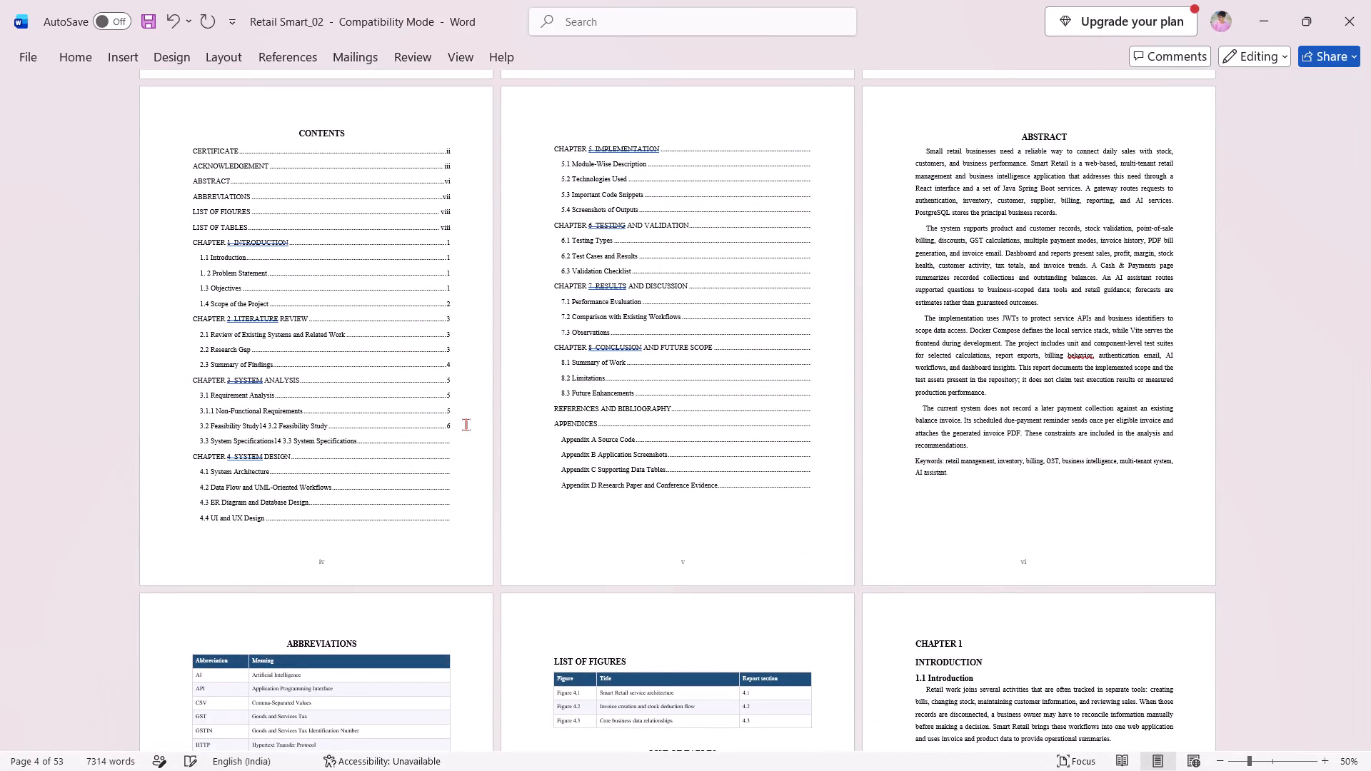
Check the footer of the System Specifications page and enter 7 as the page number for CONTENTS entry 3.3.
{"action": "key", "text": "Down"}
{"action": "scroll", "coordinate": [466, 424], "scroll_direction": "down", "scroll_amount": 8}
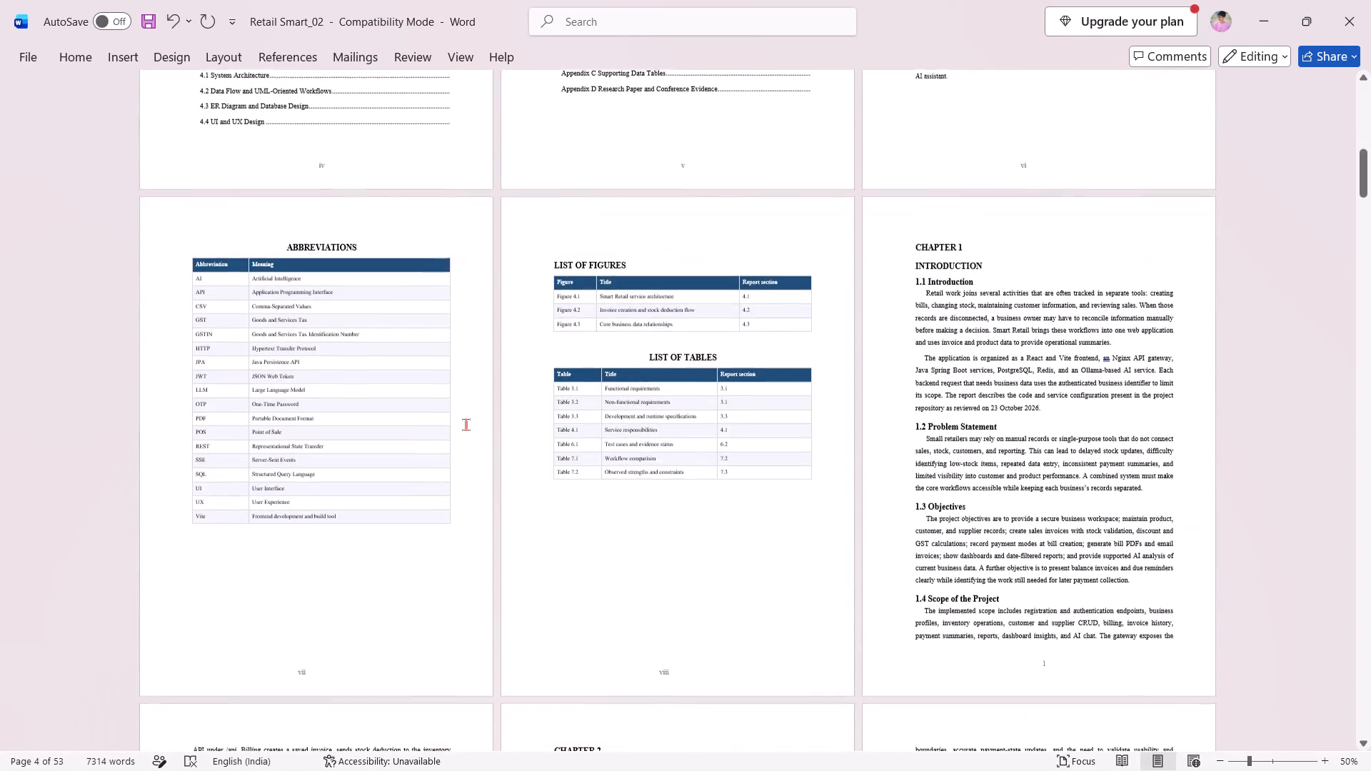
{"action": "scroll", "coordinate": [466, 424], "scroll_direction": "down", "scroll_amount": 8}
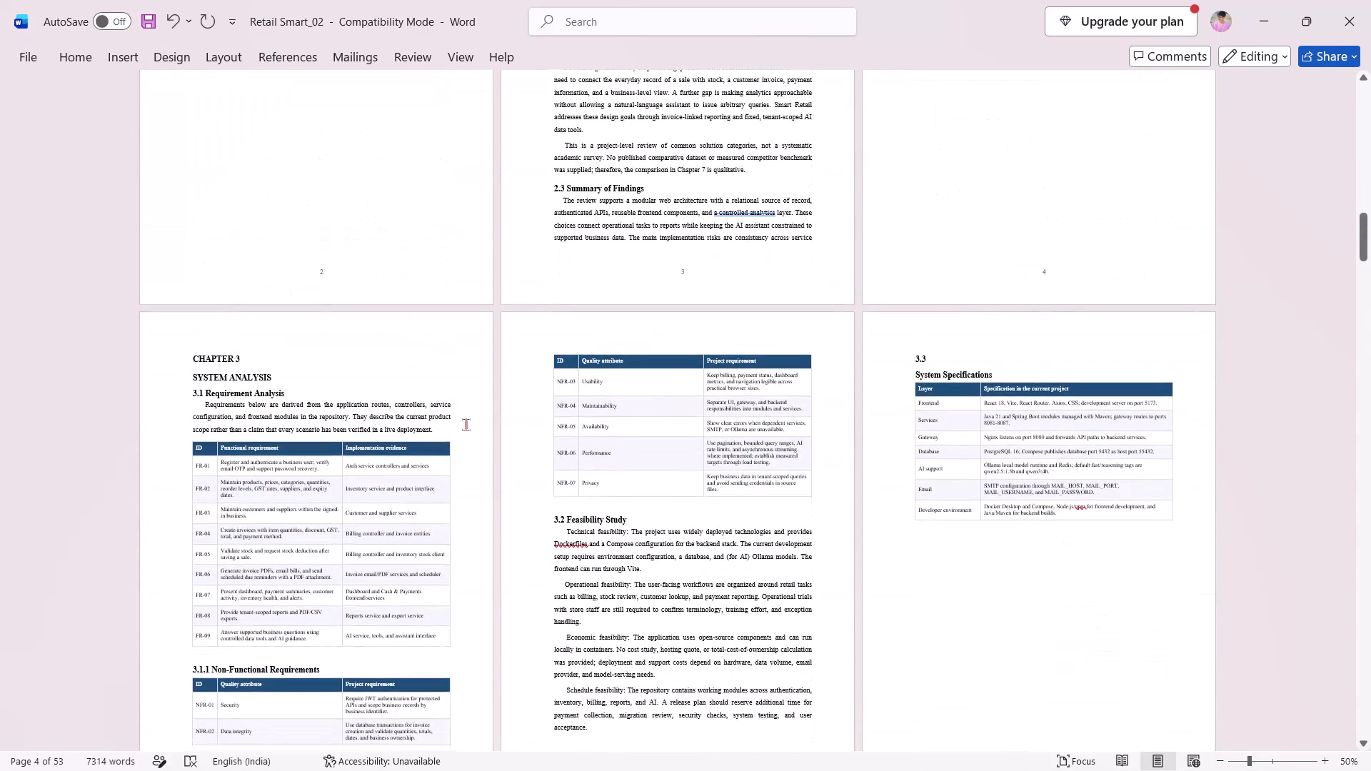
{"action": "scroll", "coordinate": [466, 424], "scroll_direction": "down", "scroll_amount": 3}
{"action": "scroll", "coordinate": [466, 424], "scroll_direction": "up", "scroll_amount": 3}
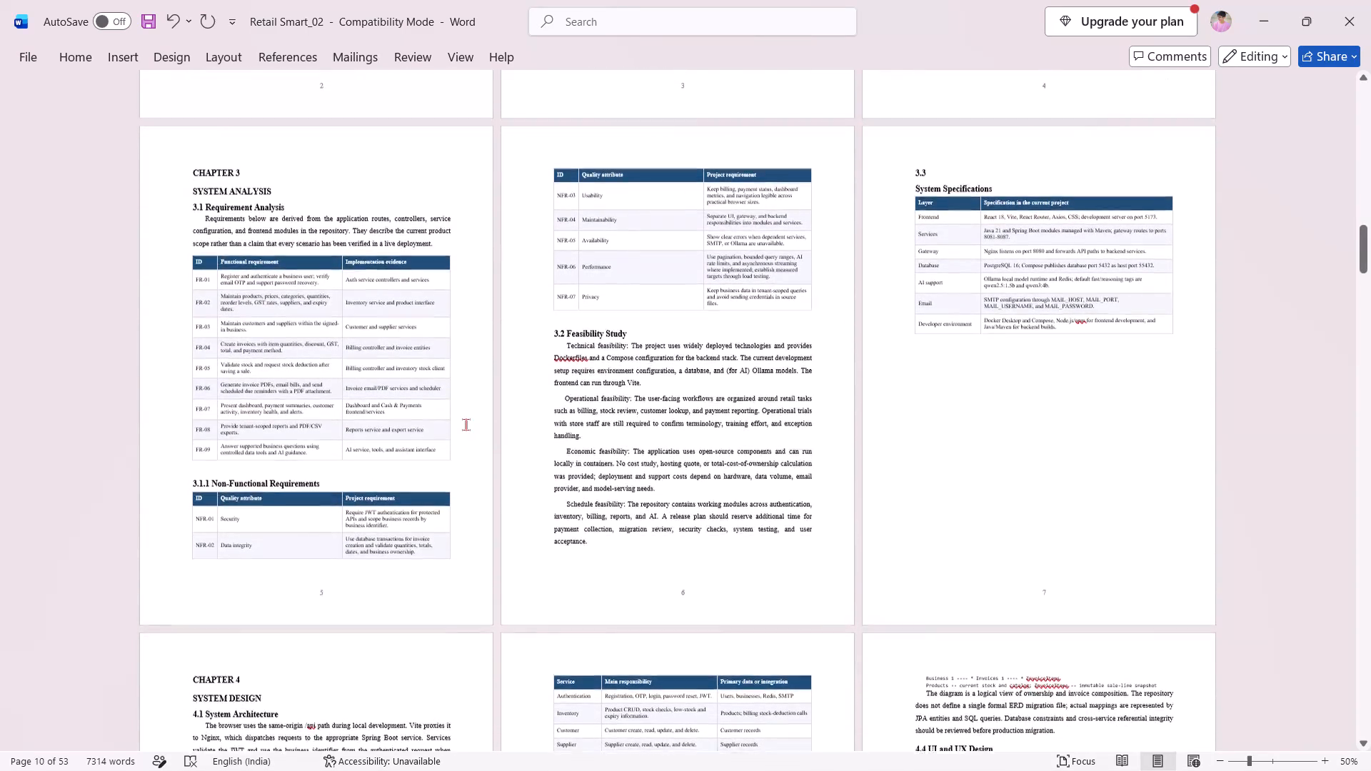
{"action": "scroll", "coordinate": [466, 424], "scroll_direction": "up", "scroll_amount": 5}
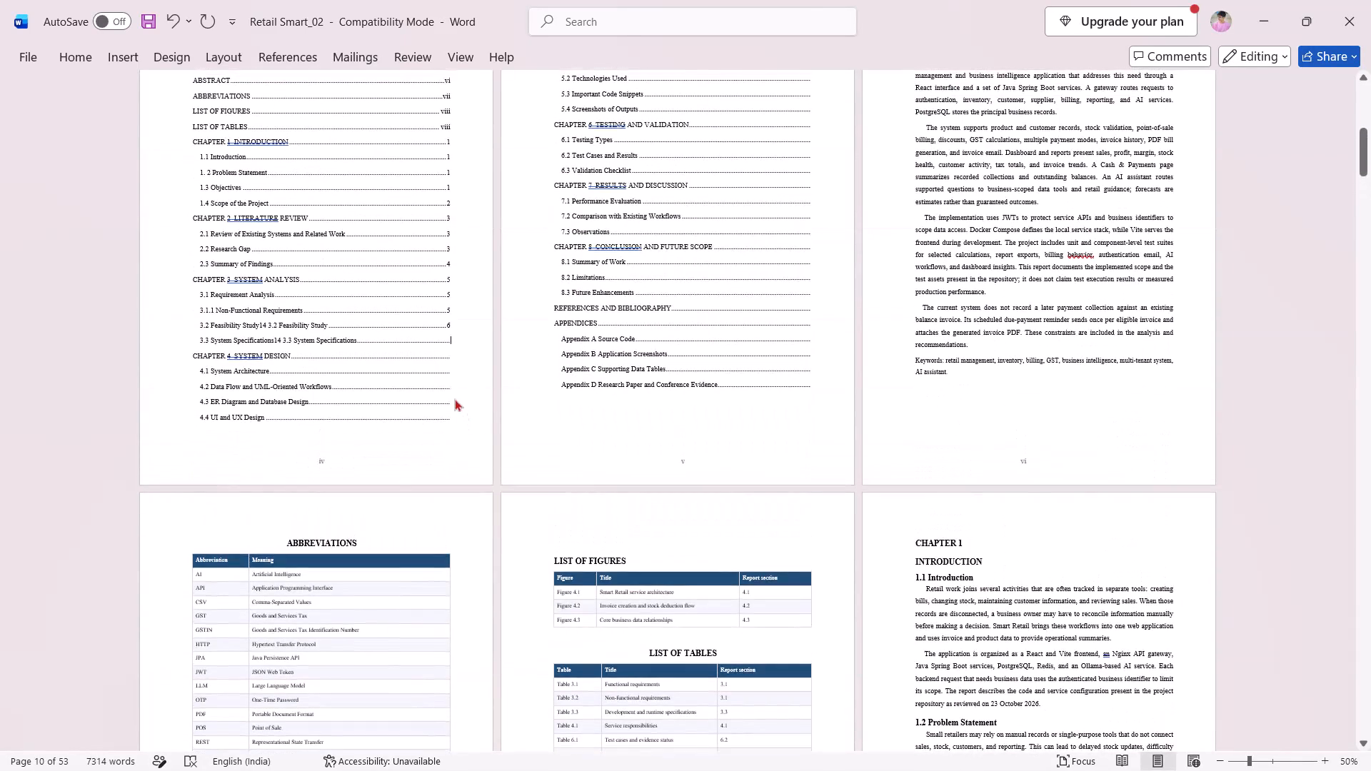
{"action": "key", "text": "7"}
Remove the duplicated text and stray 14 from the 3.3 CONTENTS entry so it reads "3.3 System Specifications".
{"action": "key", "text": "Left"}
{"action": "key", "text": "Left"}
{"action": "key", "text": "Left"}
{"action": "key", "text": "Left"}
{"action": "key", "text": "Left"}
{"action": "key", "text": "Left"}
{"action": "key", "text": "Left"}
{"action": "key", "text": "Left"}
{"action": "key", "text": "Left"}
{"action": "key", "text": "Left"}
{"action": "key", "text": "Left"}
{"action": "key", "text": "Left"}
{"action": "key", "text": "Left"}
{"action": "key", "text": "Left"}
{"action": "key", "text": "Left"}
{"action": "key", "text": "Left"}
{"action": "key", "text": "Left"}
{"action": "key", "text": "Left"}
{"action": "key", "text": "Left"}
{"action": "key", "text": "Left"}
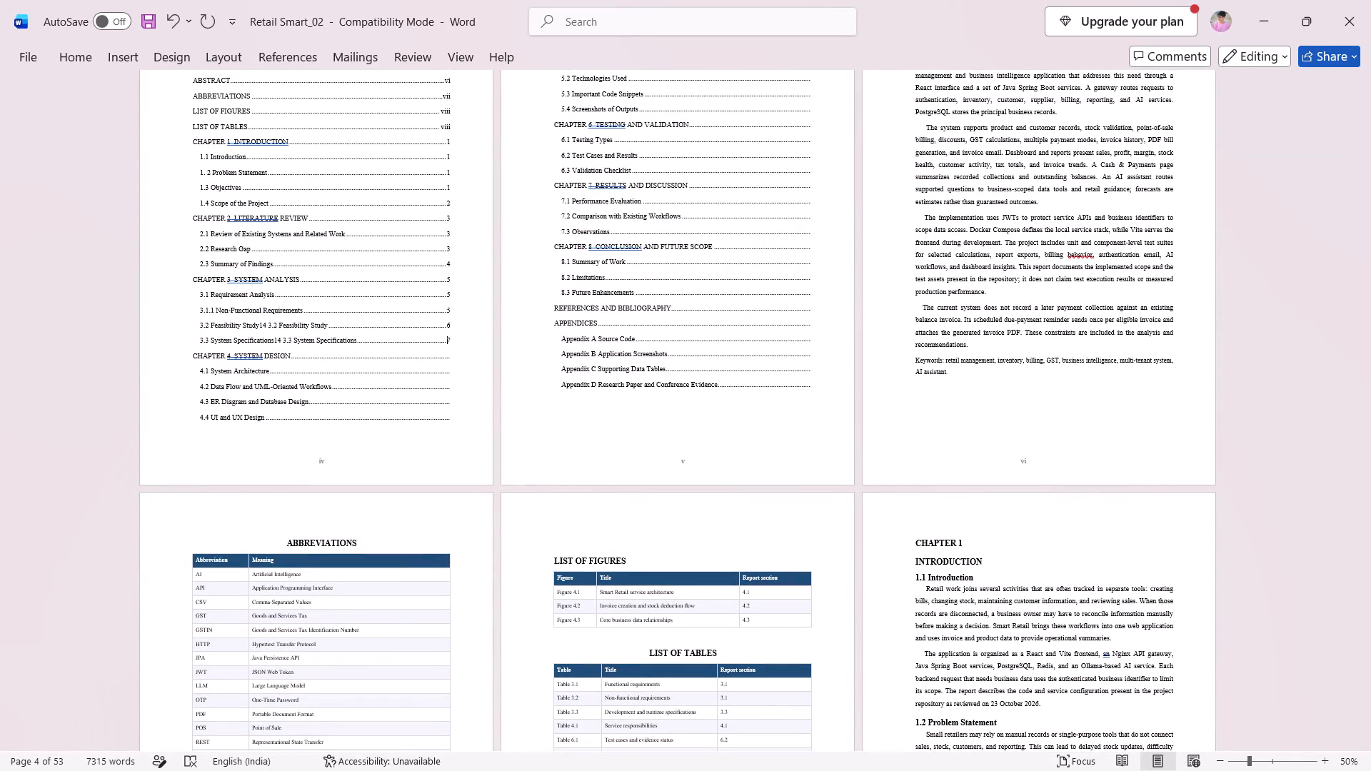
{"action": "key", "text": "Left"}
{"action": "key", "text": "Left"}
{"action": "key", "text": "Right"}
{"action": "key", "text": "BackSpace"}
{"action": "key", "text": "BackSpace"}
{"action": "key", "text": "BackSpace"}
Remove the duplicated text and stray 14 from the 3.2 CONTENTS entry so it reads "3.2 Feasibility Study".
{"action": "key", "text": "Up"}
{"action": "key", "text": "Right"}
{"action": "key", "text": "Right"}
{"action": "key", "text": "Right"}
{"action": "key", "text": "Right"}
{"action": "key", "text": "Right"}
{"action": "key", "text": "Right"}
{"action": "key", "text": "Right"}
{"action": "key", "text": "Right"}
{"action": "key", "text": "Right"}
{"action": "key", "text": "Right"}
{"action": "key", "text": "Right"}
{"action": "key", "text": "Right"}
{"action": "key", "text": "Right"}
{"action": "key", "text": "Right"}
{"action": "key", "text": "Right"}
{"action": "key", "text": "Right"}
{"action": "key", "text": "Right"}
{"action": "key", "text": "Right"}
{"action": "key", "text": "Right"}
{"action": "key", "text": "Right"}
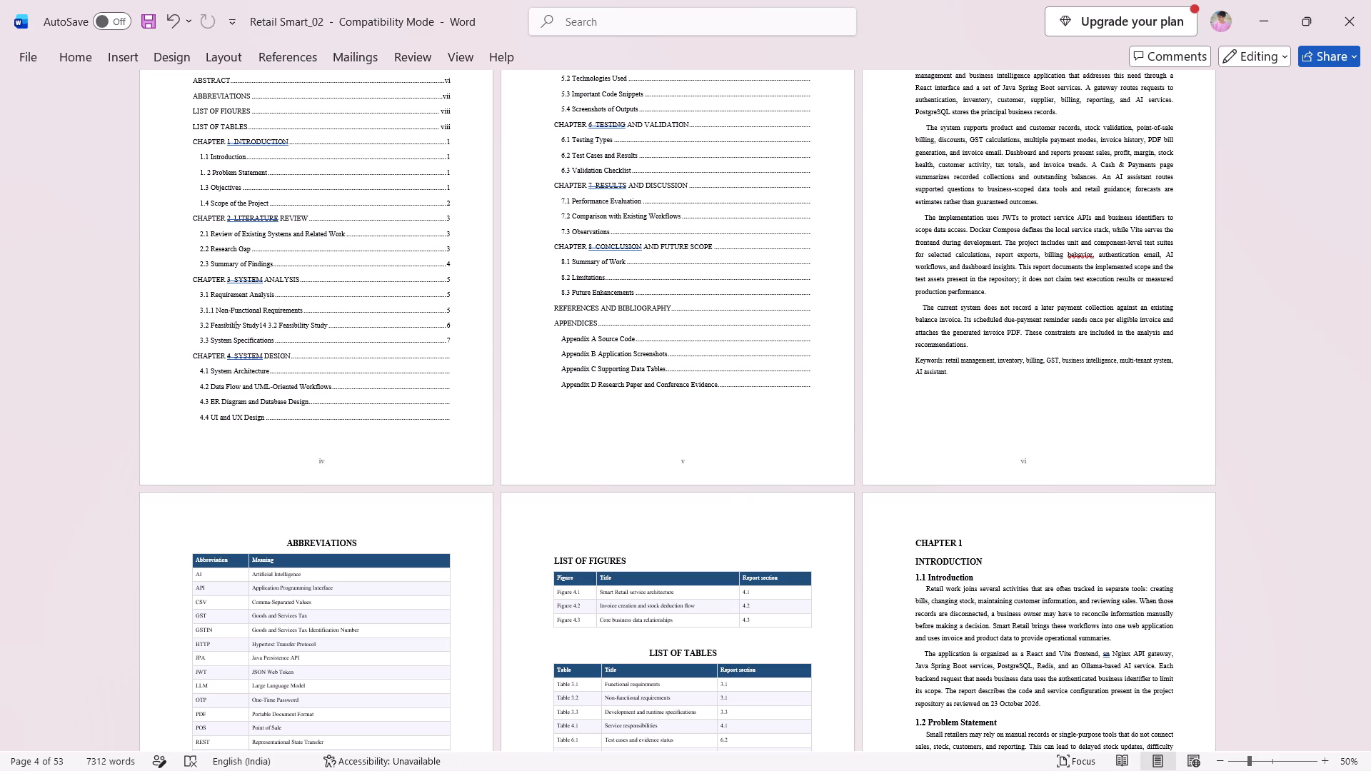
{"action": "key", "text": "Right"}
{"action": "key", "text": "Left"}
{"action": "key", "text": "Right"}
{"action": "key", "text": "BackSpace"}
{"action": "key", "text": "BackSpace"}
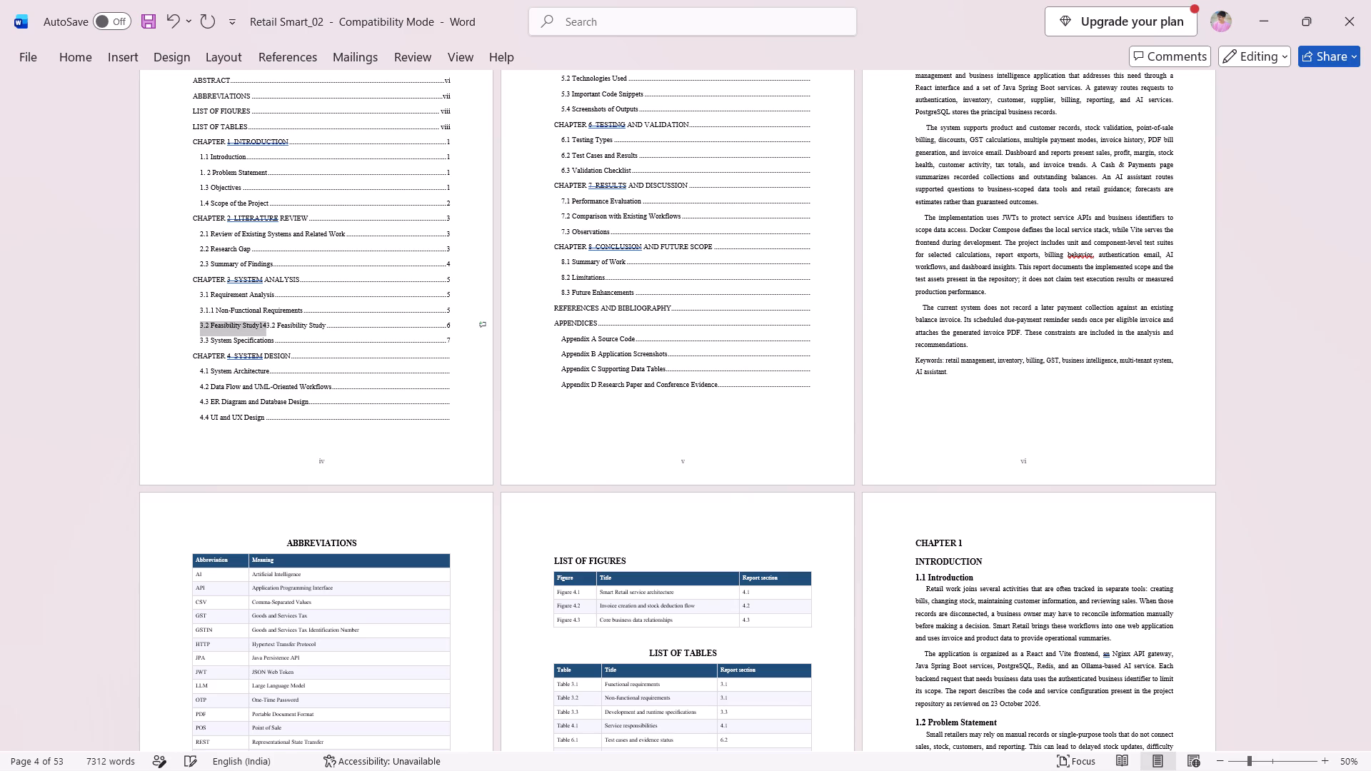
{"action": "key", "text": "BackSpace"}
{"action": "key", "text": "Up"}
{"action": "key", "text": "Right"}
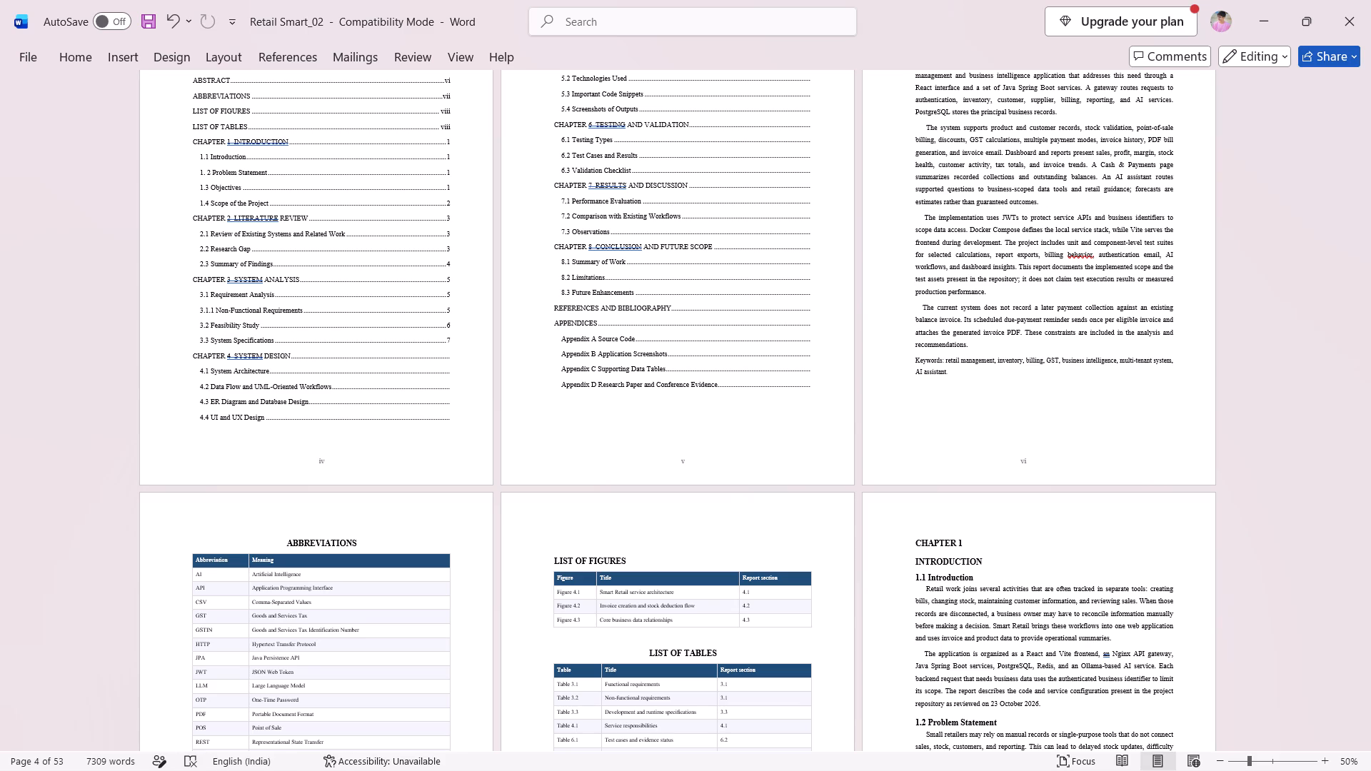
Check the Chapter 4 page footers and enter CONTENTS page numbers: 8 for CHAPTER 4 SYSTEM DESIGN, 8 for 4.1 and 9 for 4.2.
{"action": "scroll", "coordinate": [450, 383], "scroll_direction": "up", "scroll_amount": 3, "text": "ctrl"}
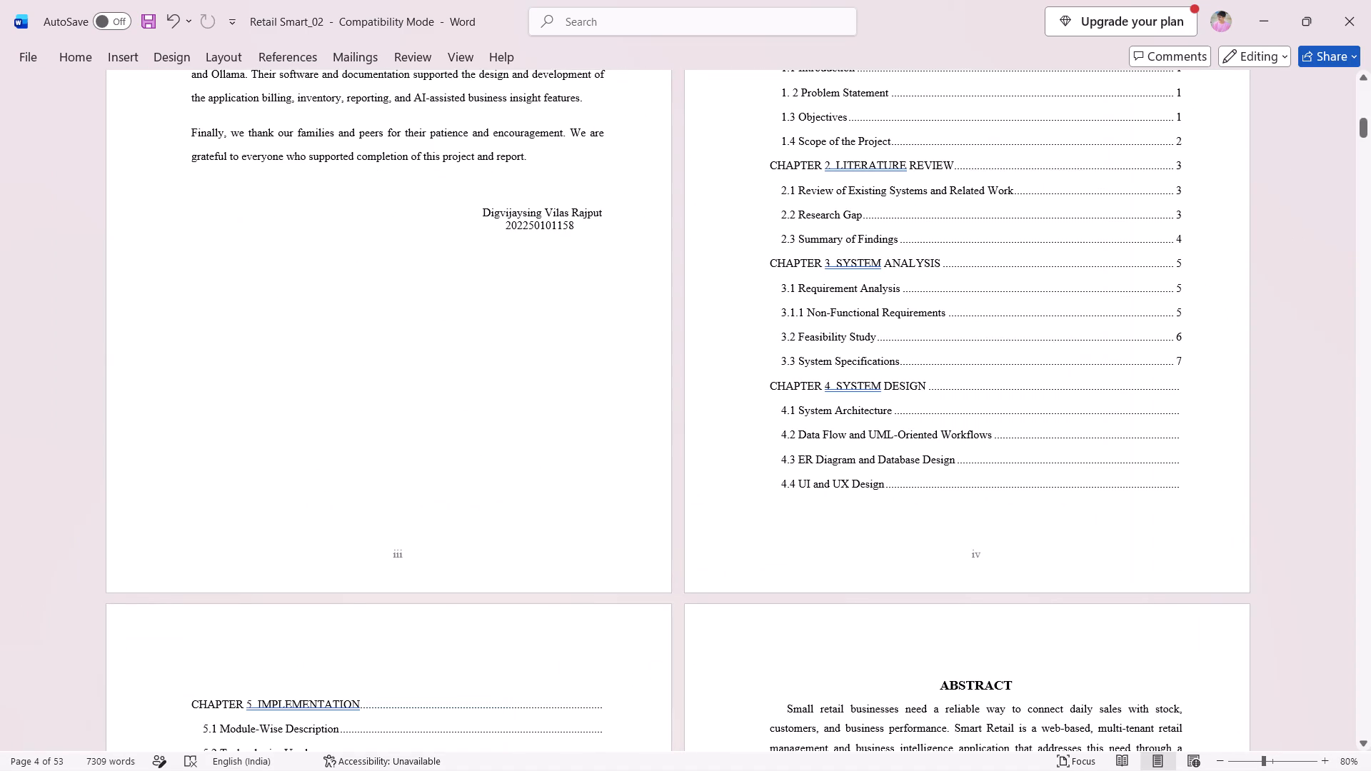
{"action": "scroll", "coordinate": [408, 366], "scroll_direction": "down", "scroll_amount": 5, "text": "ctrl"}
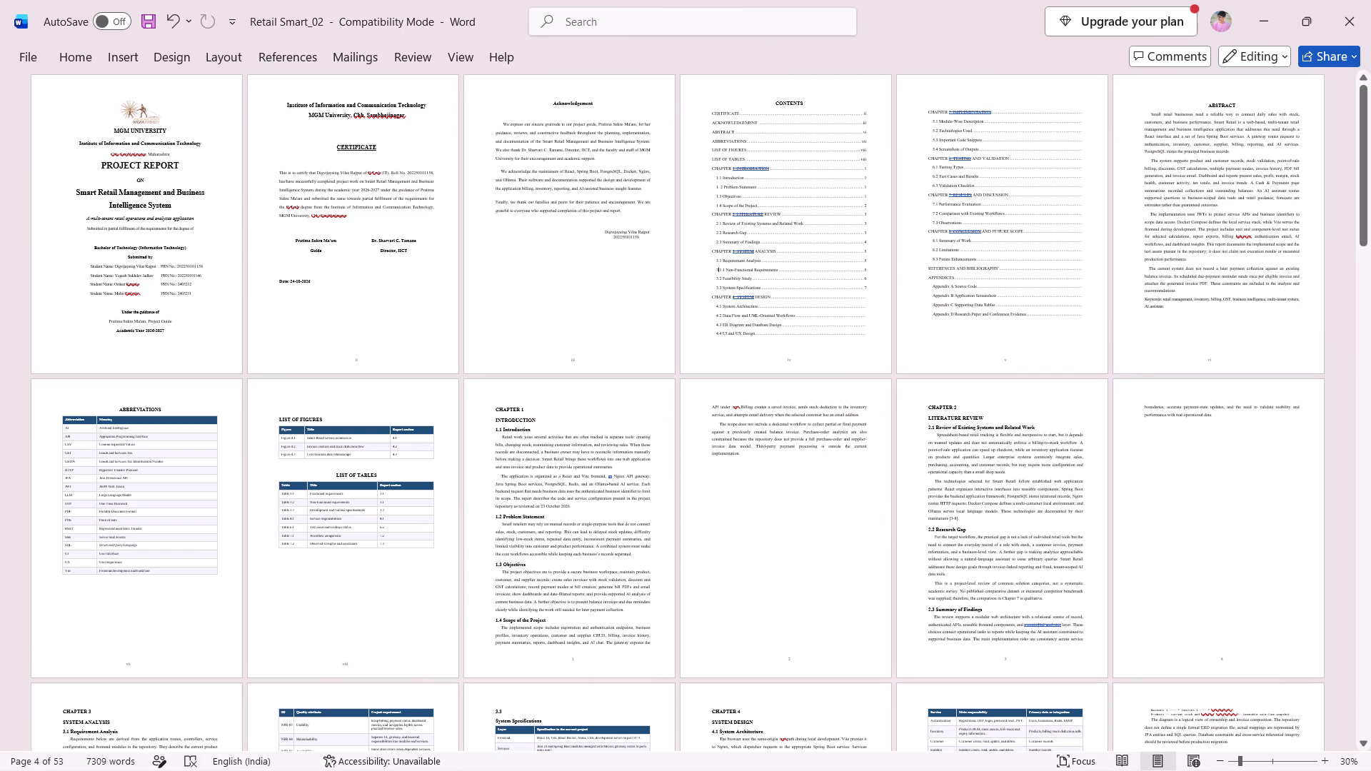
{"action": "scroll", "coordinate": [735, 373], "scroll_direction": "up", "scroll_amount": 1, "text": "ctrl"}
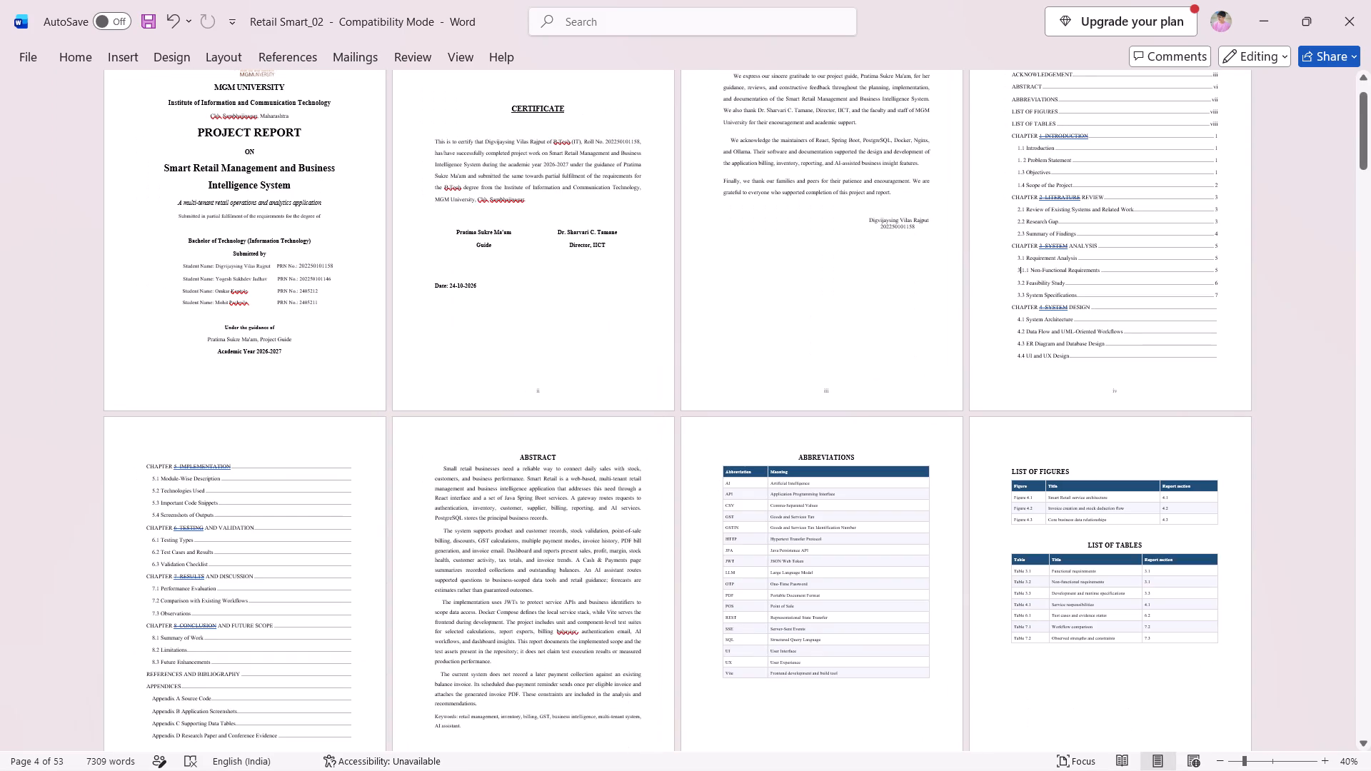
{"action": "scroll", "coordinate": [834, 340], "scroll_direction": "down", "scroll_amount": 1}
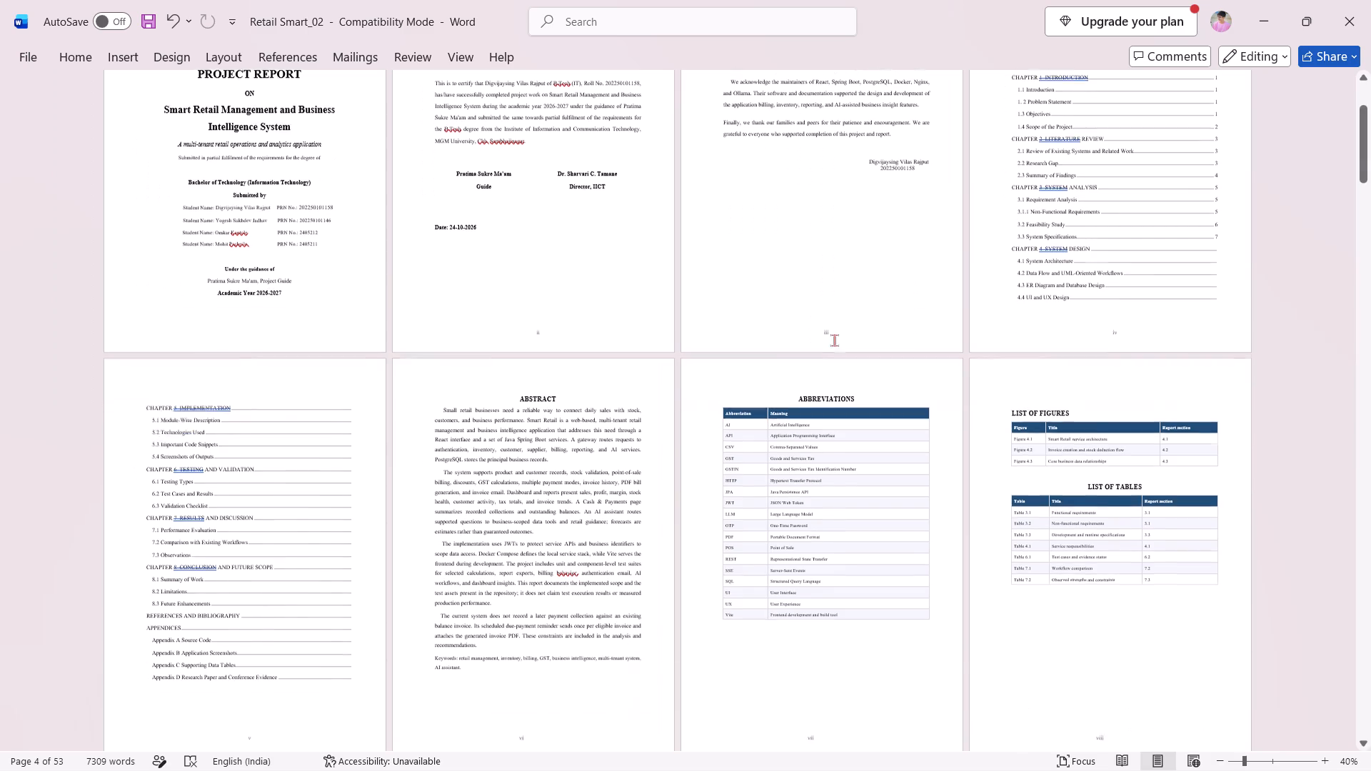
{"action": "scroll", "coordinate": [834, 340], "scroll_direction": "down", "scroll_amount": 12}
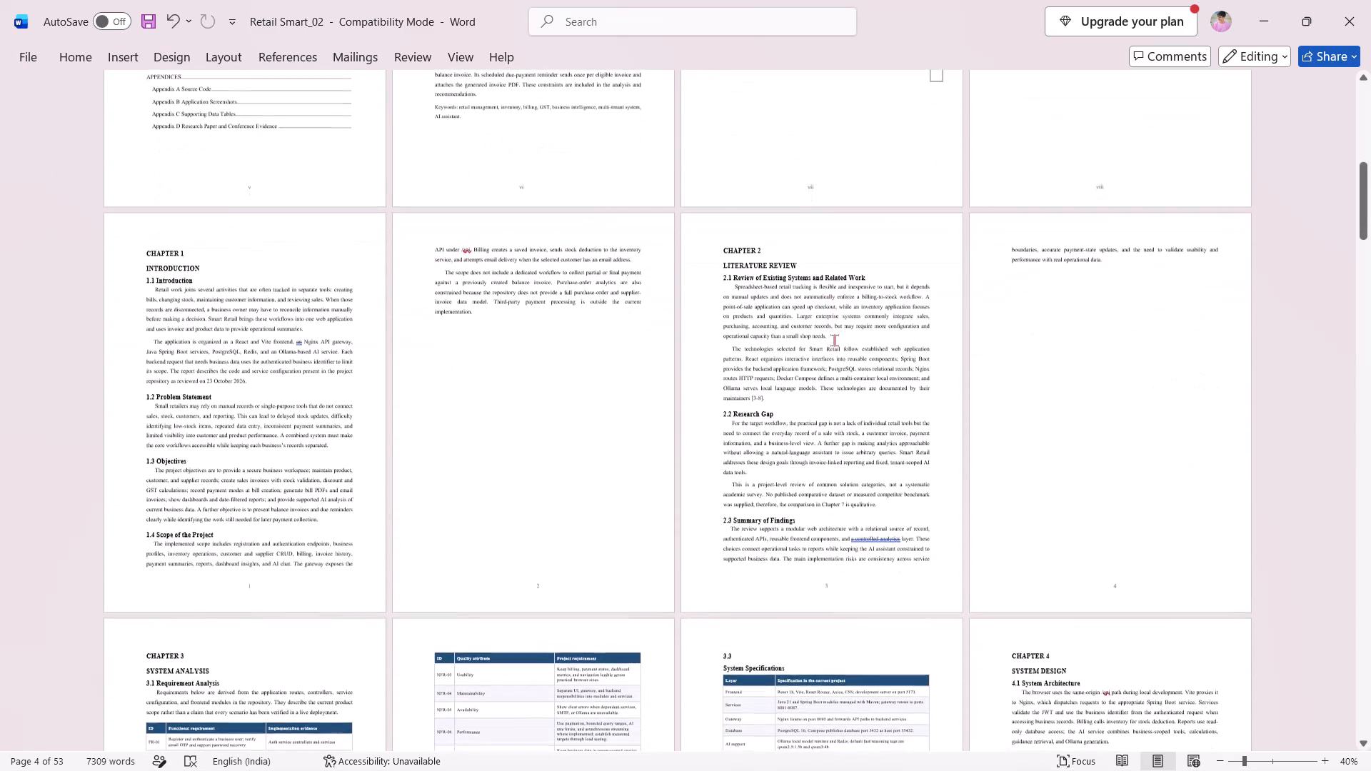
{"action": "scroll", "coordinate": [834, 340], "scroll_direction": "down", "scroll_amount": 3}
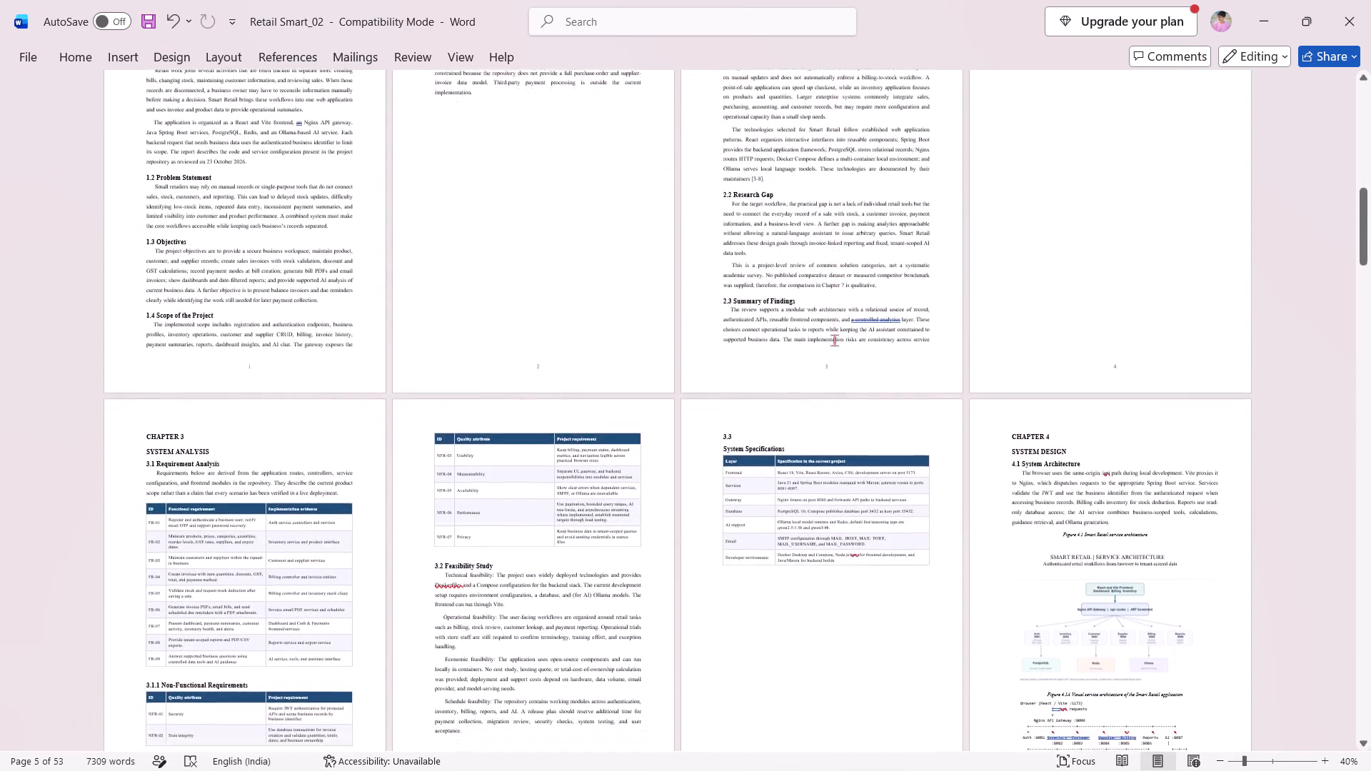
{"action": "scroll", "coordinate": [834, 340], "scroll_direction": "down", "scroll_amount": 3}
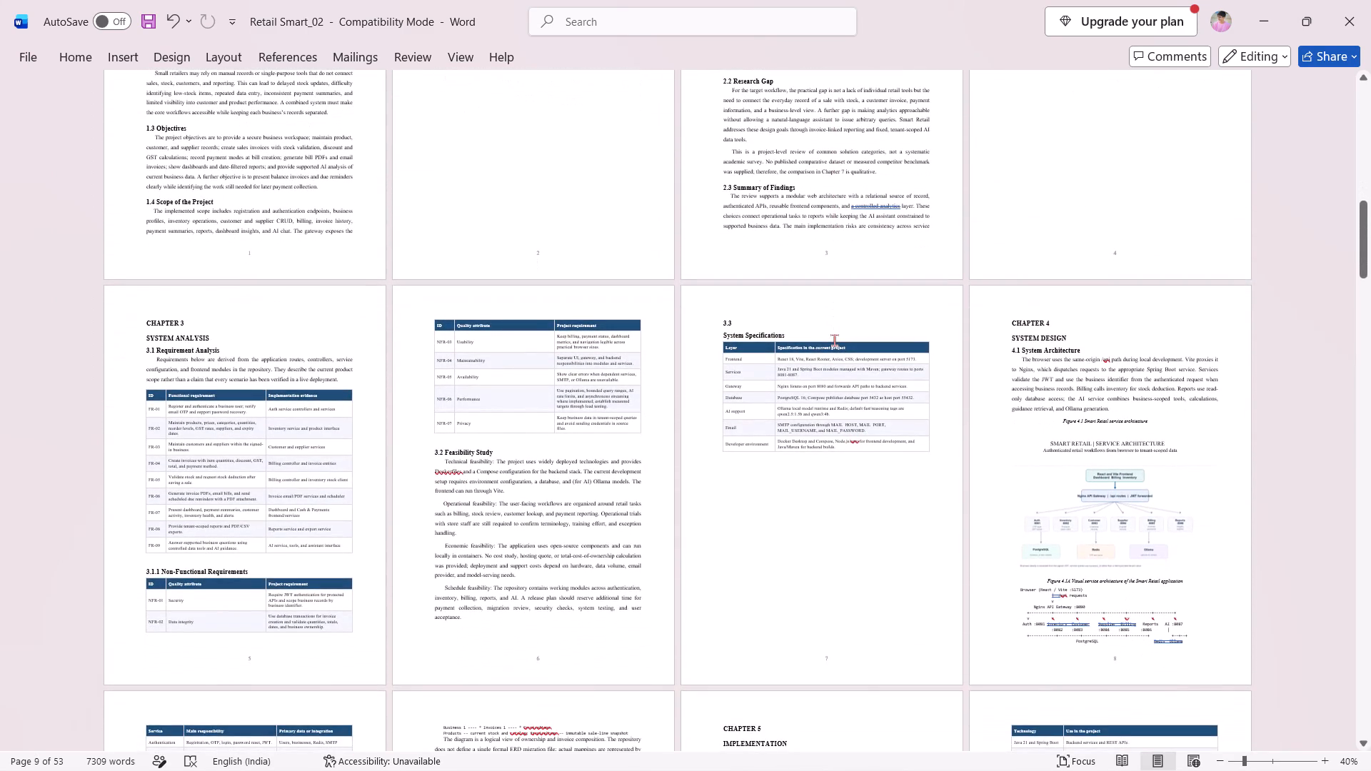
{"action": "scroll", "coordinate": [834, 340], "scroll_direction": "up", "scroll_amount": 8}
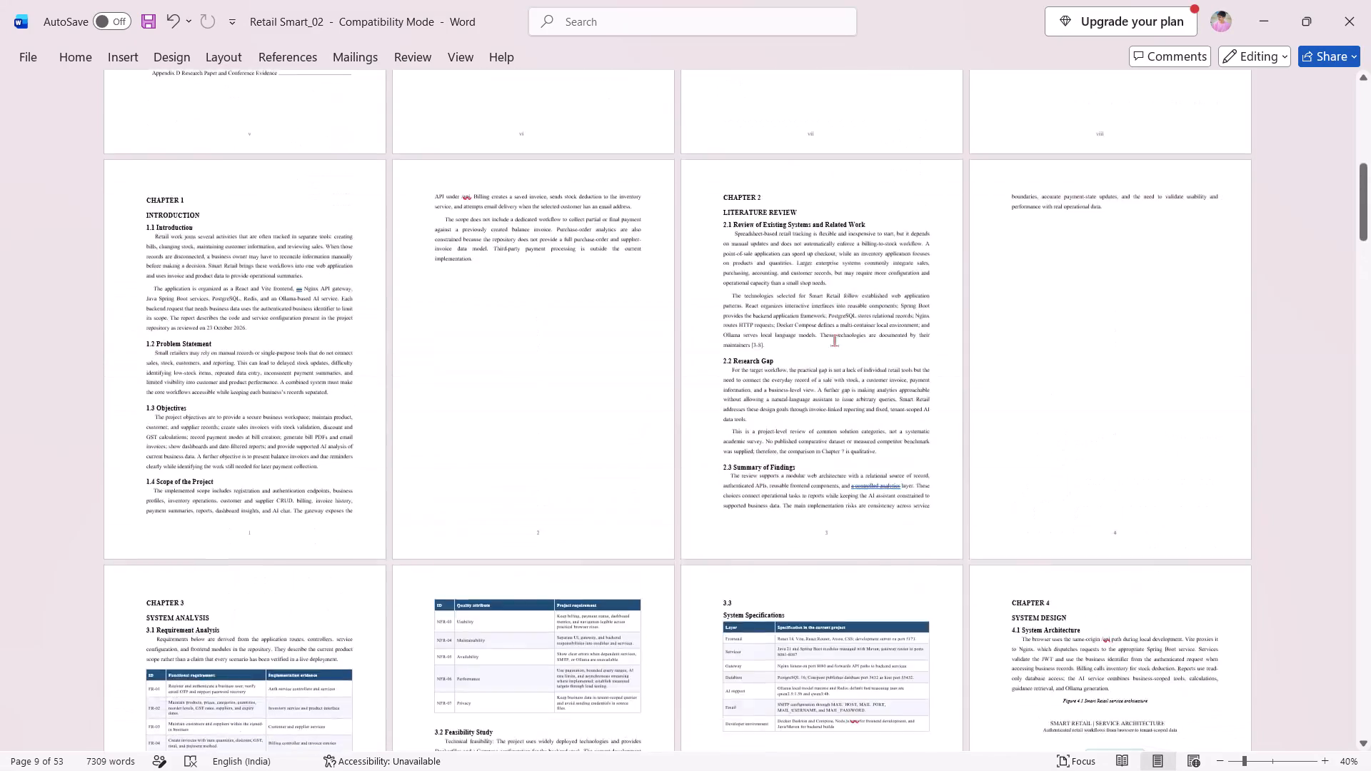
{"action": "scroll", "coordinate": [834, 340], "scroll_direction": "up", "scroll_amount": 4}
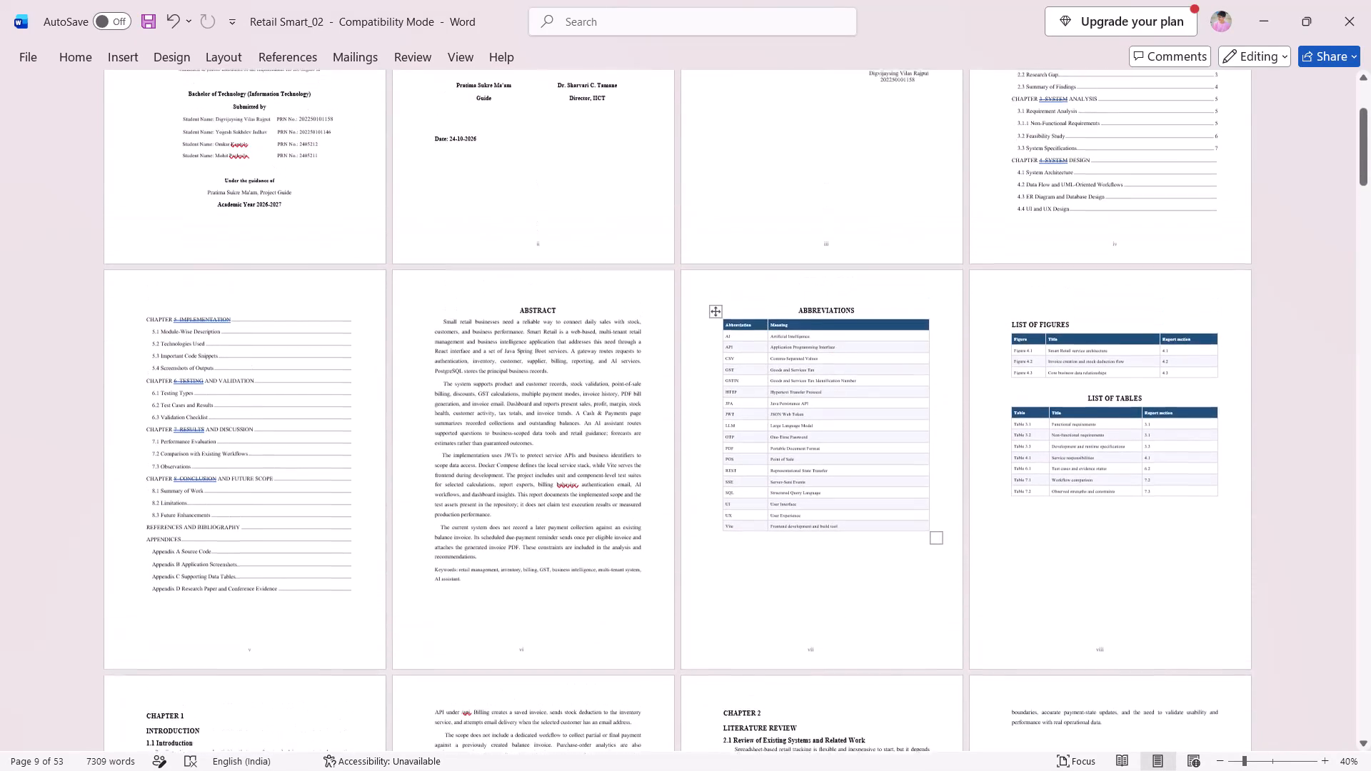
{"action": "scroll", "coordinate": [1148, 271], "scroll_direction": "up", "scroll_amount": 2, "text": "ctrl"}
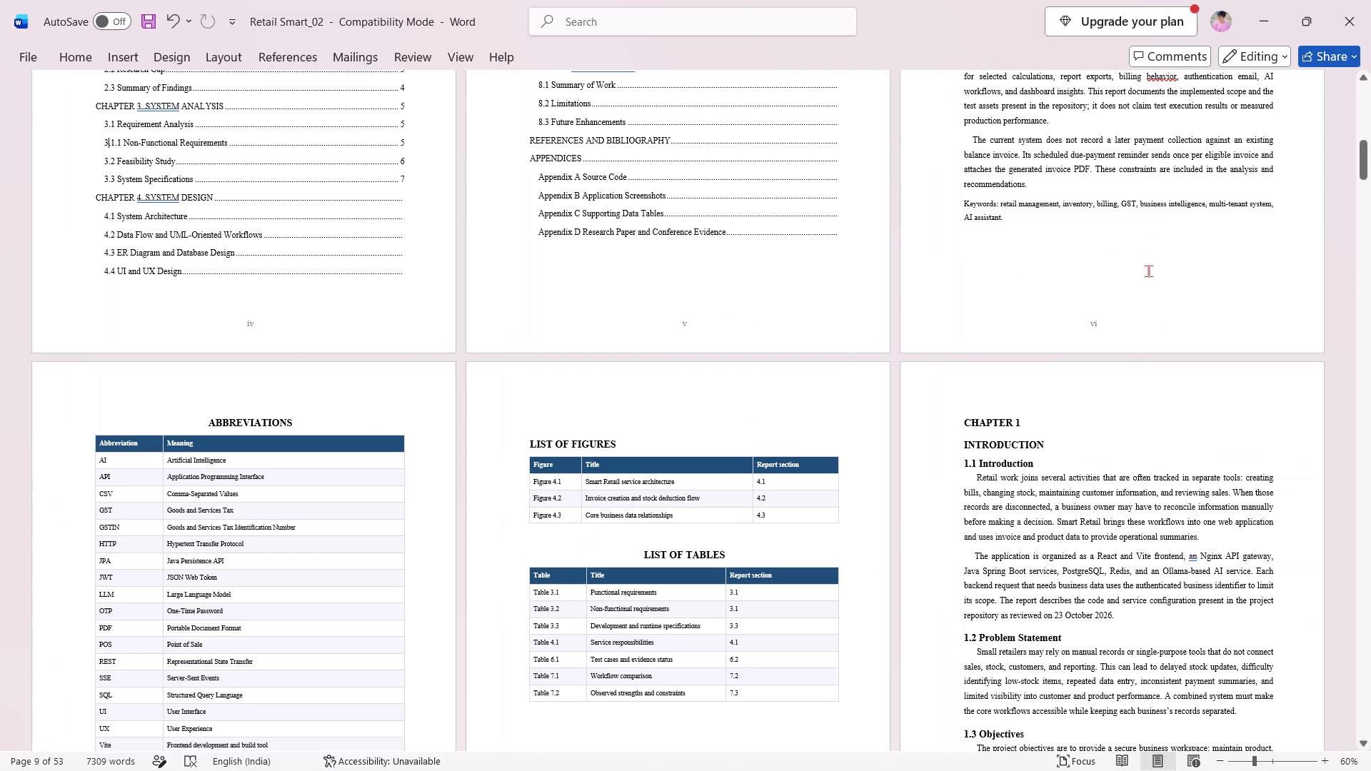
{"action": "scroll", "coordinate": [716, 233], "scroll_direction": "up", "scroll_amount": 2}
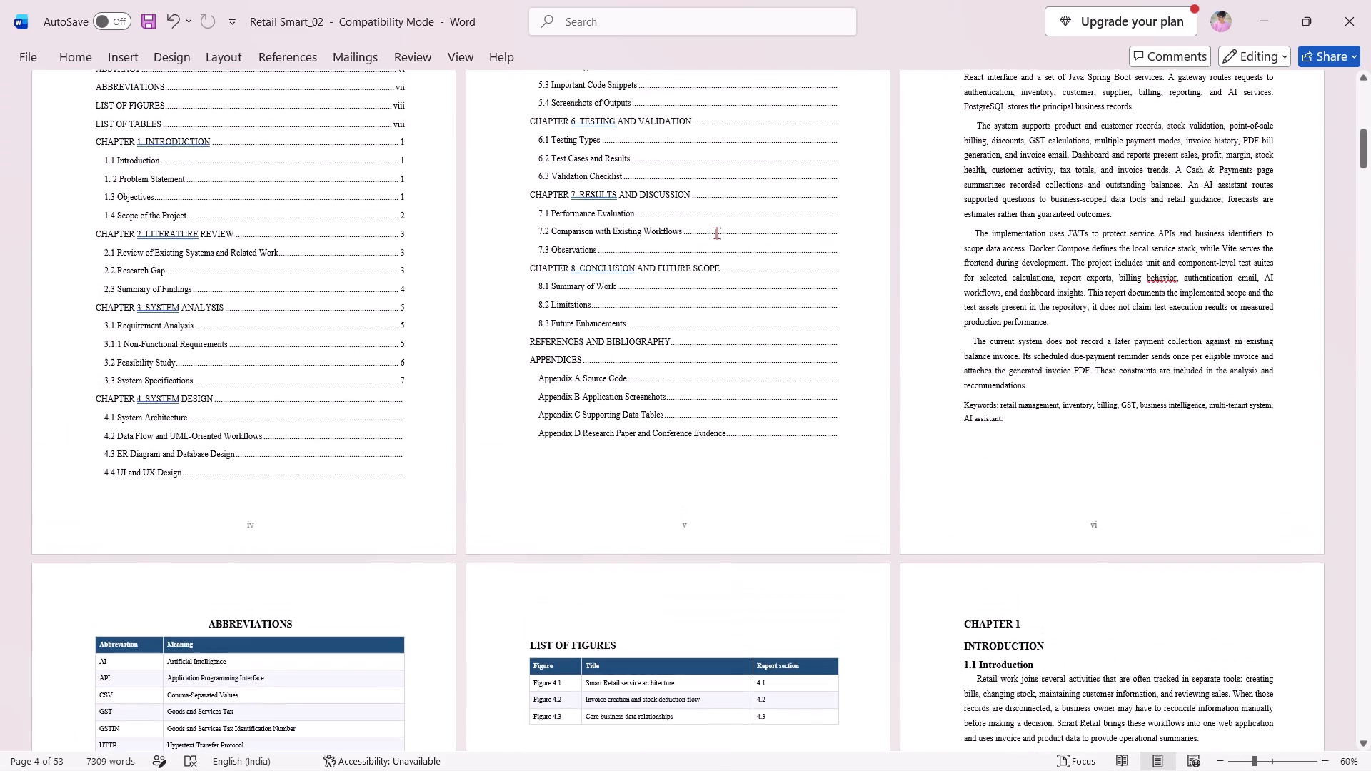
{"action": "left_click", "coordinate": [411, 406]}
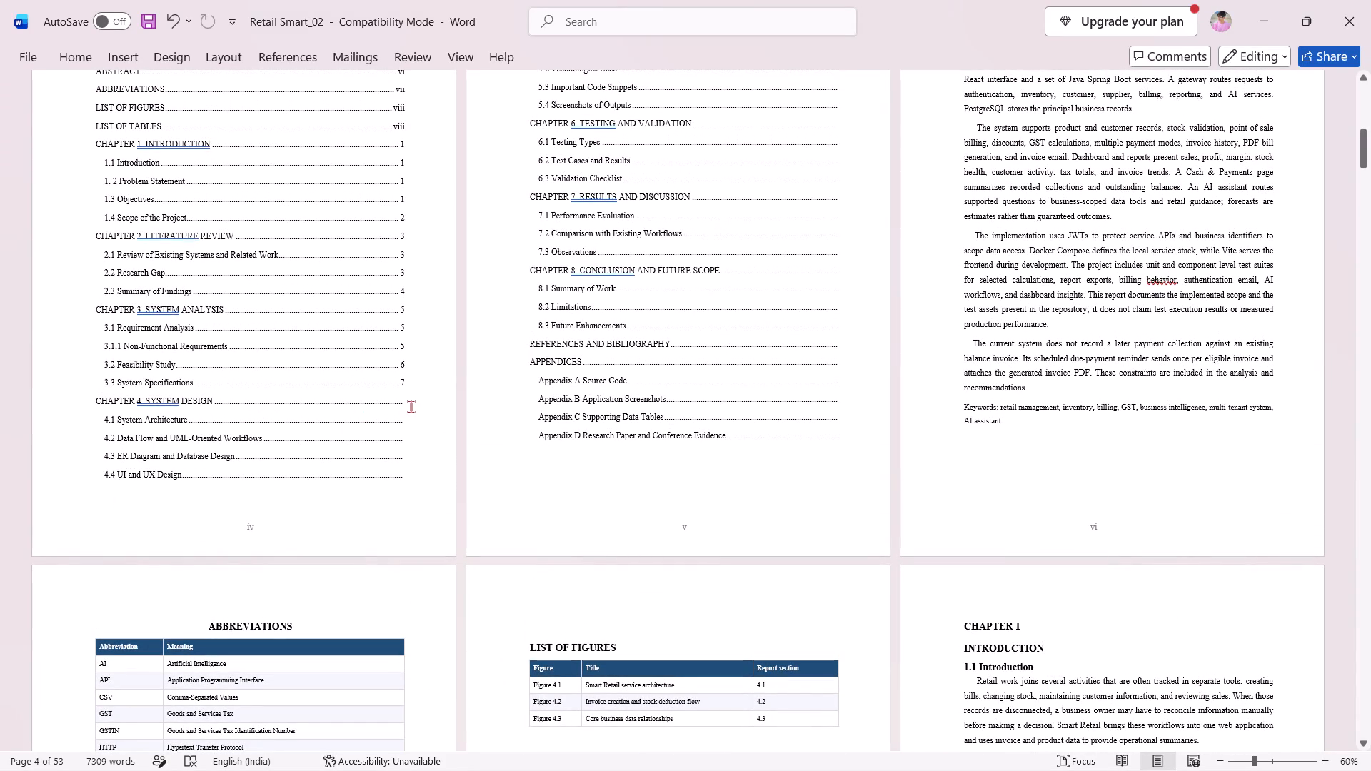
{"action": "key", "text": "8"}
{"action": "key", "text": "Down"}
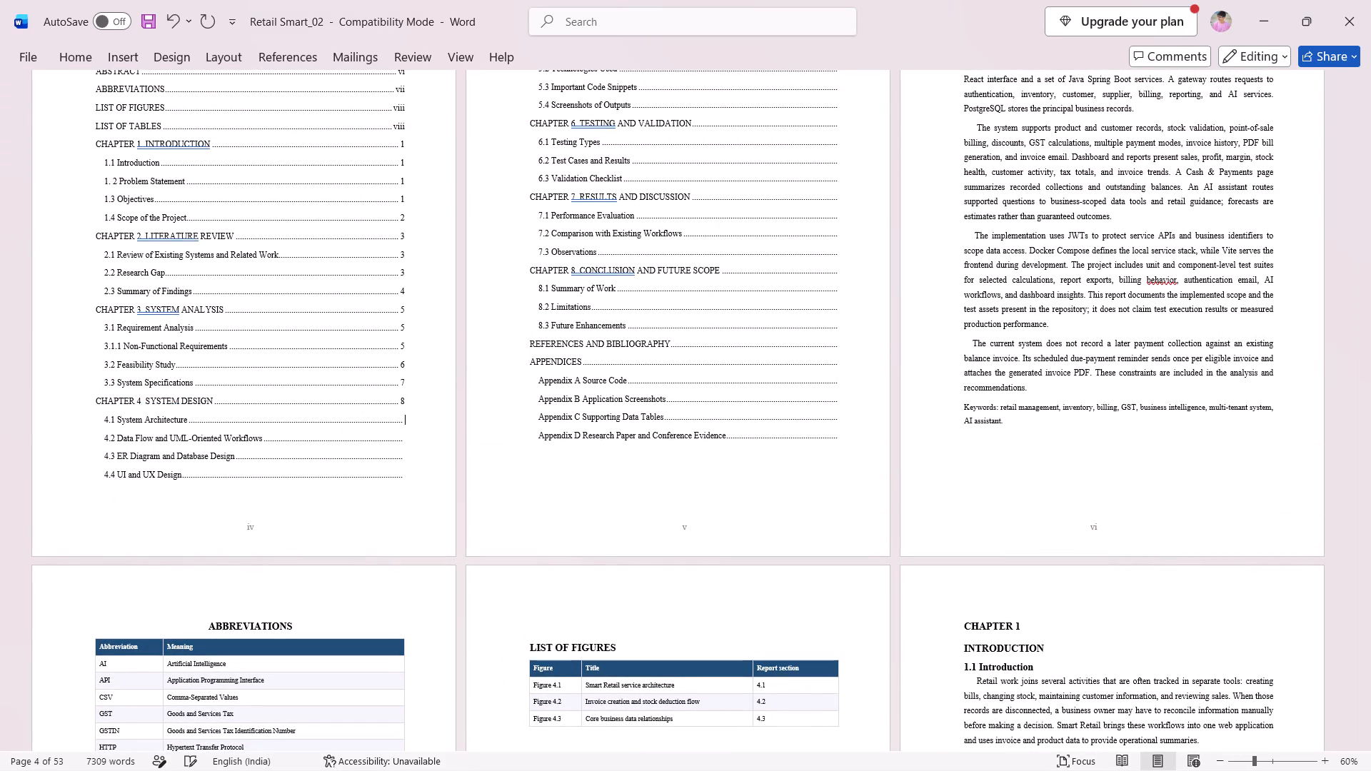
{"action": "key", "text": "8"}
{"action": "key", "text": "Down"}
{"action": "key", "text": "9"}
Check which pages hold sections 4.3 and 4.4, and enter 9 for 4.3 and 10 for 4.4 in the CONTENTS.
{"action": "scroll", "coordinate": [568, 383], "scroll_direction": "down", "scroll_amount": 1}
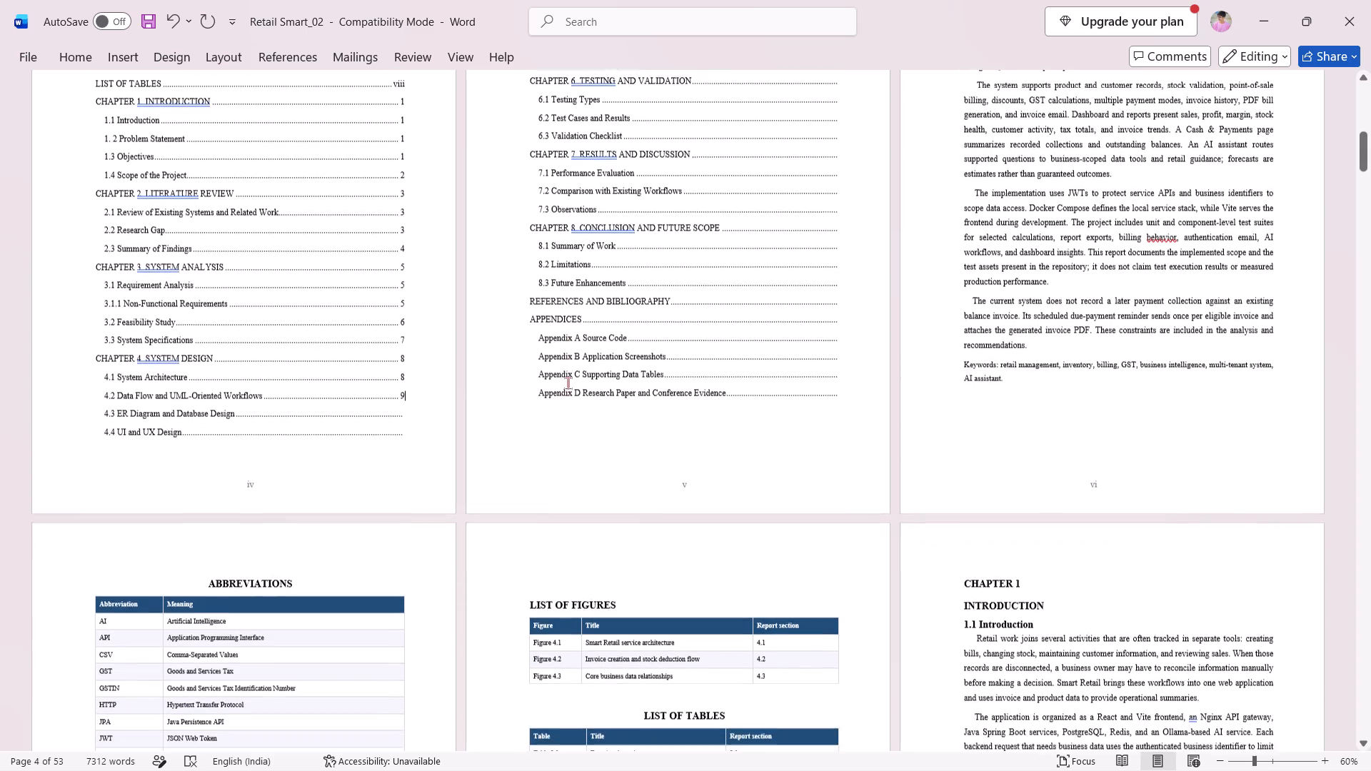
{"action": "scroll", "coordinate": [568, 383], "scroll_direction": "down", "scroll_amount": 14}
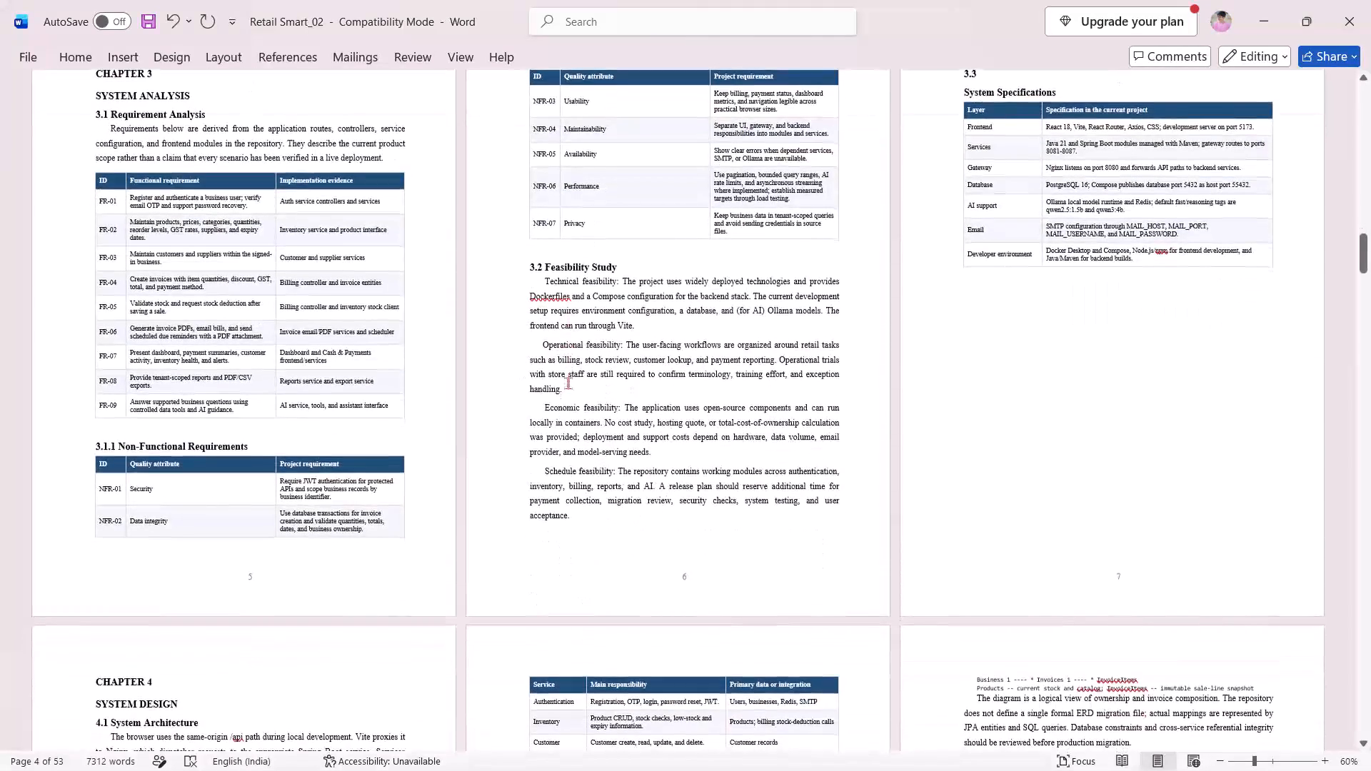
{"action": "scroll", "coordinate": [568, 383], "scroll_direction": "down", "scroll_amount": 3}
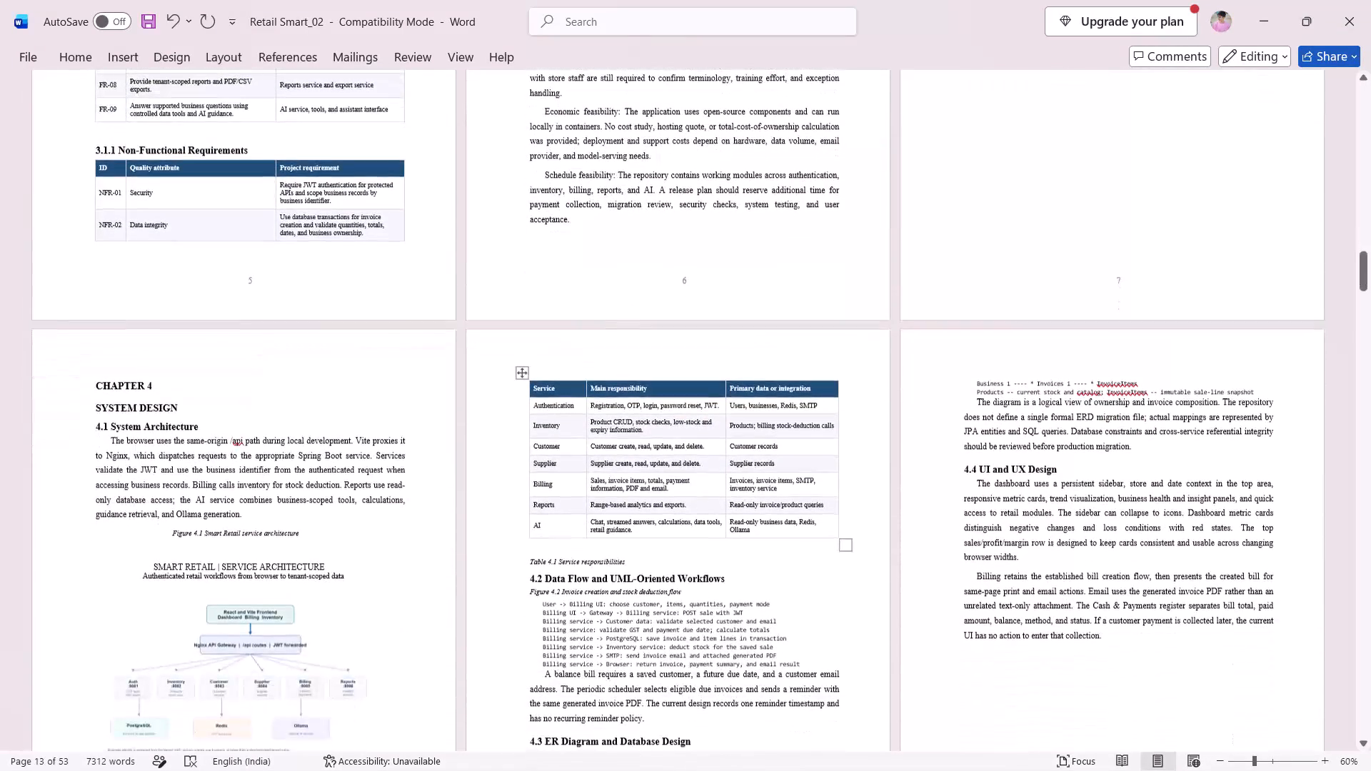
{"action": "scroll", "coordinate": [568, 383], "scroll_direction": "down", "scroll_amount": 2}
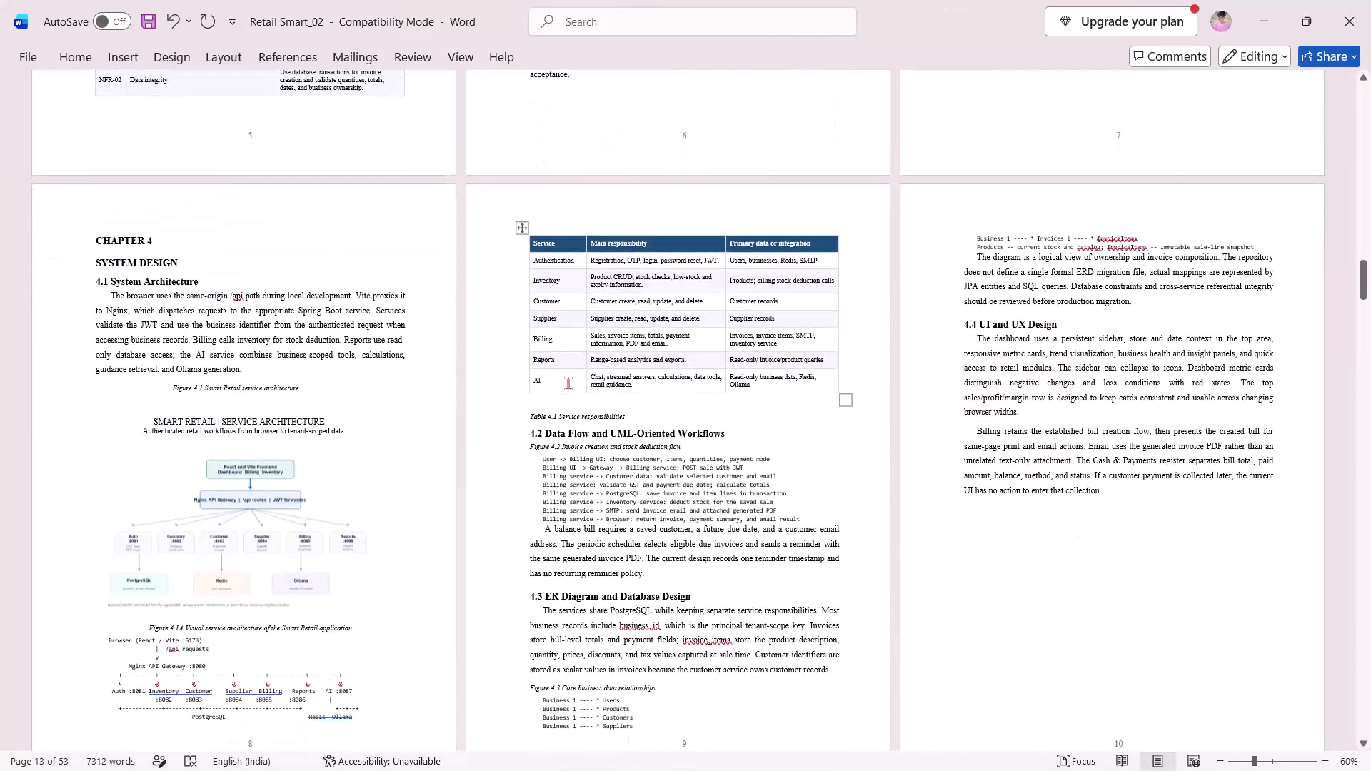
{"action": "scroll", "coordinate": [568, 383], "scroll_direction": "down", "scroll_amount": 1}
{"action": "scroll", "coordinate": [568, 383], "scroll_direction": "up", "scroll_amount": 8}
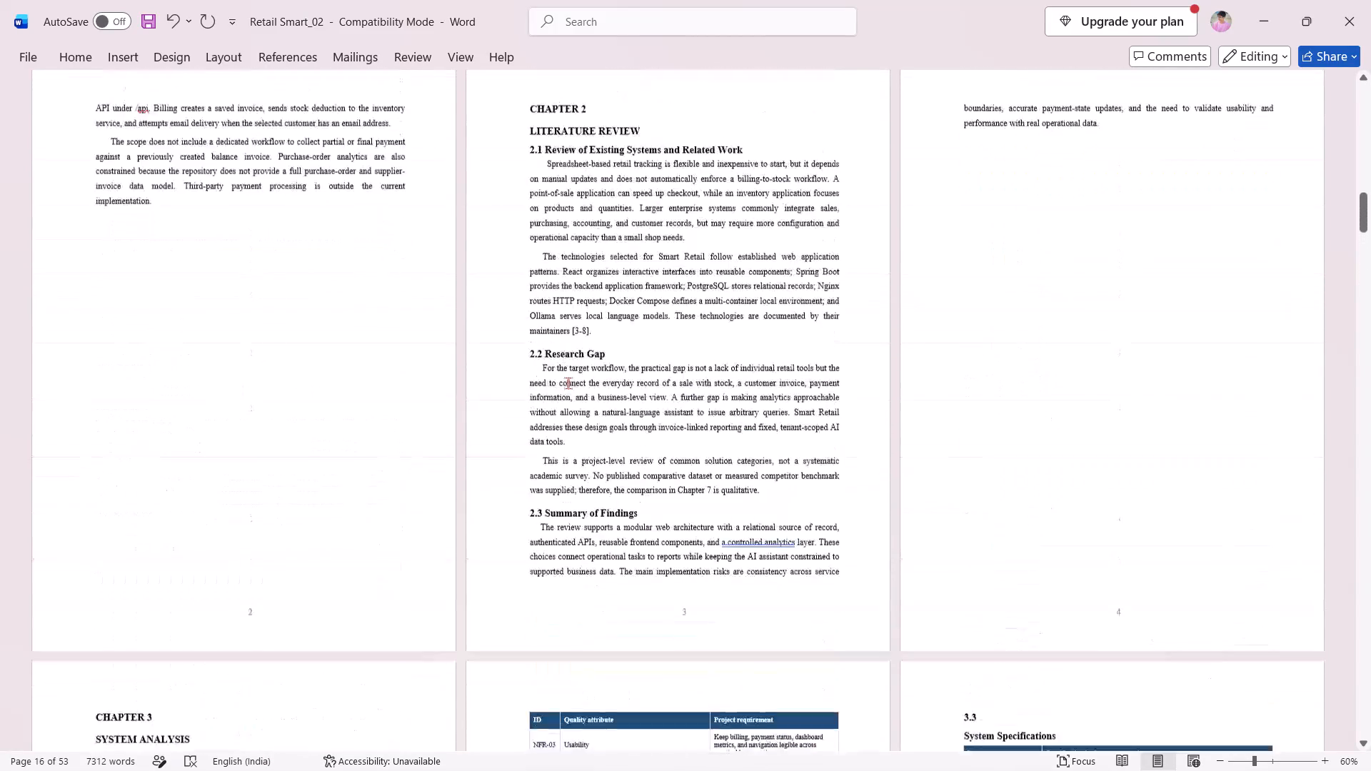
{"action": "scroll", "coordinate": [568, 383], "scroll_direction": "up", "scroll_amount": 2}
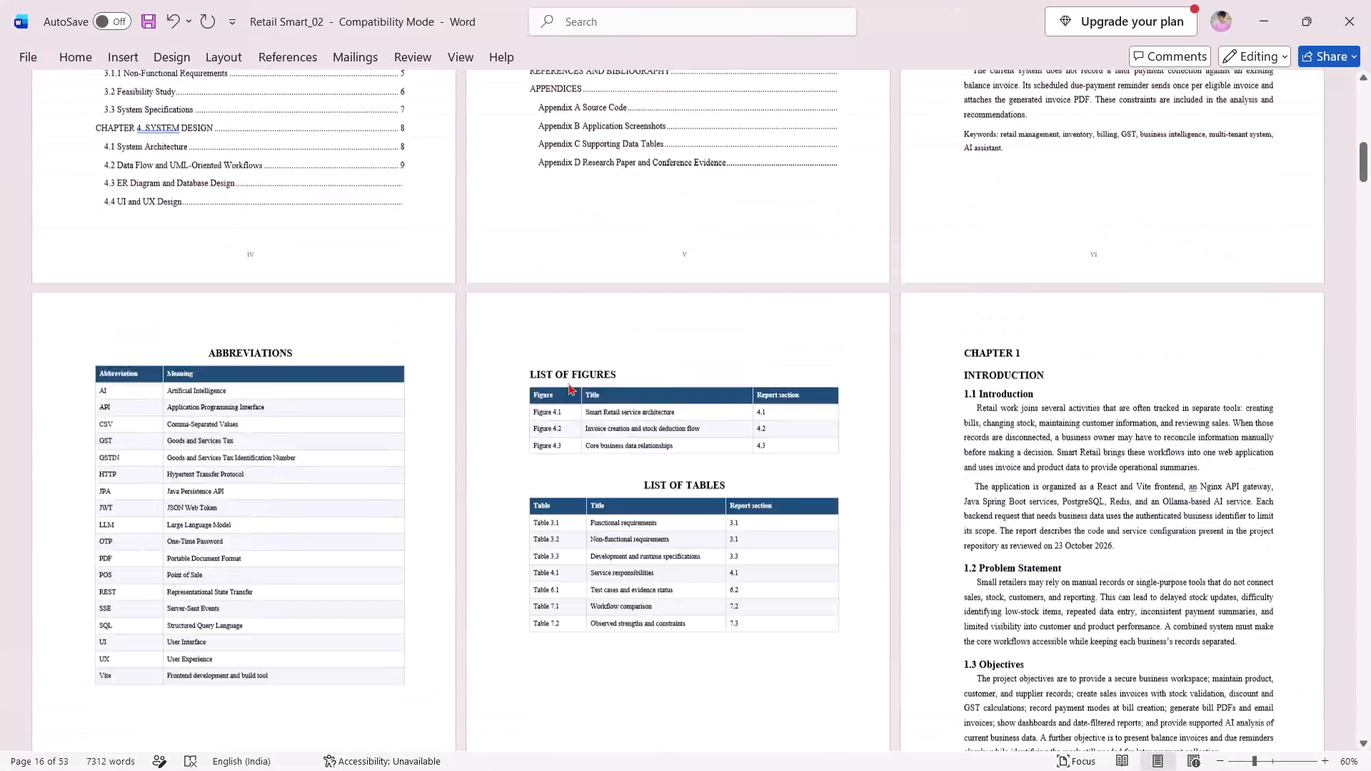
{"action": "scroll", "coordinate": [568, 383], "scroll_direction": "up", "scroll_amount": 1}
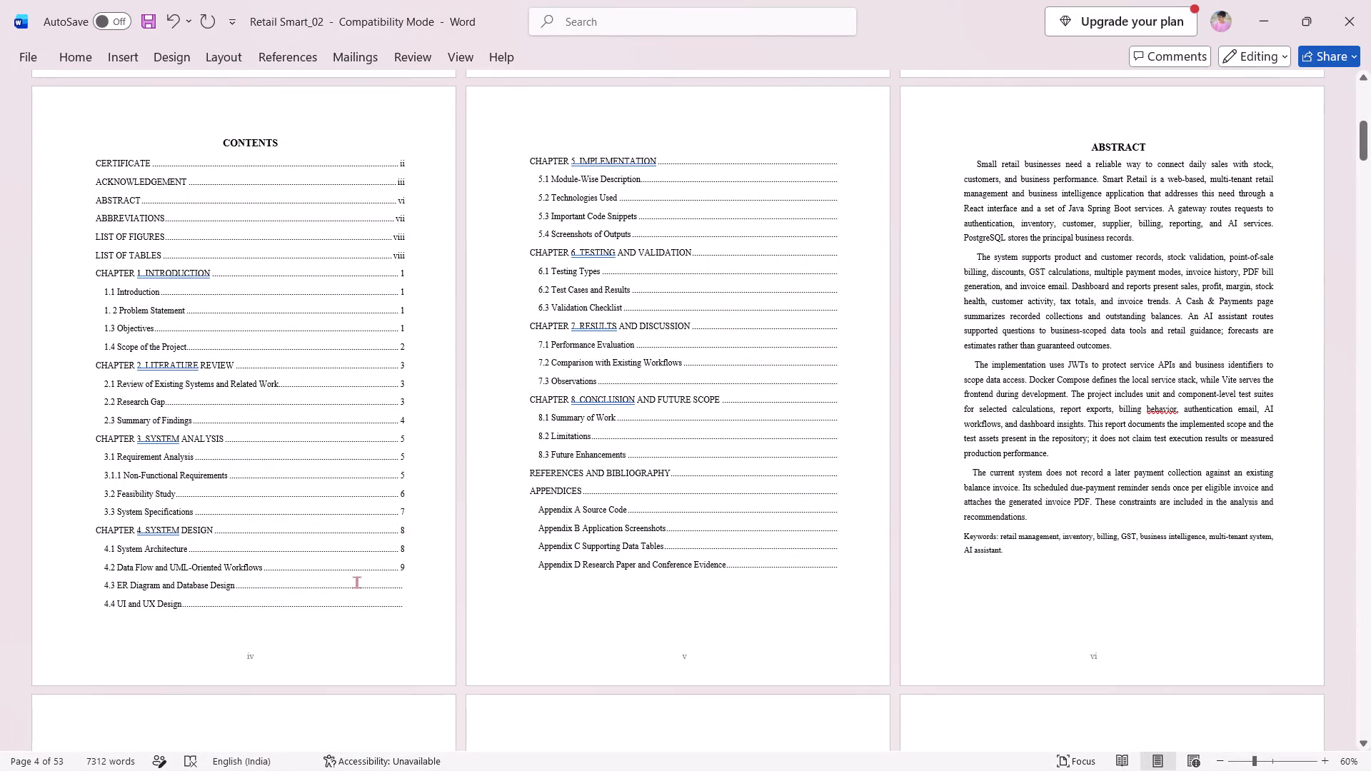
{"action": "left_click", "coordinate": [415, 586]}
{"action": "key", "text": "9"}
{"action": "key", "text": "Down"}
{"action": "type", "text": "10"}
Check the Chapter 5 page footers and enter CONTENTS page numbers: 11 for CHAPTER 5 and 5.1, 12 for 5.2, 13 for 5.3 and 5.4.
{"action": "scroll", "coordinate": [646, 417], "scroll_direction": "down", "scroll_amount": 2}
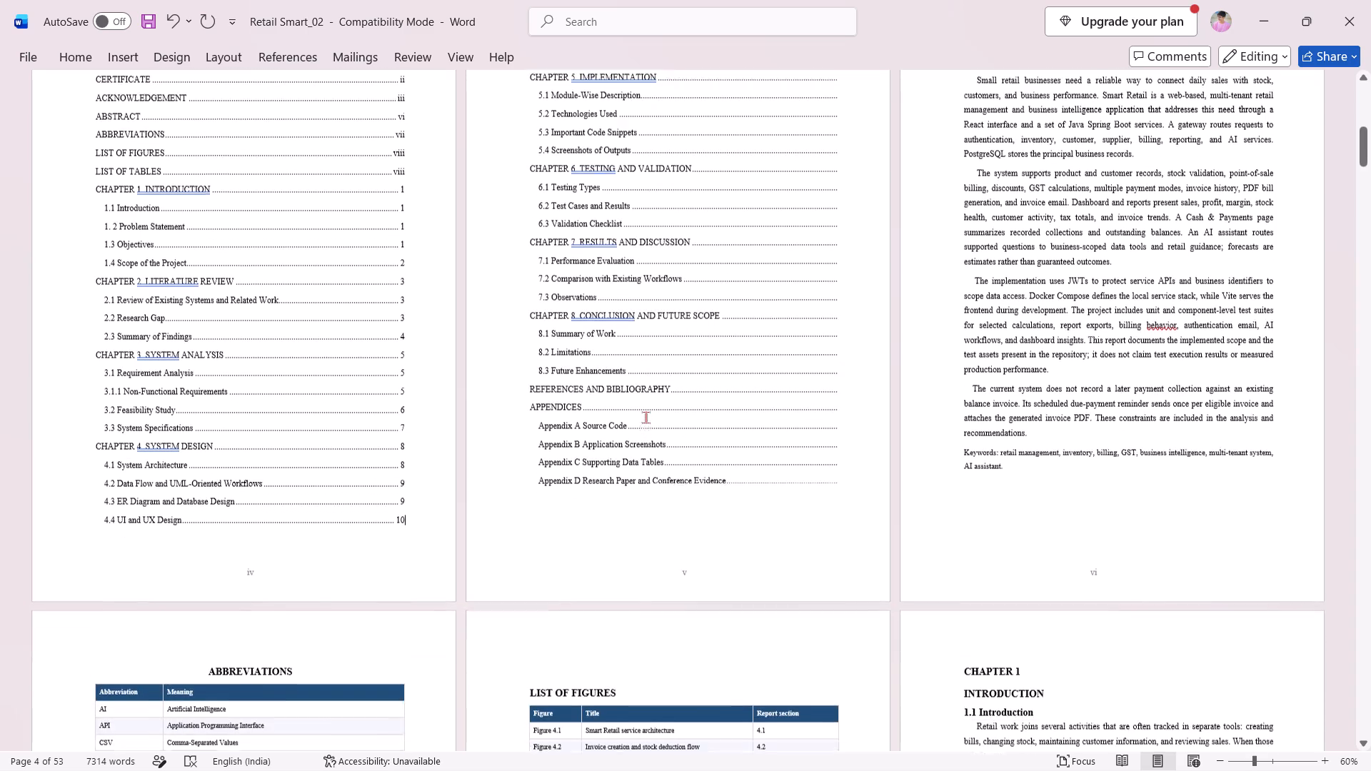
{"action": "scroll", "coordinate": [646, 417], "scroll_direction": "down", "scroll_amount": 9}
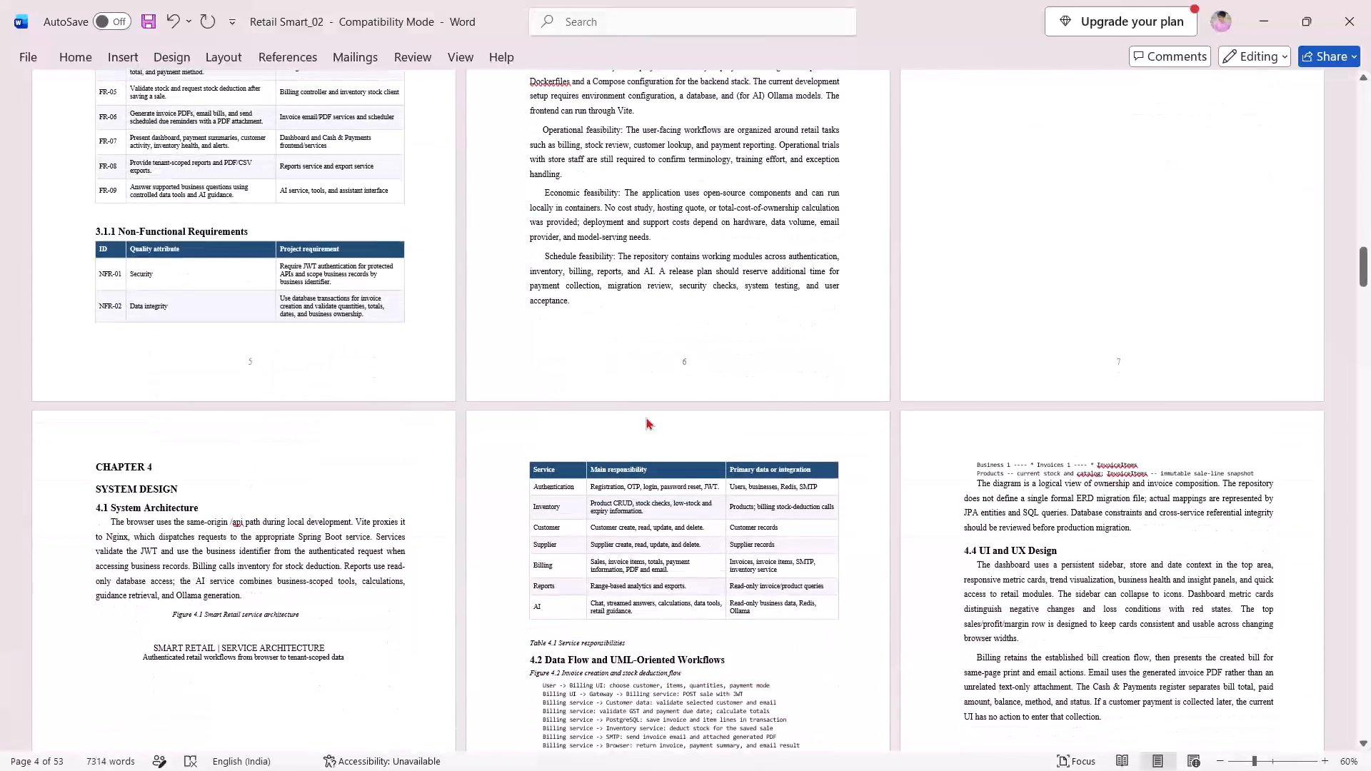
{"action": "scroll", "coordinate": [646, 417], "scroll_direction": "down", "scroll_amount": 5}
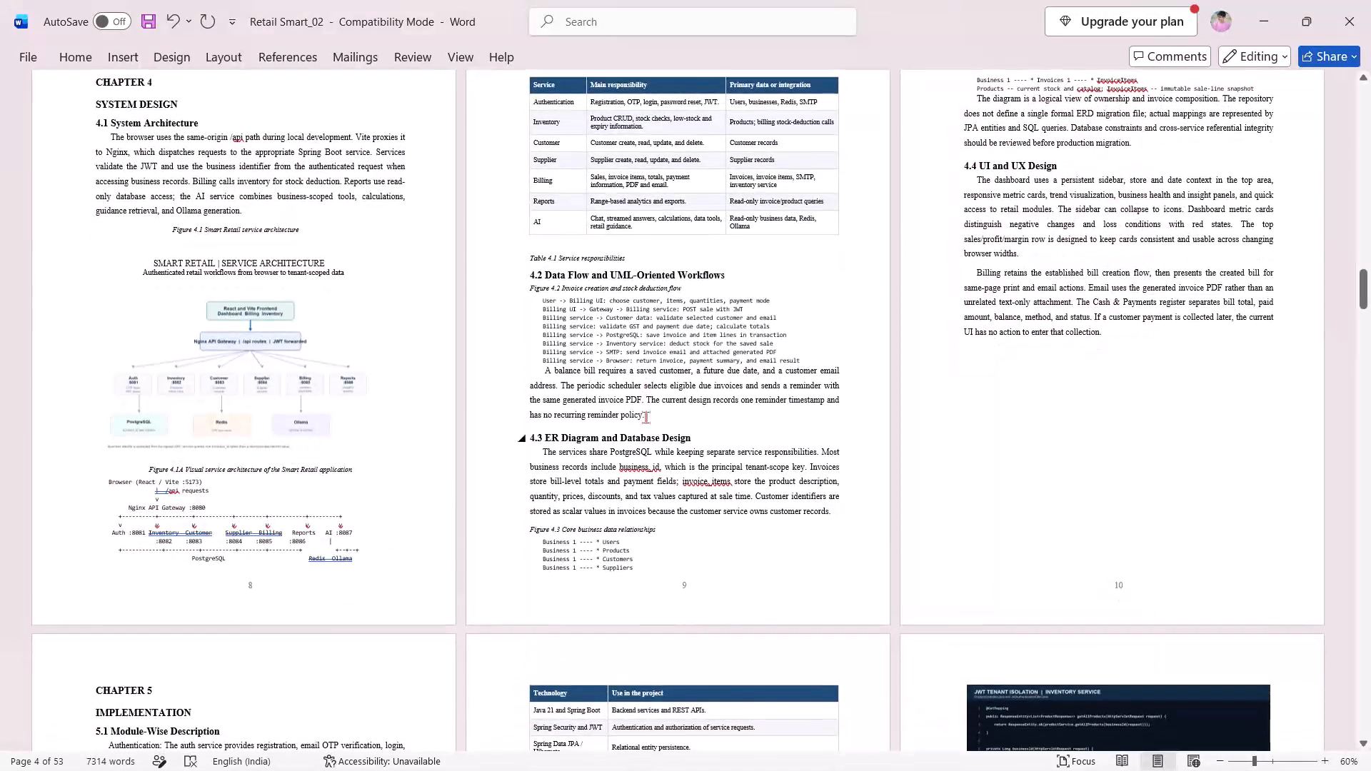
{"action": "scroll", "coordinate": [646, 417], "scroll_direction": "down", "scroll_amount": 2}
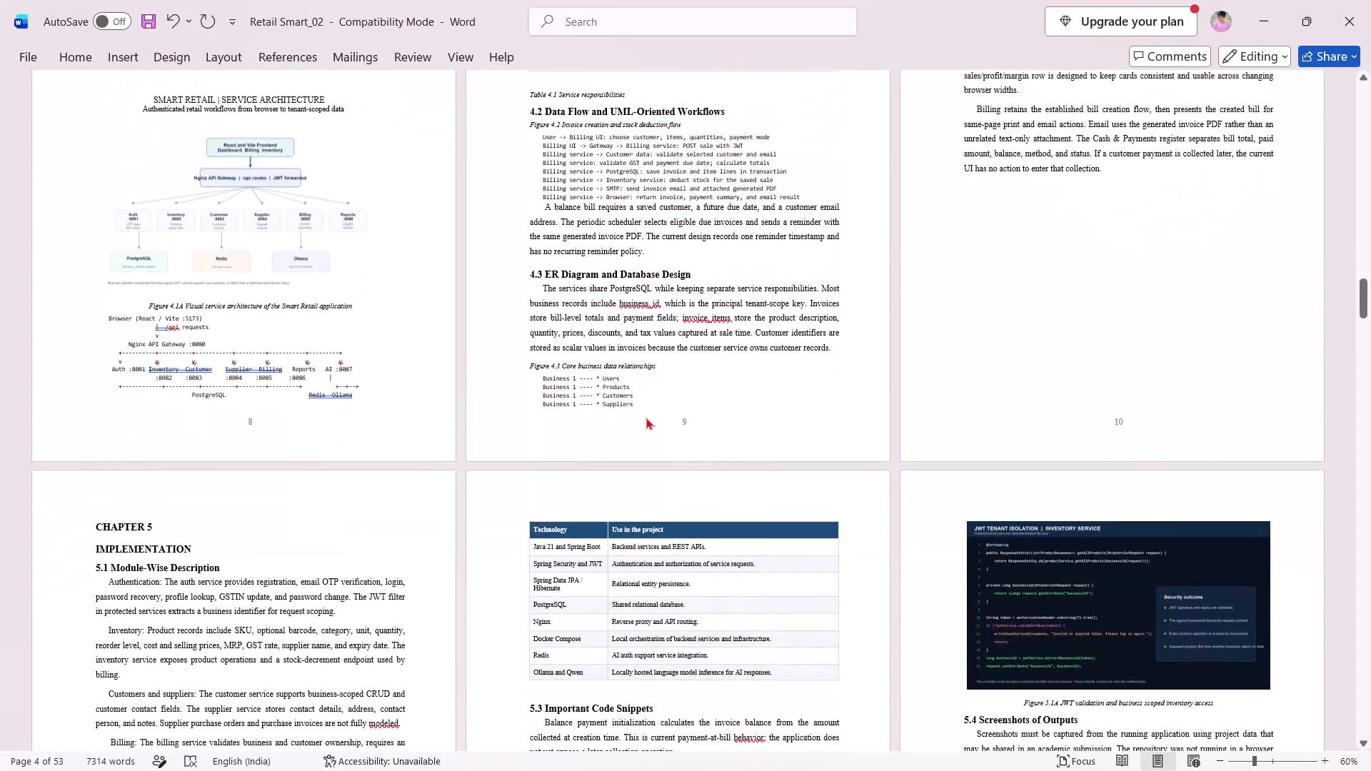
{"action": "scroll", "coordinate": [646, 417], "scroll_direction": "down", "scroll_amount": 3}
{"action": "scroll", "coordinate": [646, 417], "scroll_direction": "up", "scroll_amount": 1}
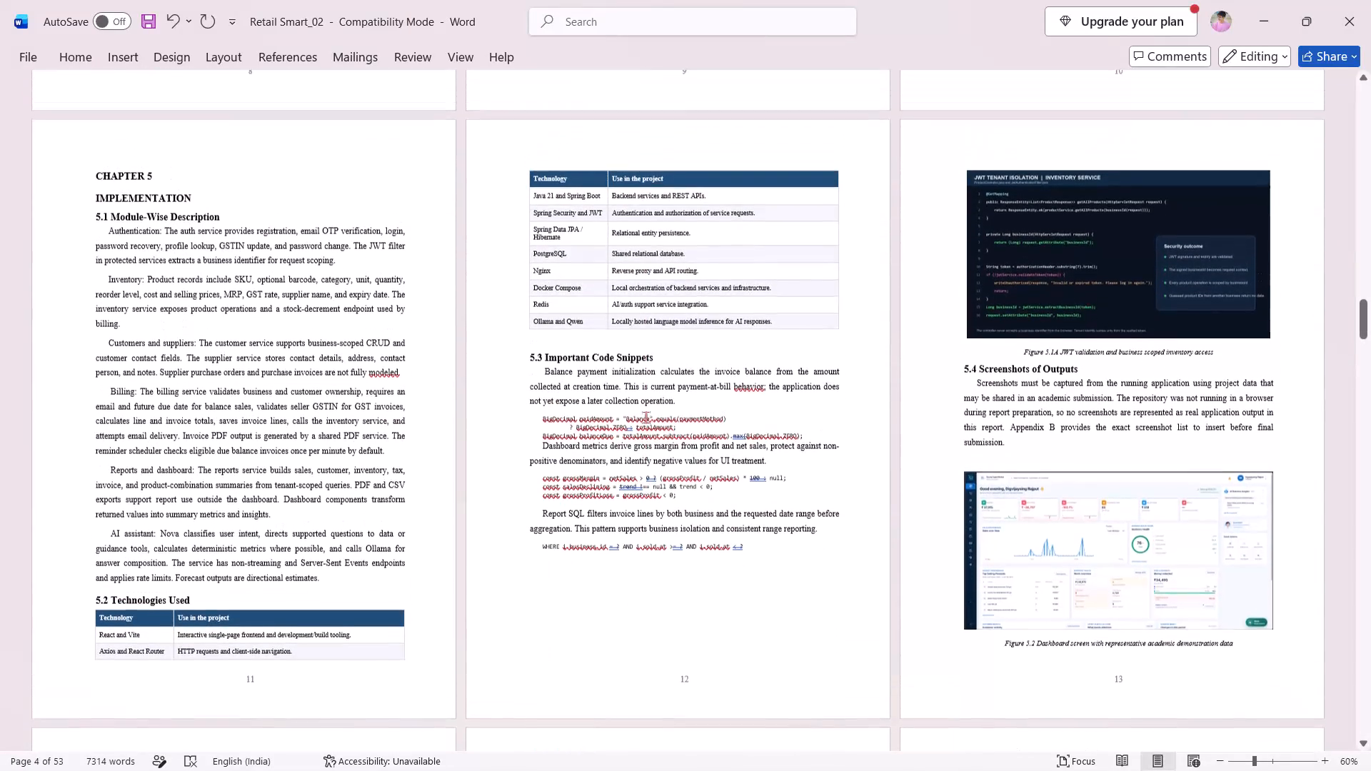
{"action": "scroll", "coordinate": [646, 417], "scroll_direction": "up", "scroll_amount": 1}
{"action": "scroll", "coordinate": [646, 417], "scroll_direction": "down", "scroll_amount": 2}
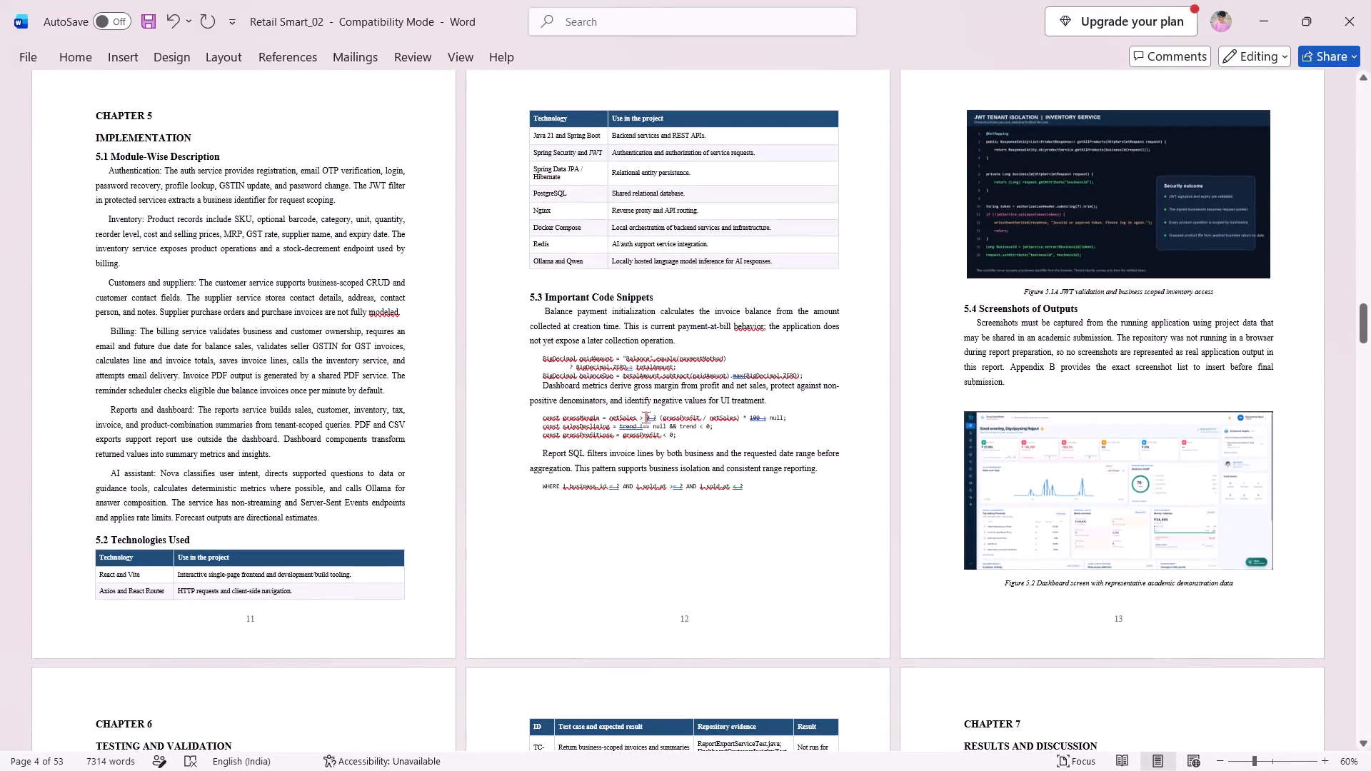
{"action": "scroll", "coordinate": [646, 417], "scroll_direction": "down", "scroll_amount": 1}
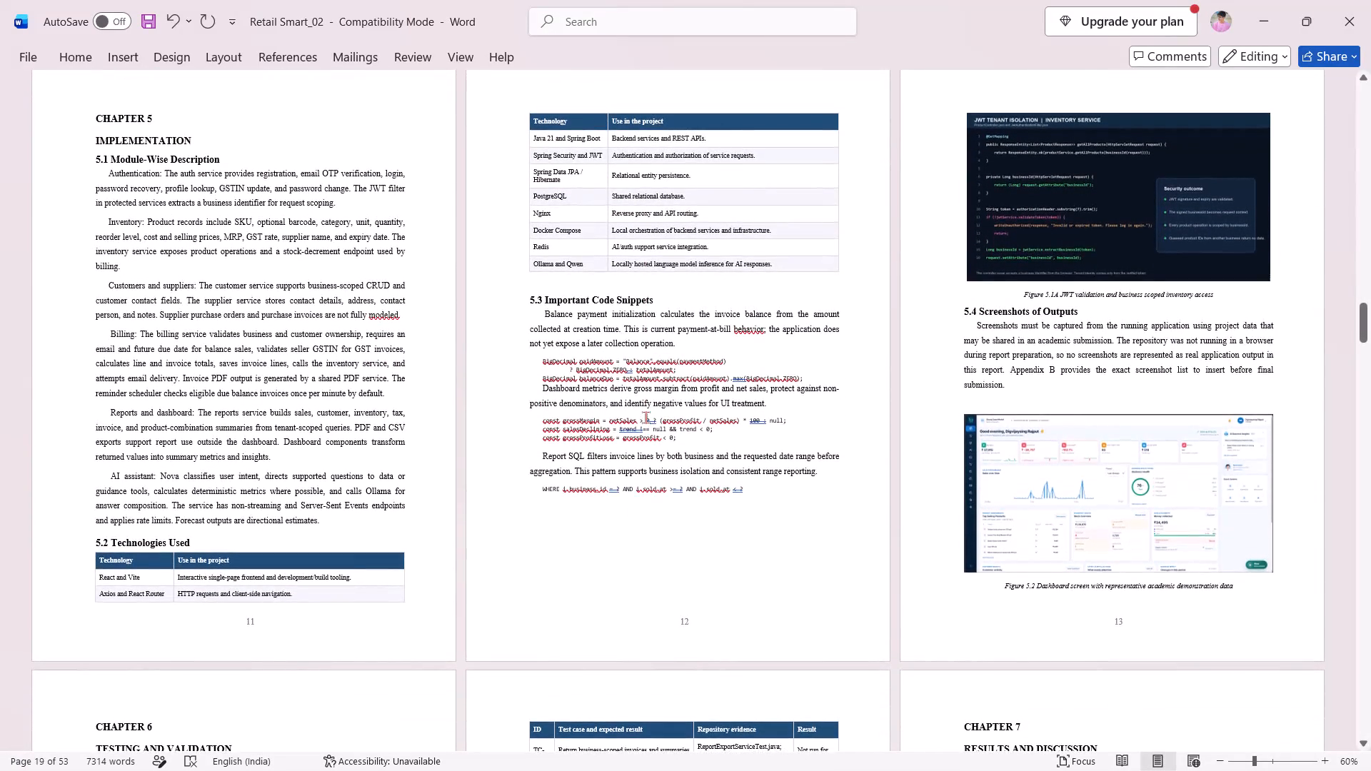
{"action": "scroll", "coordinate": [806, 532], "scroll_direction": "down", "scroll_amount": 1}
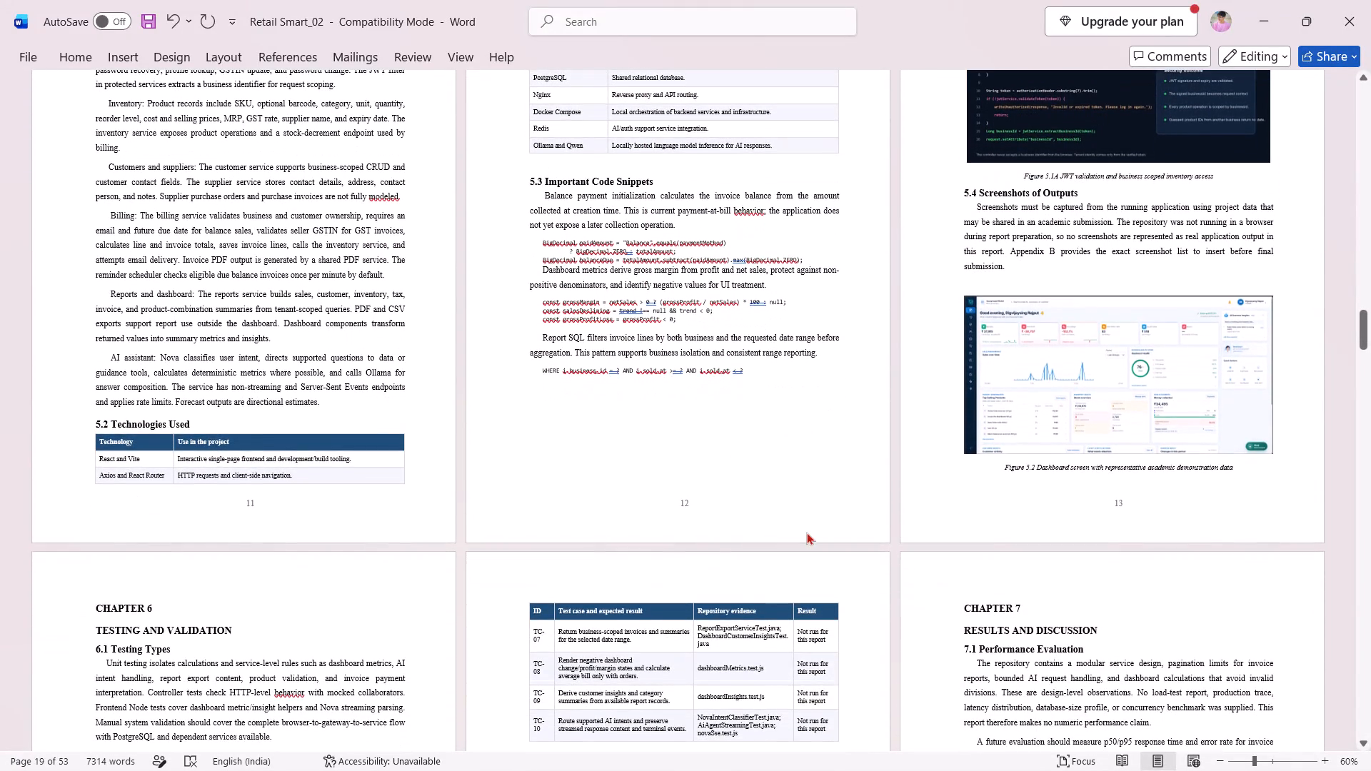
{"action": "scroll", "coordinate": [806, 532], "scroll_direction": "down", "scroll_amount": 3}
{"action": "scroll", "coordinate": [806, 532], "scroll_direction": "up", "scroll_amount": 2}
{"action": "scroll", "coordinate": [806, 532], "scroll_direction": "down", "scroll_amount": 1}
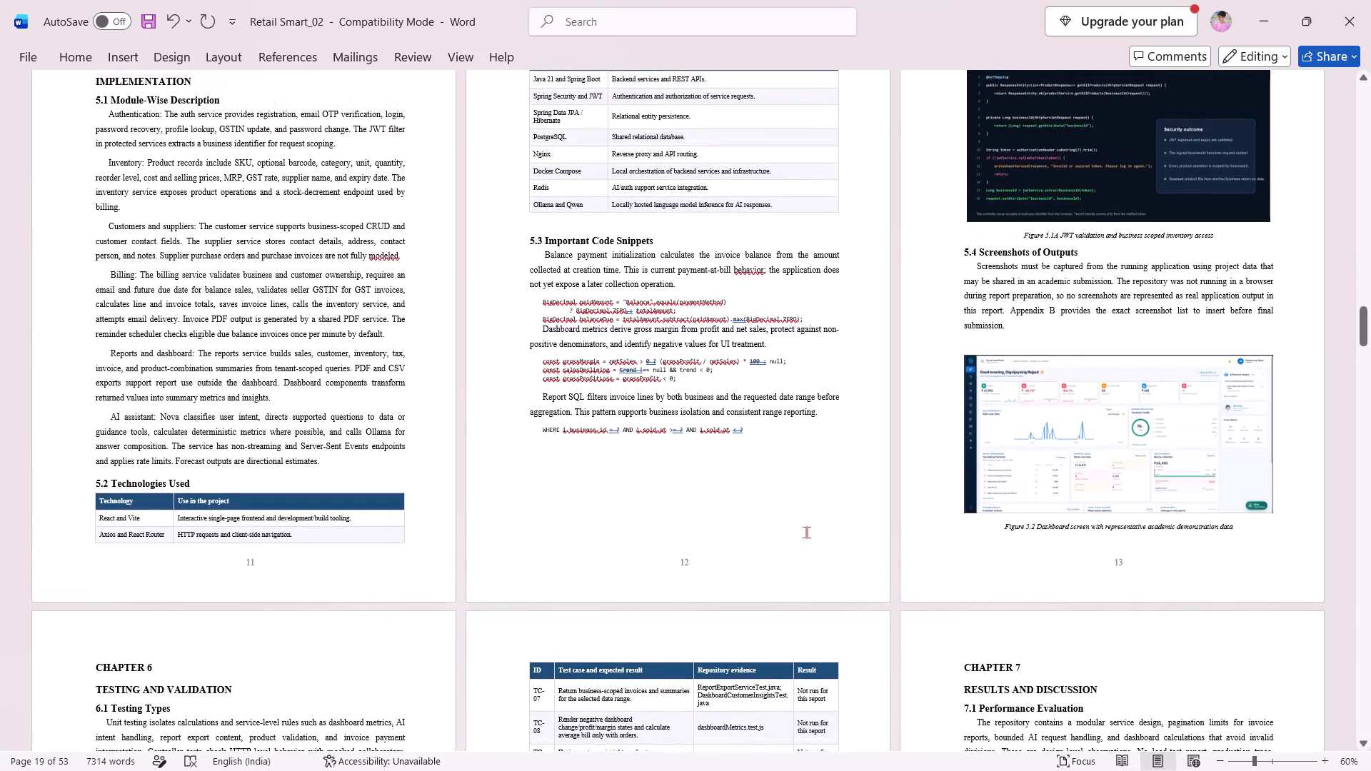
{"action": "scroll", "coordinate": [806, 532], "scroll_direction": "down", "scroll_amount": 1}
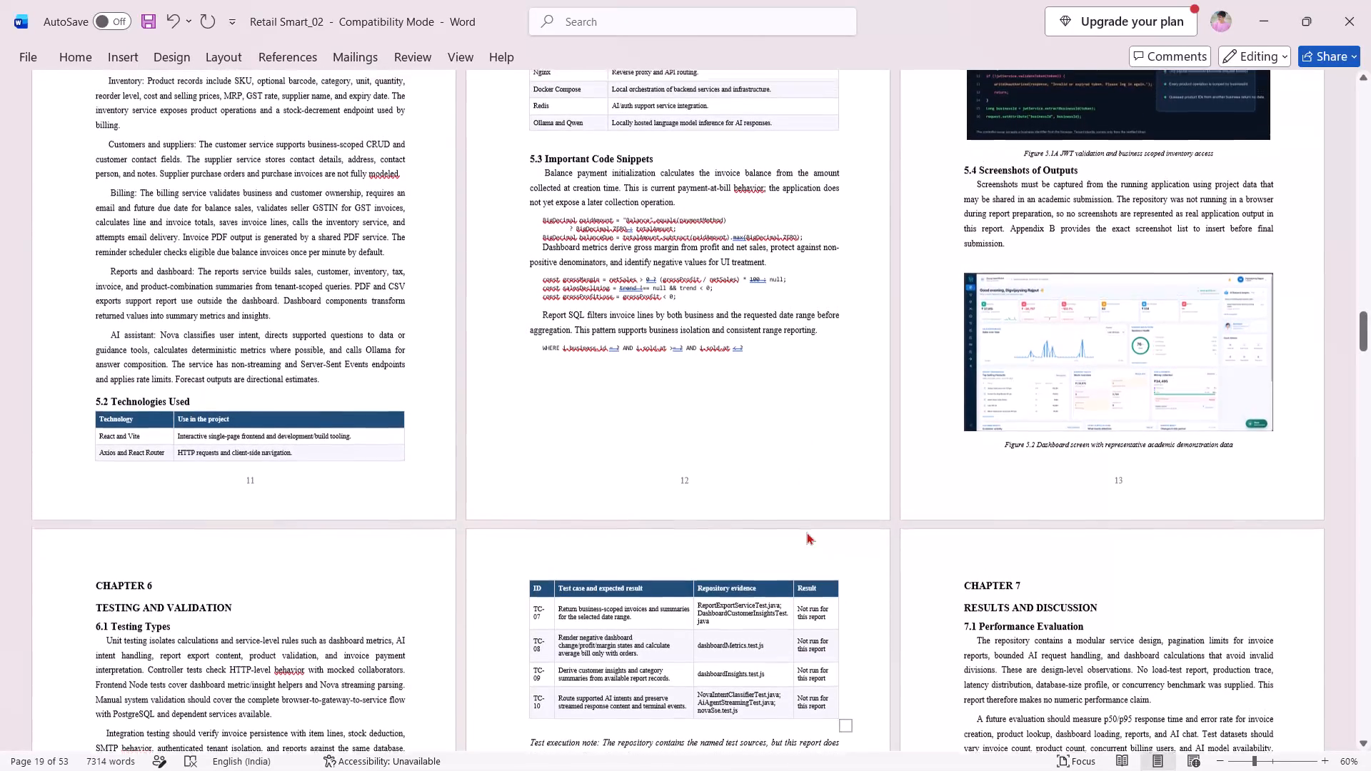
{"action": "scroll", "coordinate": [806, 532], "scroll_direction": "up", "scroll_amount": 5}
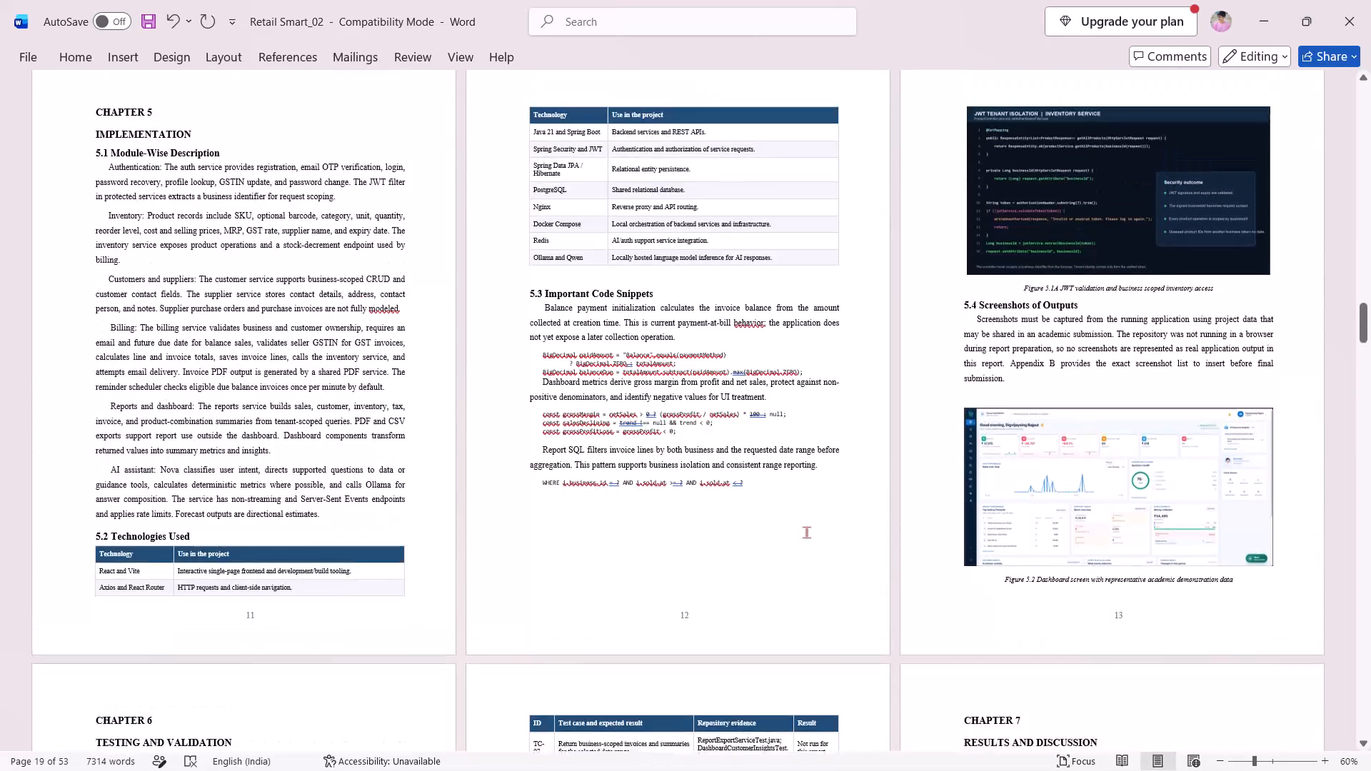
{"action": "scroll", "coordinate": [806, 532], "scroll_direction": "up", "scroll_amount": 9}
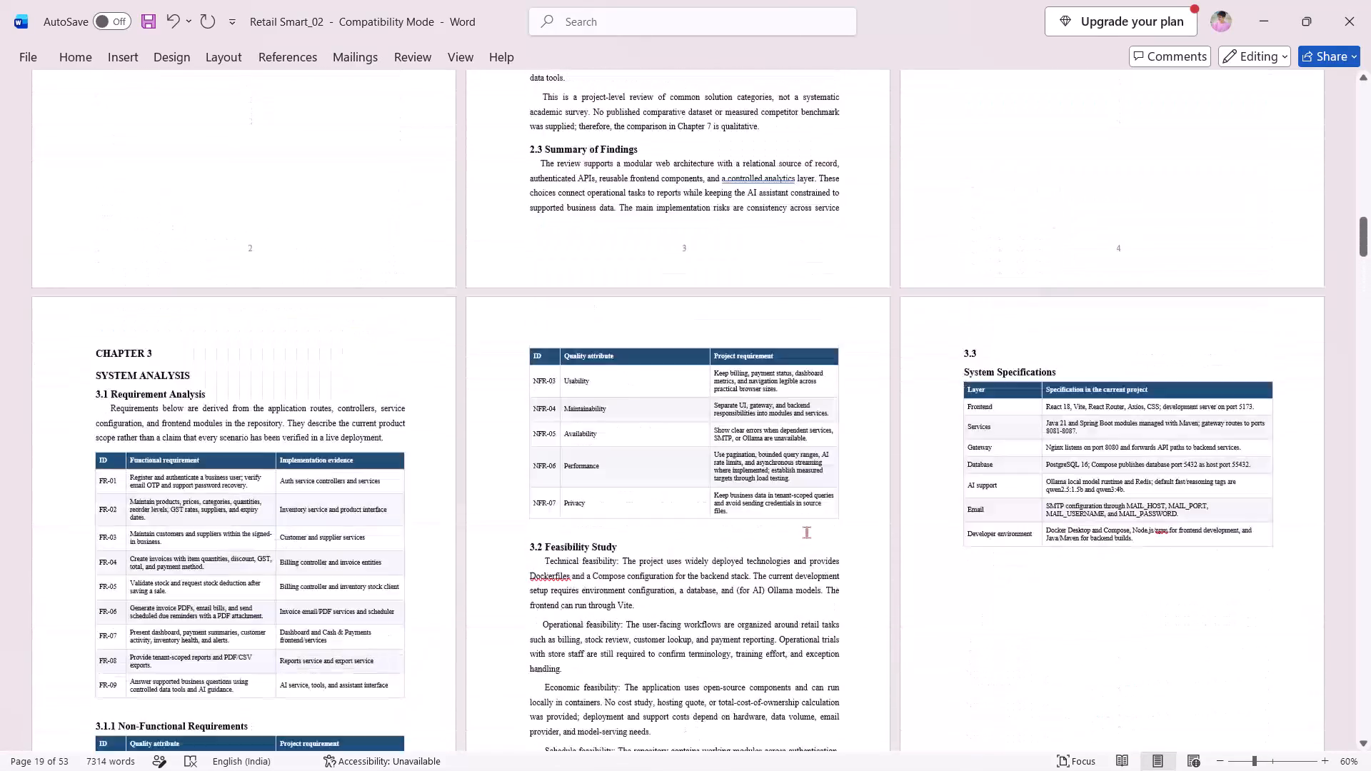
{"action": "scroll", "coordinate": [806, 532], "scroll_direction": "up", "scroll_amount": 5}
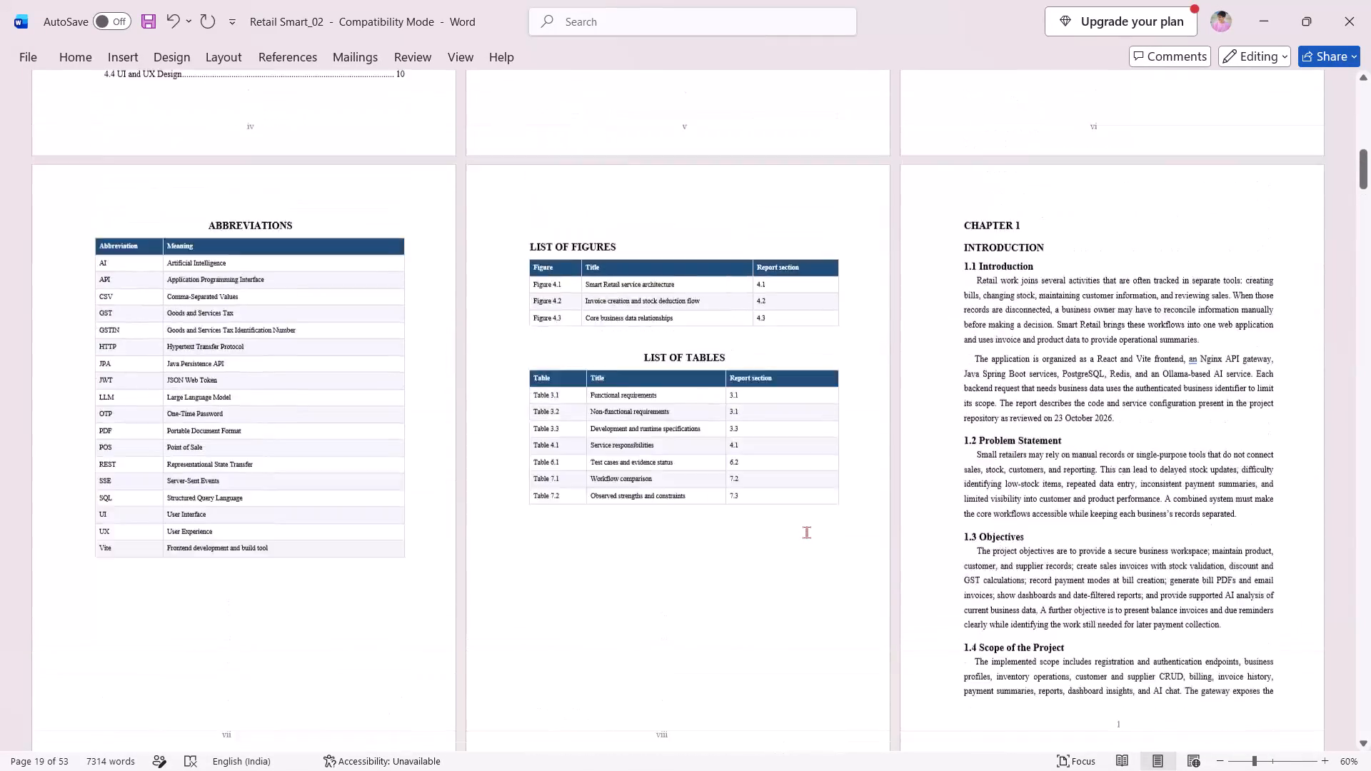
{"action": "scroll", "coordinate": [806, 532], "scroll_direction": "up", "scroll_amount": 1}
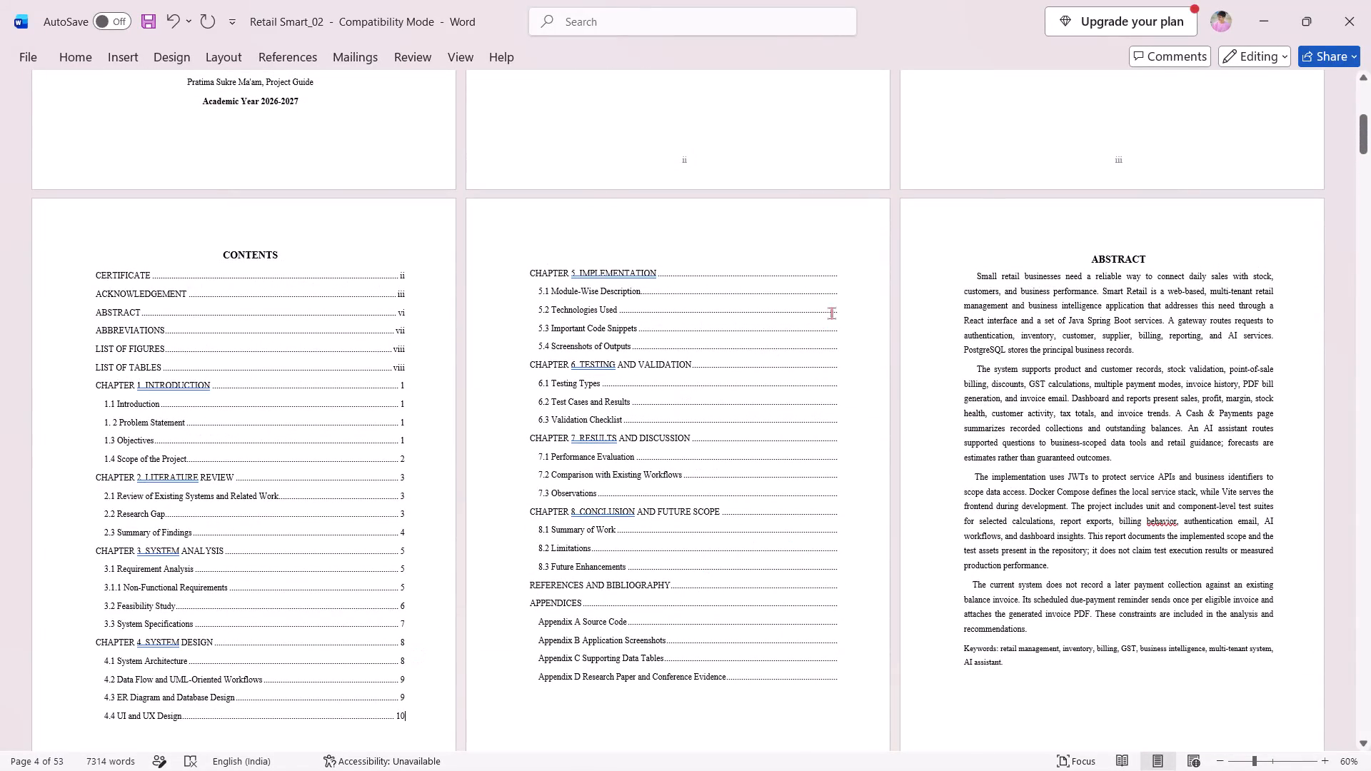
{"action": "left_click", "coordinate": [844, 276]}
{"action": "type", "text": "11"}
{"action": "key", "text": "Down"}
{"action": "type", "text": "11"}
{"action": "key", "text": "Down"}
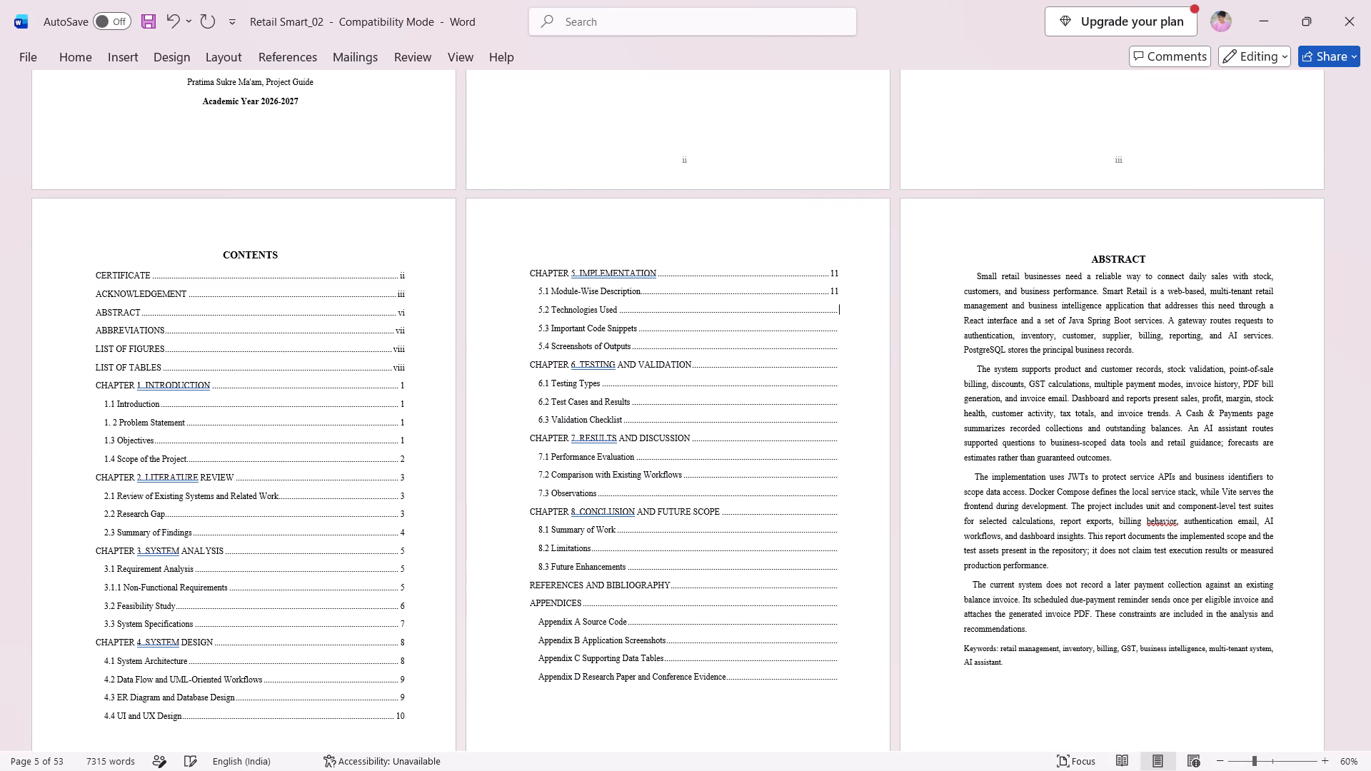
{"action": "type", "text": "12"}
{"action": "key", "text": "Down"}
{"action": "type", "text": "13"}
{"action": "key", "text": "Down"}
{"action": "key", "text": "1"}
{"action": "key", "text": "3"}
Check the Chapter 6 and 7 page footers and enter CONTENTS page numbers: 14 for CHAPTER 6, 6.1 and 6.2, 15 for 6.3, 16 for CHAPTER 7.
{"action": "scroll", "coordinate": [844, 276], "scroll_direction": "down", "scroll_amount": 12}
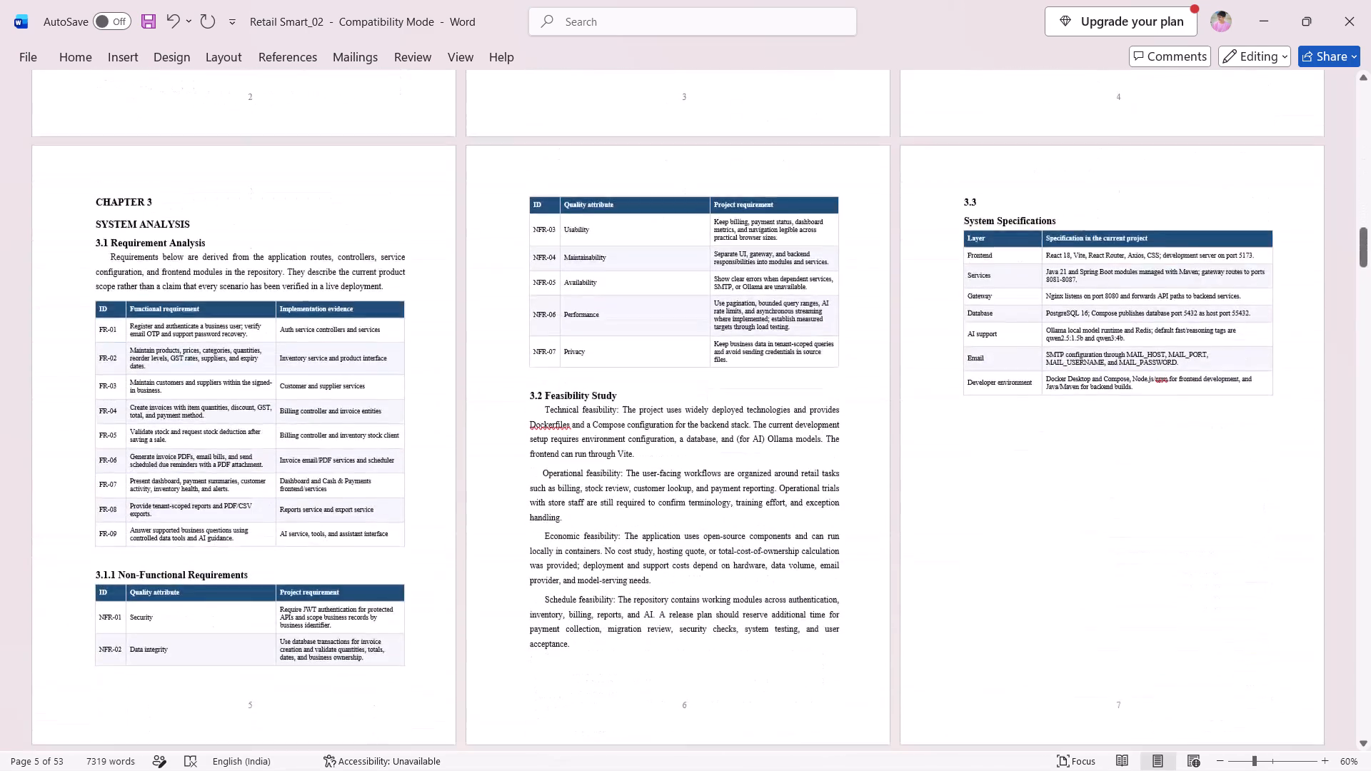
{"action": "scroll", "coordinate": [844, 276], "scroll_direction": "down", "scroll_amount": 7}
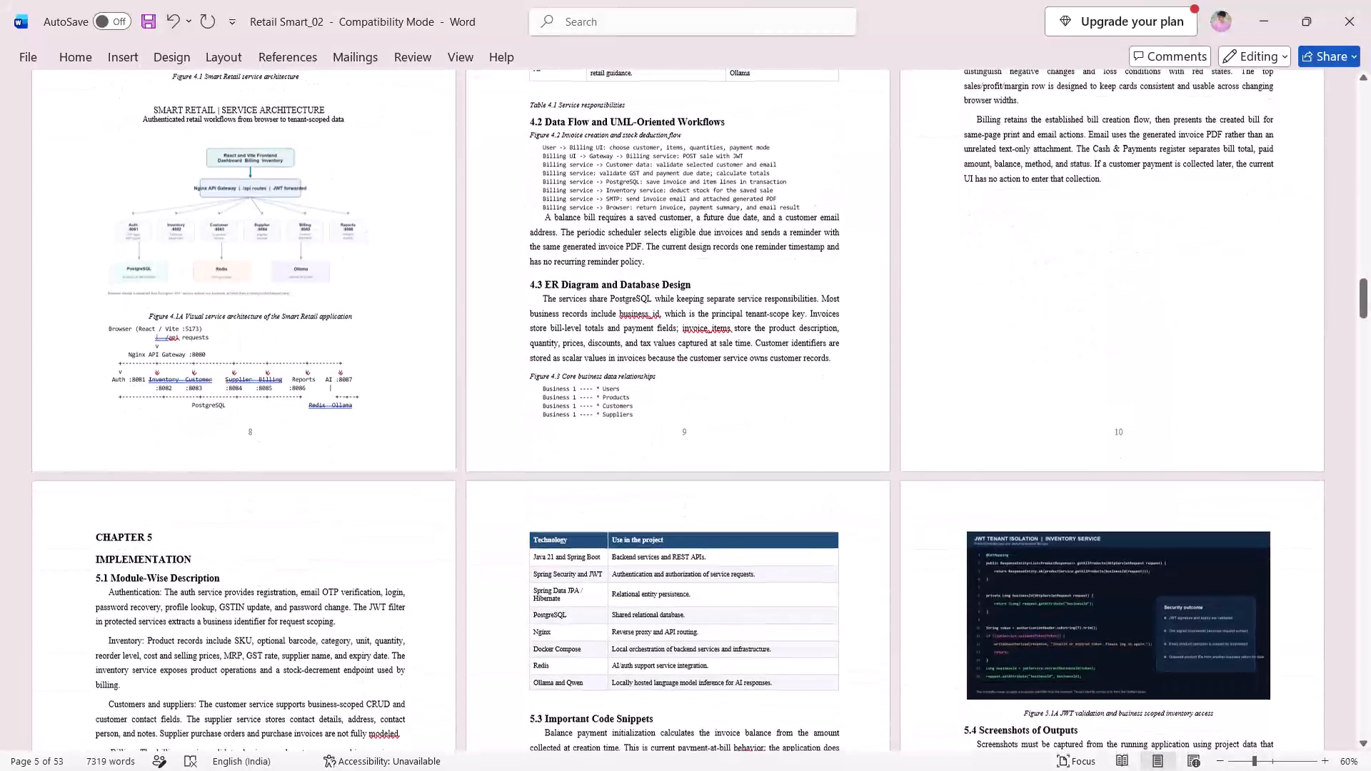
{"action": "scroll", "coordinate": [844, 276], "scroll_direction": "down", "scroll_amount": 5}
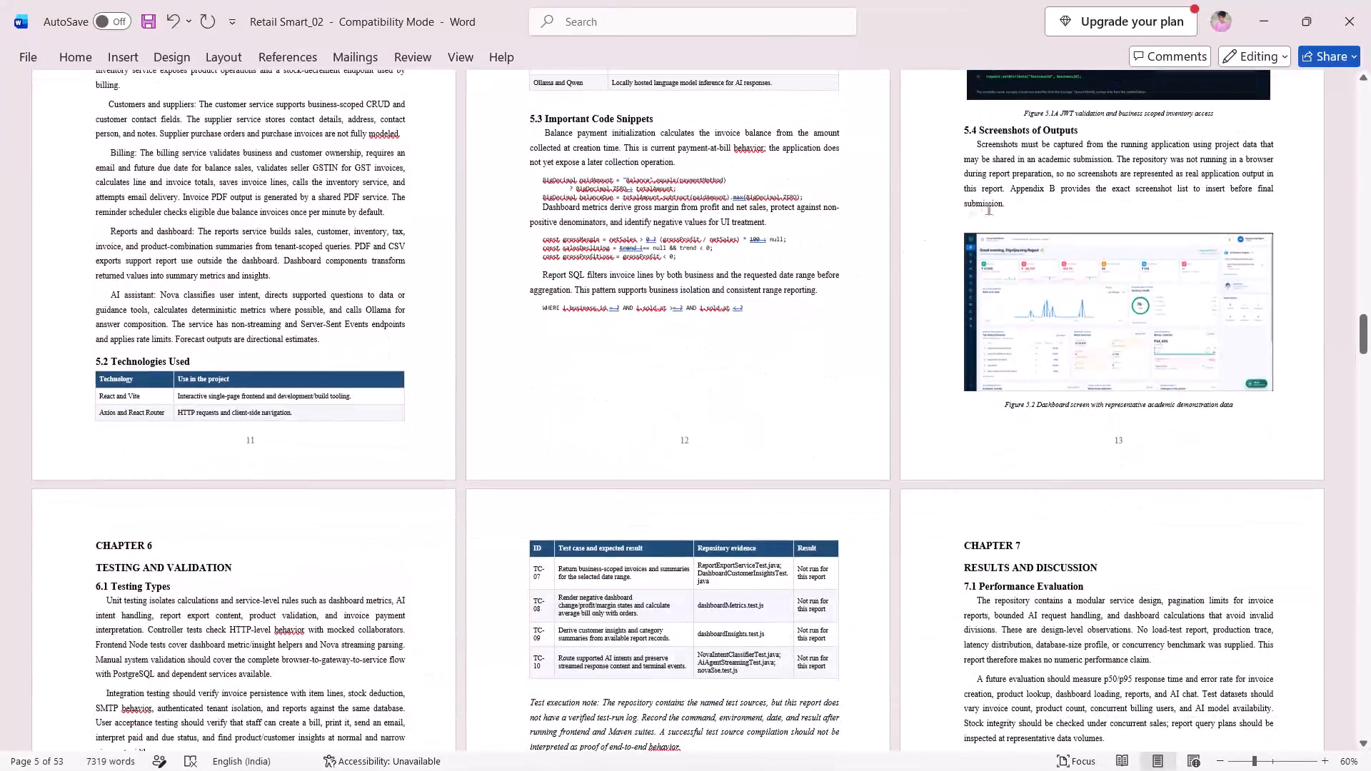
{"action": "scroll", "coordinate": [858, 313], "scroll_direction": "up", "scroll_amount": 2}
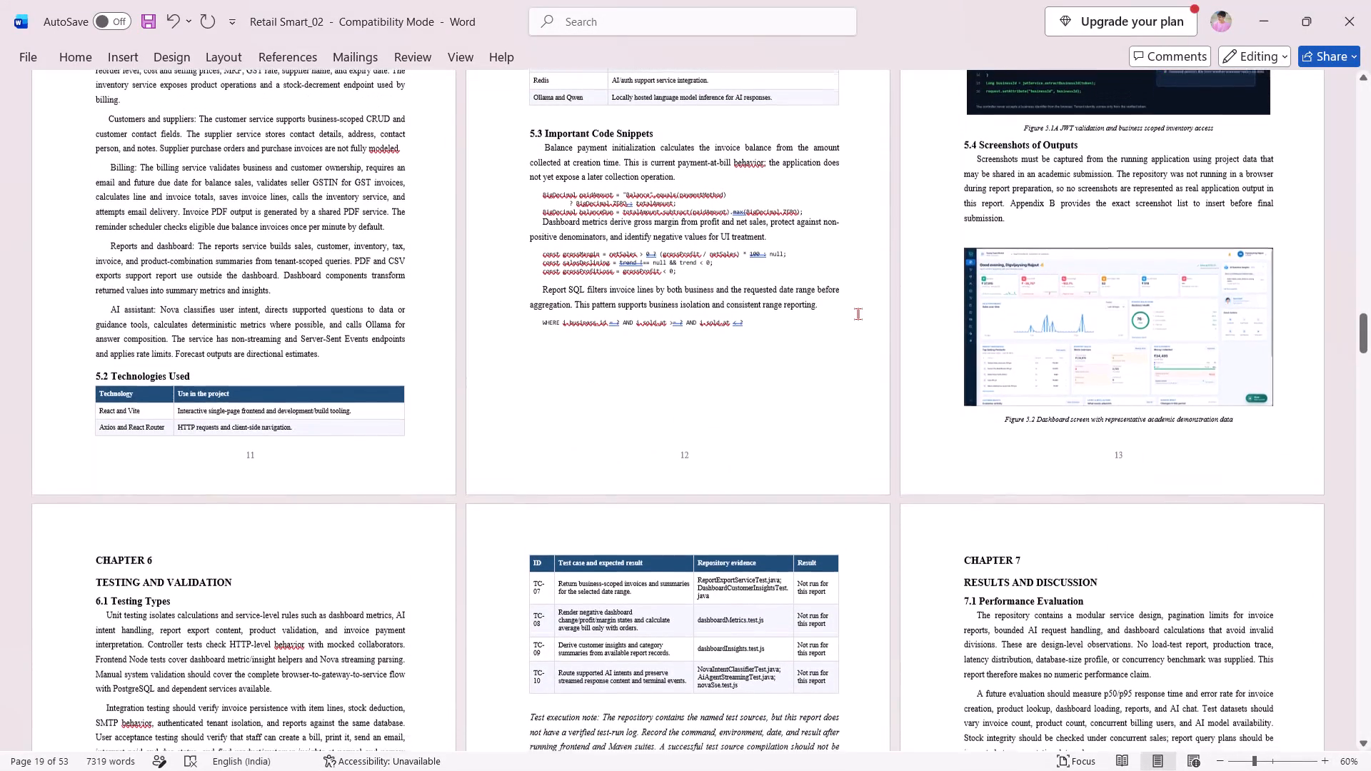
{"action": "scroll", "coordinate": [858, 313], "scroll_direction": "up", "scroll_amount": 1}
{"action": "scroll", "coordinate": [858, 313], "scroll_direction": "down", "scroll_amount": 5}
{"action": "scroll", "coordinate": [858, 313], "scroll_direction": "up", "scroll_amount": 3}
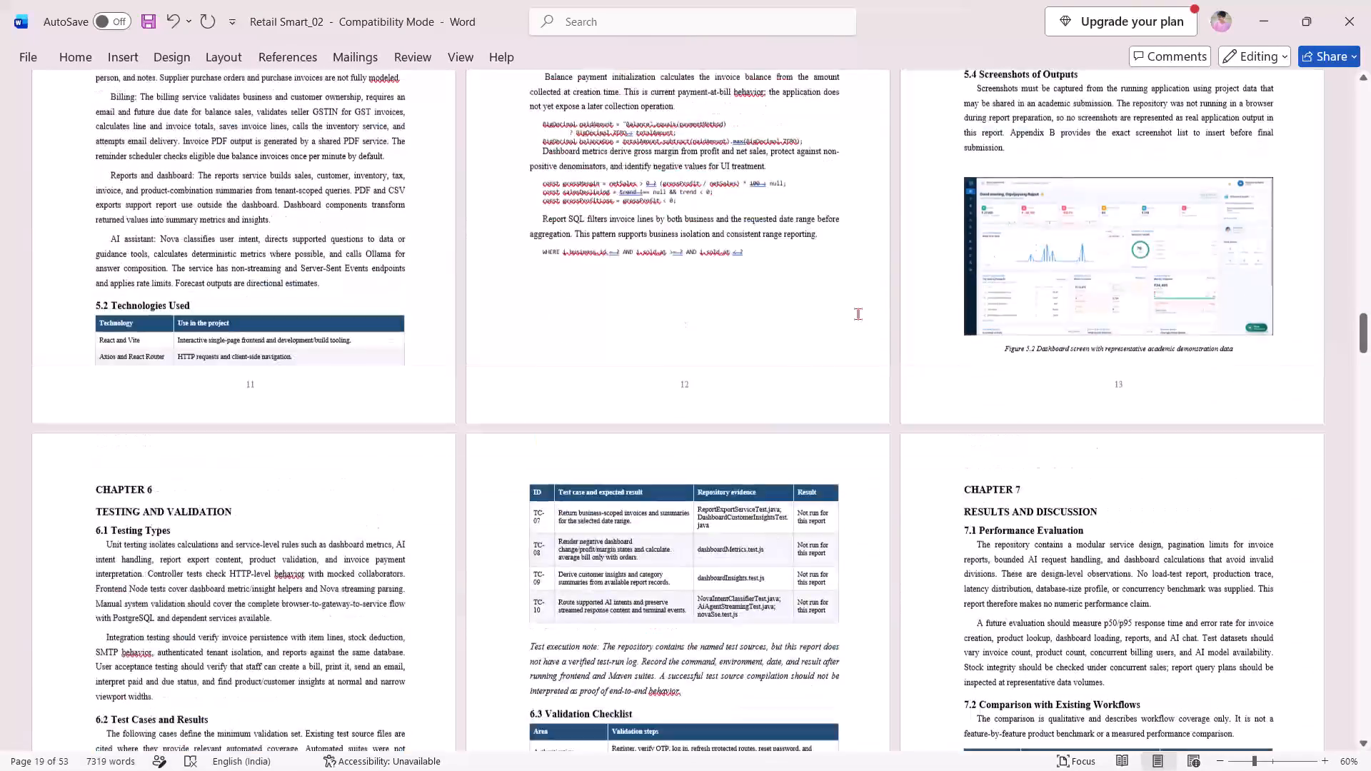
{"action": "scroll", "coordinate": [858, 313], "scroll_direction": "up", "scroll_amount": 1}
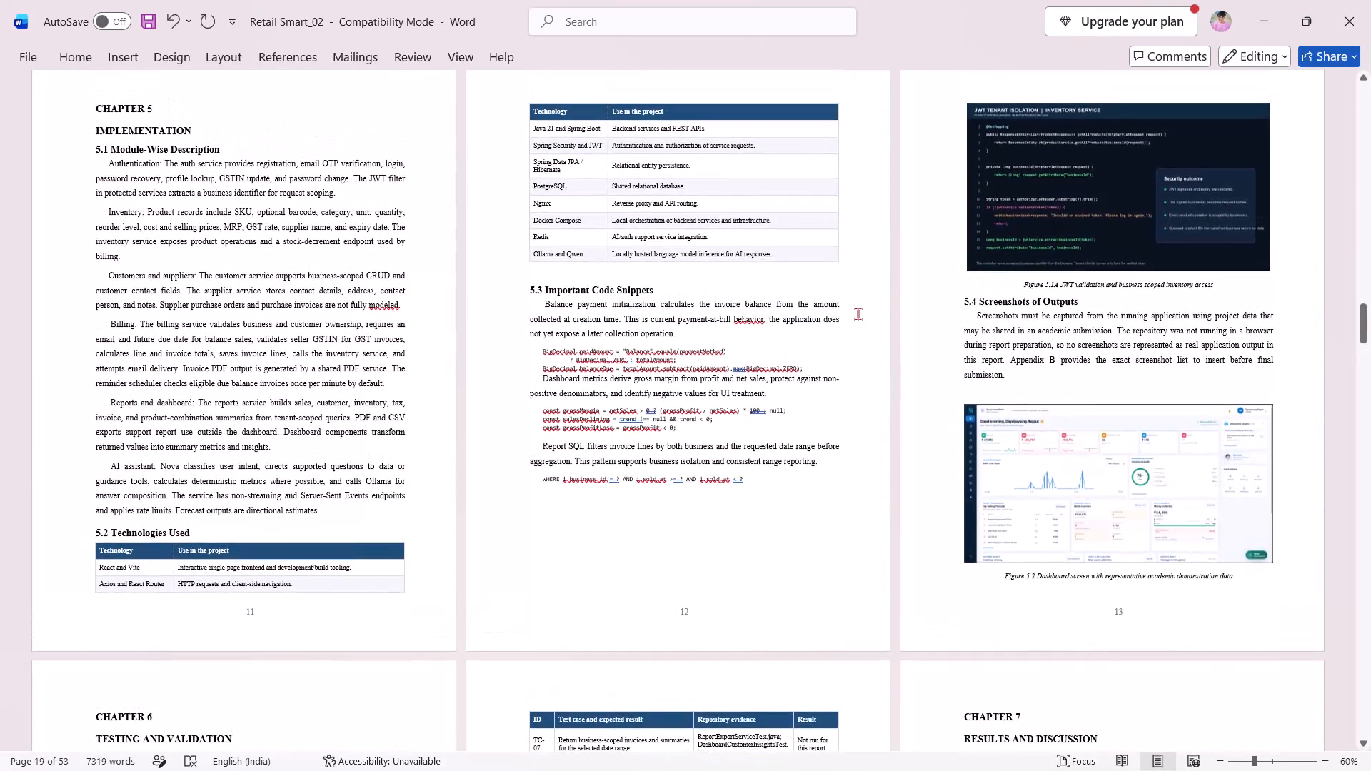
{"action": "scroll", "coordinate": [858, 313], "scroll_direction": "down", "scroll_amount": 3}
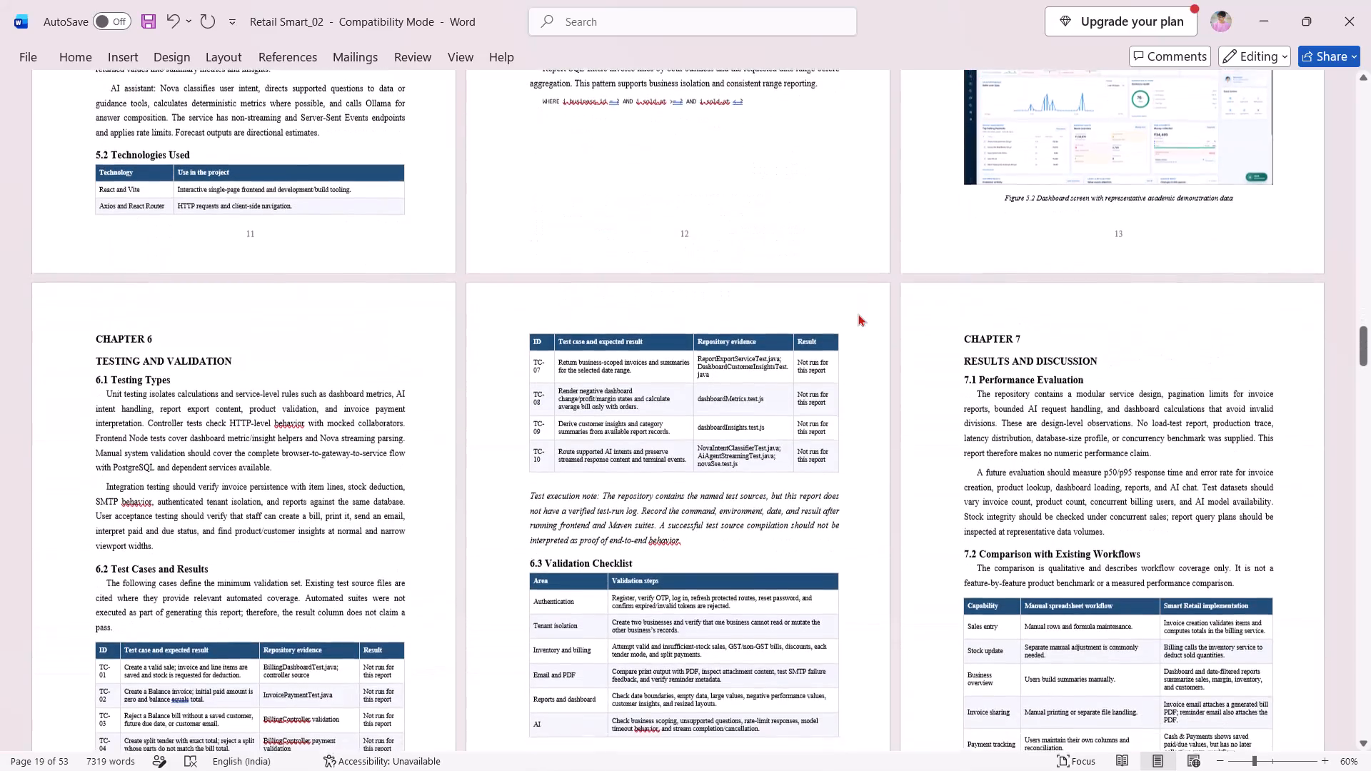
{"action": "scroll", "coordinate": [858, 313], "scroll_direction": "down", "scroll_amount": 2}
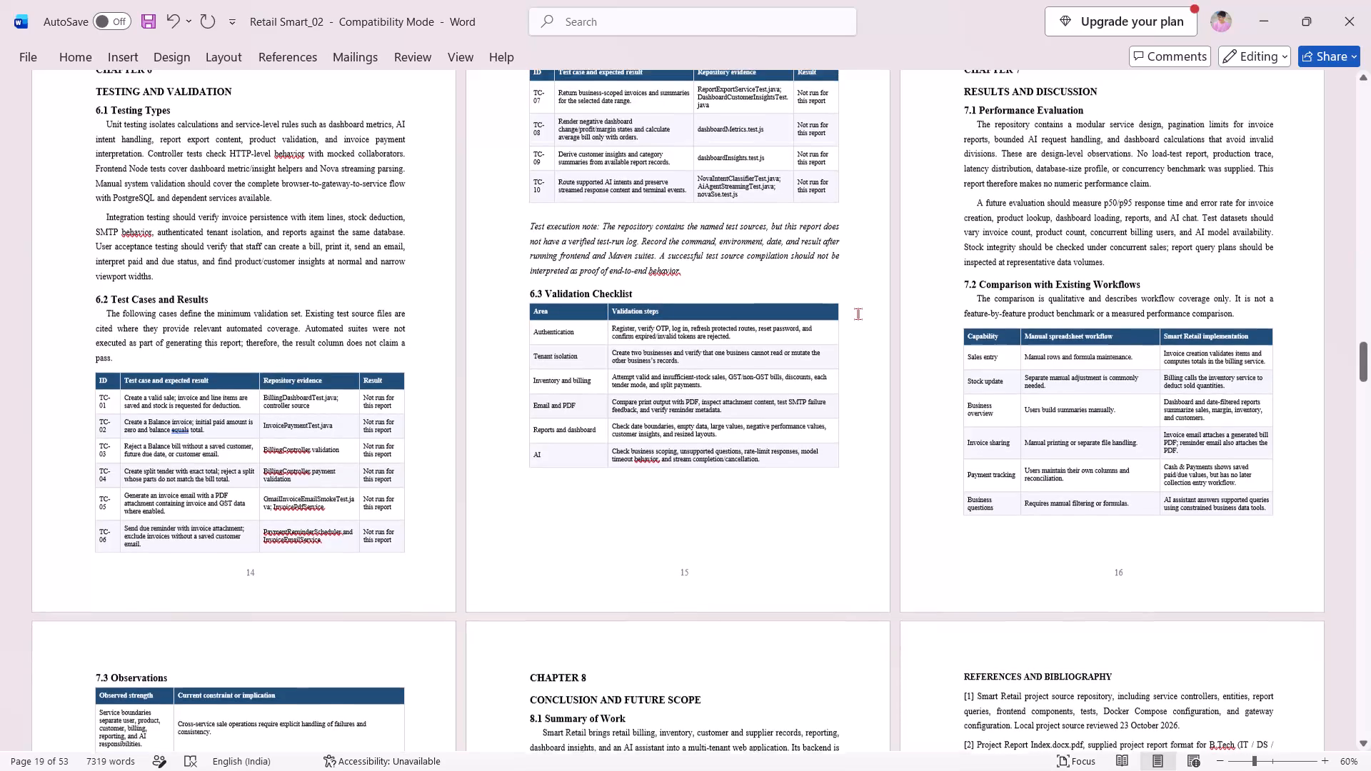
{"action": "scroll", "coordinate": [858, 313], "scroll_direction": "up", "scroll_amount": 1}
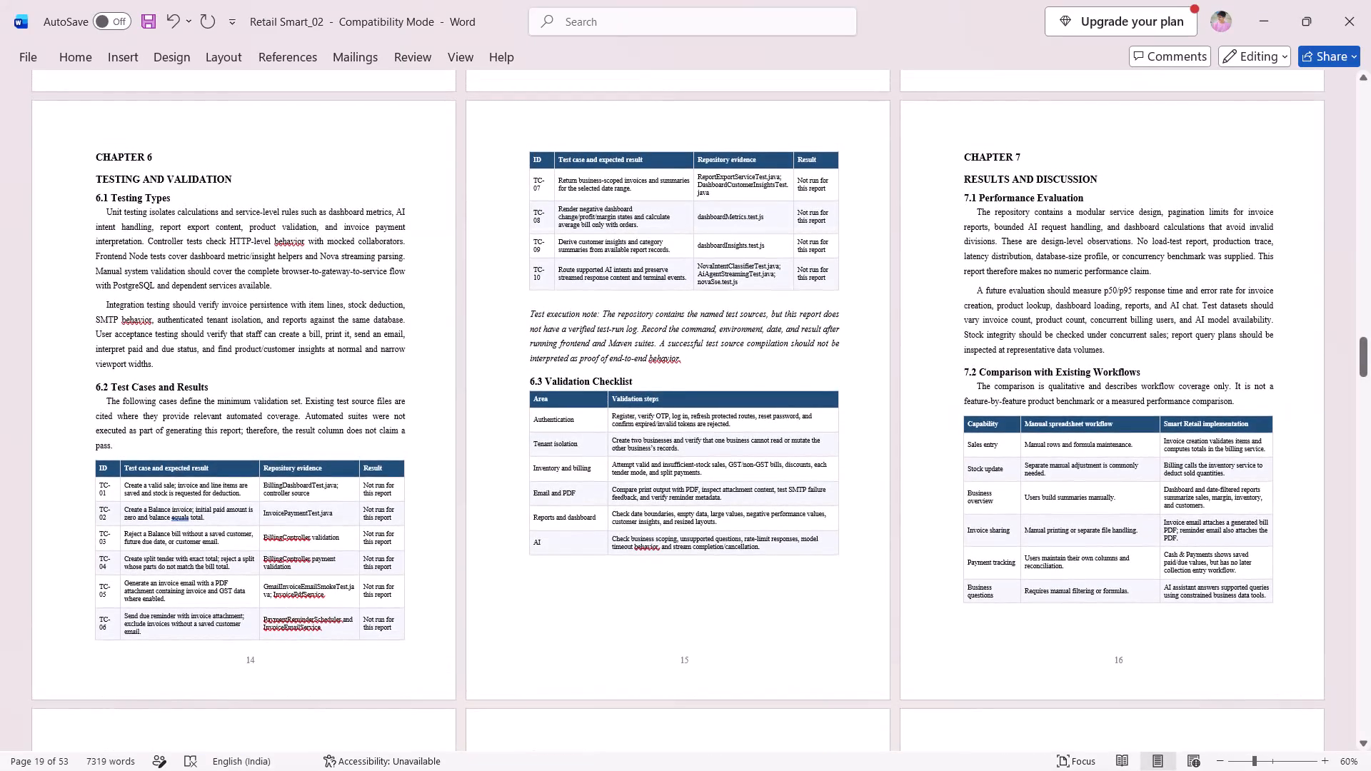
{"action": "scroll", "coordinate": [858, 313], "scroll_direction": "up", "scroll_amount": 10}
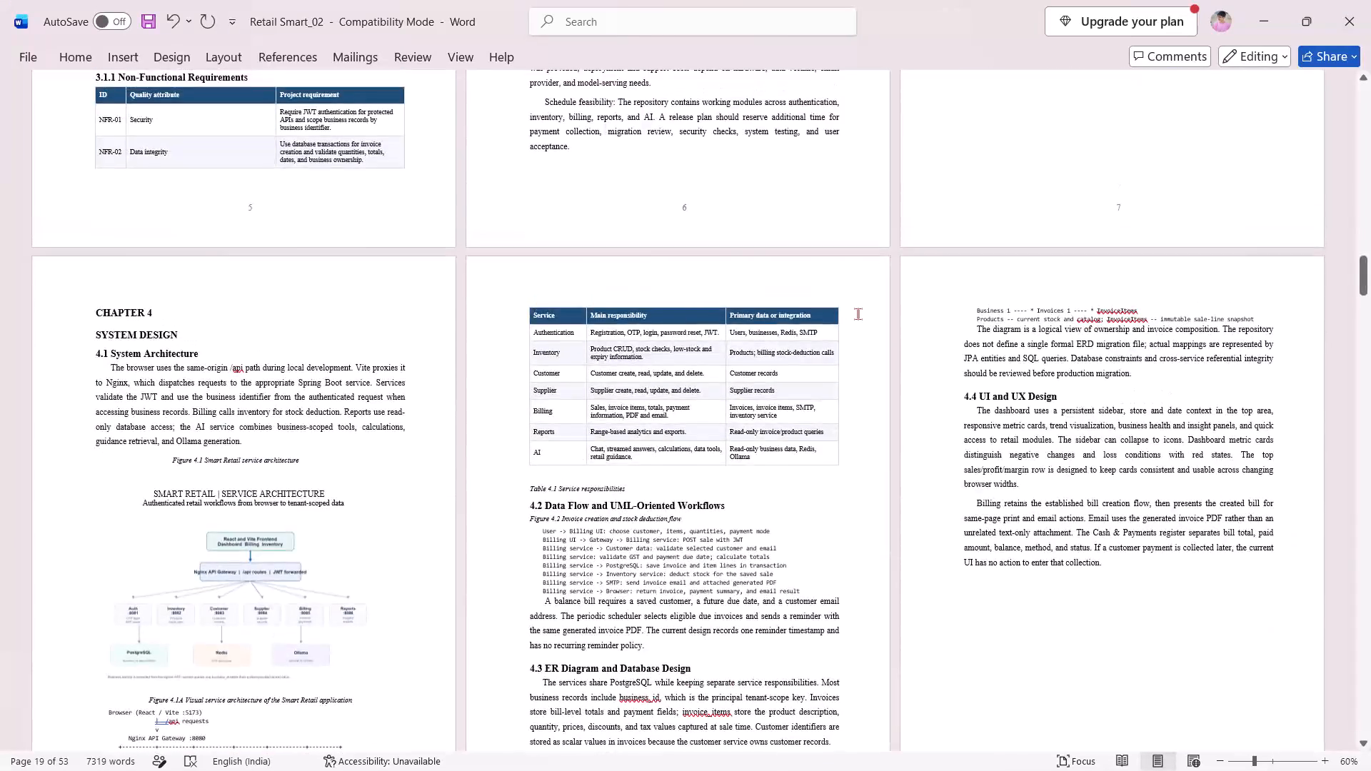
{"action": "scroll", "coordinate": [858, 313], "scroll_direction": "up", "scroll_amount": 5}
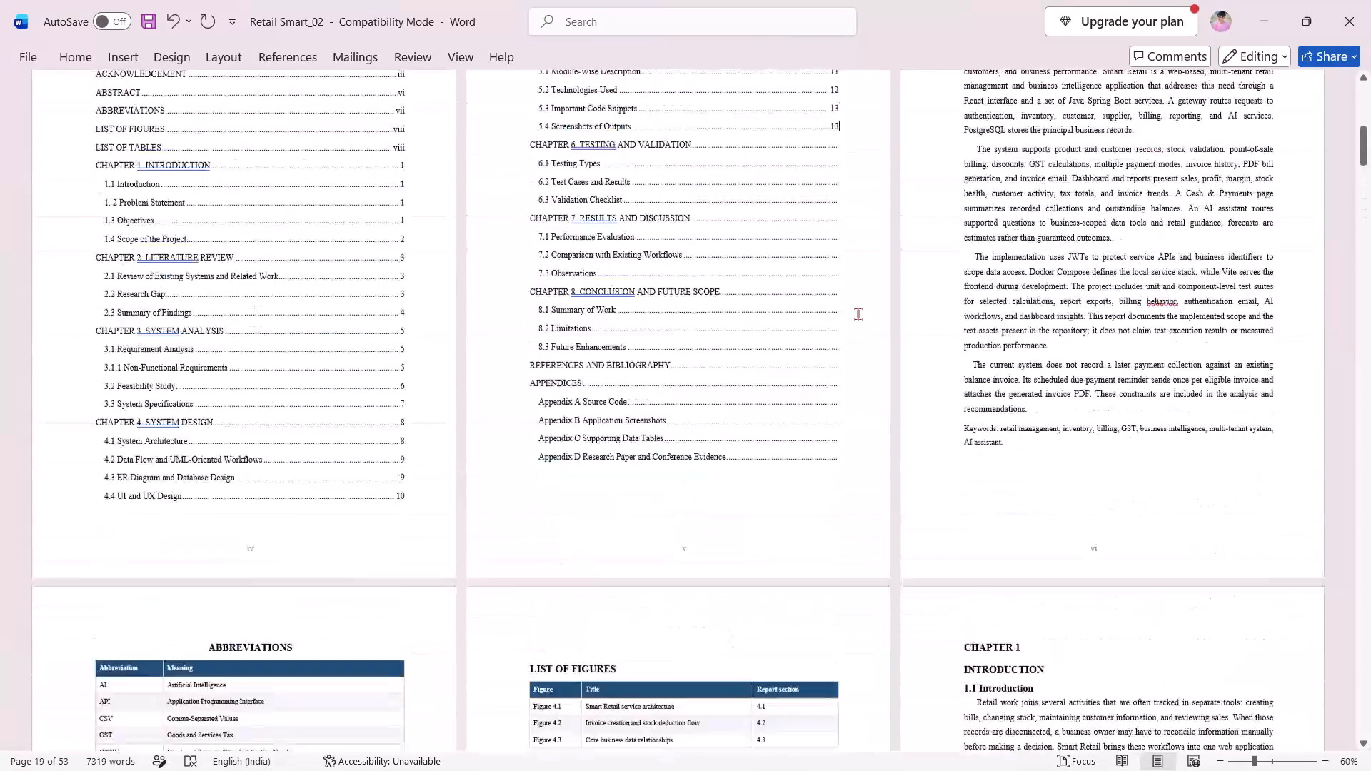
{"action": "scroll", "coordinate": [858, 313], "scroll_direction": "up", "scroll_amount": 1}
{"action": "left_click", "coordinate": [845, 243]}
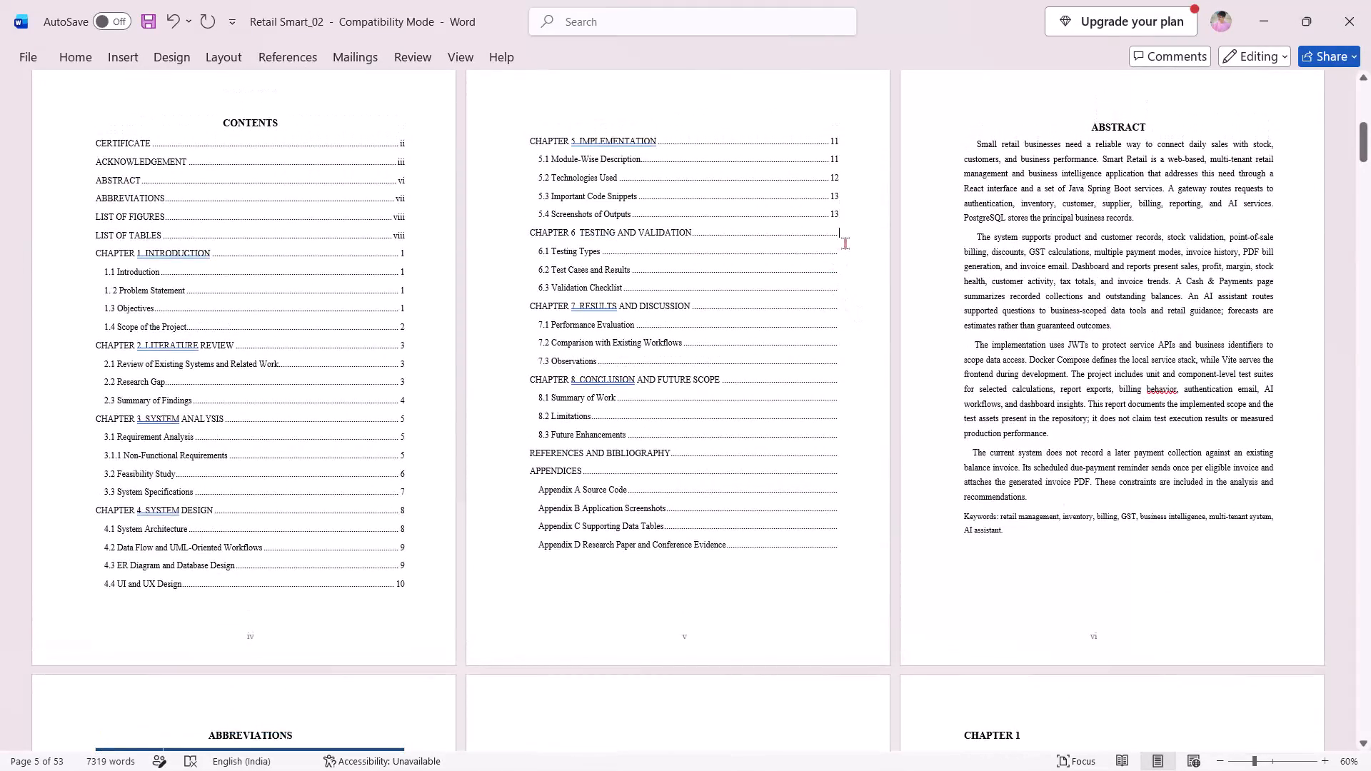
{"action": "type", "text": "14"}
{"action": "key", "text": "Down"}
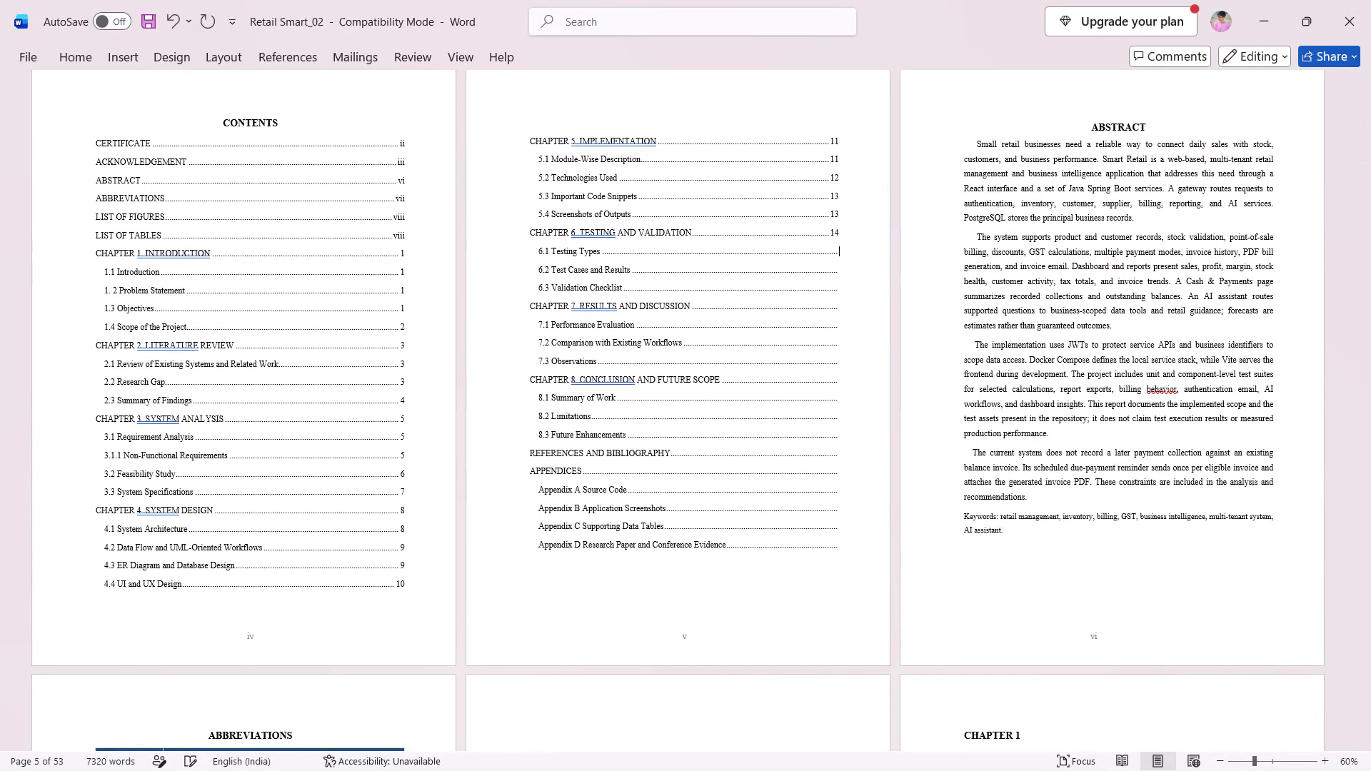
{"action": "type", "text": "14"}
{"action": "key", "text": "Down"}
{"action": "type", "text": "14"}
{"action": "key", "text": "Down"}
{"action": "type", "text": "15"}
{"action": "key", "text": "Down"}
{"action": "type", "text": "16"}
Check the Chapter 7 page footers and enter CONTENTS page numbers: 16 for 7.1 and 7.2, 17 for 7.3 Observations.
{"action": "scroll", "coordinate": [850, 237], "scroll_direction": "down", "scroll_amount": 6}
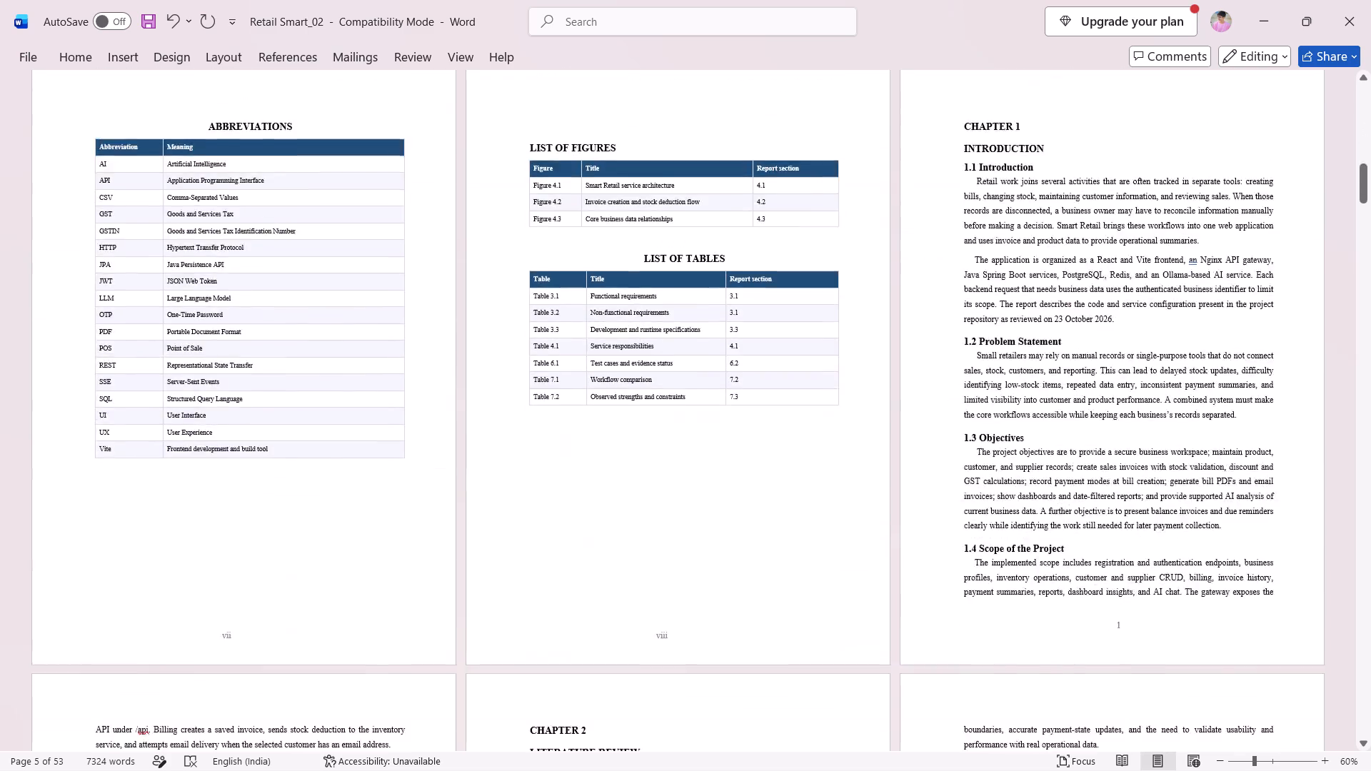
{"action": "scroll", "coordinate": [850, 237], "scroll_direction": "down", "scroll_amount": 8}
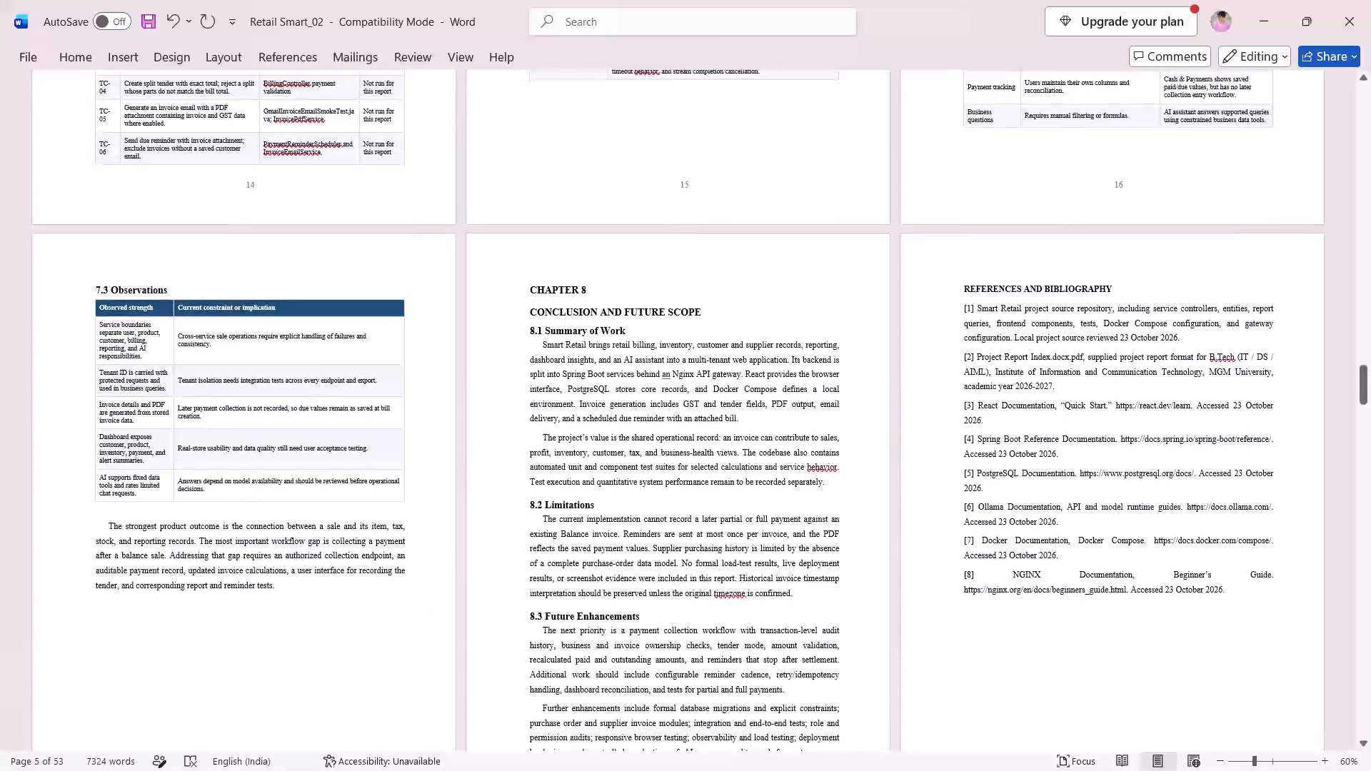
{"action": "scroll", "coordinate": [850, 237], "scroll_direction": "up", "scroll_amount": 1}
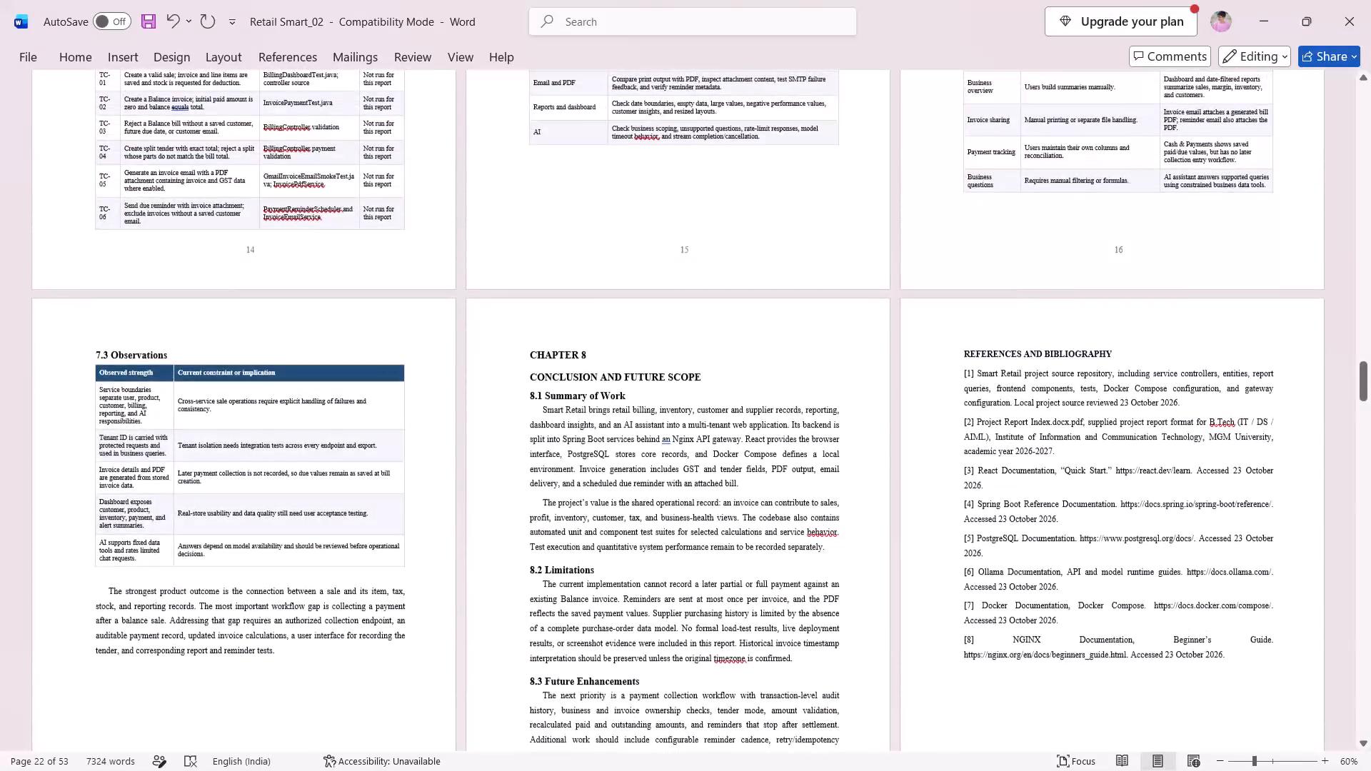
{"action": "scroll", "coordinate": [850, 237], "scroll_direction": "up", "scroll_amount": 1}
{"action": "scroll", "coordinate": [850, 237], "scroll_direction": "down", "scroll_amount": 1}
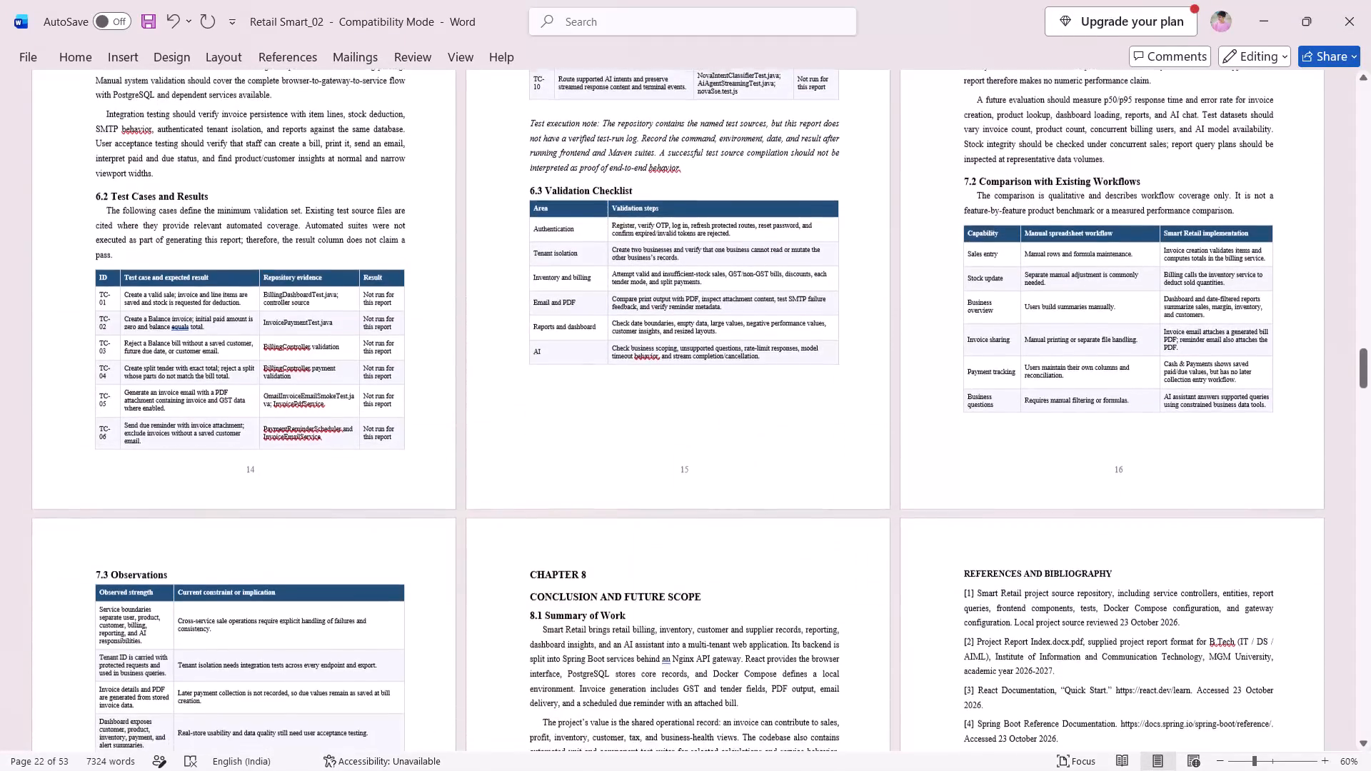
{"action": "scroll", "coordinate": [850, 237], "scroll_direction": "down", "scroll_amount": 1}
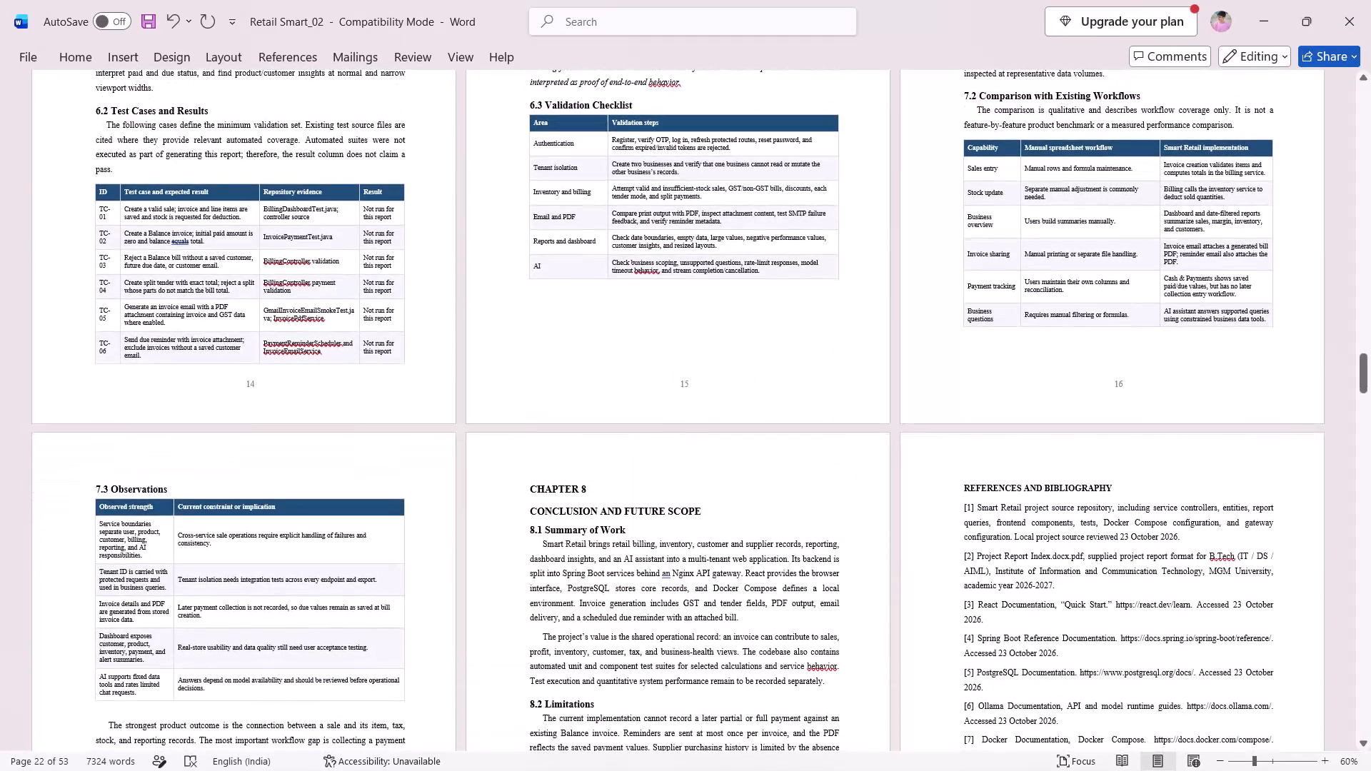
{"action": "scroll", "coordinate": [850, 237], "scroll_direction": "up", "scroll_amount": 4}
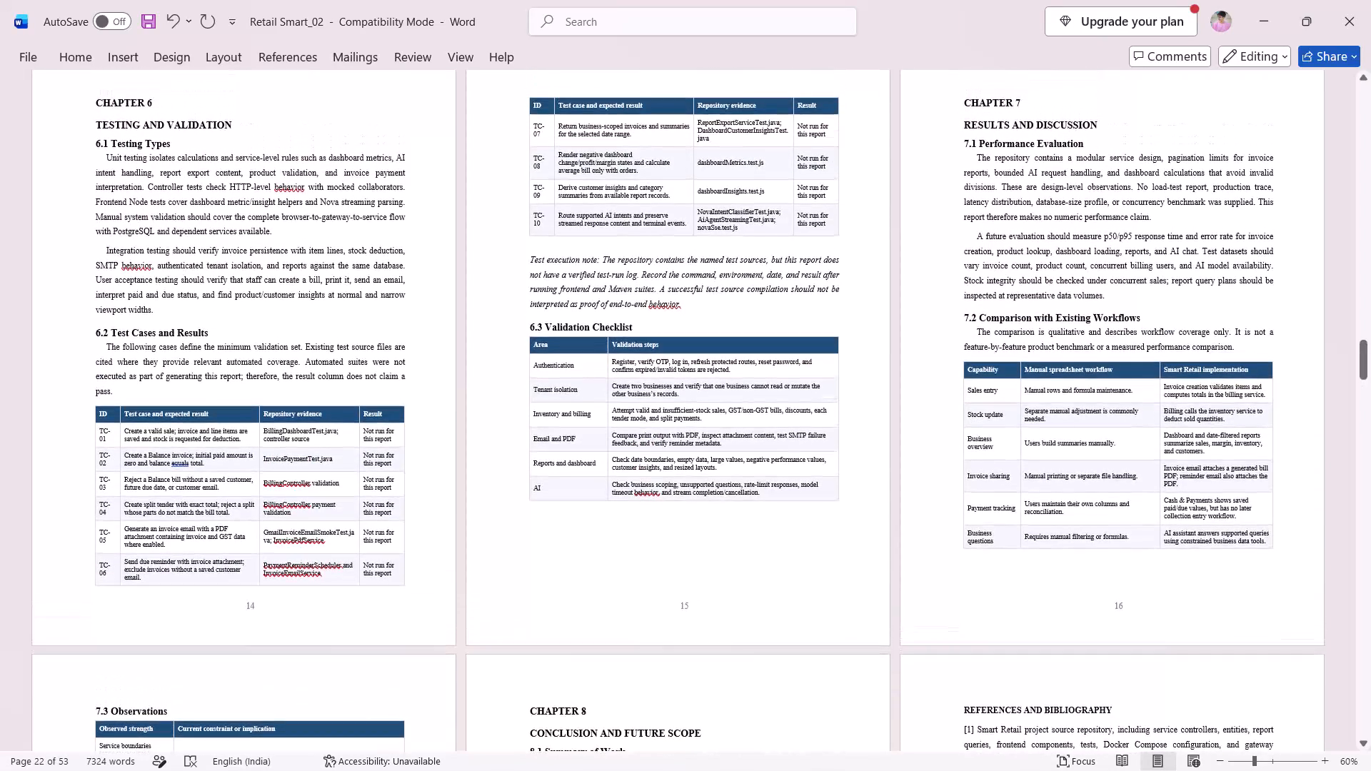
{"action": "scroll", "coordinate": [850, 237], "scroll_direction": "up", "scroll_amount": 9}
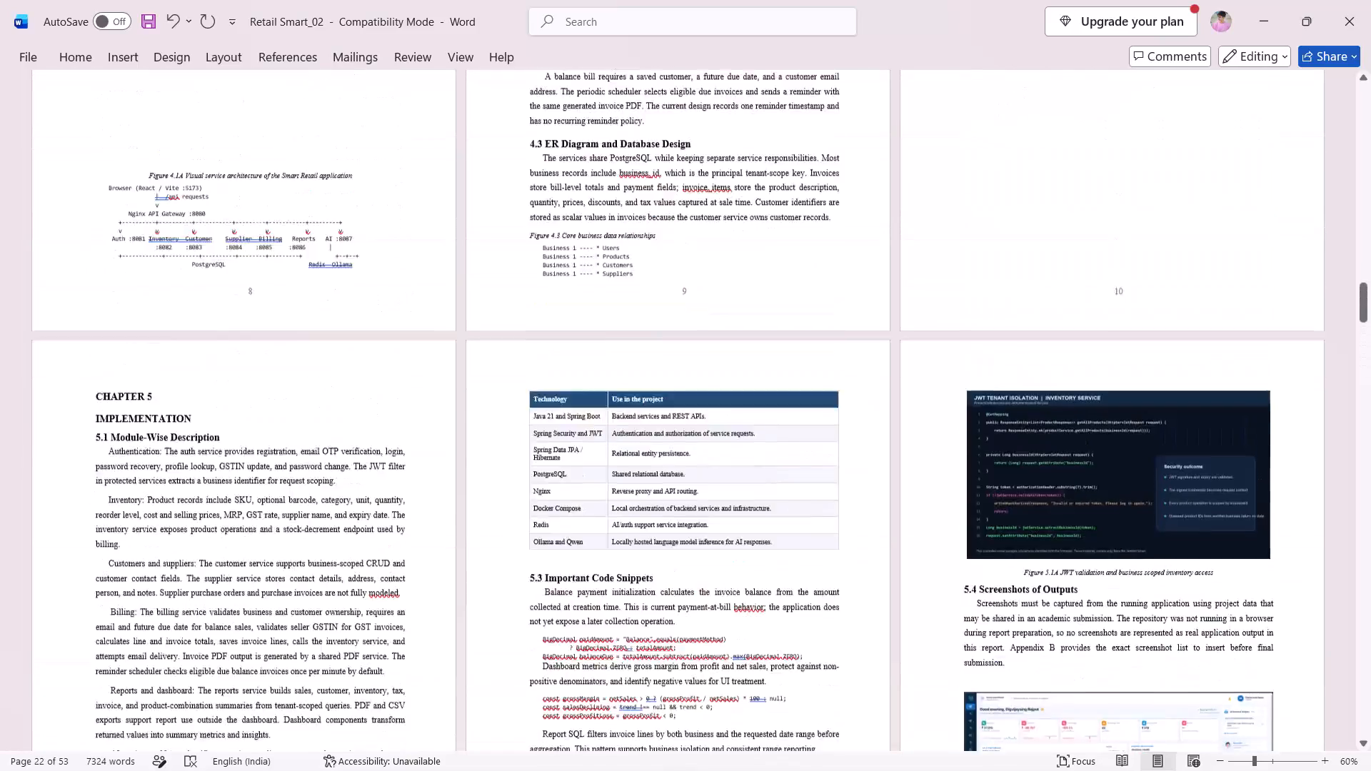
{"action": "scroll", "coordinate": [850, 237], "scroll_direction": "up", "scroll_amount": 7}
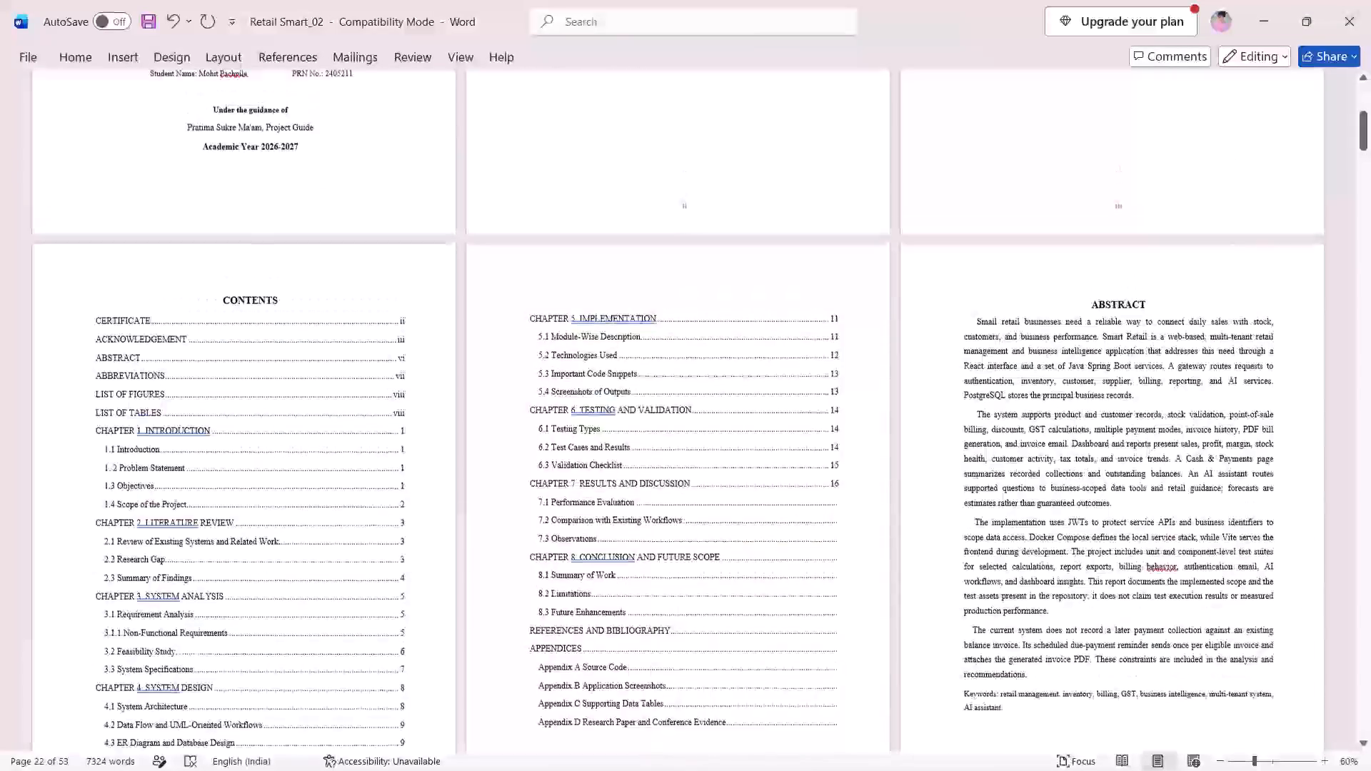
{"action": "key", "text": "Down"}
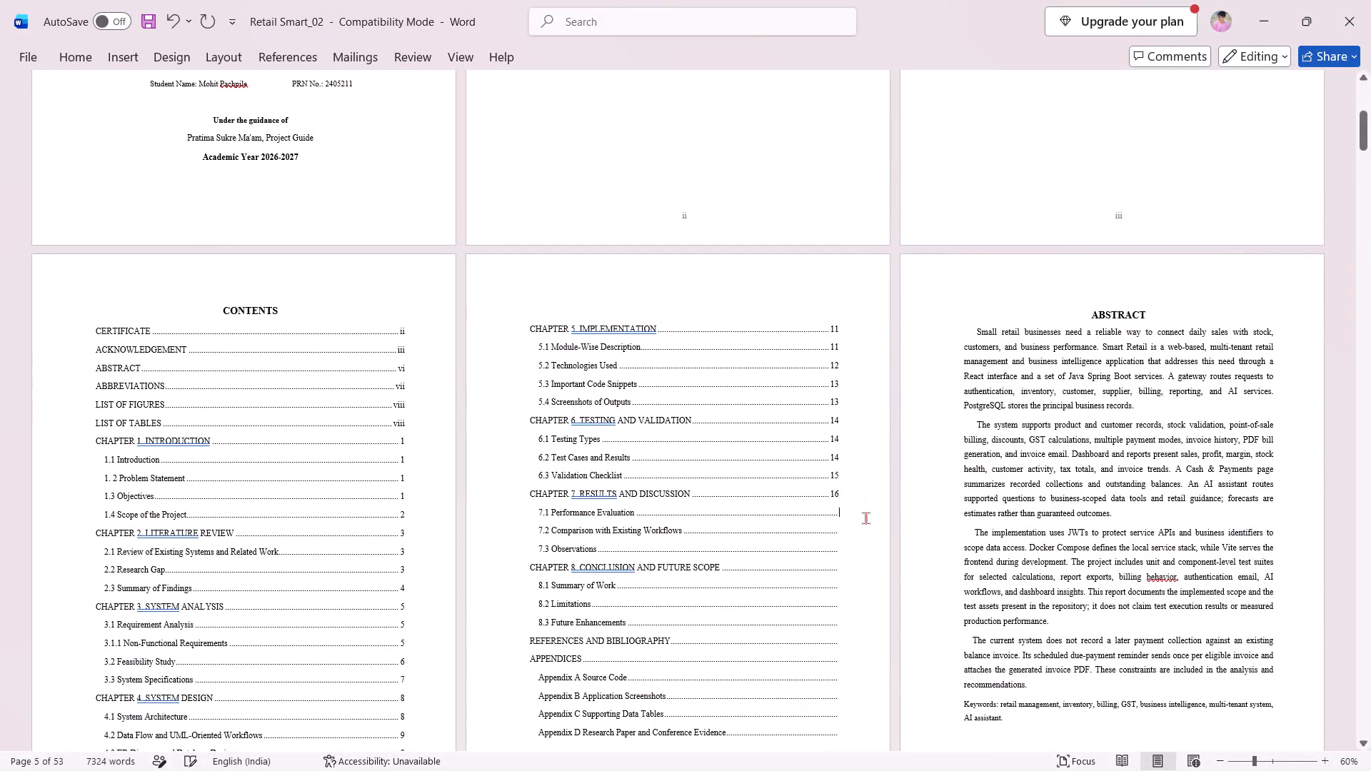
{"action": "type", "text": "16"}
{"action": "key", "text": "Down"}
{"action": "type", "text": "16"}
{"action": "key", "text": "Down"}
{"action": "key", "text": "1"}
{"action": "key", "text": "7"}
Examine the page footers for section 7.3, Chapter 8 and the references, and compare them with the CONTENTS entries.
{"action": "scroll", "coordinate": [865, 518], "scroll_direction": "down", "scroll_amount": 11}
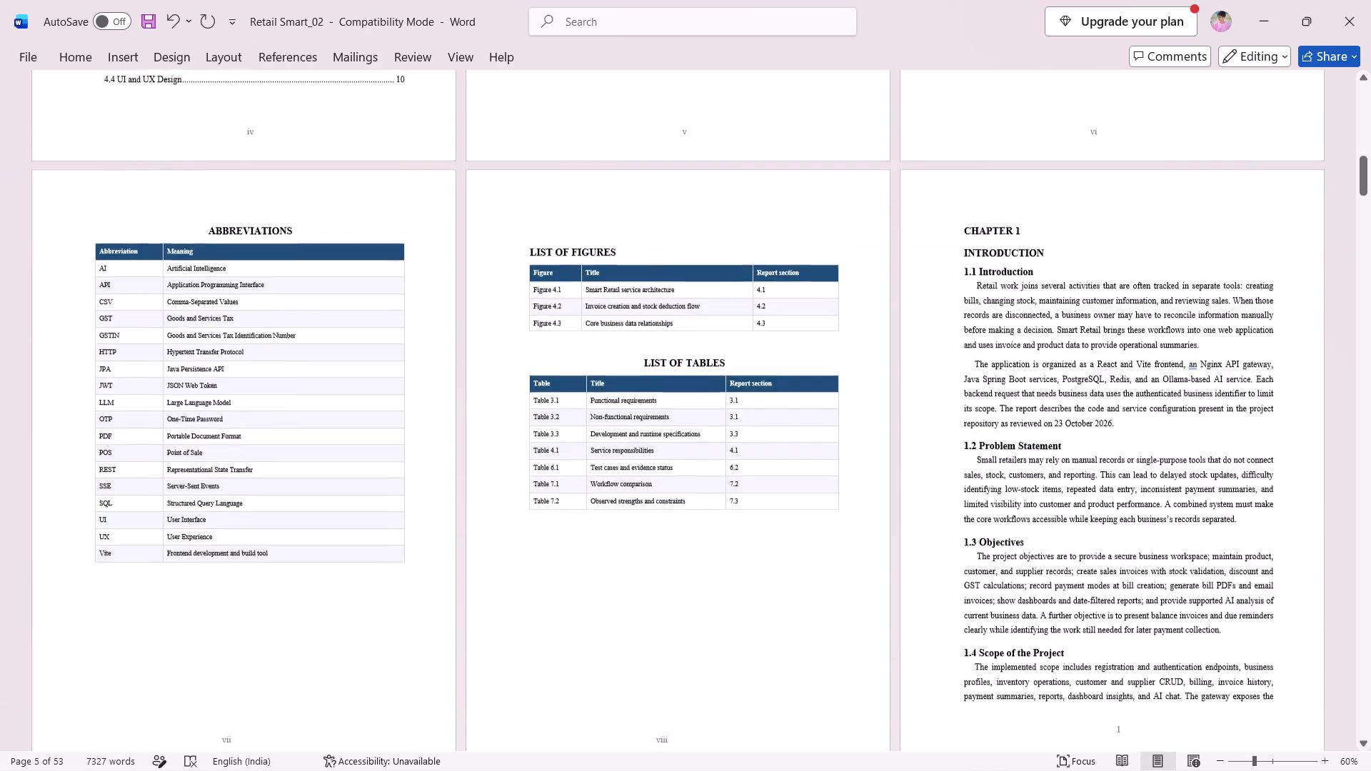
{"action": "scroll", "coordinate": [865, 518], "scroll_direction": "down", "scroll_amount": 15}
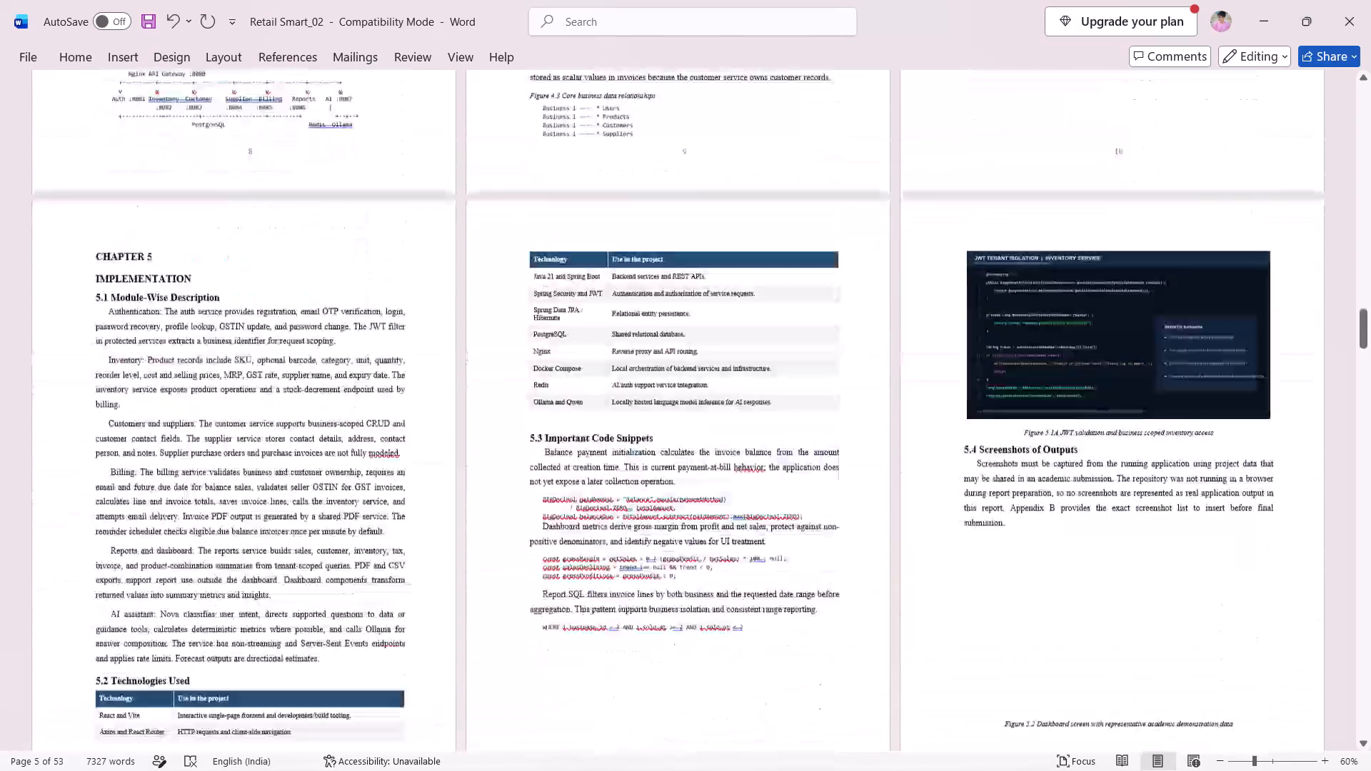
{"action": "scroll", "coordinate": [865, 518], "scroll_direction": "down", "scroll_amount": 7}
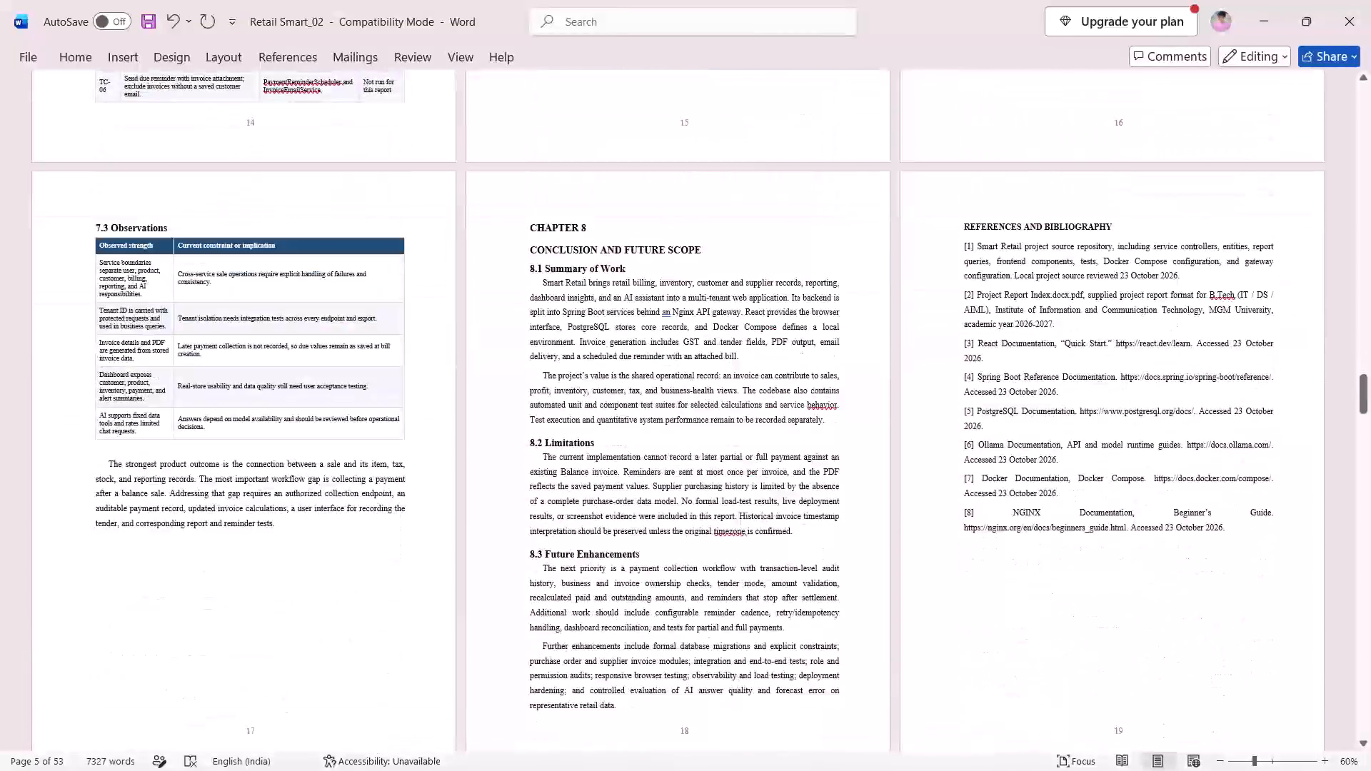
{"action": "scroll", "coordinate": [865, 518], "scroll_direction": "down", "scroll_amount": 5}
{"action": "scroll", "coordinate": [865, 518], "scroll_direction": "up", "scroll_amount": 5}
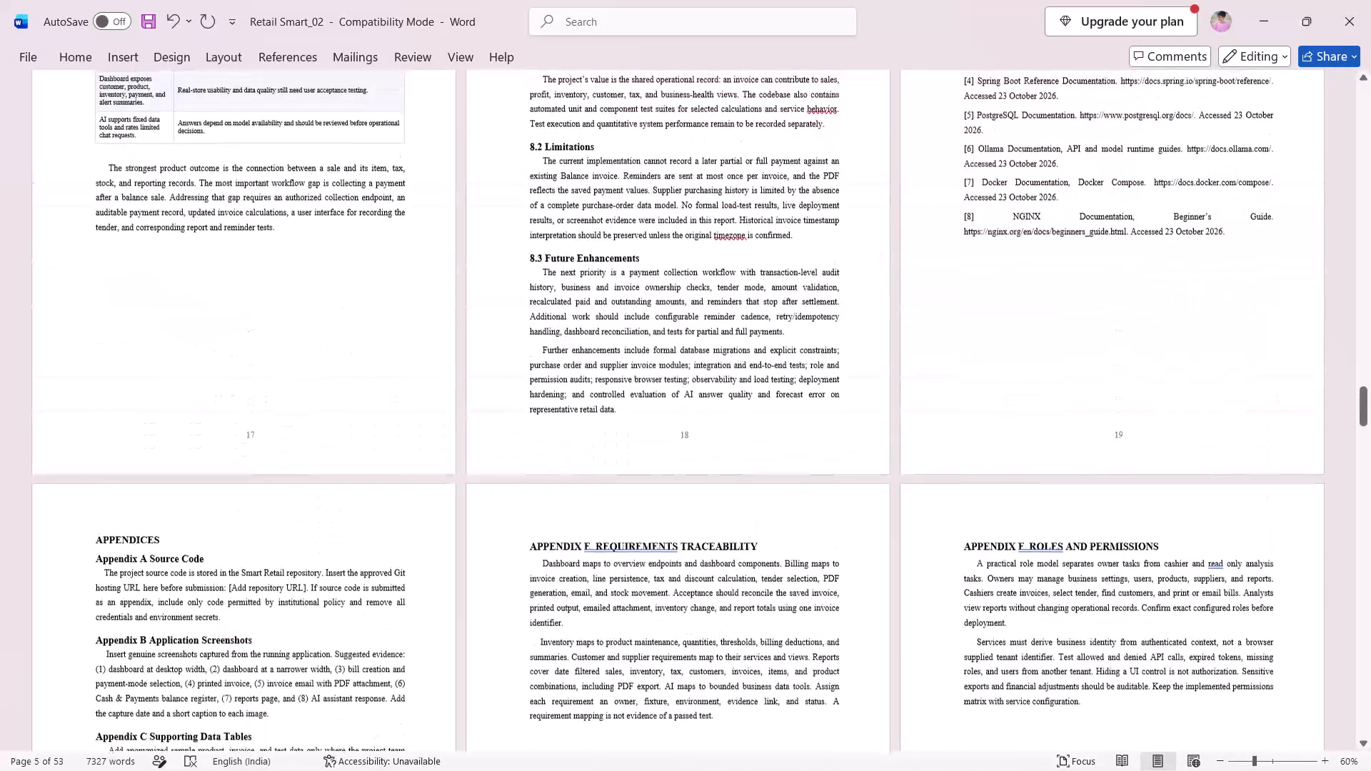
{"action": "scroll", "coordinate": [865, 518], "scroll_direction": "up", "scroll_amount": 3}
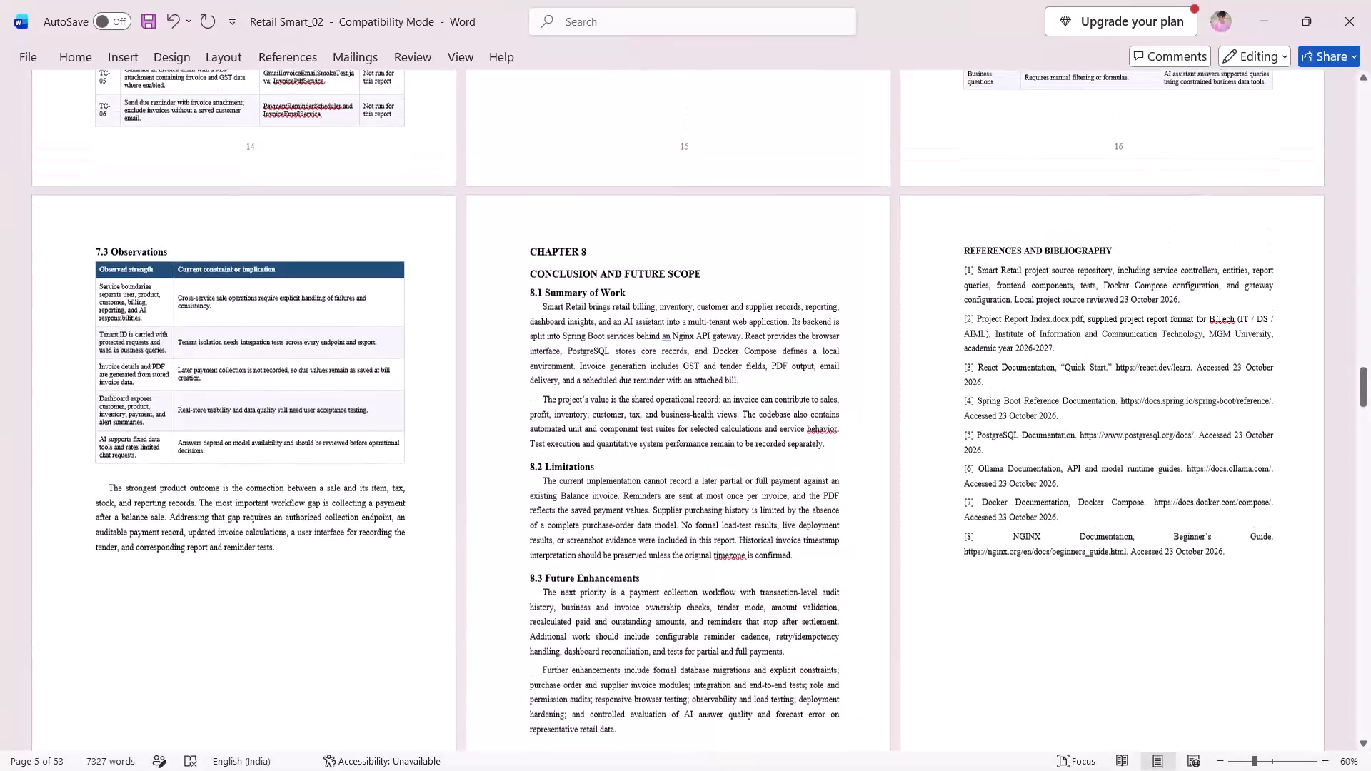
{"action": "scroll", "coordinate": [865, 518], "scroll_direction": "up", "scroll_amount": 3}
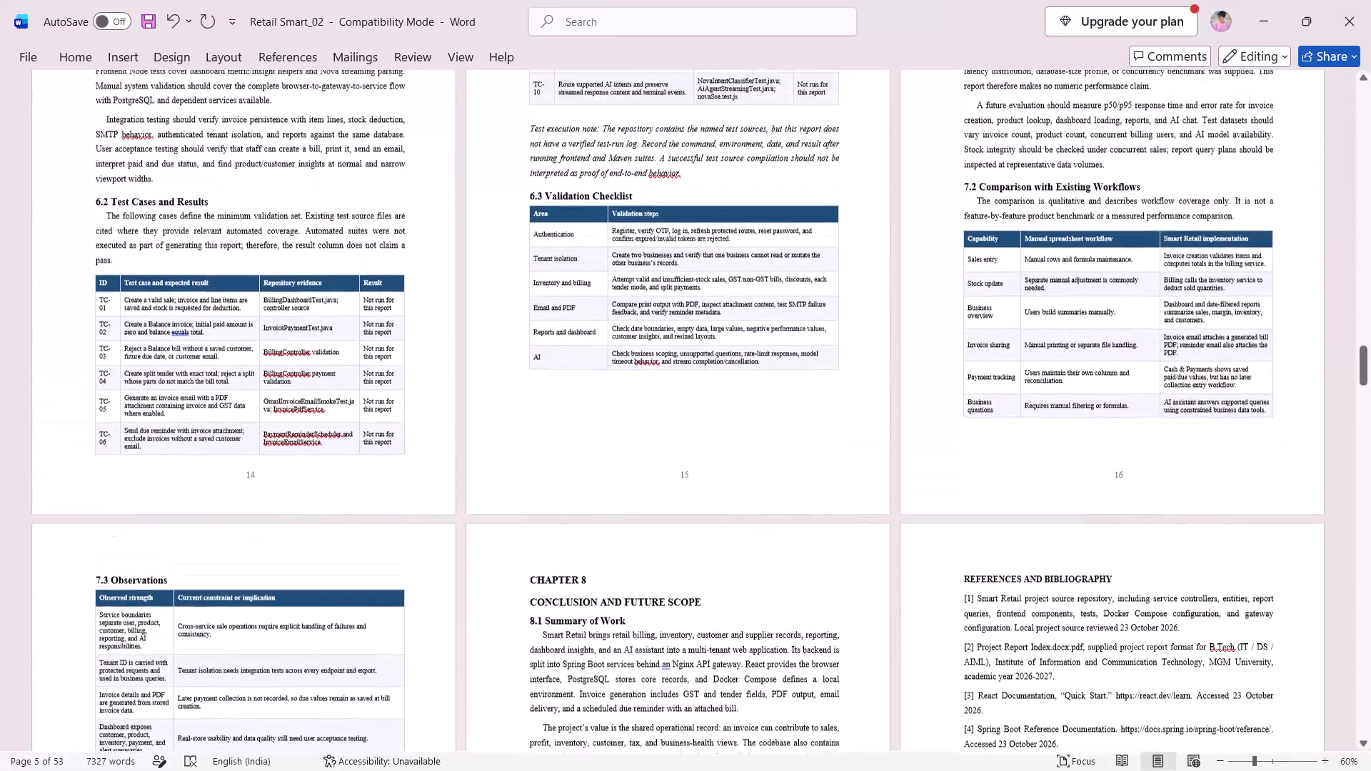
{"action": "scroll", "coordinate": [865, 518], "scroll_direction": "up", "scroll_amount": 1}
{"action": "scroll", "coordinate": [865, 518], "scroll_direction": "down", "scroll_amount": 1}
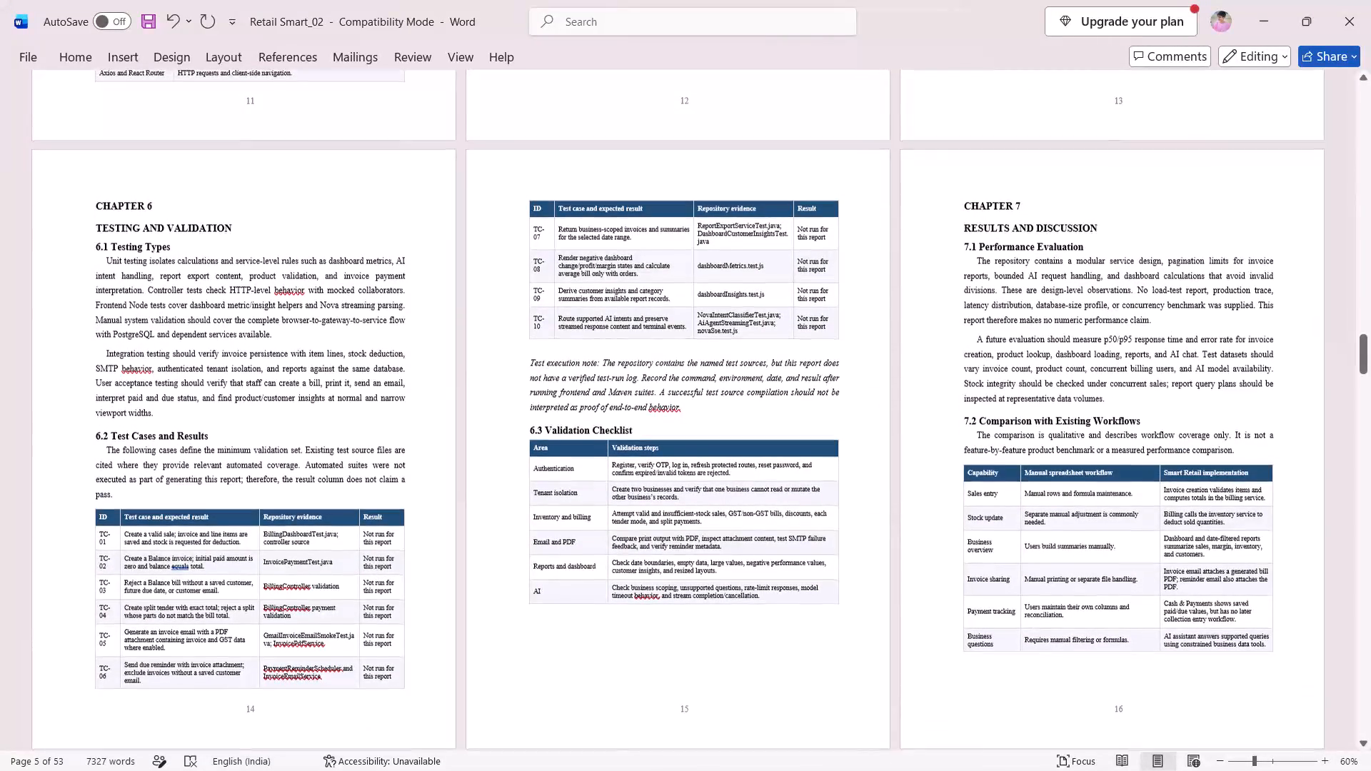
{"action": "scroll", "coordinate": [865, 518], "scroll_direction": "down", "scroll_amount": 1}
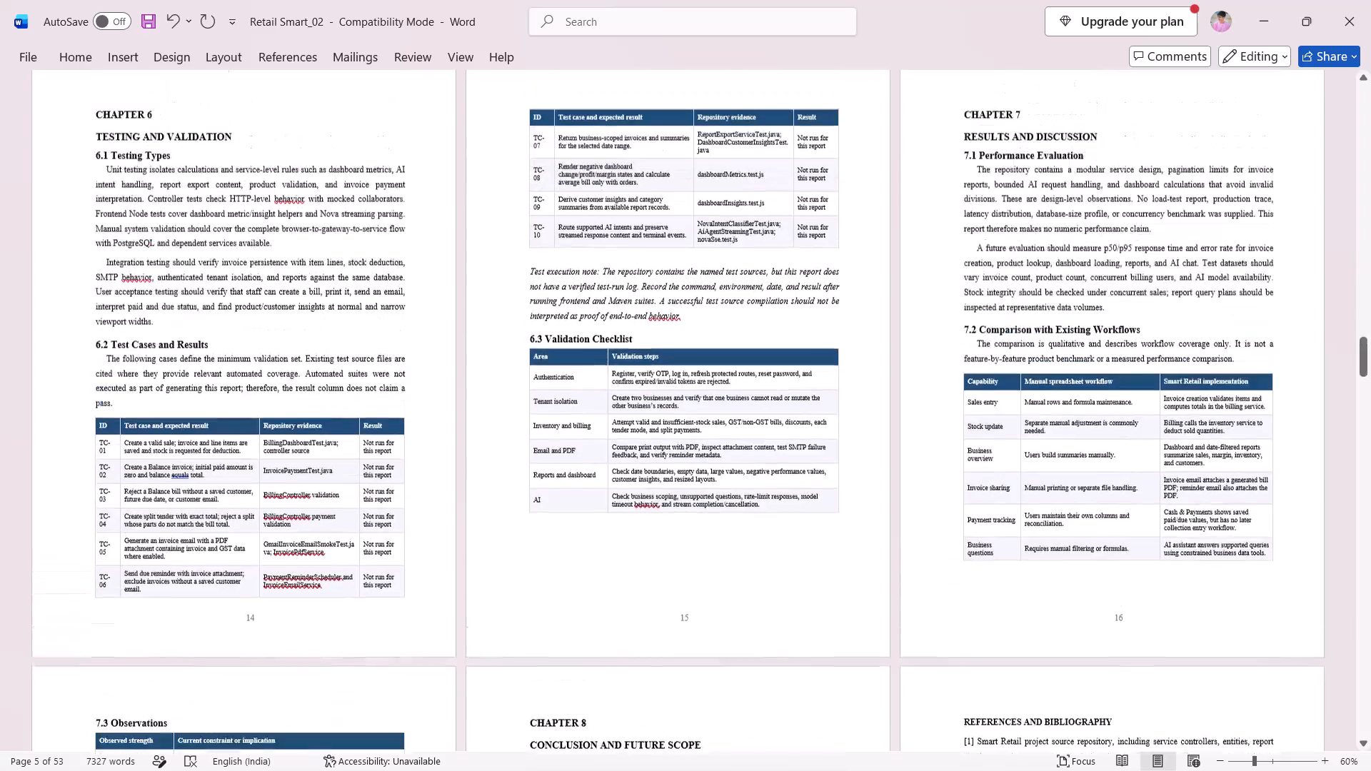
{"action": "scroll", "coordinate": [865, 518], "scroll_direction": "down", "scroll_amount": 1}
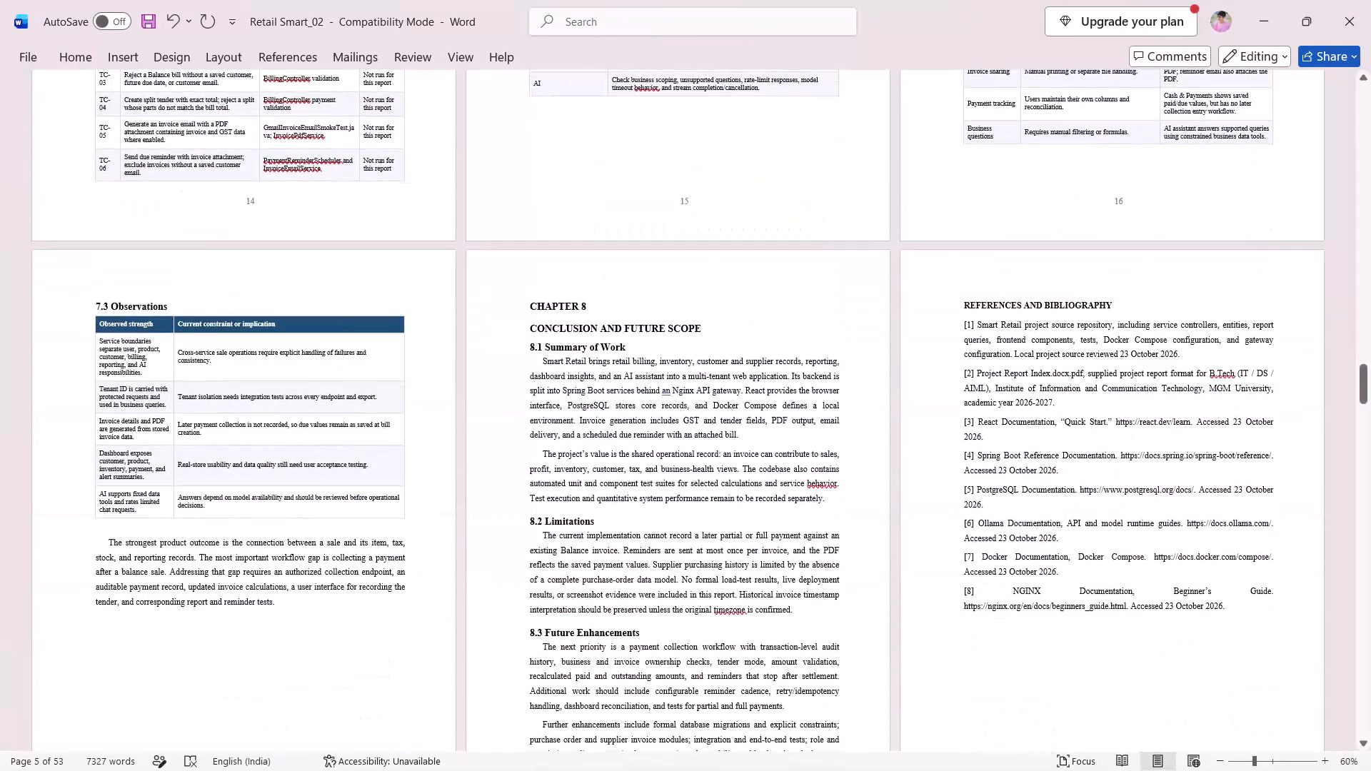
{"action": "scroll", "coordinate": [865, 518], "scroll_direction": "down", "scroll_amount": 1}
{"action": "scroll", "coordinate": [865, 518], "scroll_direction": "up", "scroll_amount": 6}
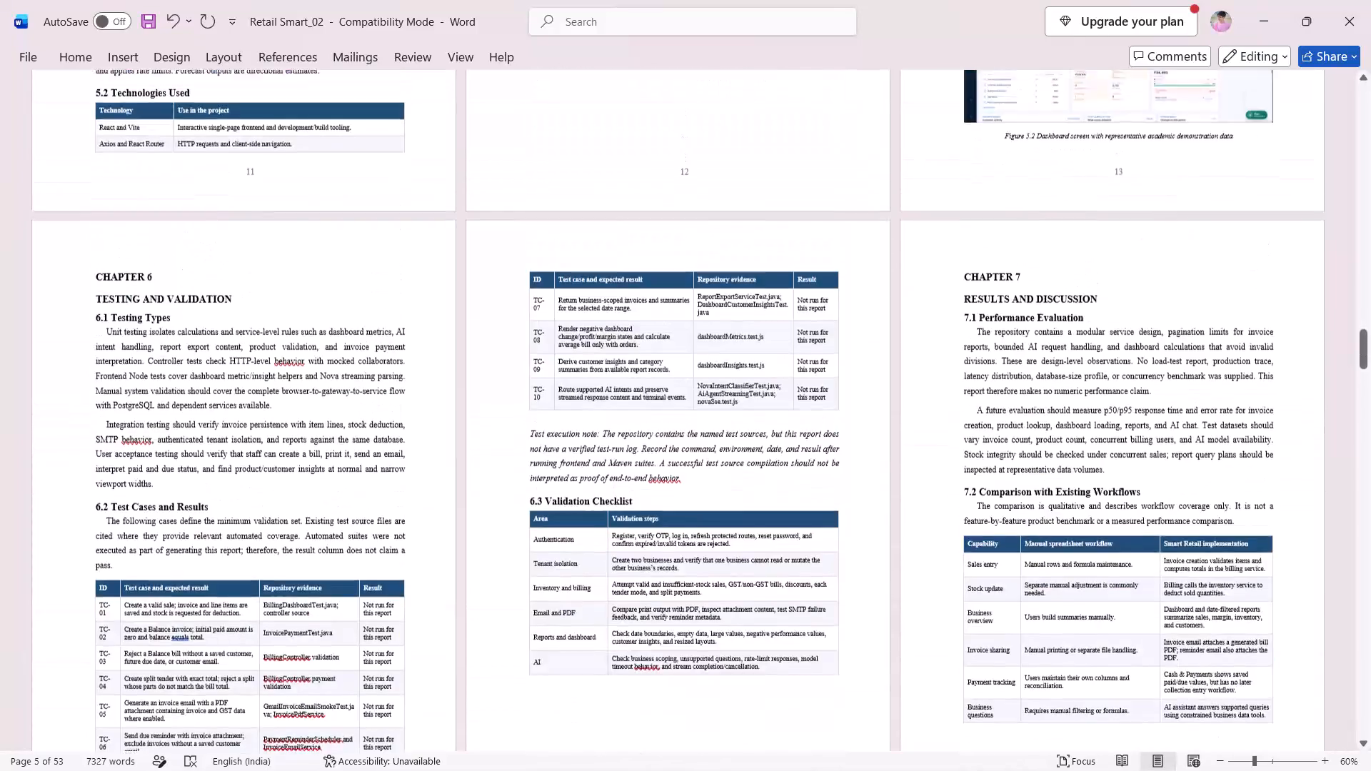
{"action": "scroll", "coordinate": [865, 518], "scroll_direction": "up", "scroll_amount": 2}
{"action": "scroll", "coordinate": [865, 518], "scroll_direction": "up", "scroll_amount": 20}
{"action": "scroll", "coordinate": [865, 518], "scroll_direction": "up", "scroll_amount": 2}
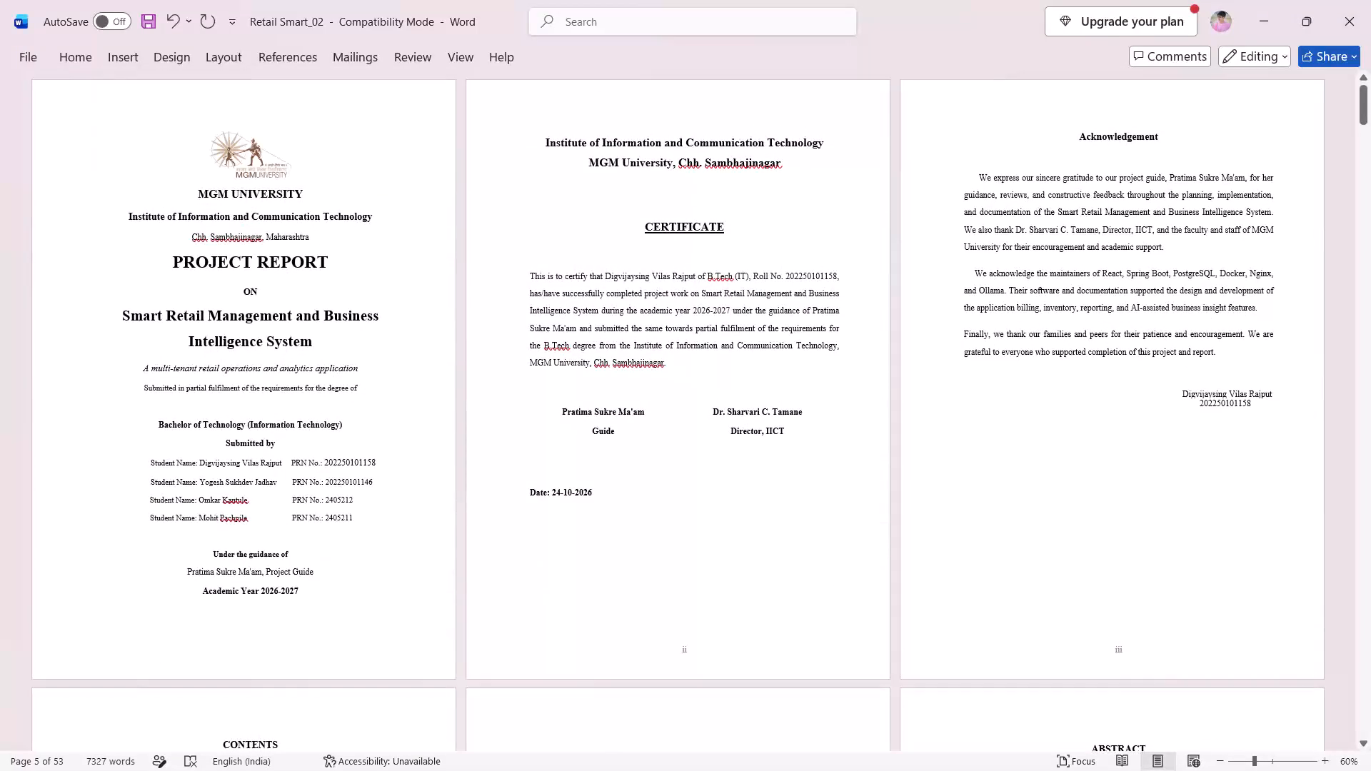
{"action": "scroll", "coordinate": [865, 518], "scroll_direction": "down", "scroll_amount": 5}
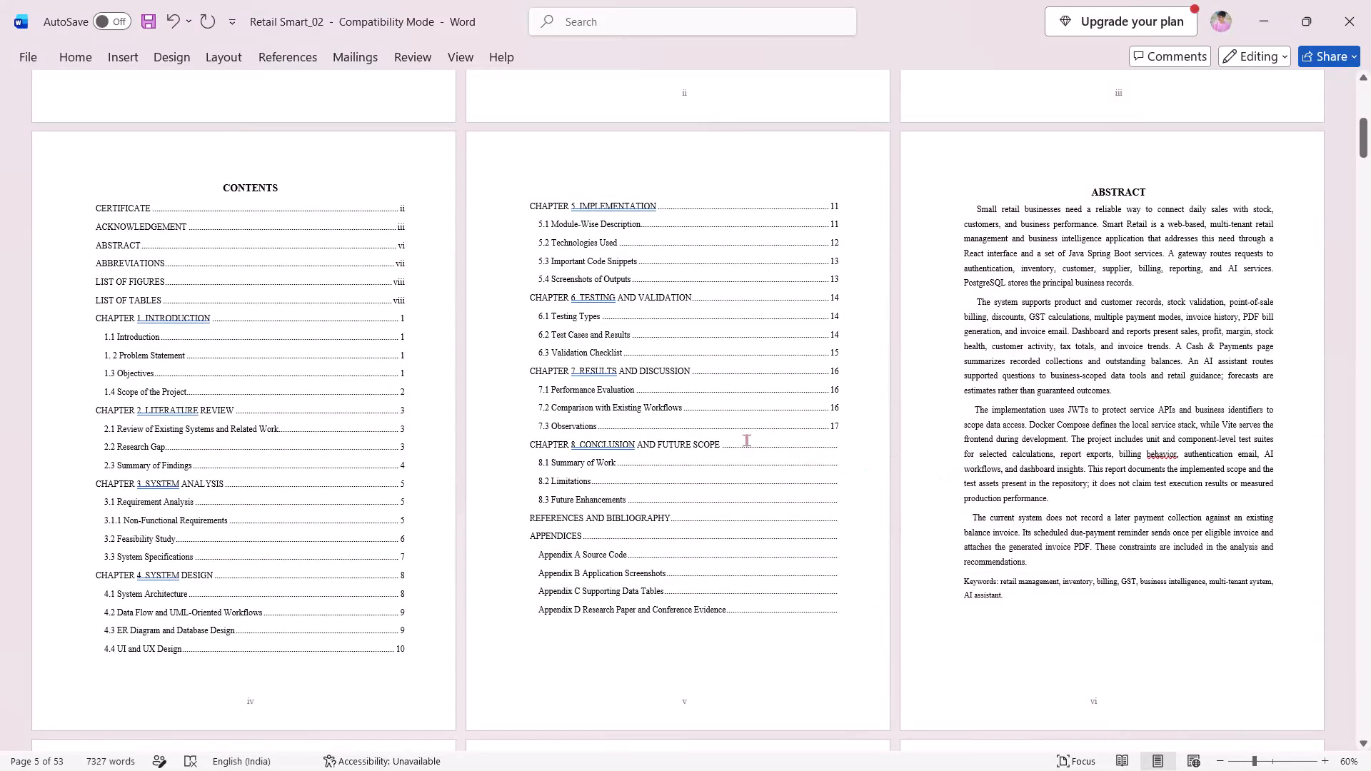
{"action": "scroll", "coordinate": [796, 461], "scroll_direction": "down", "scroll_amount": 1}
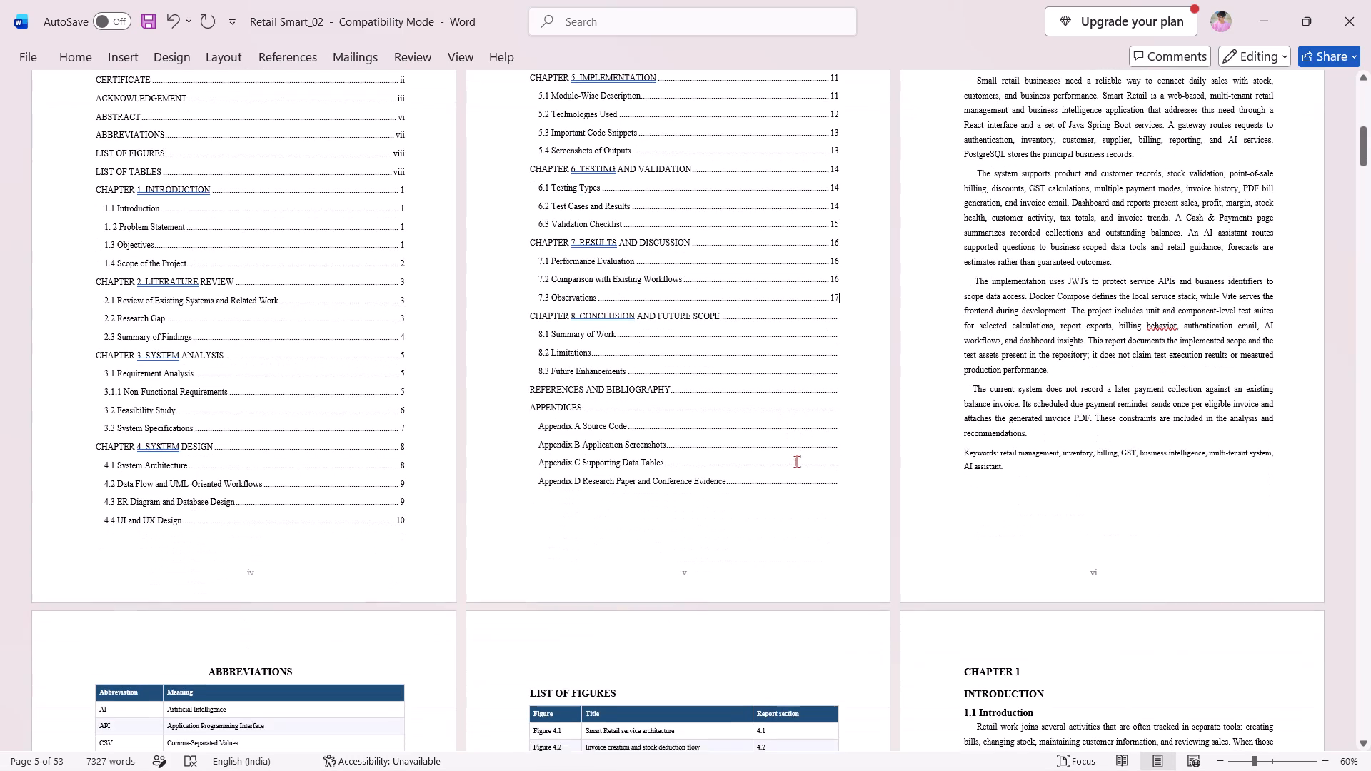
{"action": "scroll", "coordinate": [796, 461], "scroll_direction": "down", "scroll_amount": 1}
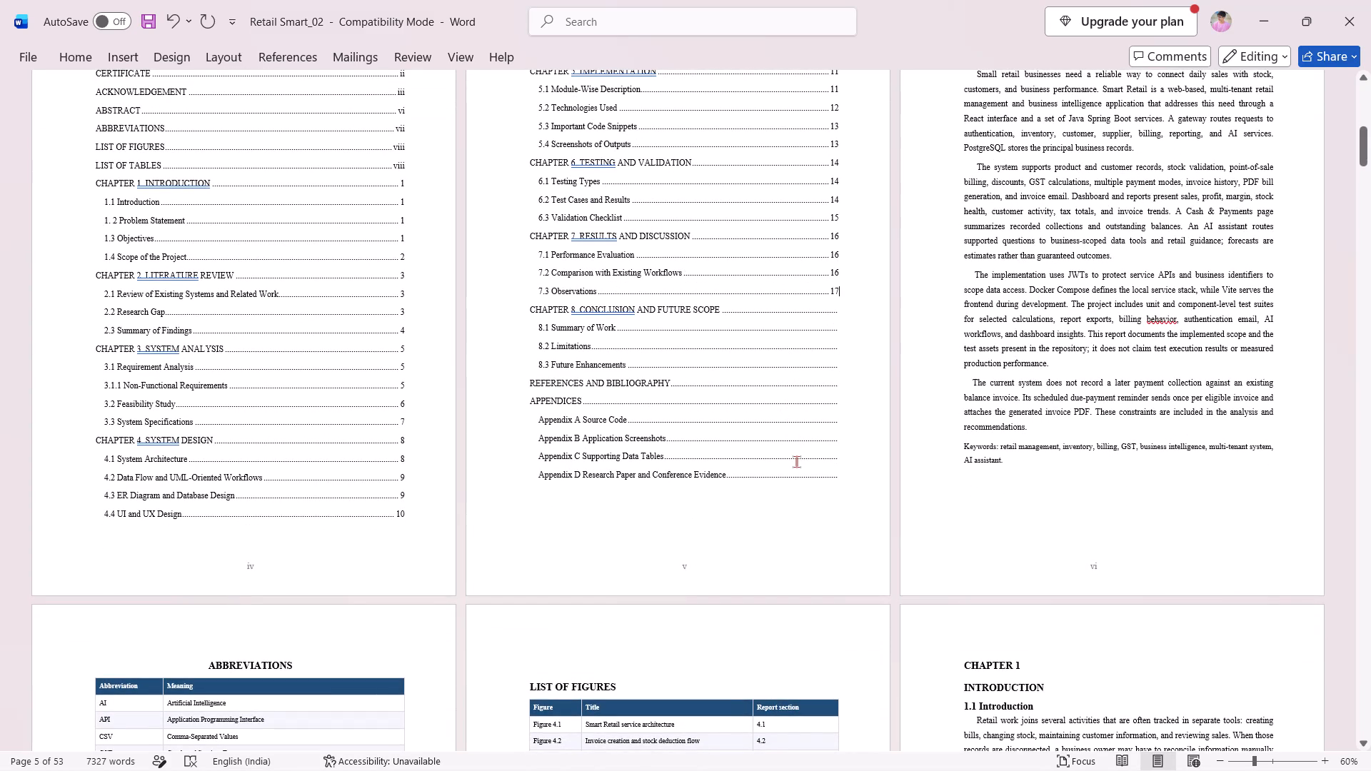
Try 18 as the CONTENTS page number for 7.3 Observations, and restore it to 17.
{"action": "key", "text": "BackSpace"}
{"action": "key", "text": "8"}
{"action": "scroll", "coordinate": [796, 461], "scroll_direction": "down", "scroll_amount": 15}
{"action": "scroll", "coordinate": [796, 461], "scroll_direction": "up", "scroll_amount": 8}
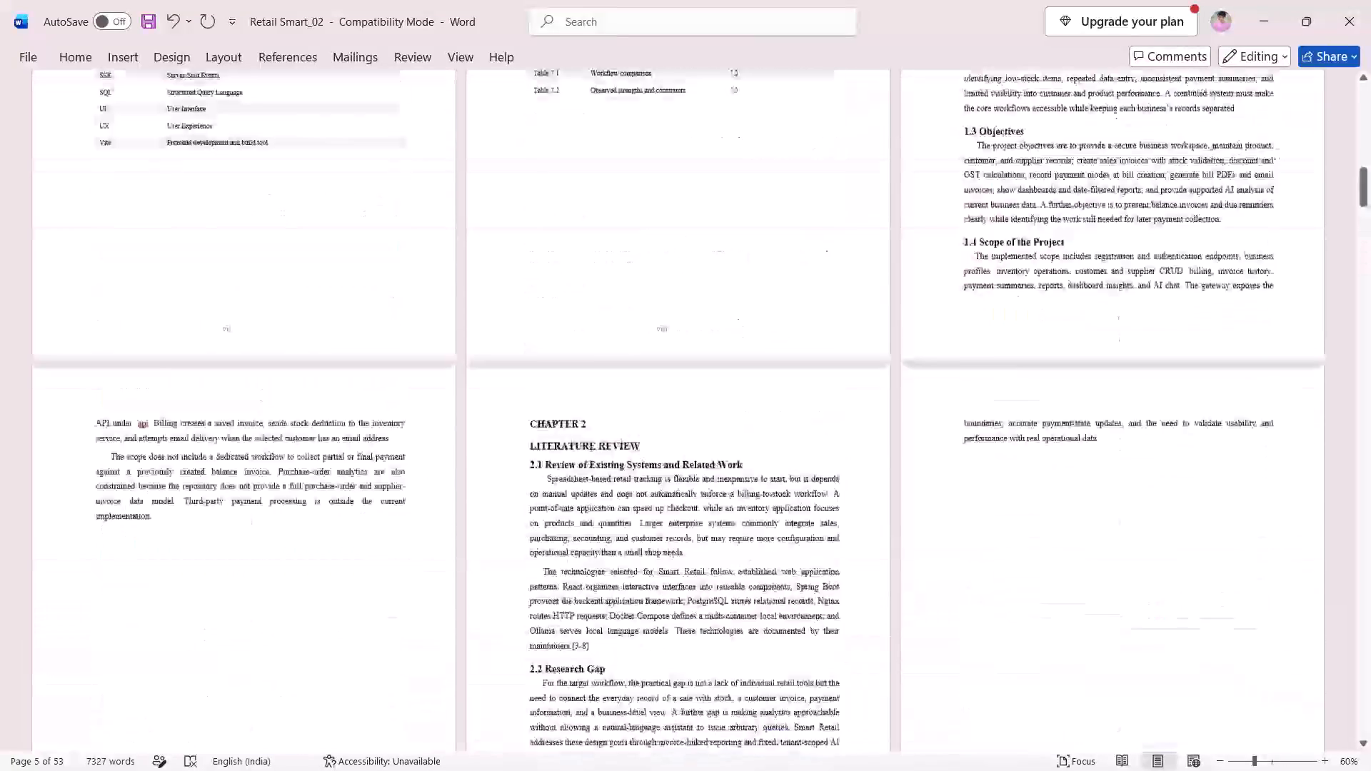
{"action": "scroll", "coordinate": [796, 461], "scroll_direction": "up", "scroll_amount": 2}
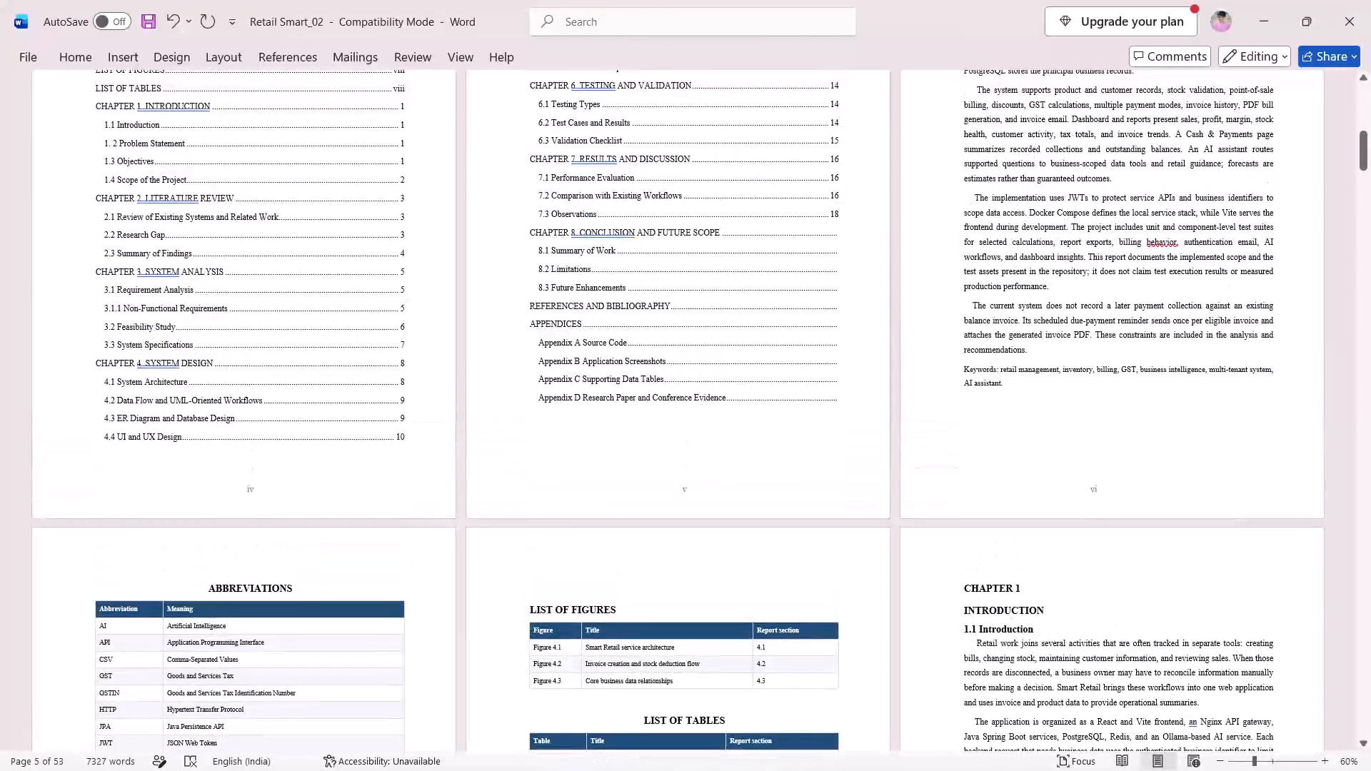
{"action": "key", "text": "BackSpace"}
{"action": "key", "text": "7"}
Examine the page footers from Chapter 6 through the references to find where section 7.3 and Chapter 8 fall.
{"action": "scroll", "coordinate": [796, 461], "scroll_direction": "down", "scroll_amount": 14}
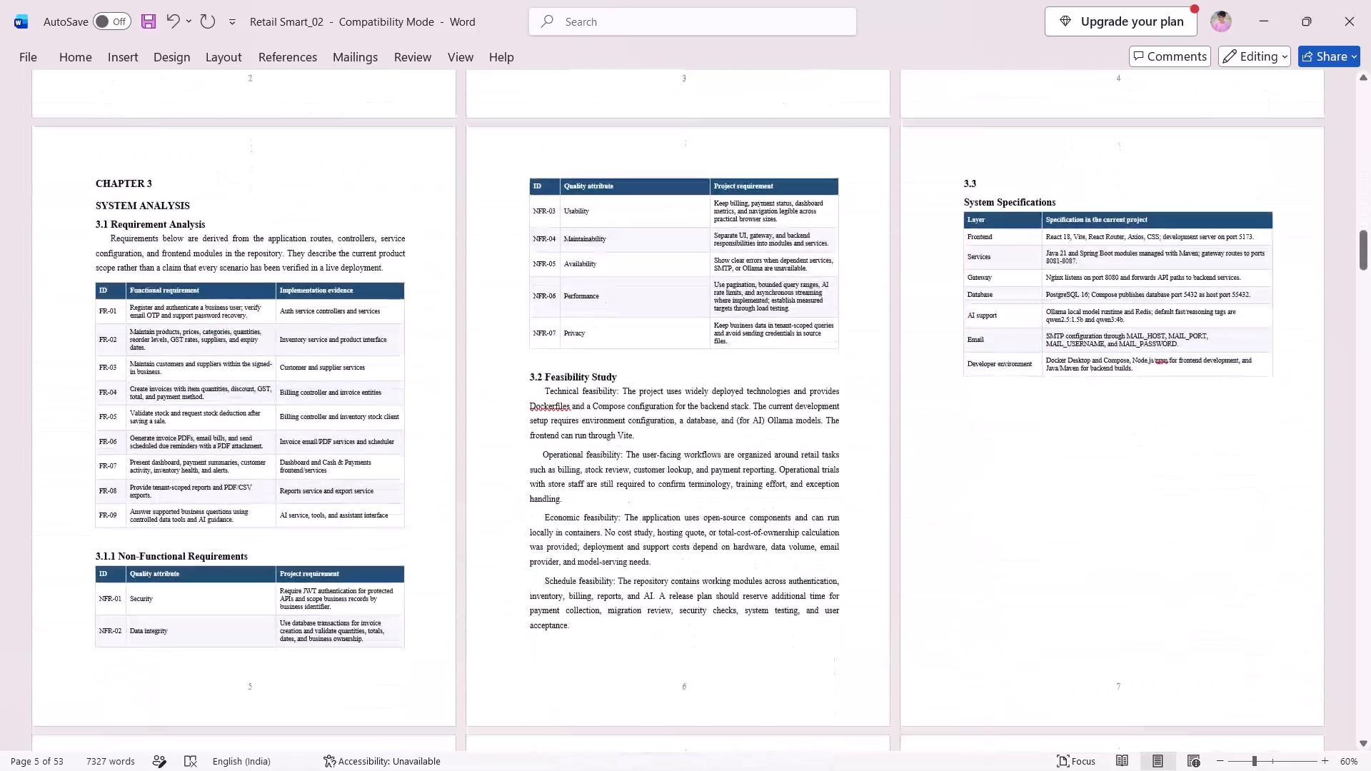
{"action": "scroll", "coordinate": [796, 461], "scroll_direction": "down", "scroll_amount": 16}
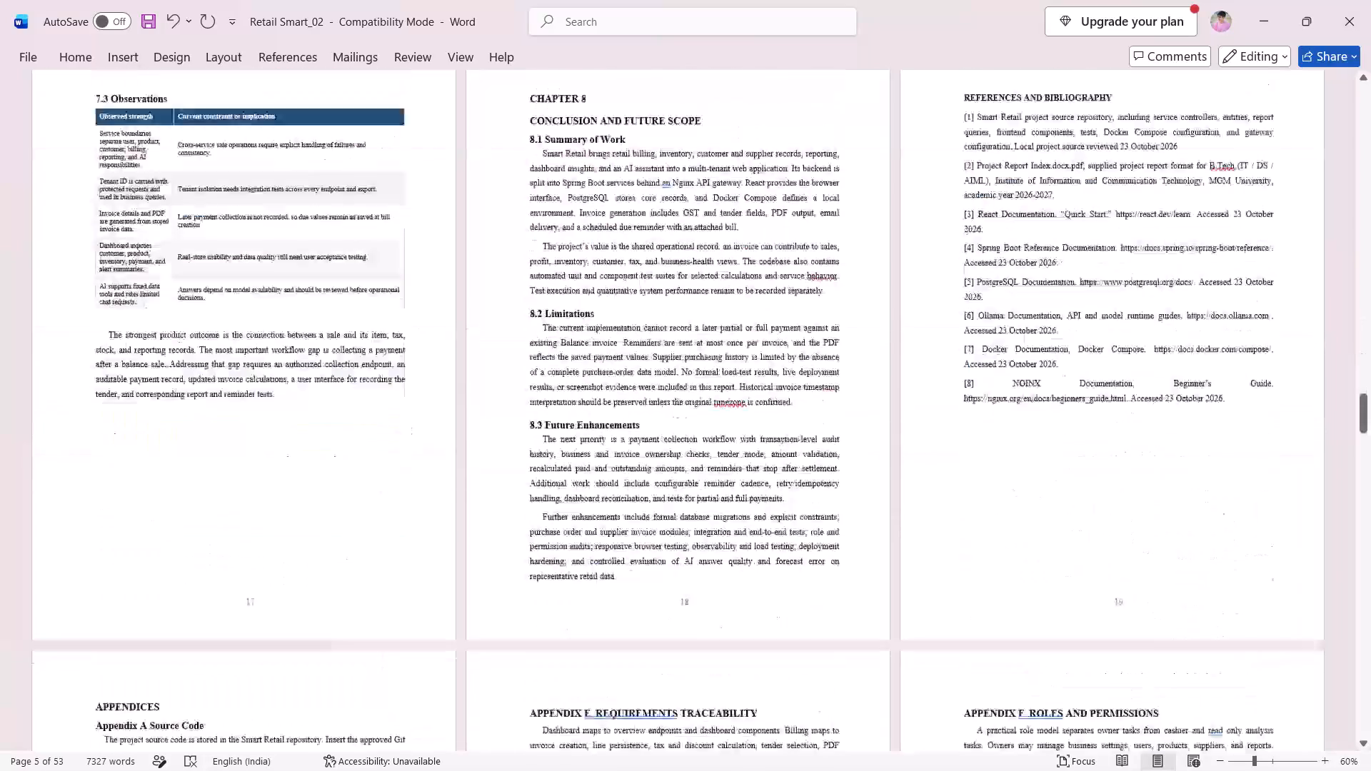
{"action": "scroll", "coordinate": [796, 461], "scroll_direction": "up", "scroll_amount": 3}
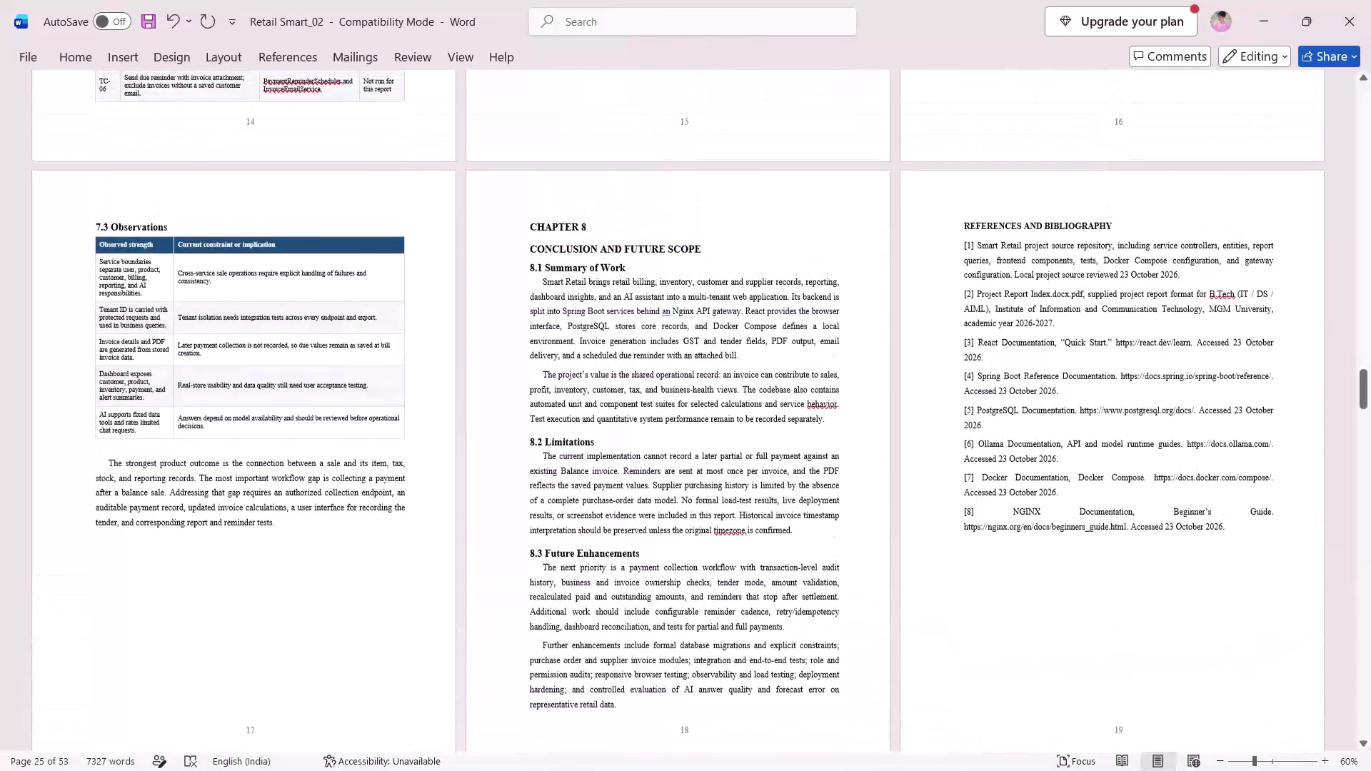
{"action": "scroll", "coordinate": [796, 461], "scroll_direction": "up", "scroll_amount": 2}
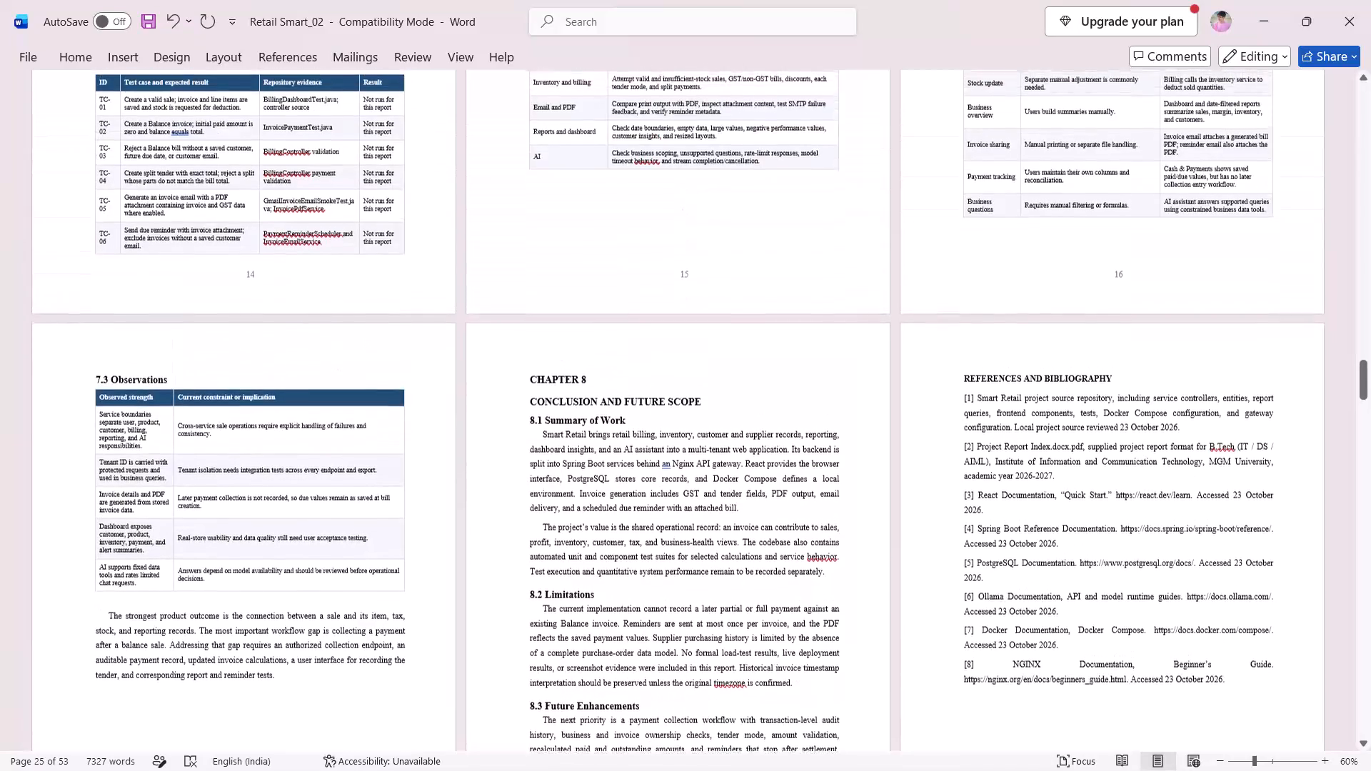
{"action": "scroll", "coordinate": [796, 461], "scroll_direction": "up", "scroll_amount": 3}
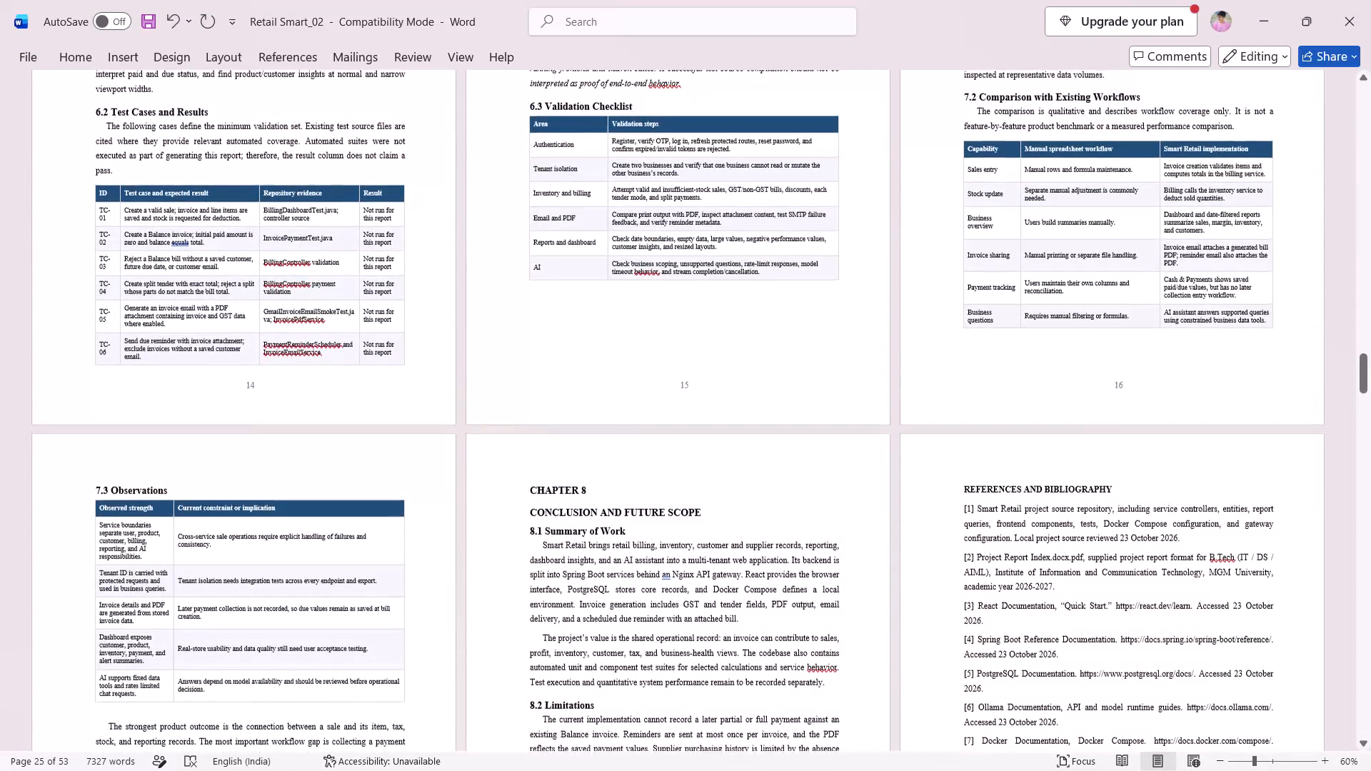
{"action": "scroll", "coordinate": [796, 461], "scroll_direction": "up", "scroll_amount": 2}
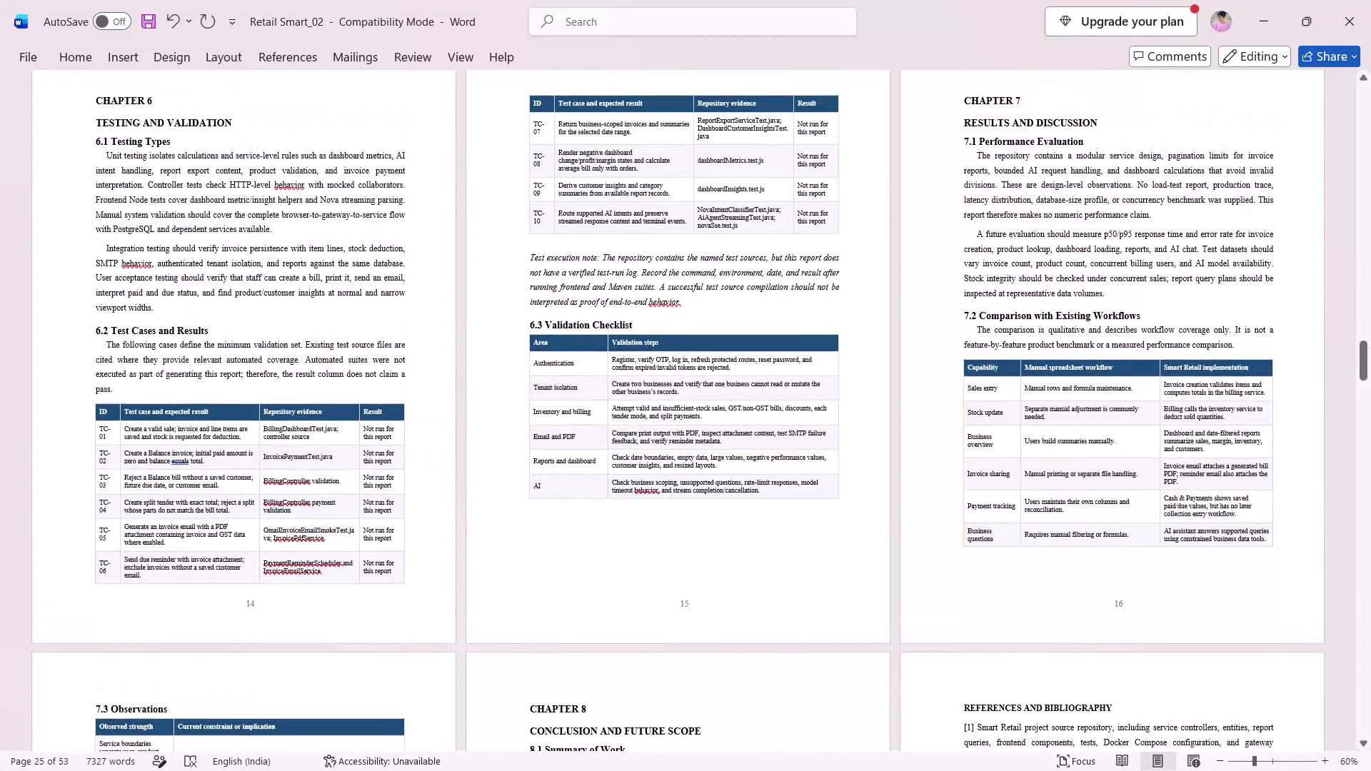
{"action": "scroll", "coordinate": [796, 461], "scroll_direction": "down", "scroll_amount": 6}
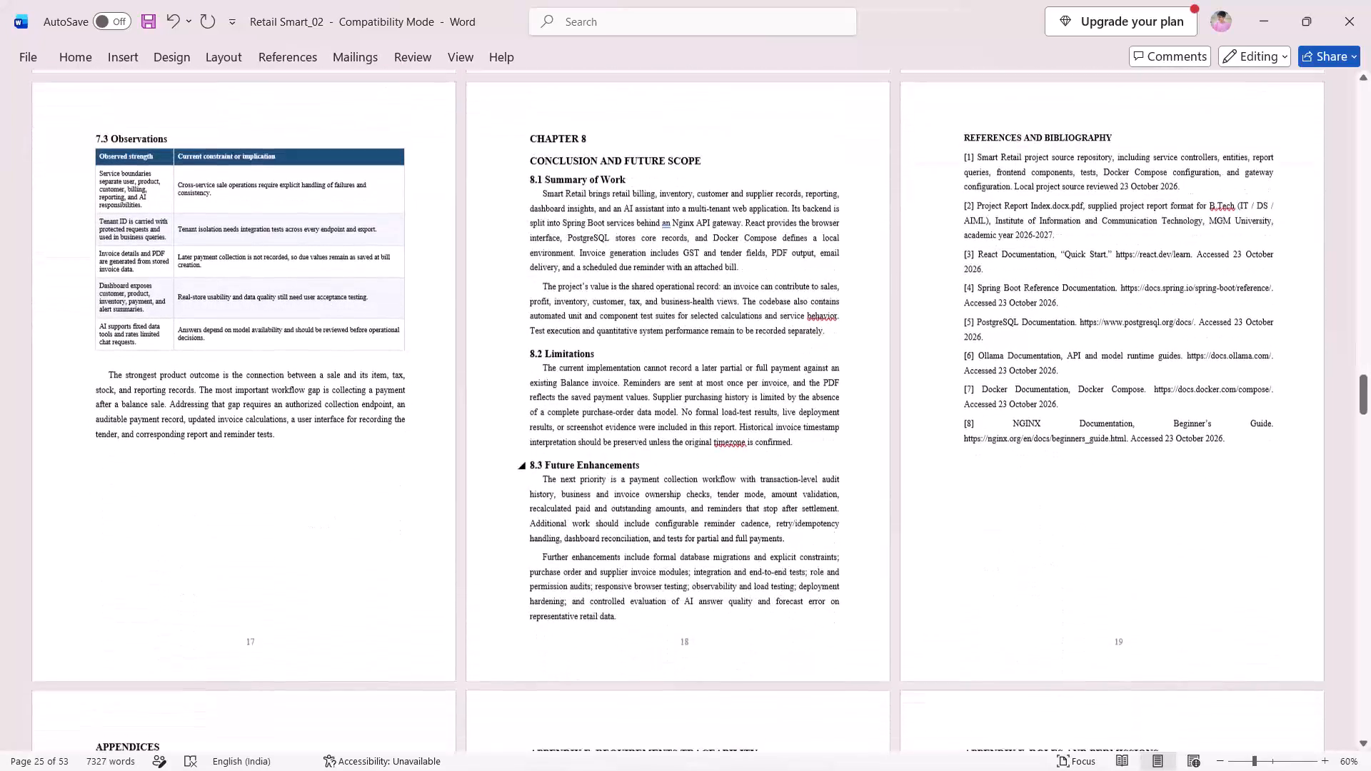
{"action": "scroll", "coordinate": [796, 461], "scroll_direction": "down", "scroll_amount": 1}
{"action": "scroll", "coordinate": [796, 461], "scroll_direction": "up", "scroll_amount": 1}
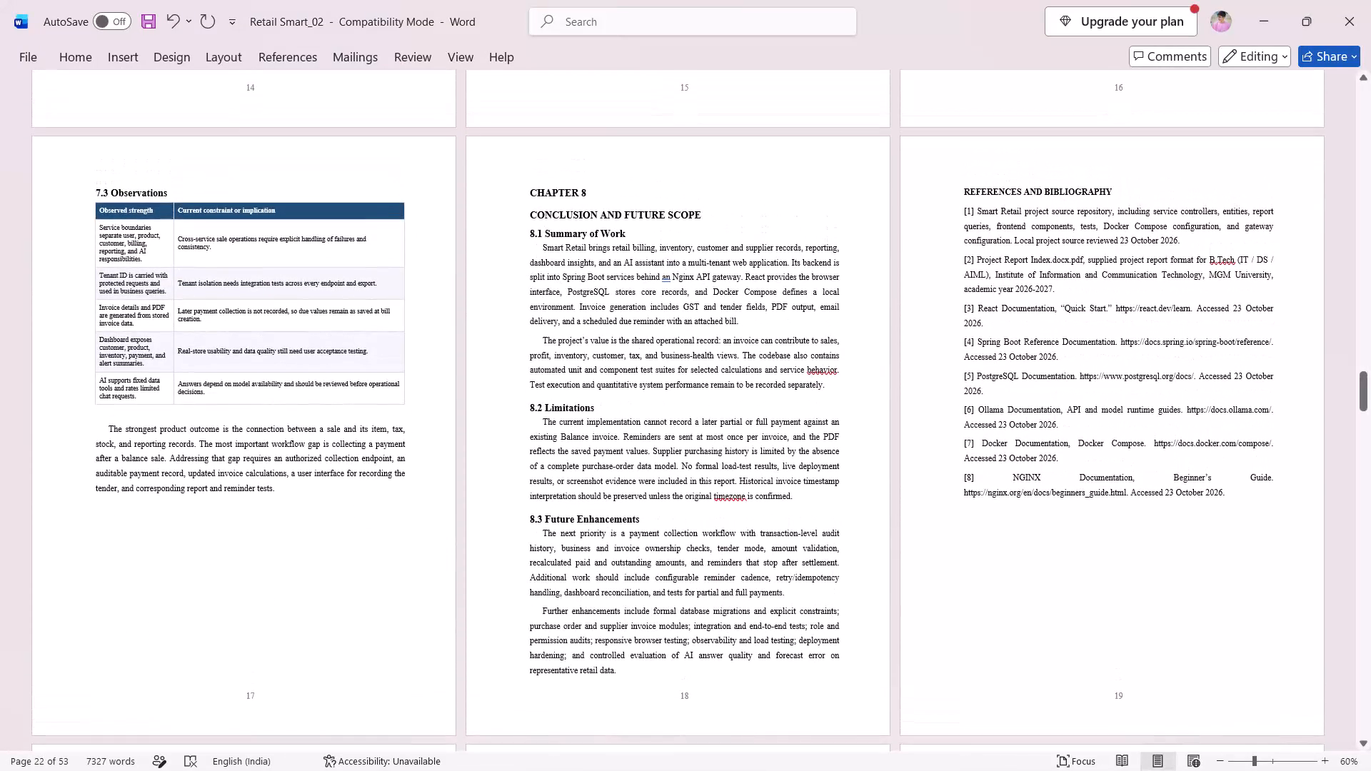
Enter 18 as the CONTENTS page number for CHAPTER 8, 8.1 Summary of Work, 8.2 Limitations and 8.3 Future Enhancements.
{"action": "scroll", "coordinate": [796, 461], "scroll_direction": "up", "scroll_amount": 12}
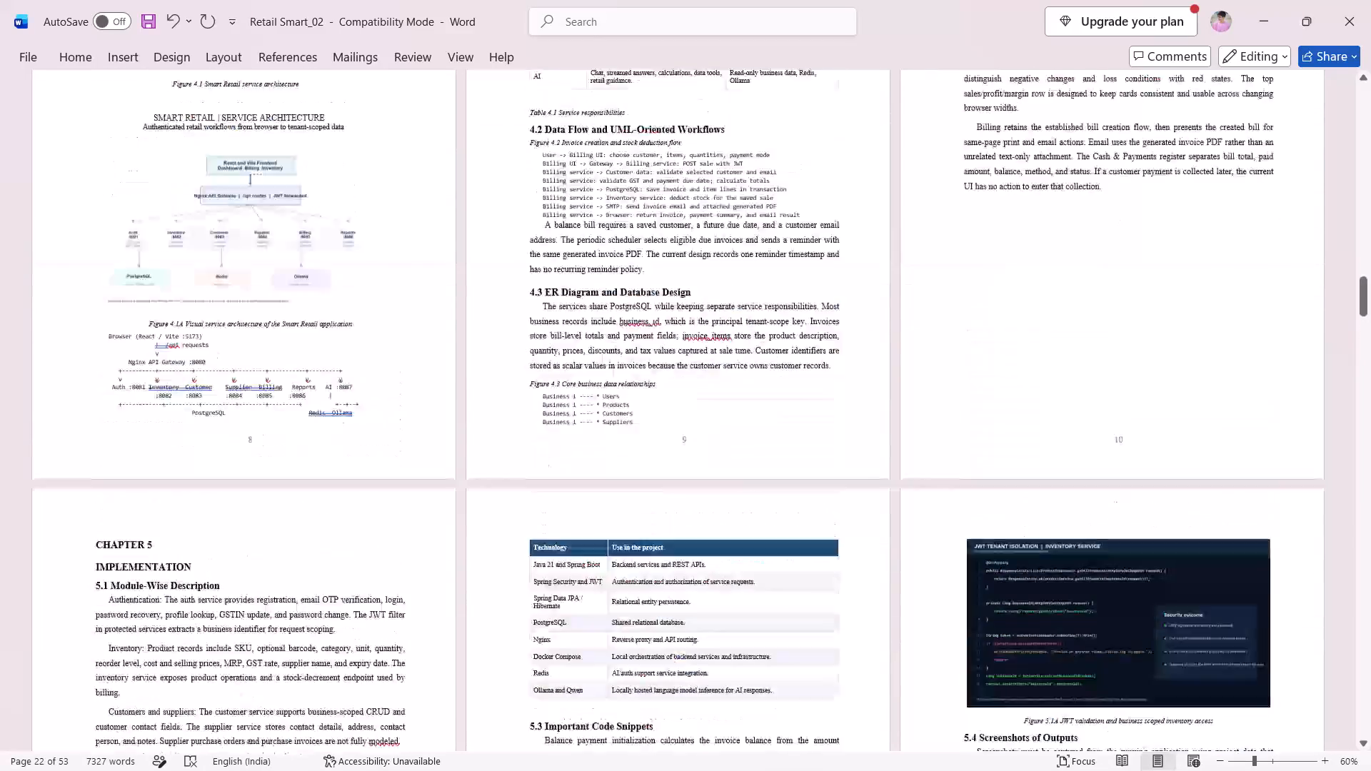
{"action": "scroll", "coordinate": [796, 461], "scroll_direction": "up", "scroll_amount": 4}
{"action": "scroll", "coordinate": [796, 461], "scroll_direction": "down", "scroll_amount": 3}
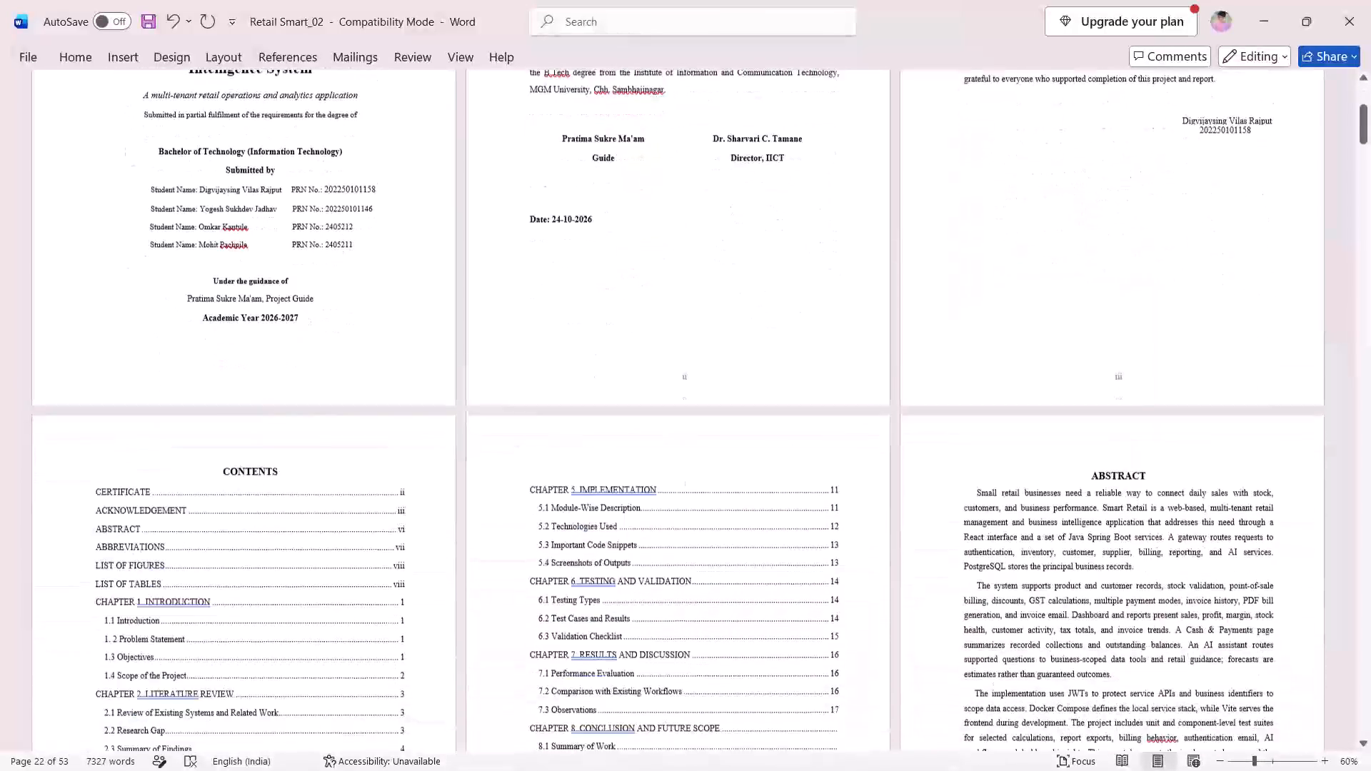
{"action": "scroll", "coordinate": [796, 461], "scroll_direction": "down", "scroll_amount": 1}
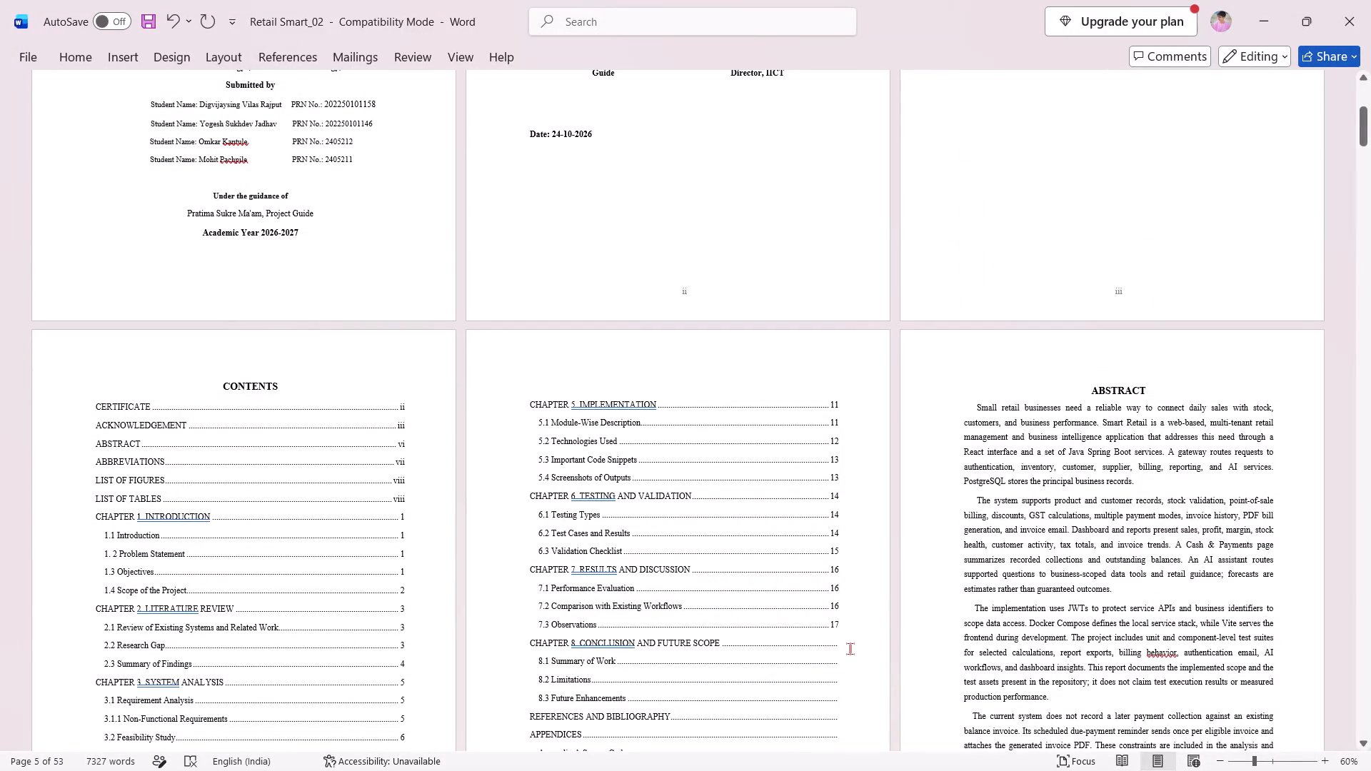
{"action": "left_click", "coordinate": [850, 648]}
{"action": "type", "text": "16"}
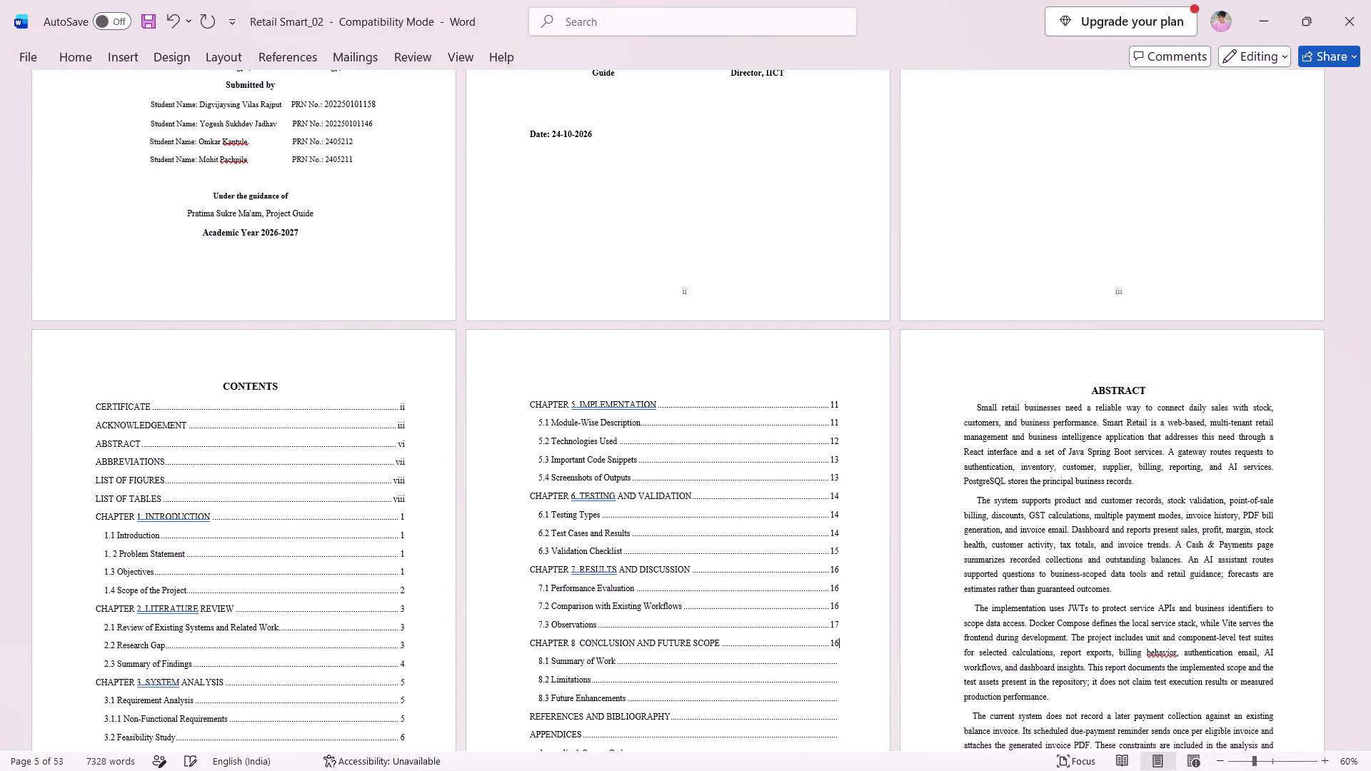
{"action": "key", "text": "BackSpace"}
{"action": "key", "text": "8"}
{"action": "key", "text": "Down"}
{"action": "type", "text": "18"}
{"action": "key", "text": "Down"}
{"action": "type", "text": "18"}
{"action": "key", "text": "Down"}
{"action": "key", "text": "1"}
{"action": "key", "text": "8"}
Examine the page footers of the references and Appendices A to D to determine their CONTENTS page numbers.
{"action": "scroll", "coordinate": [850, 648], "scroll_direction": "down", "scroll_amount": 1}
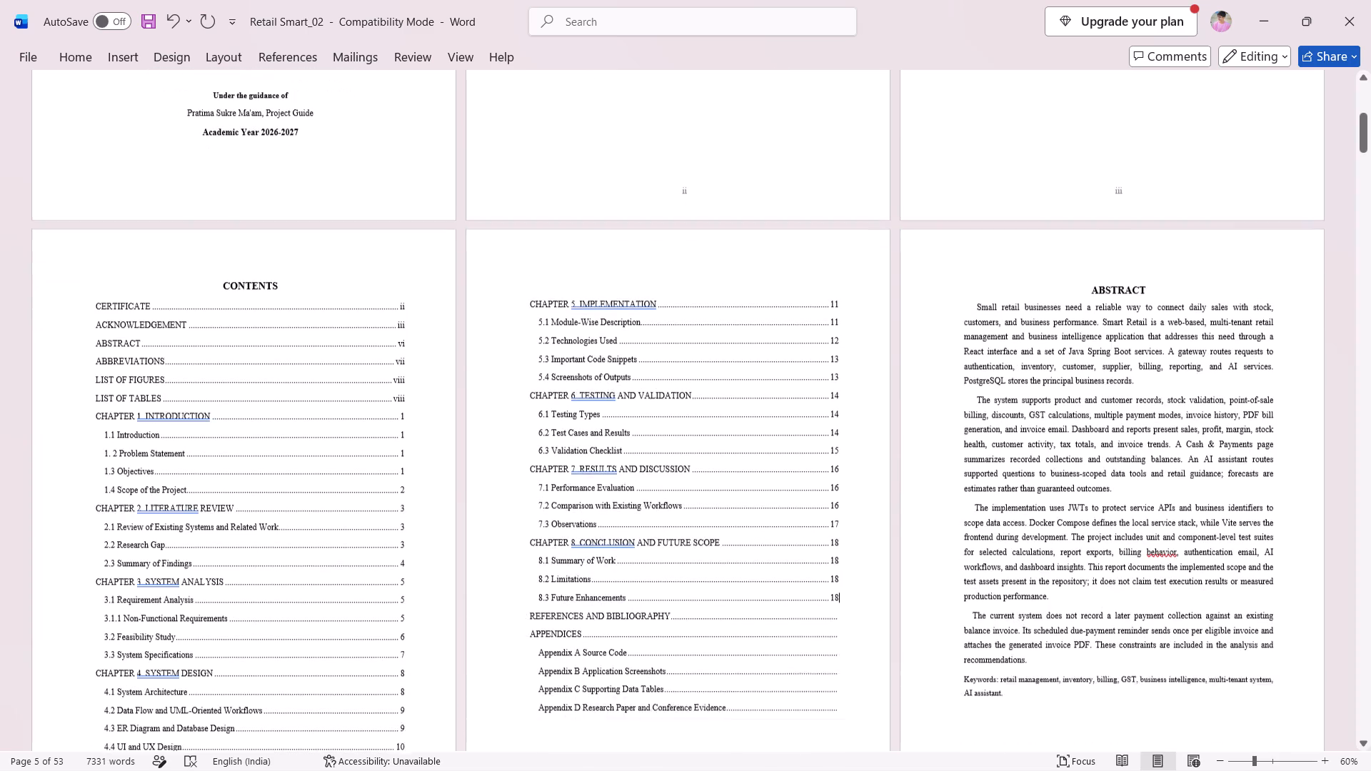
{"action": "scroll", "coordinate": [850, 648], "scroll_direction": "down", "scroll_amount": 1}
{"action": "scroll", "coordinate": [722, 602], "scroll_direction": "down", "scroll_amount": 9}
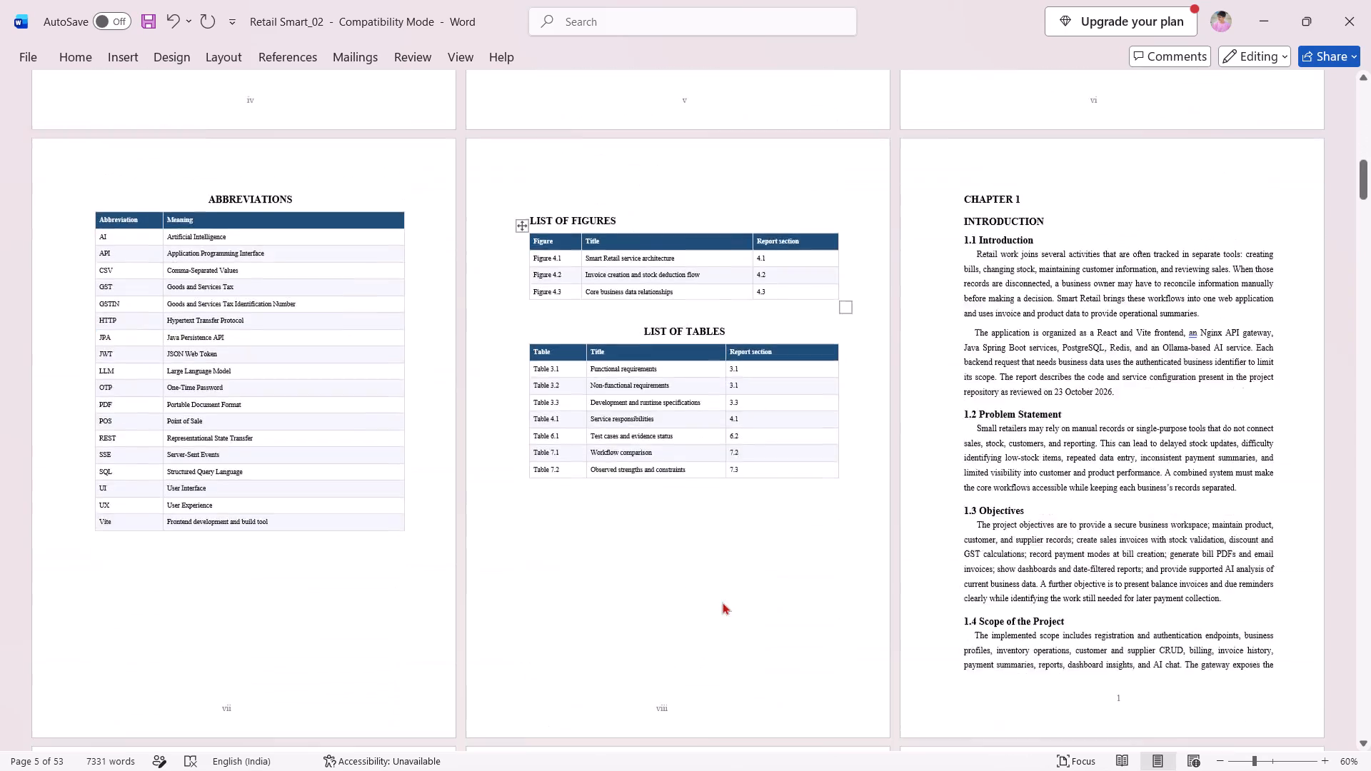
{"action": "scroll", "coordinate": [722, 602], "scroll_direction": "down", "scroll_amount": 15}
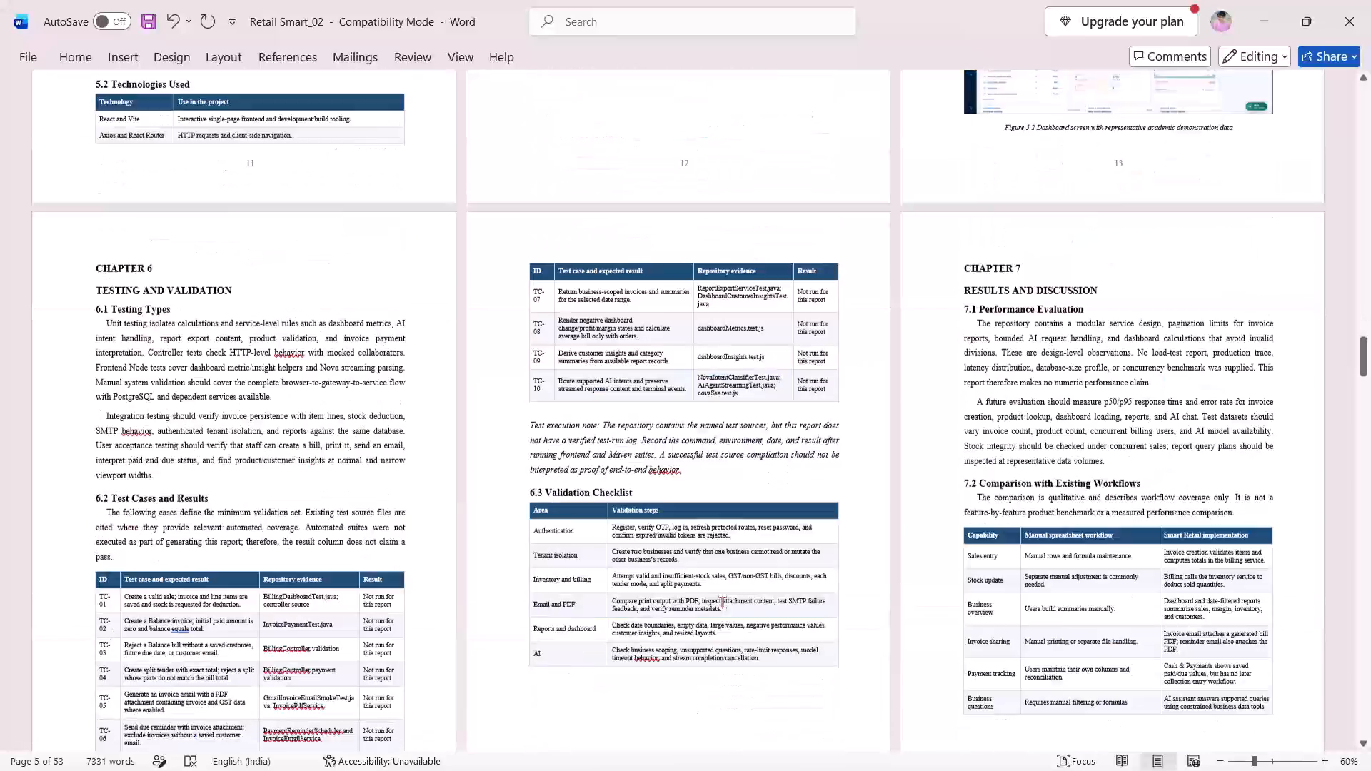
{"action": "scroll", "coordinate": [722, 602], "scroll_direction": "down", "scroll_amount": 4}
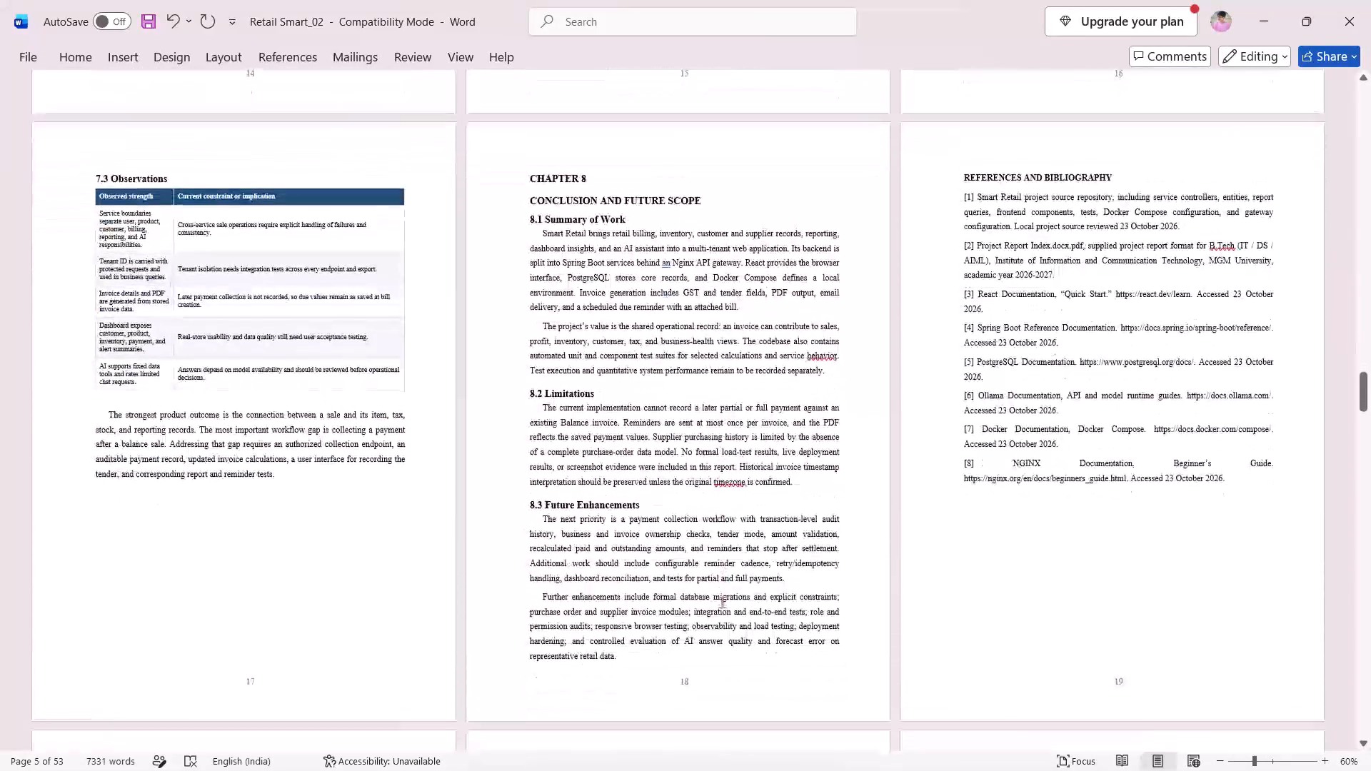
{"action": "scroll", "coordinate": [722, 602], "scroll_direction": "down", "scroll_amount": 2}
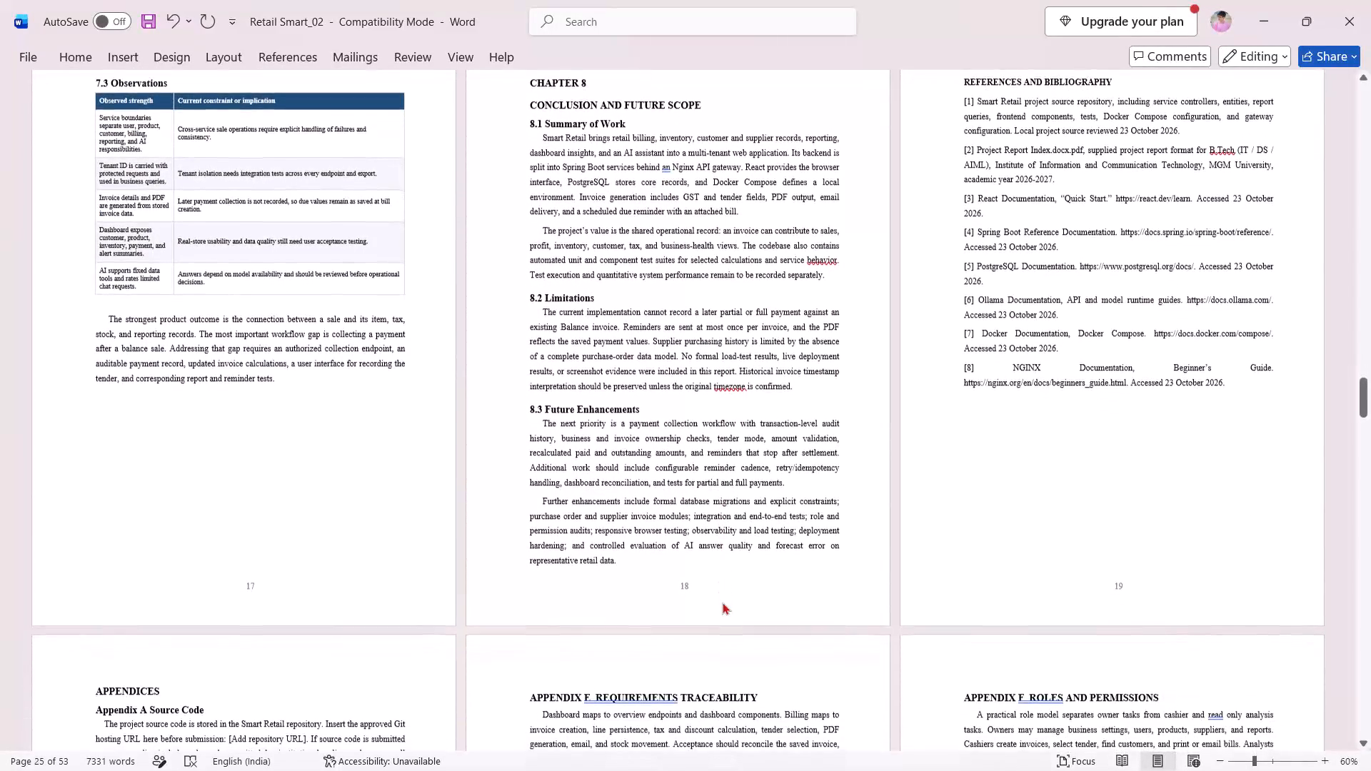
{"action": "scroll", "coordinate": [722, 602], "scroll_direction": "down", "scroll_amount": 4}
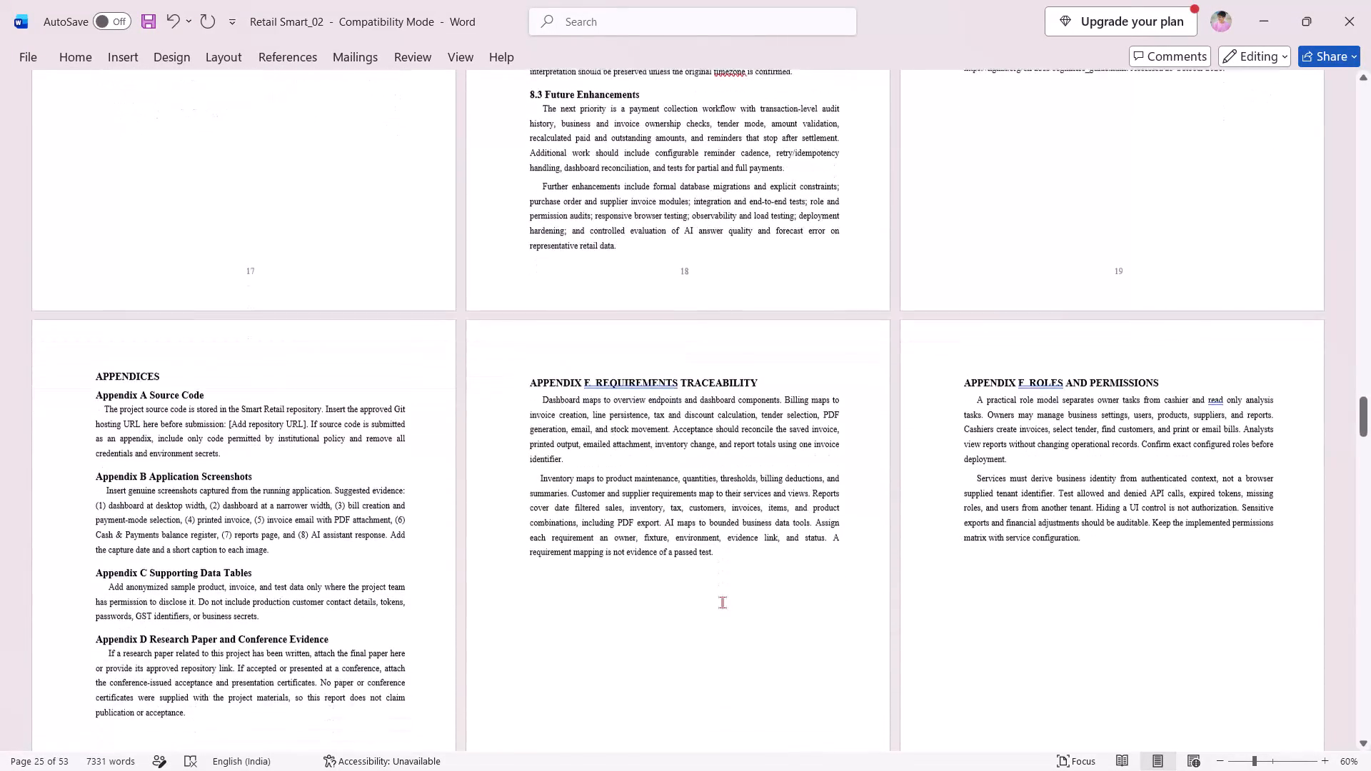
{"action": "scroll", "coordinate": [722, 602], "scroll_direction": "down", "scroll_amount": 2}
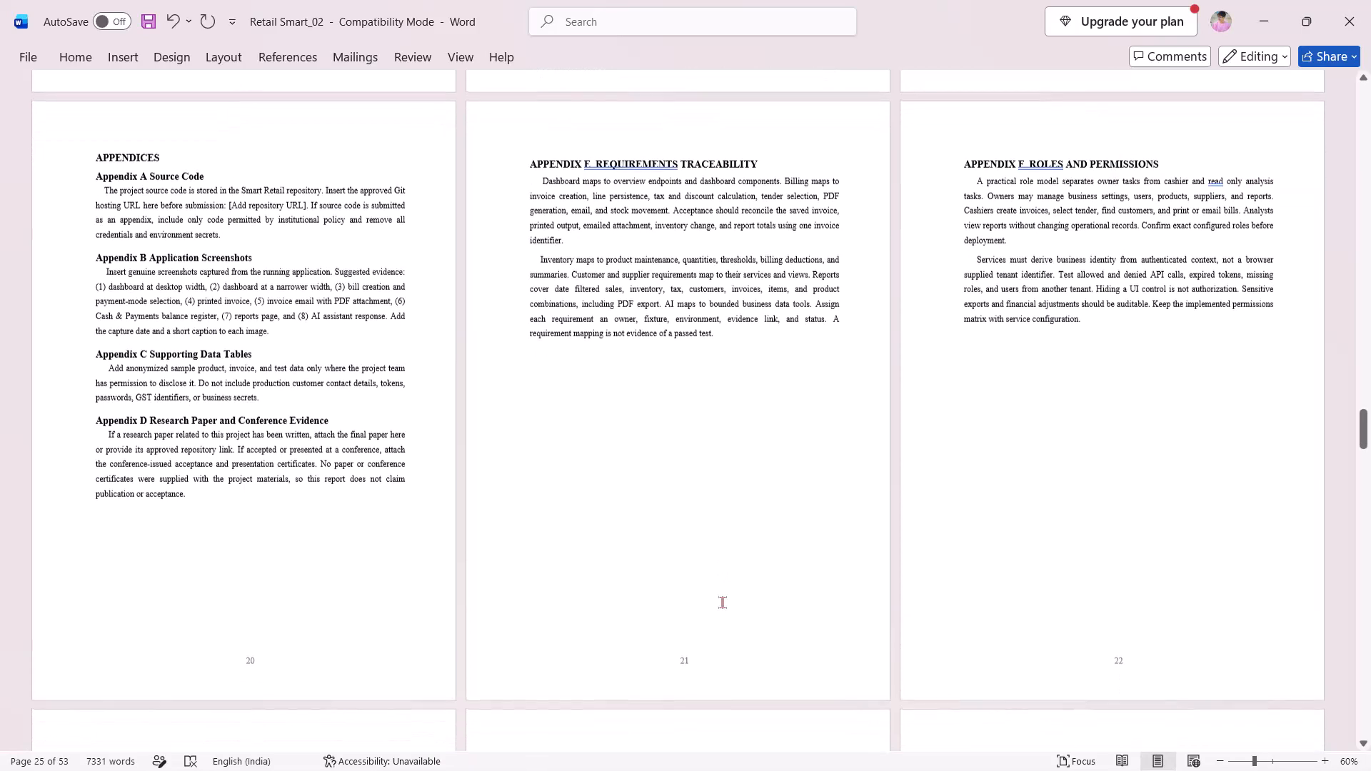
Enter 20 as the CONTENTS page number for REFERENCES AND BIBLIOGRAPHY, APPENDICES and each of Appendix A to D.
{"action": "scroll", "coordinate": [722, 602], "scroll_direction": "up", "scroll_amount": 20}
{"action": "scroll", "coordinate": [722, 602], "scroll_direction": "up", "scroll_amount": 10}
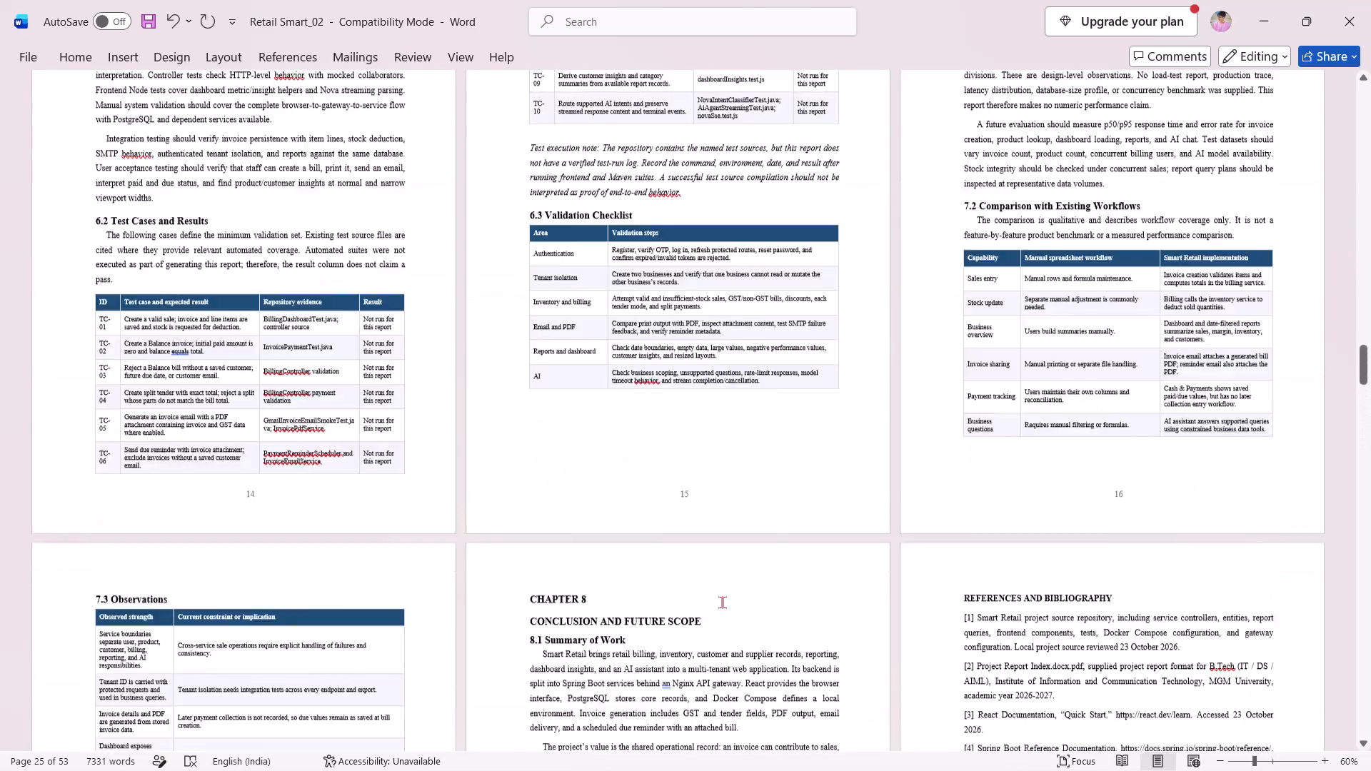
{"action": "scroll", "coordinate": [722, 602], "scroll_direction": "up", "scroll_amount": 20}
{"action": "scroll", "coordinate": [722, 602], "scroll_direction": "up", "scroll_amount": 20}
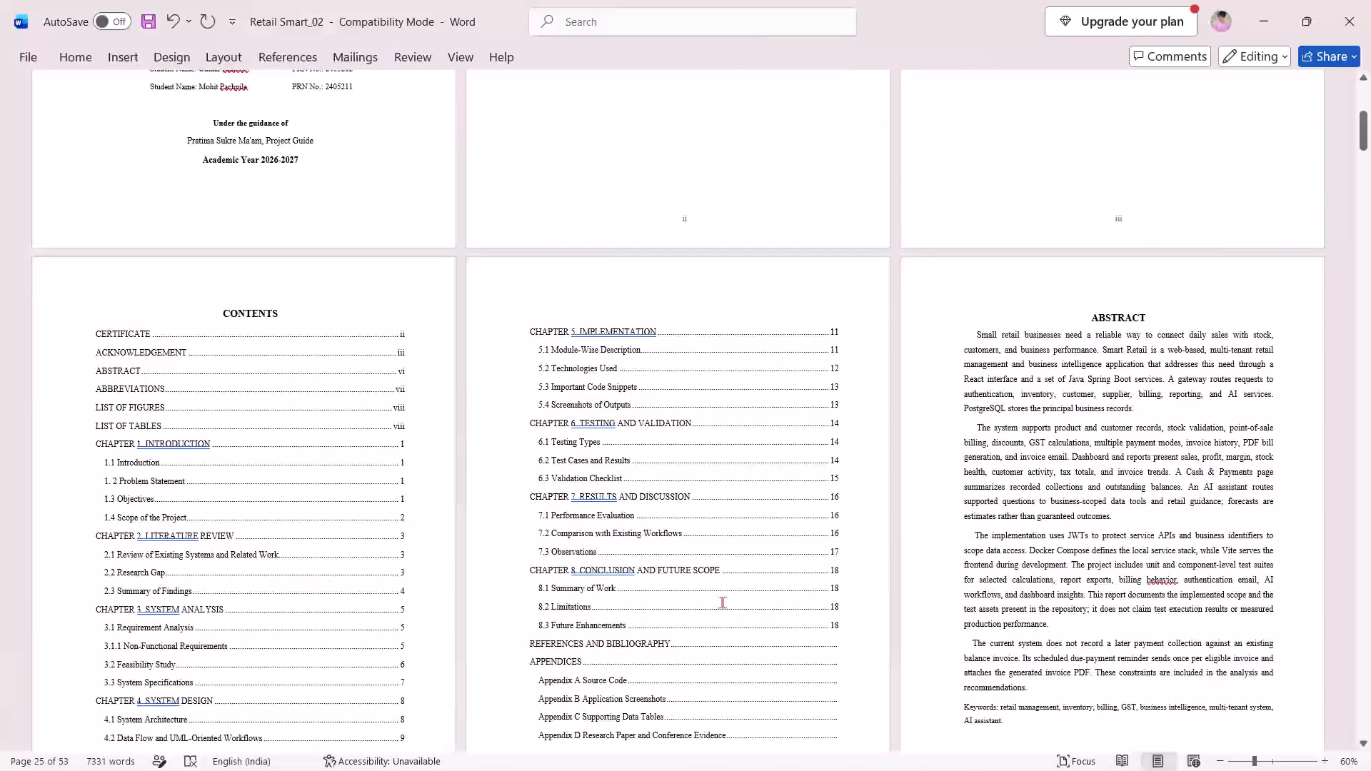
{"action": "left_click", "coordinate": [841, 645]}
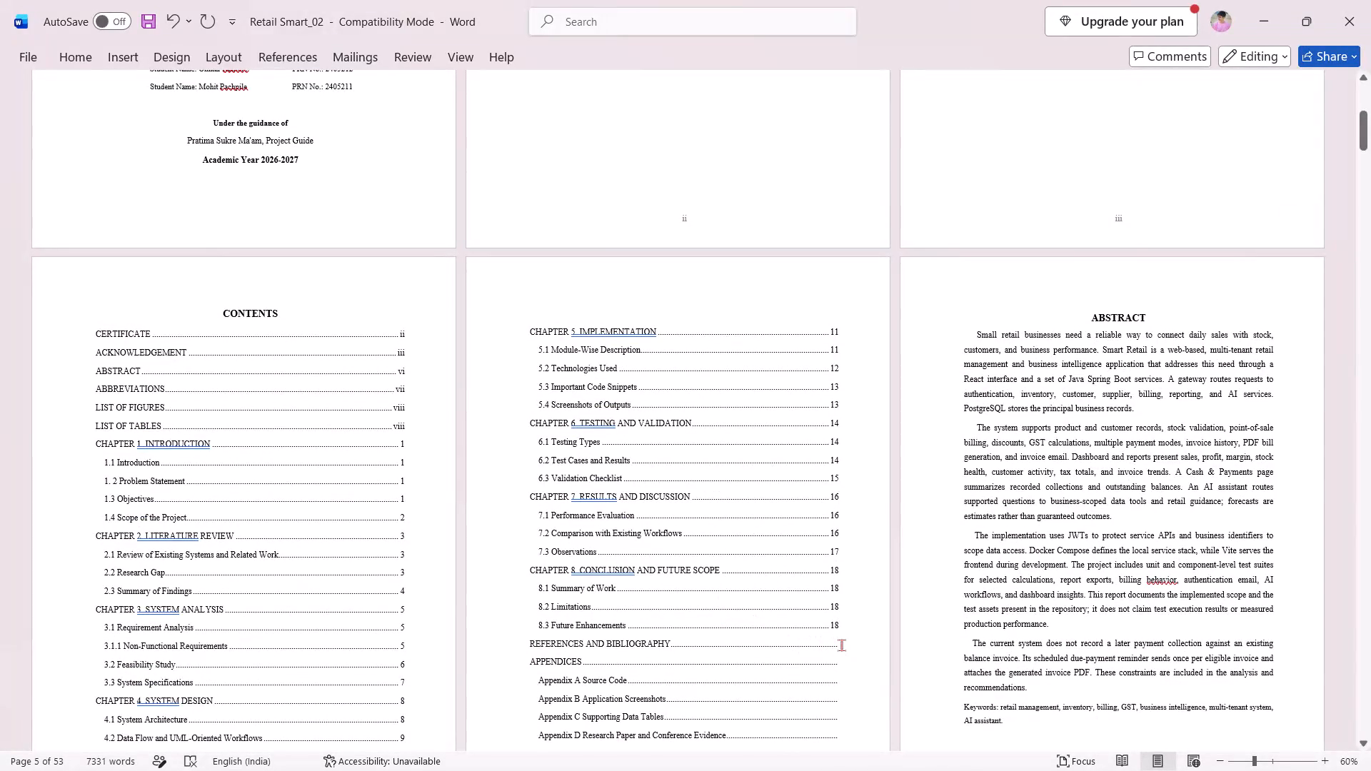
{"action": "type", "text": "20"}
{"action": "key", "text": "Down"}
{"action": "type", "text": "20"}
{"action": "key", "text": "Down"}
{"action": "type", "text": "202"}
{"action": "key", "text": "BackSpace"}
{"action": "key", "text": "Down"}
{"action": "type", "text": "20"}
{"action": "key", "text": "Down"}
{"action": "type", "text": "20"}
{"action": "key", "text": "Down"}
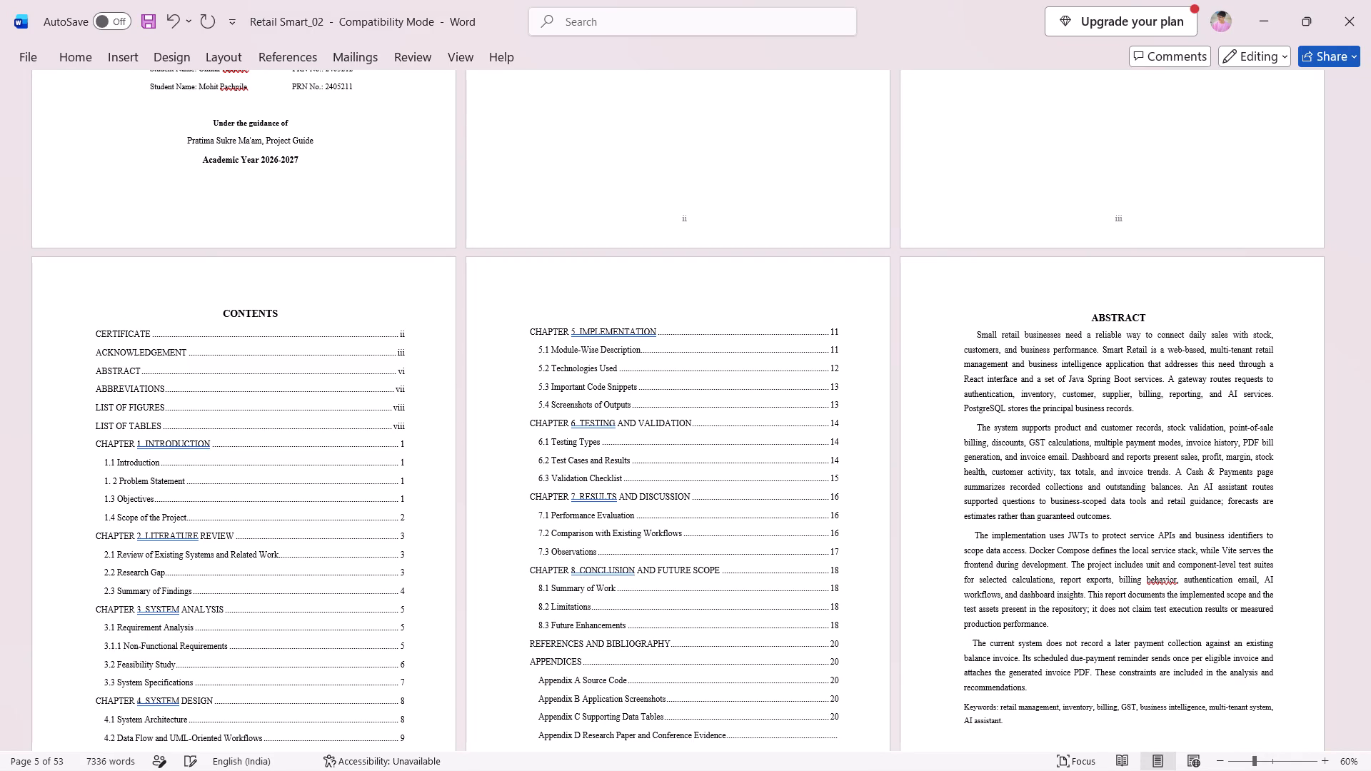
{"action": "type", "text": "20"}
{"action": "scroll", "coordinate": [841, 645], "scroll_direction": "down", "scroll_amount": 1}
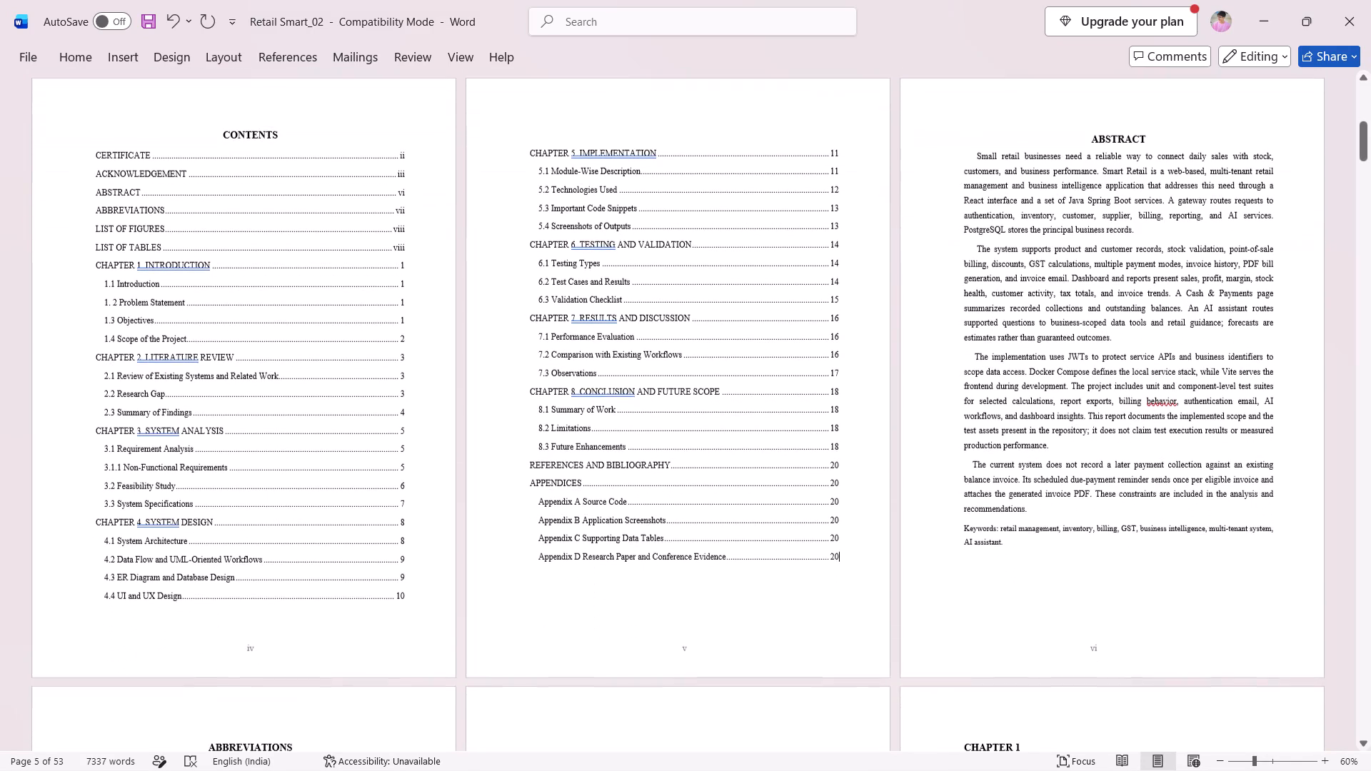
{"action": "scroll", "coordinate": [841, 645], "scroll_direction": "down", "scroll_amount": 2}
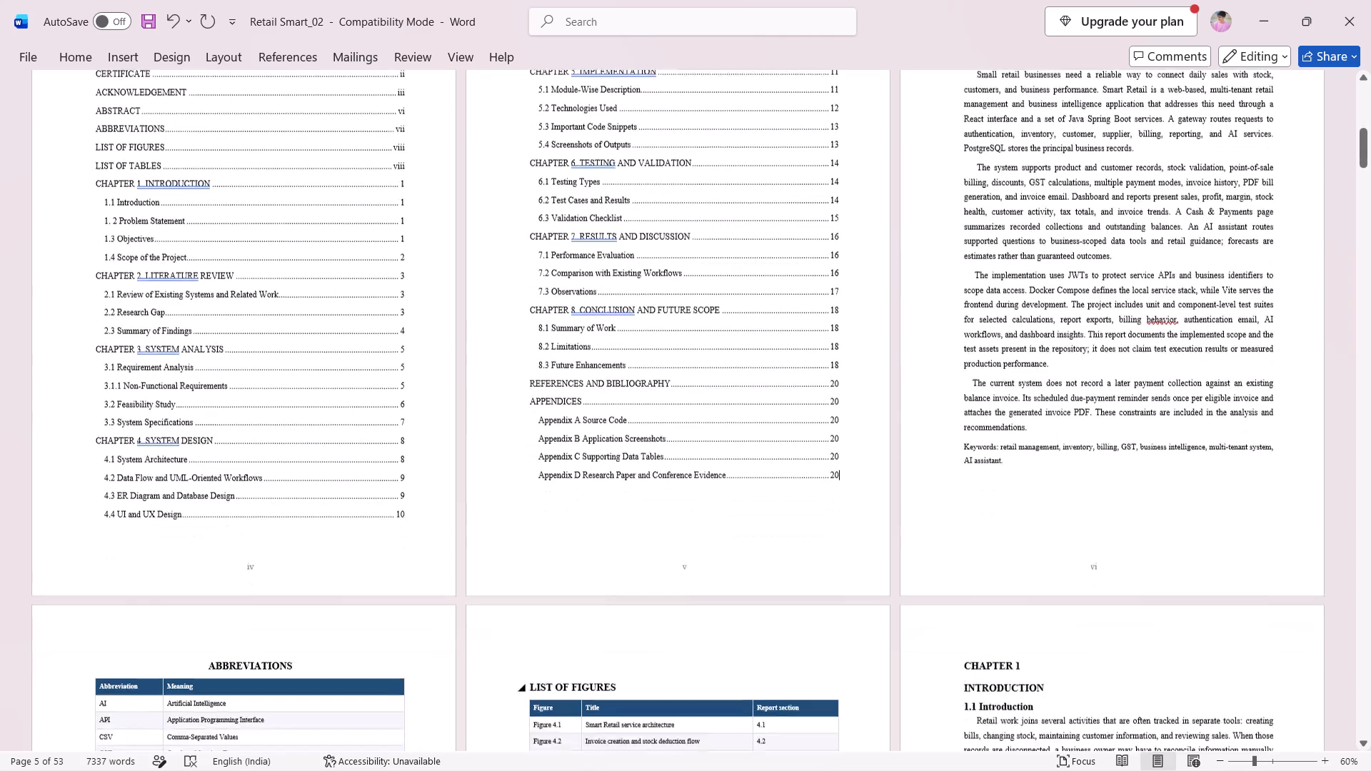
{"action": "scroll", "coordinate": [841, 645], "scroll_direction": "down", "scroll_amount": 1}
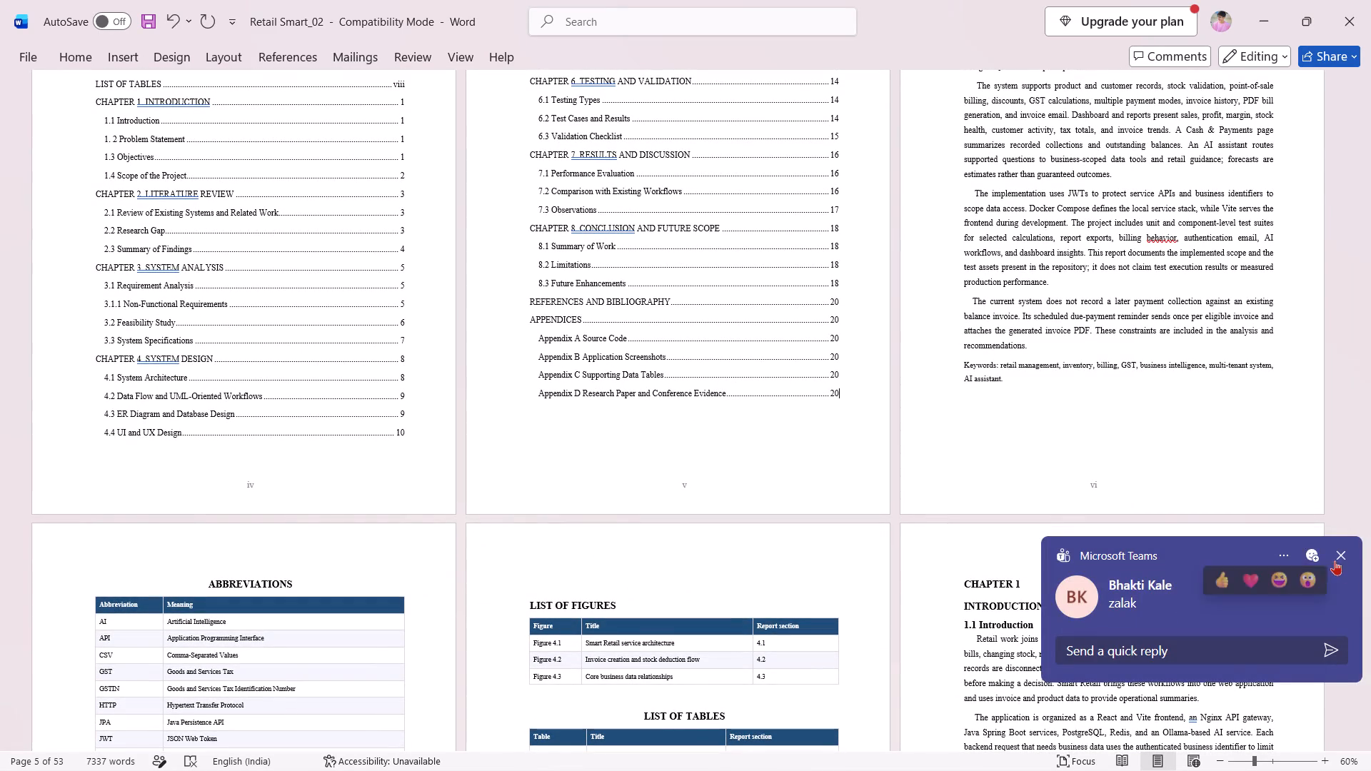
Dismiss the Microsoft Teams message notification.
{"action": "left_click", "coordinate": [1340, 553]}
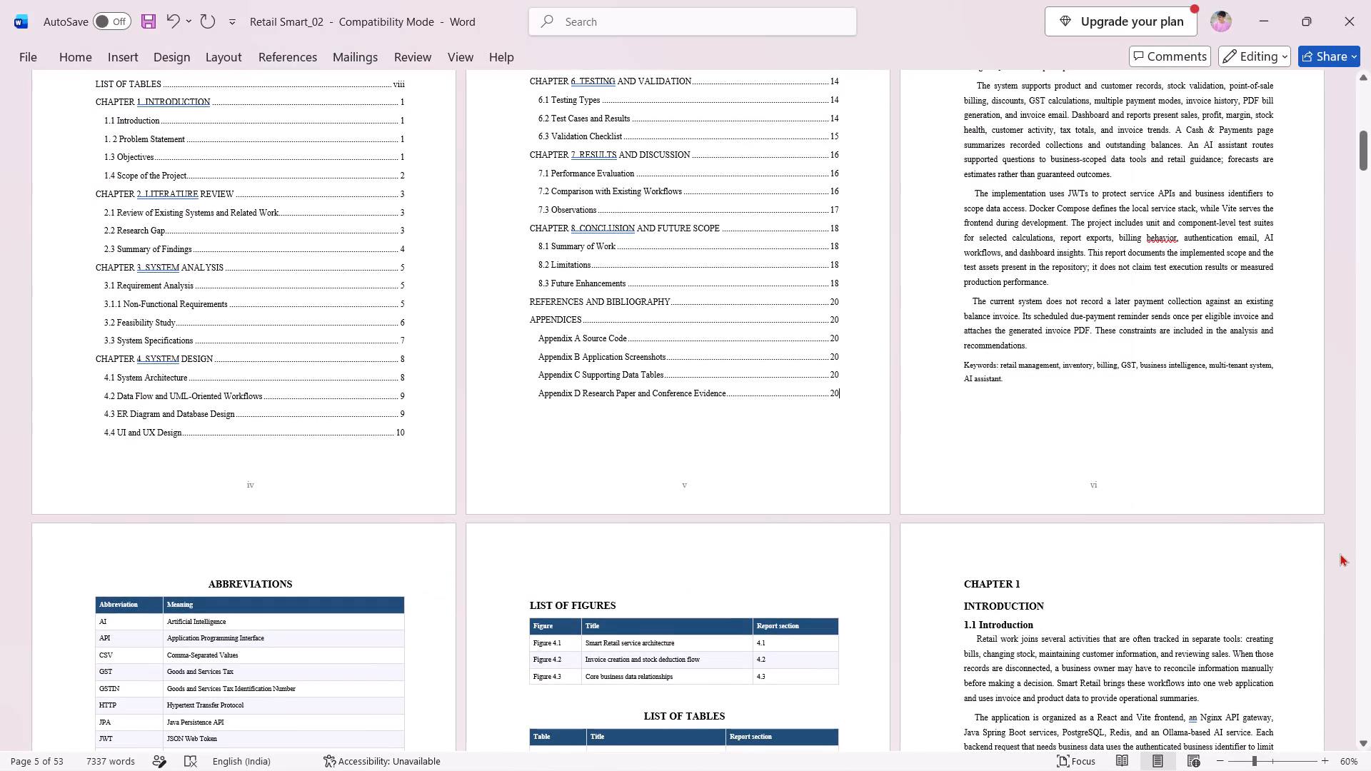
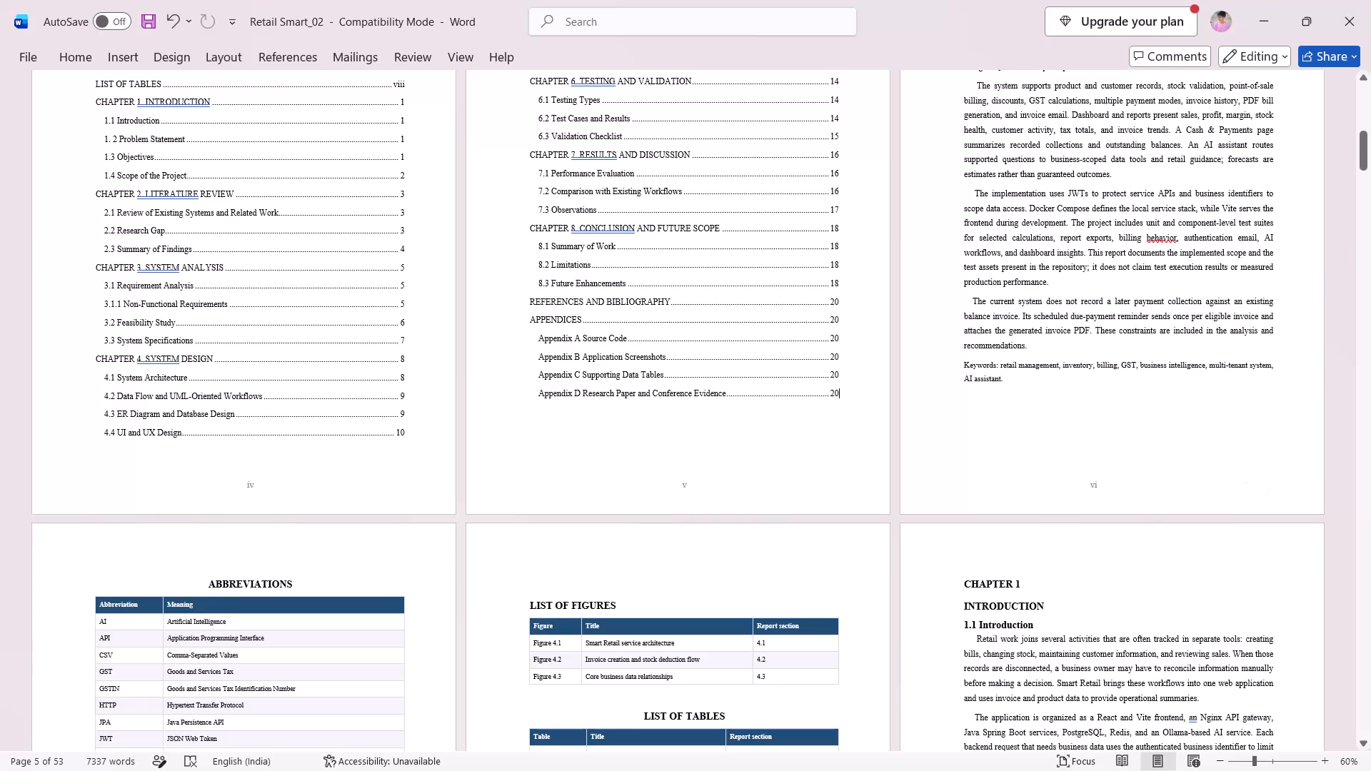
Review the report pages from the CONTENTS through Chapters 1 to 8, the references and the appendices, checking headings and page footers.
{"action": "scroll", "coordinate": [1040, 519], "scroll_direction": "down", "scroll_amount": 2}
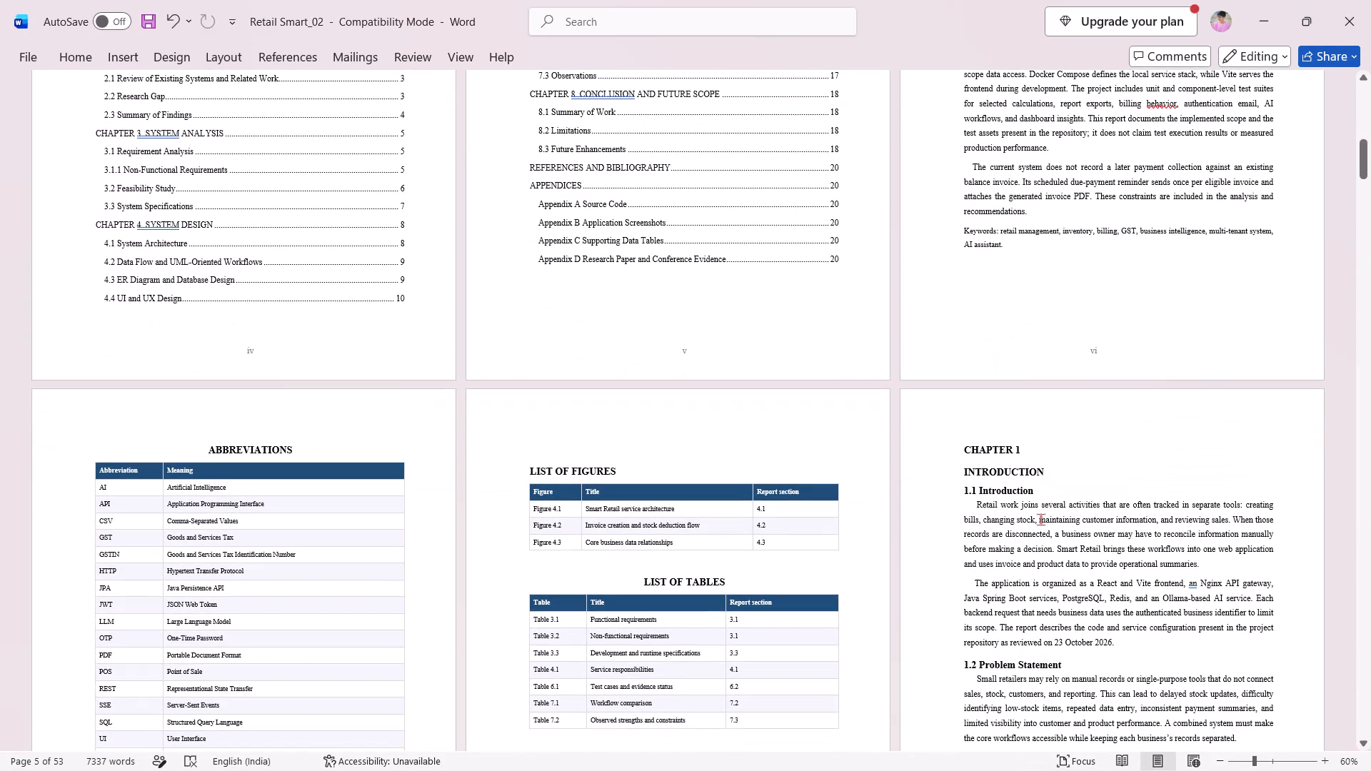
{"action": "scroll", "coordinate": [923, 421], "scroll_direction": "down", "scroll_amount": 7}
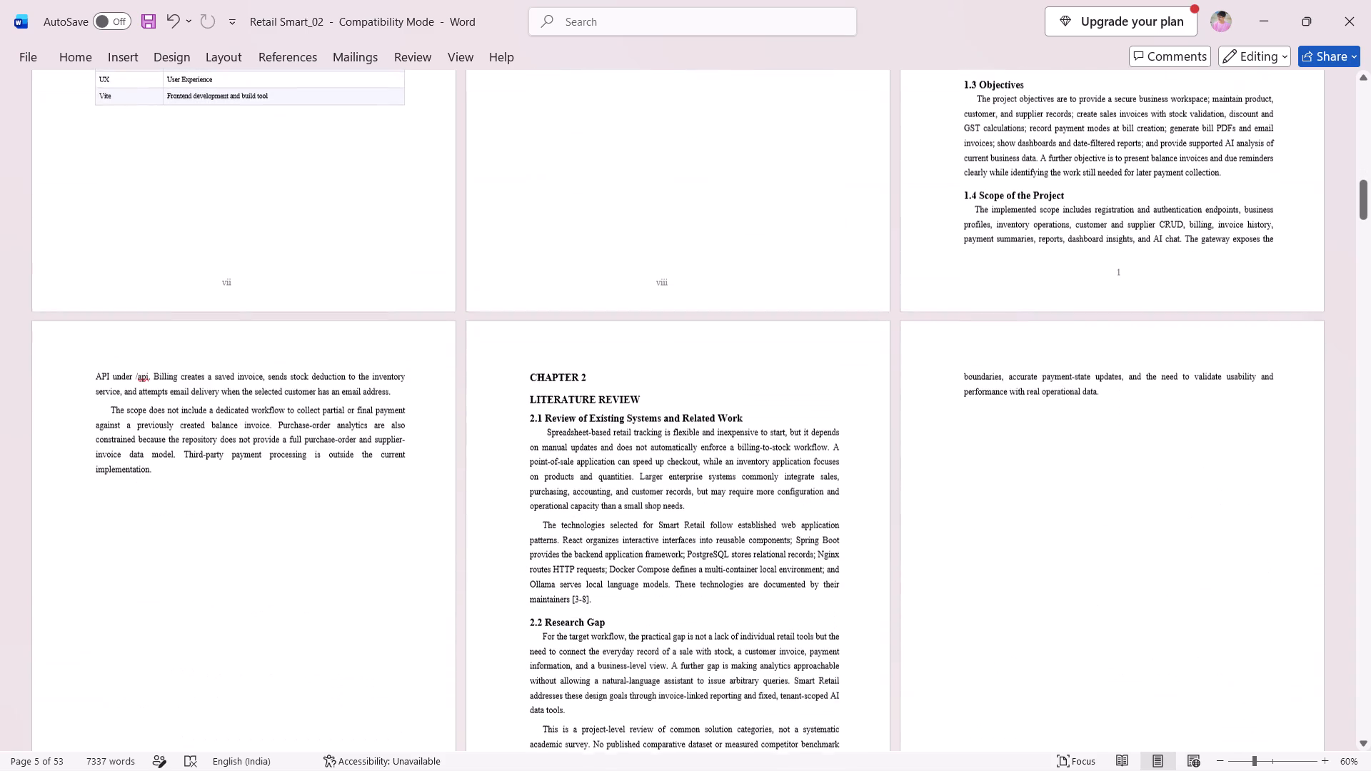
{"action": "scroll", "coordinate": [669, 411], "scroll_direction": "down", "scroll_amount": 4}
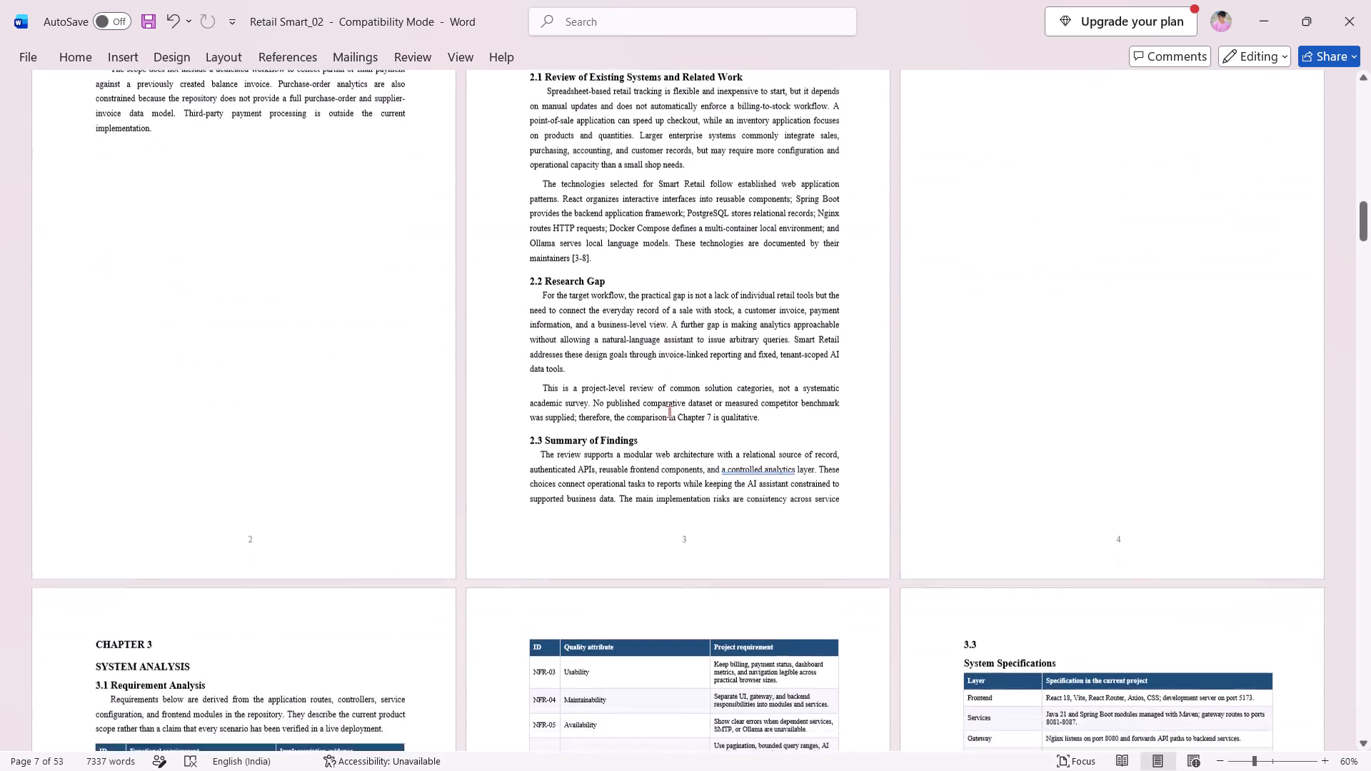
{"action": "scroll", "coordinate": [669, 411], "scroll_direction": "down", "scroll_amount": 3}
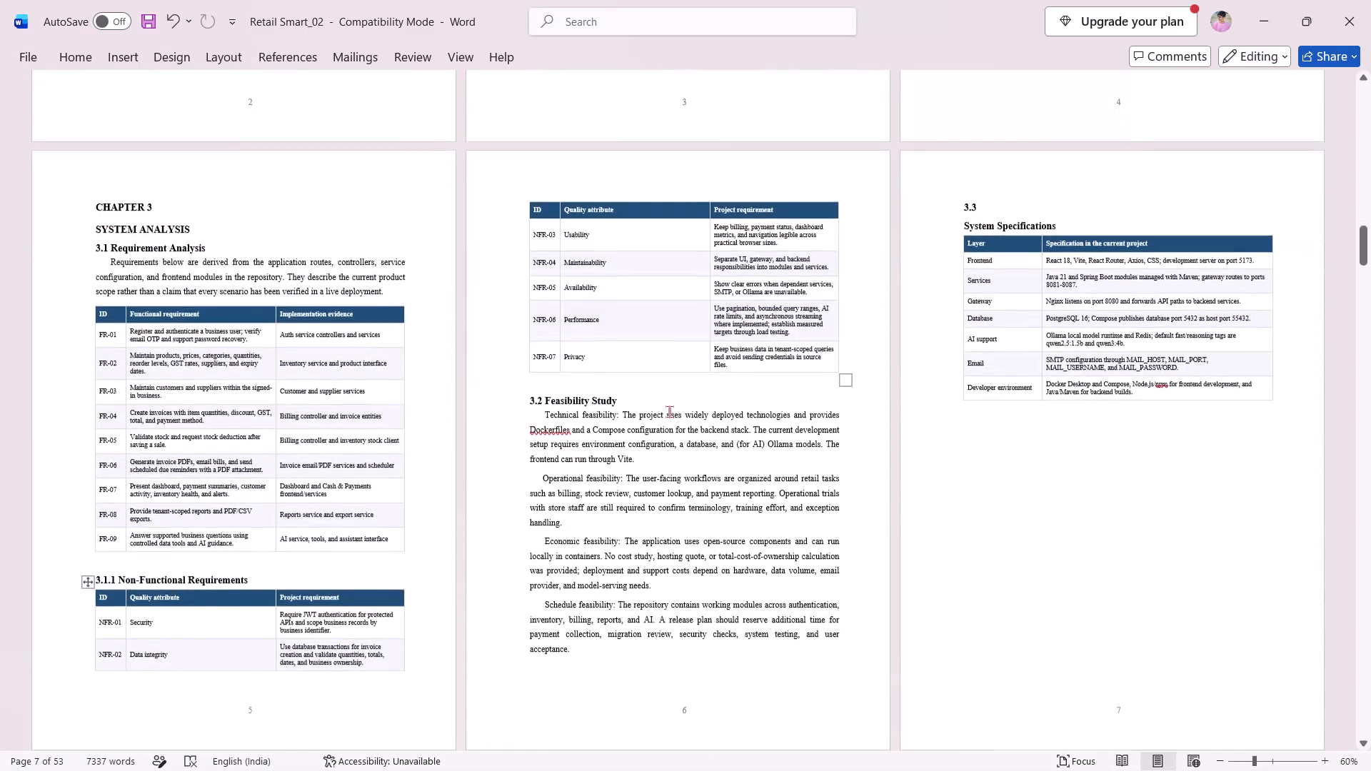
{"action": "scroll", "coordinate": [669, 411], "scroll_direction": "down", "scroll_amount": 3}
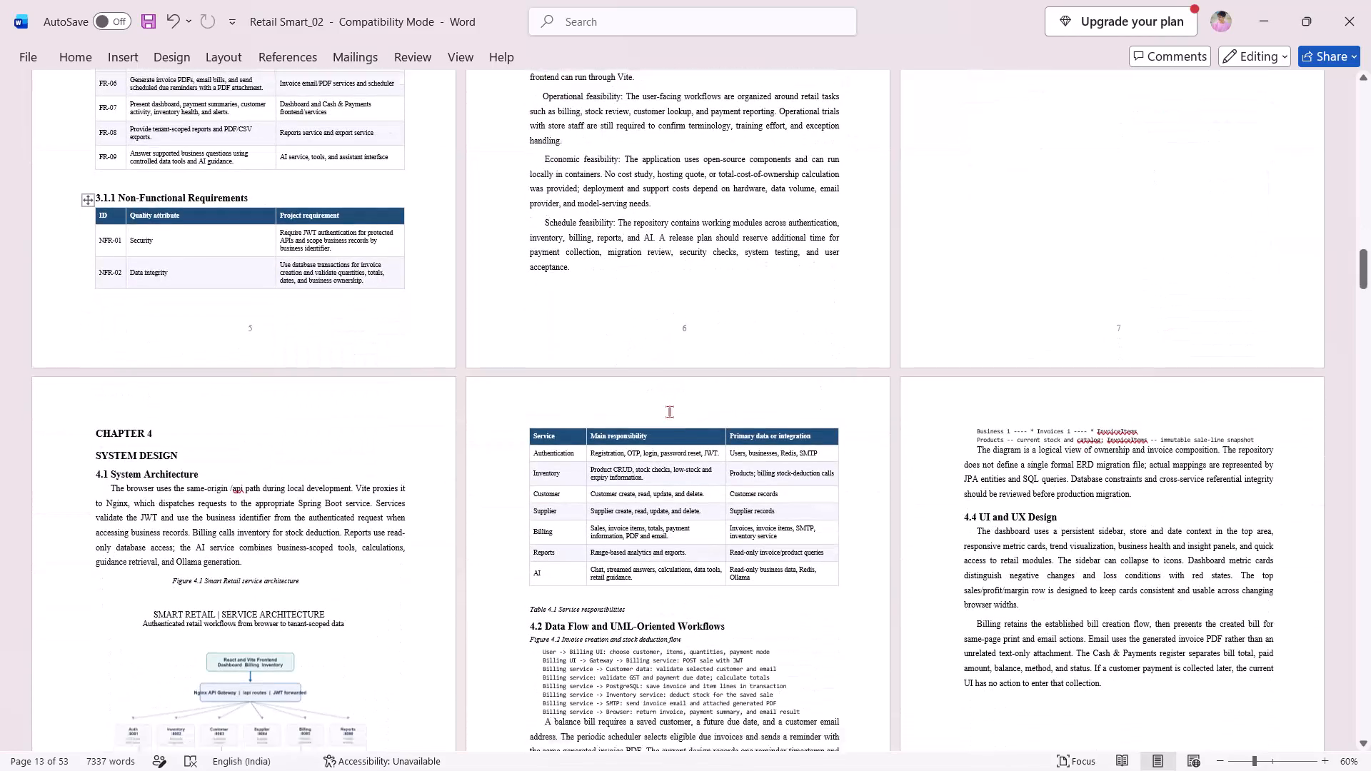
{"action": "scroll", "coordinate": [669, 411], "scroll_direction": "down", "scroll_amount": 4}
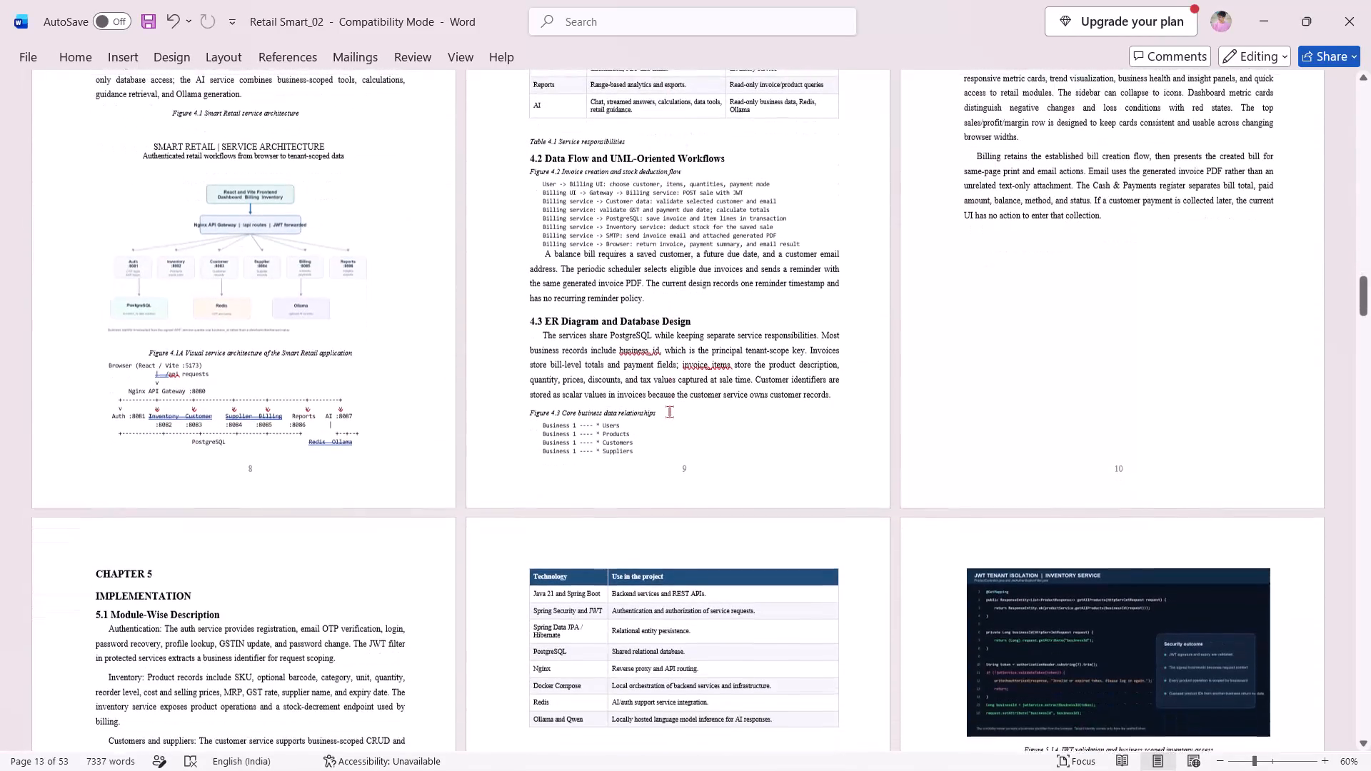
{"action": "scroll", "coordinate": [669, 411], "scroll_direction": "down", "scroll_amount": 4}
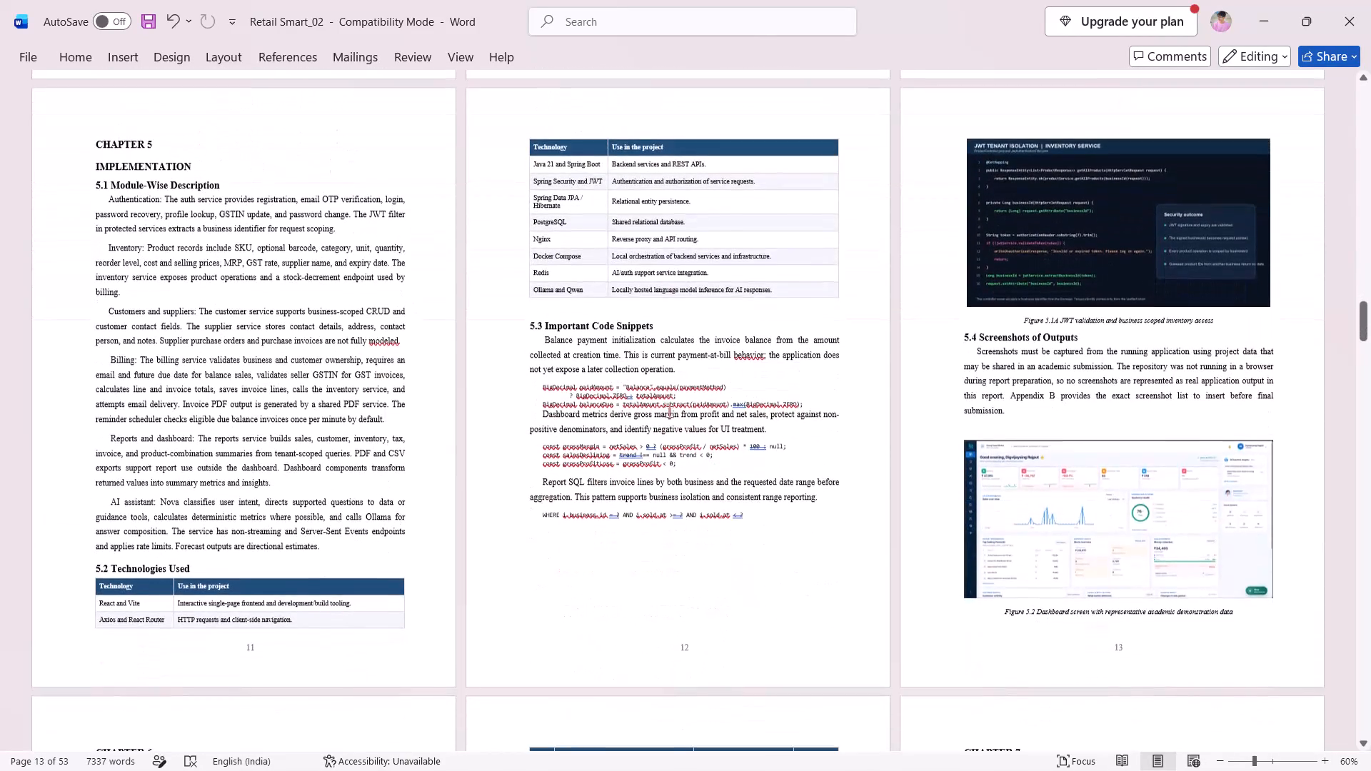
{"action": "scroll", "coordinate": [669, 411], "scroll_direction": "down", "scroll_amount": 3}
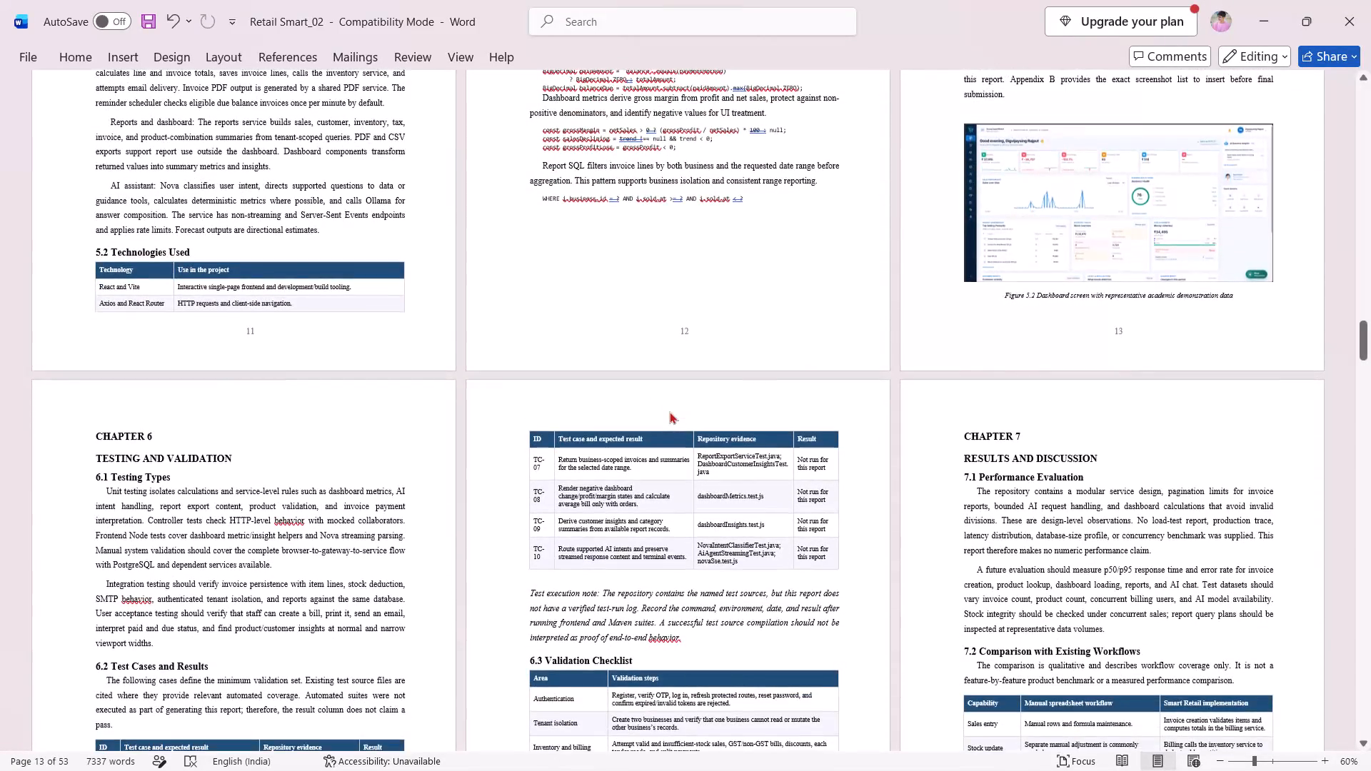
{"action": "scroll", "coordinate": [669, 411], "scroll_direction": "down", "scroll_amount": 4}
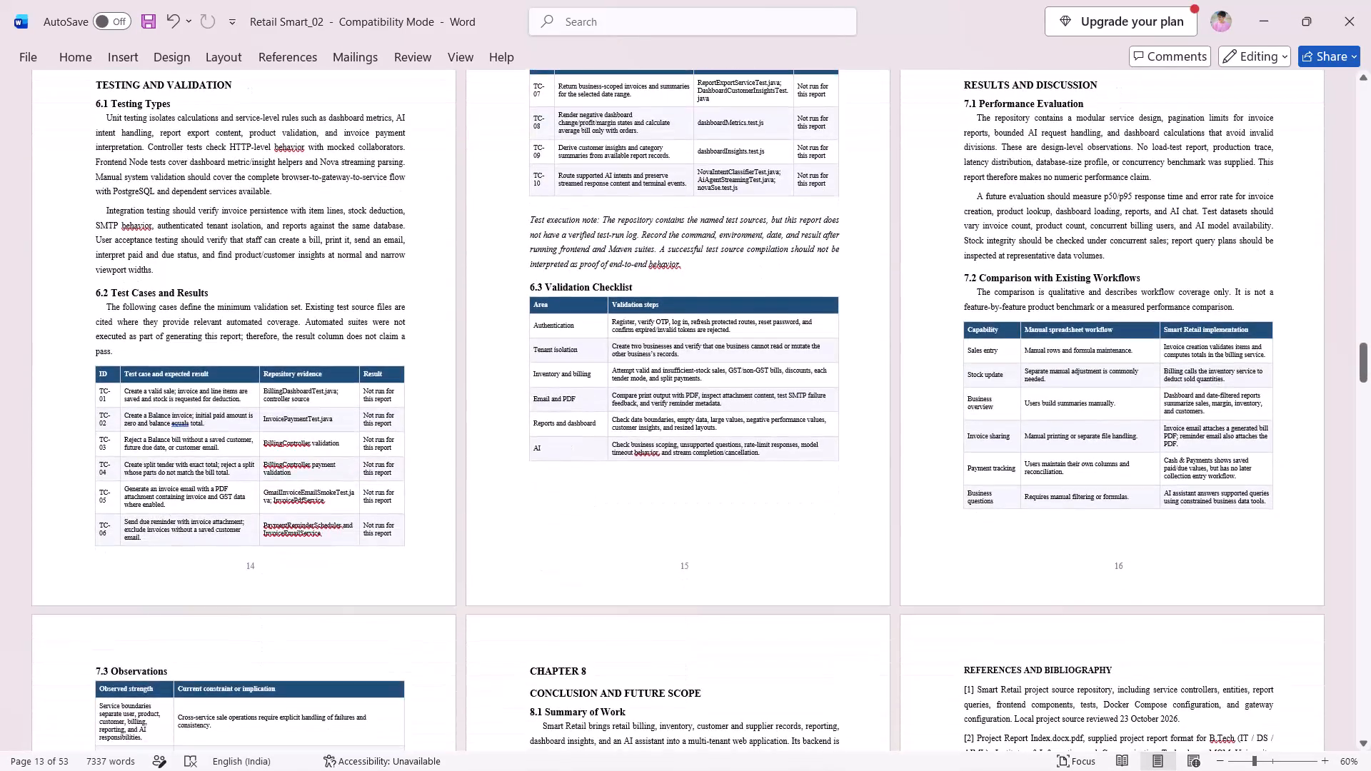
{"action": "scroll", "coordinate": [669, 411], "scroll_direction": "down", "scroll_amount": 5}
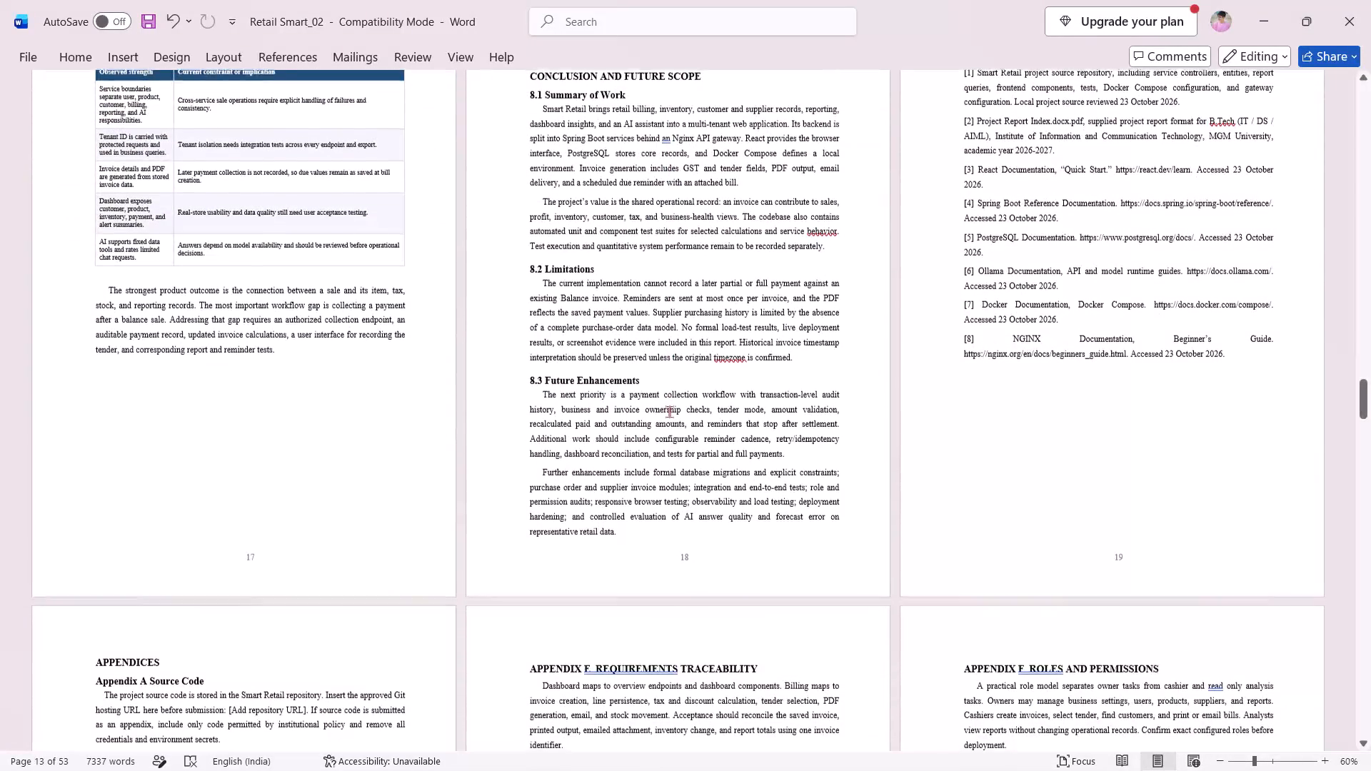
{"action": "scroll", "coordinate": [669, 411], "scroll_direction": "down", "scroll_amount": 4}
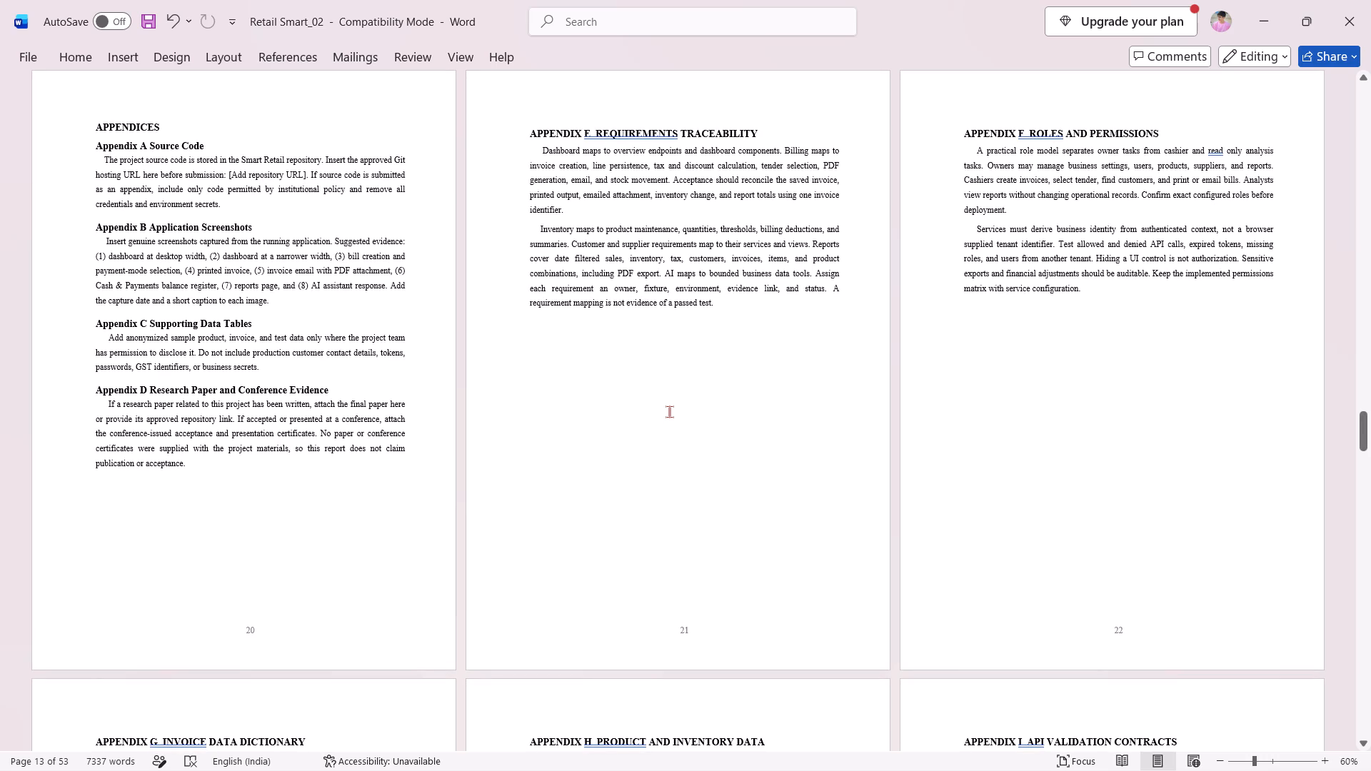
{"action": "scroll", "coordinate": [669, 411], "scroll_direction": "down", "scroll_amount": 1}
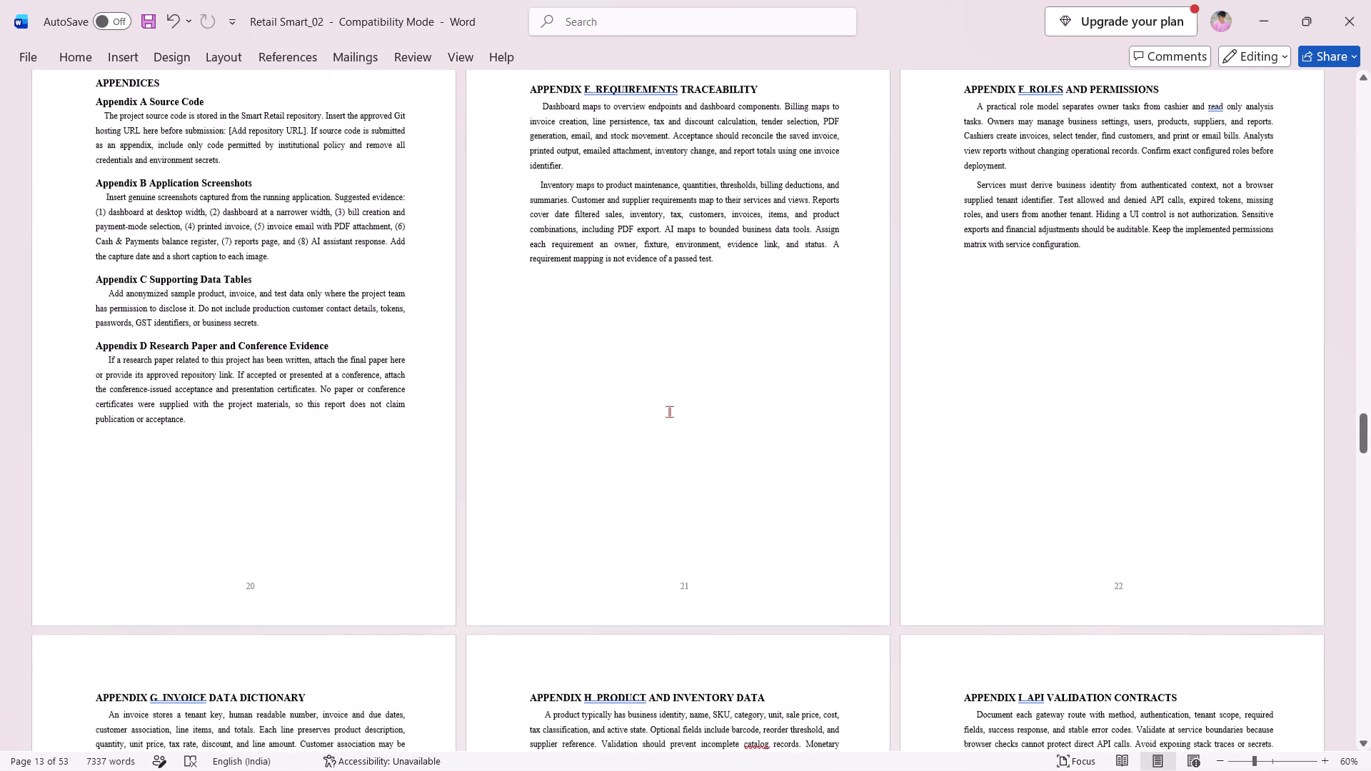
{"action": "scroll", "coordinate": [669, 411], "scroll_direction": "down", "scroll_amount": 1}
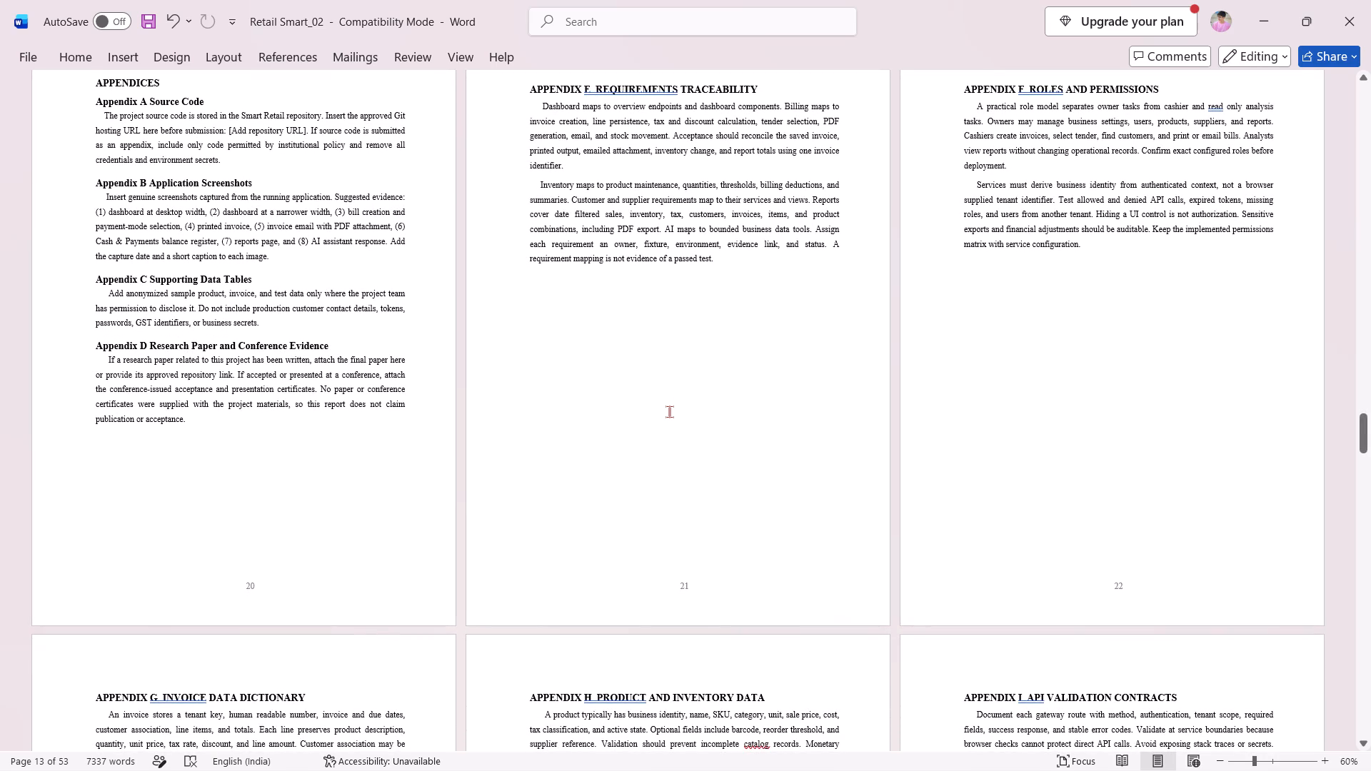
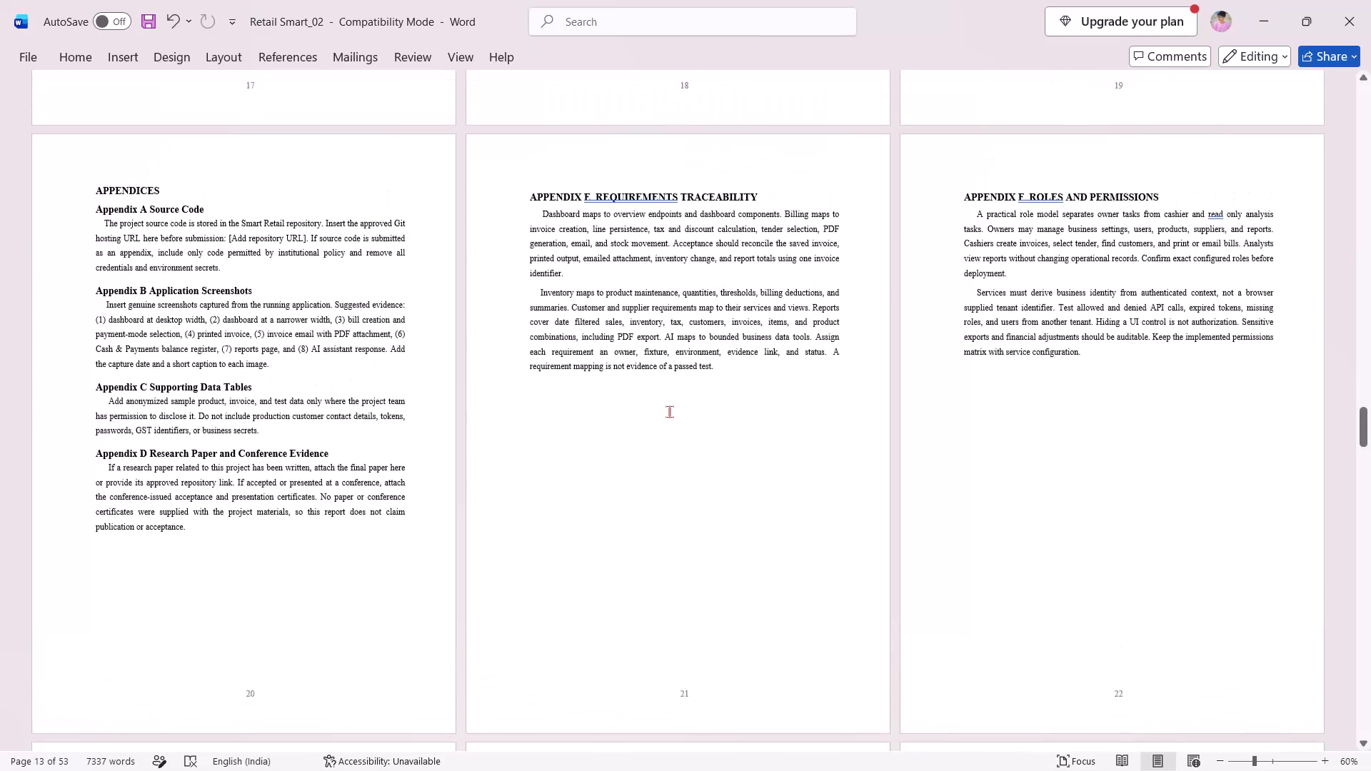
Examine the appendix pages and their footers against the CONTENTS entries for the references and appendices.
{"action": "scroll", "coordinate": [669, 411], "scroll_direction": "up", "scroll_amount": 1}
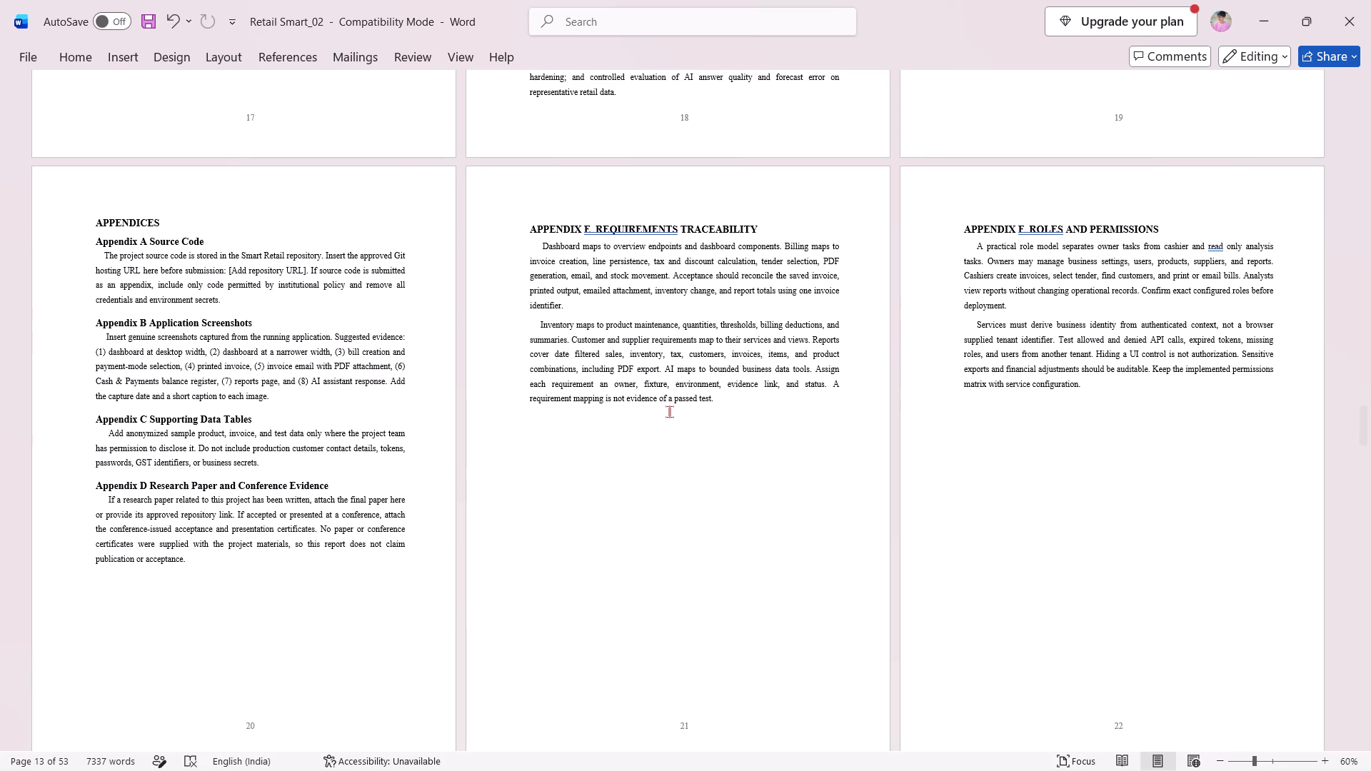
{"action": "scroll", "coordinate": [734, 452], "scroll_direction": "up", "scroll_amount": 1}
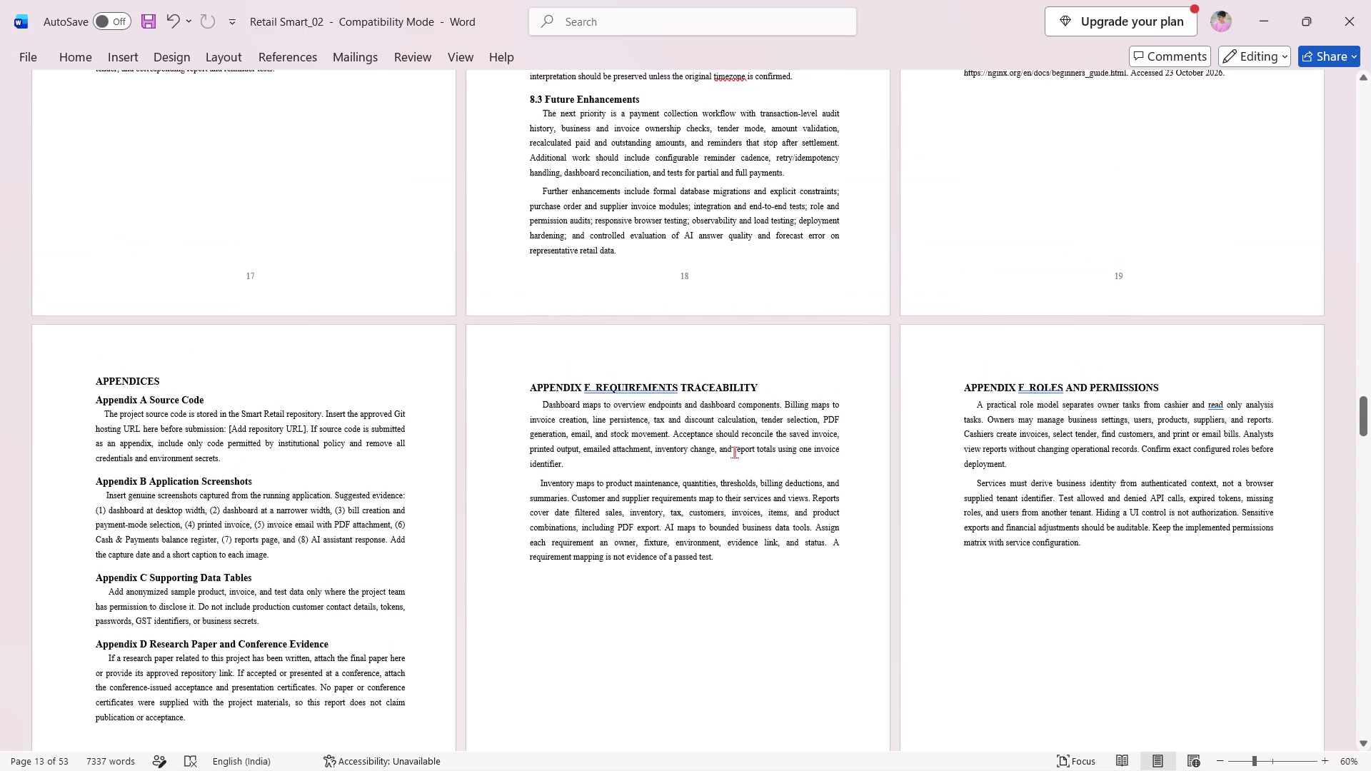
{"action": "scroll", "coordinate": [734, 452], "scroll_direction": "up", "scroll_amount": 1}
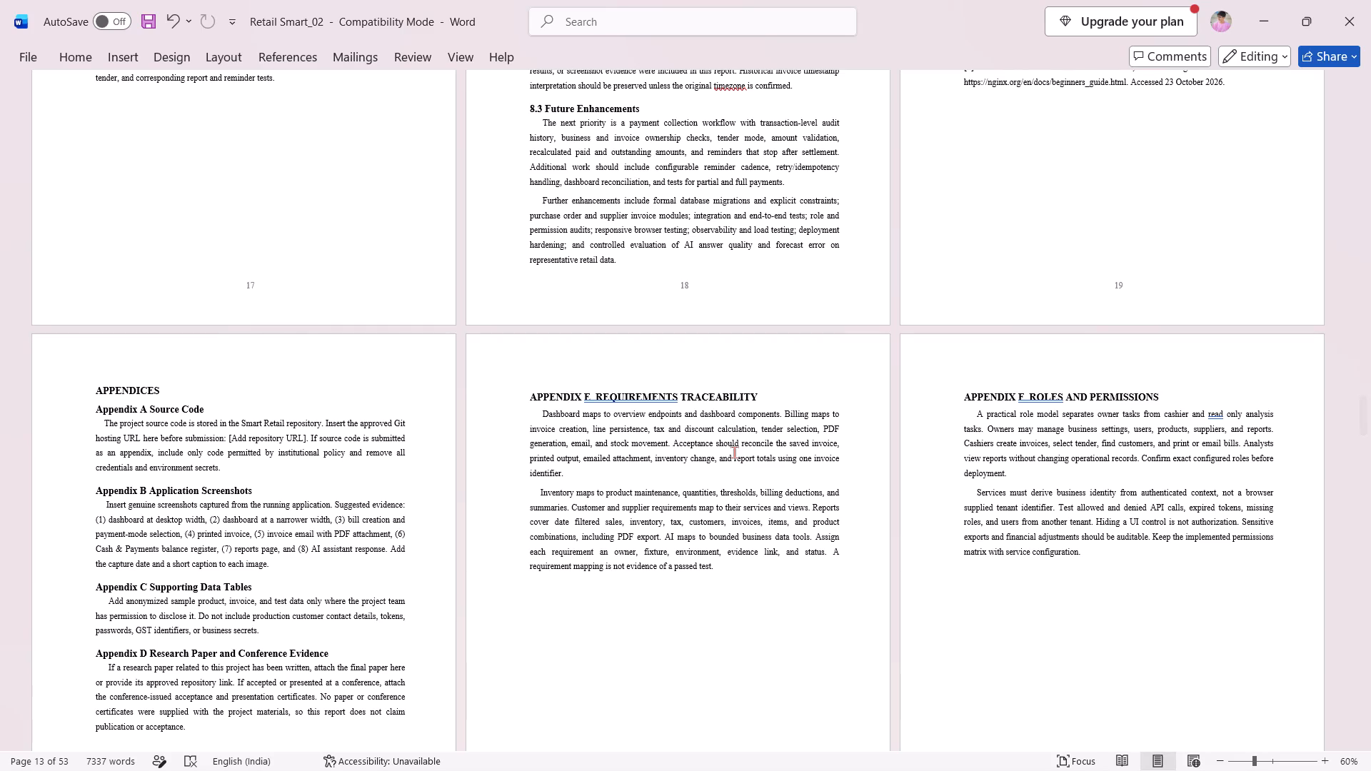
{"action": "scroll", "coordinate": [734, 452], "scroll_direction": "down", "scroll_amount": 5}
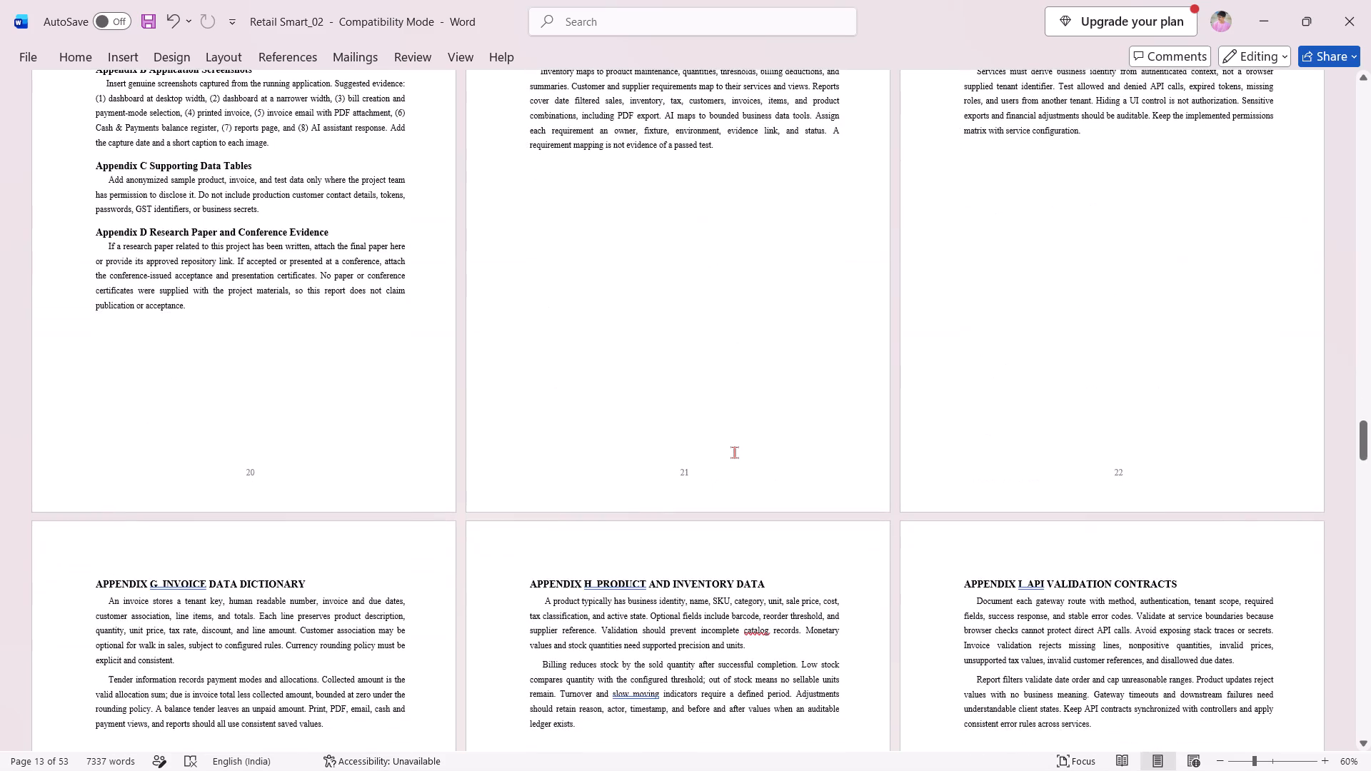
{"action": "scroll", "coordinate": [734, 452], "scroll_direction": "up", "scroll_amount": 11}
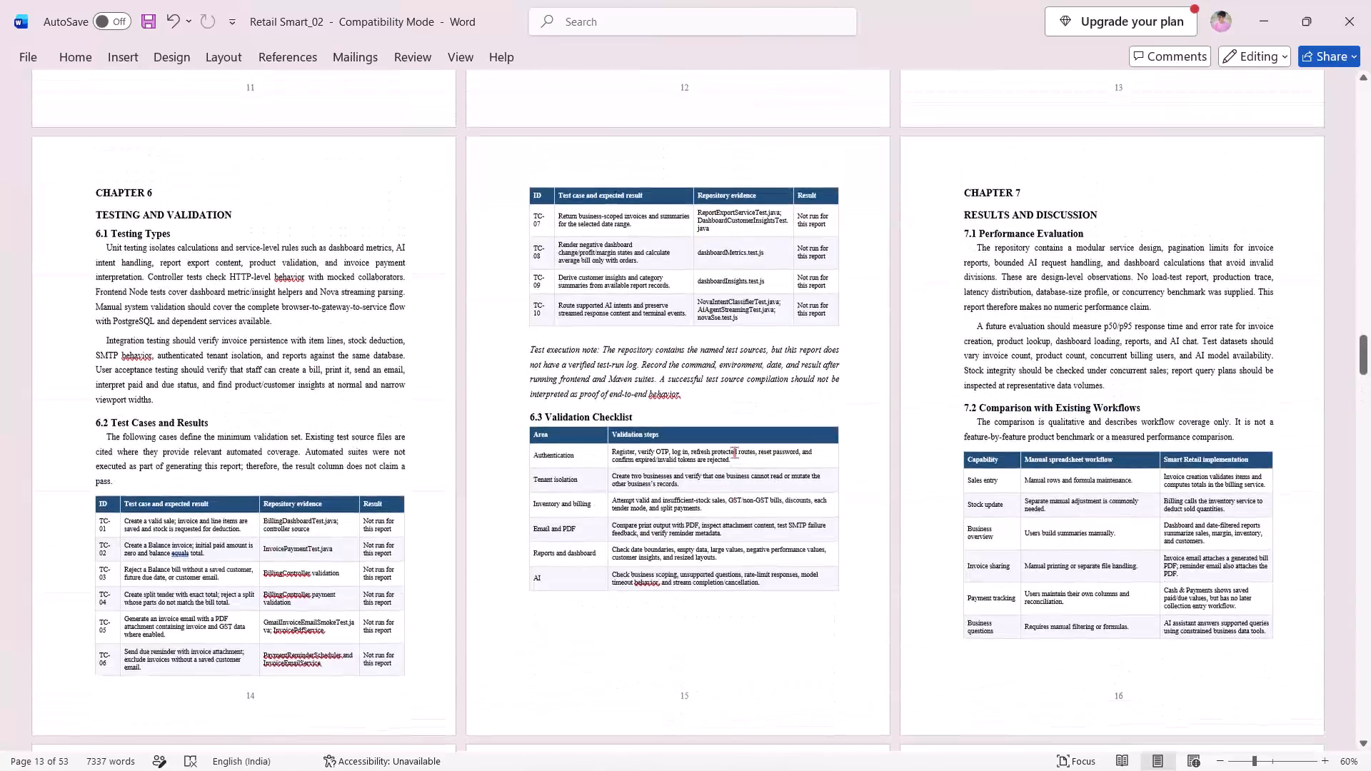
{"action": "scroll", "coordinate": [734, 452], "scroll_direction": "up", "scroll_amount": 12}
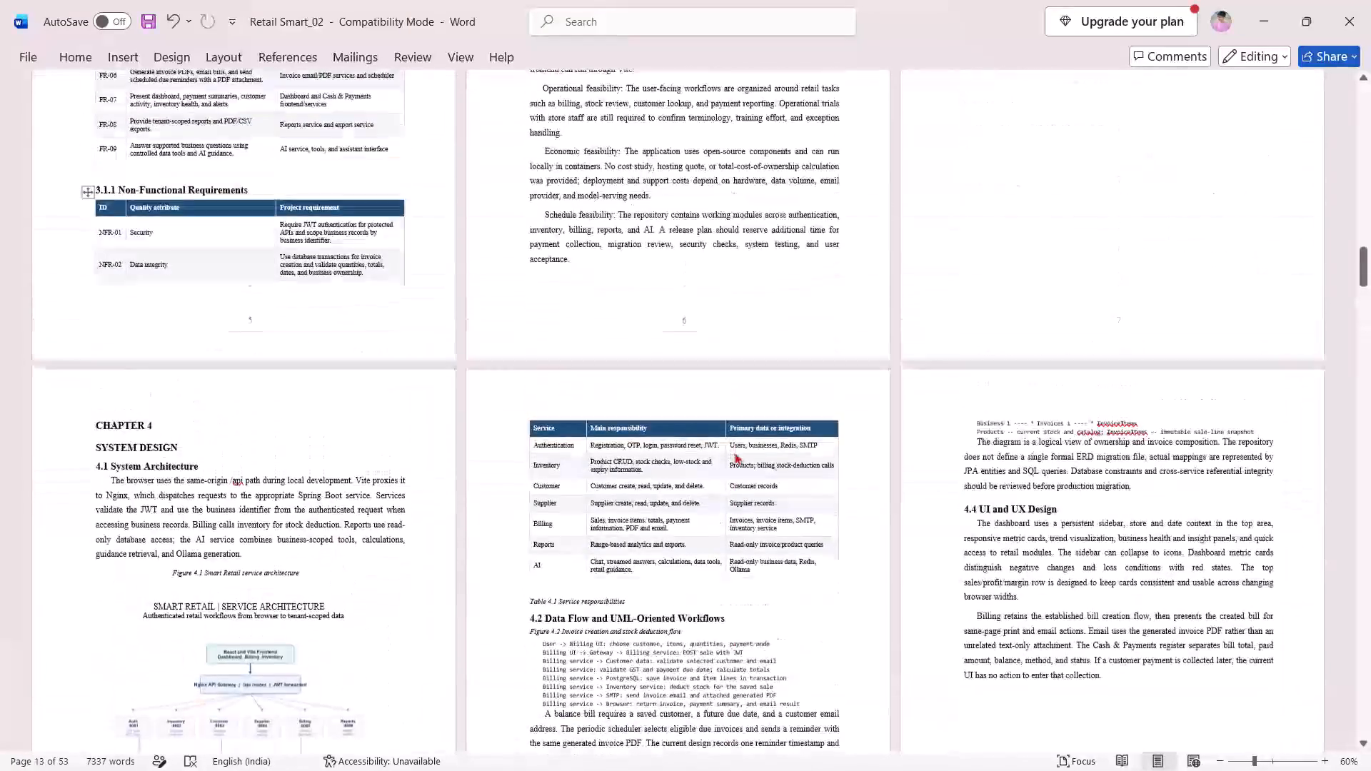
{"action": "scroll", "coordinate": [734, 452], "scroll_direction": "up", "scroll_amount": 6}
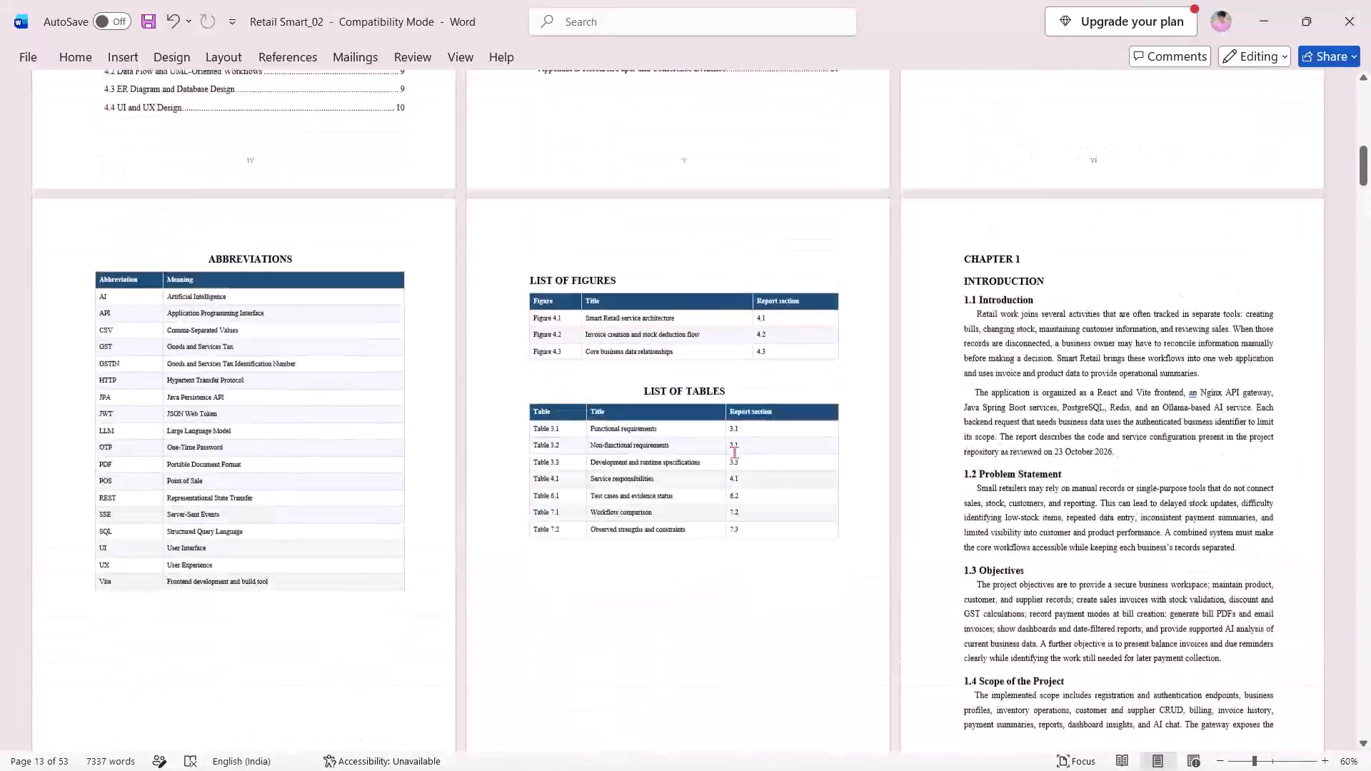
{"action": "scroll", "coordinate": [734, 452], "scroll_direction": "up", "scroll_amount": 1}
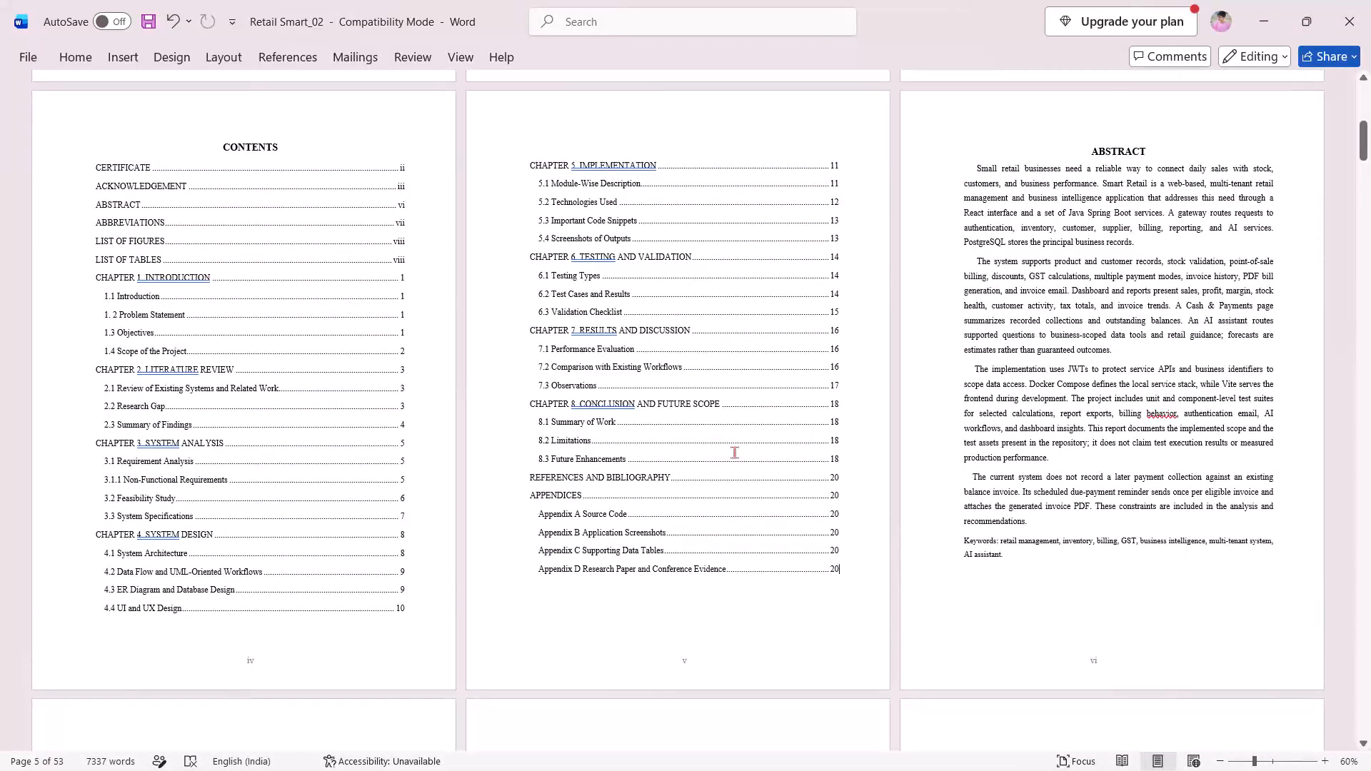
{"action": "scroll", "coordinate": [734, 452], "scroll_direction": "down", "scroll_amount": 1}
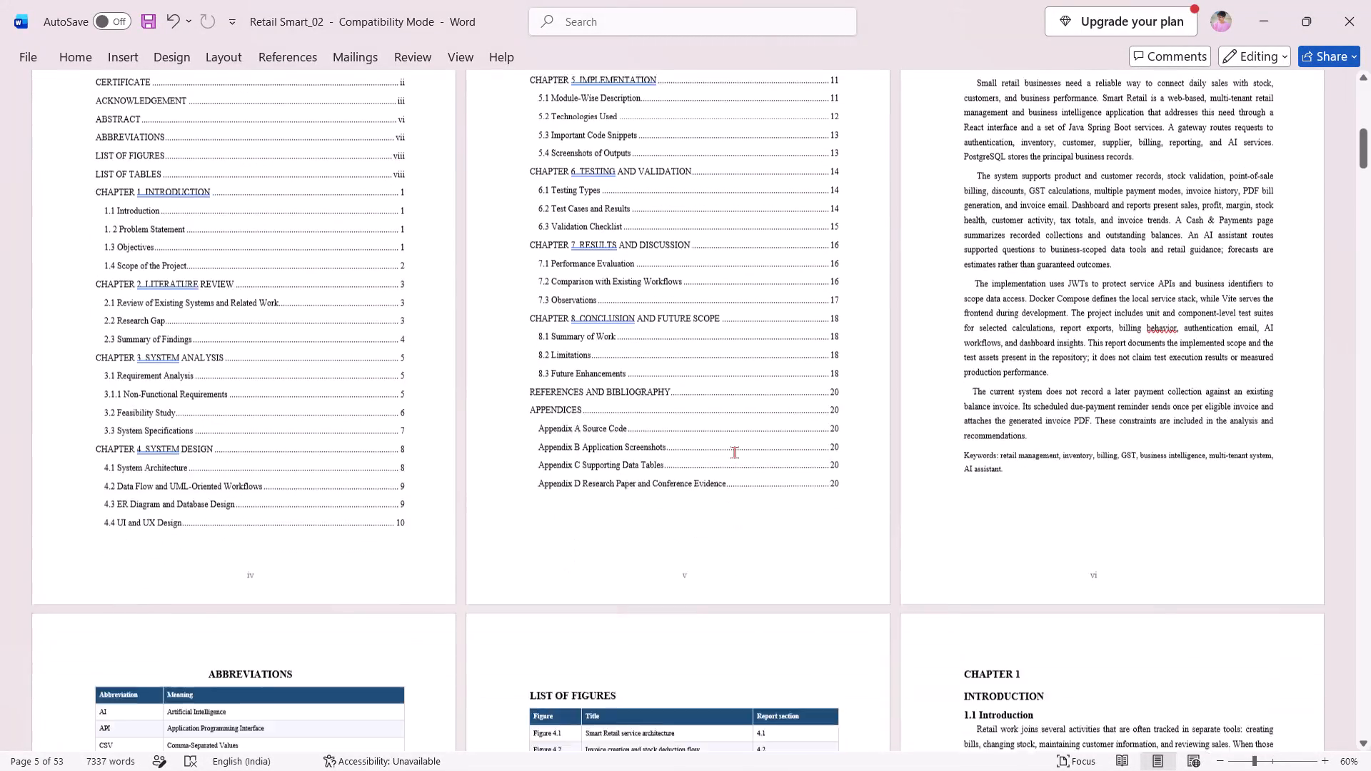
{"action": "scroll", "coordinate": [734, 452], "scroll_direction": "down", "scroll_amount": 1}
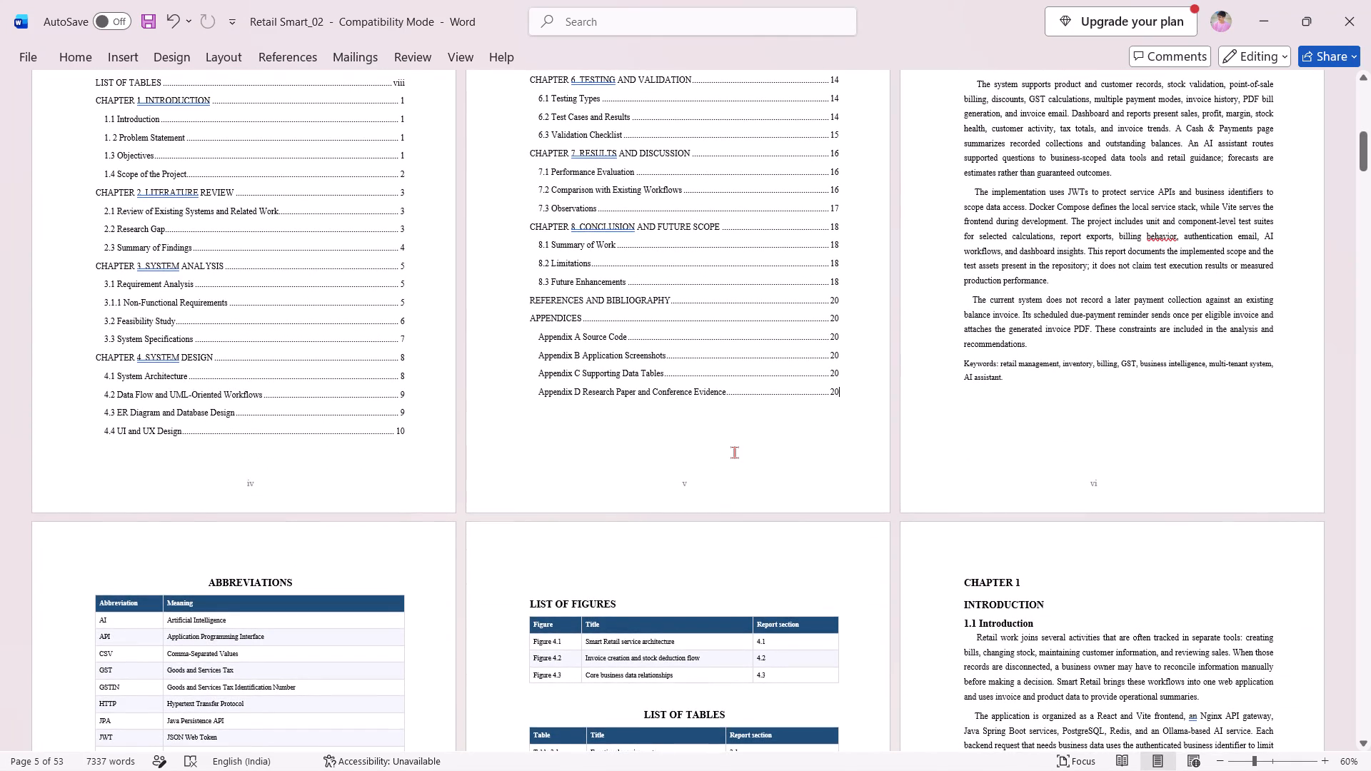
{"action": "scroll", "coordinate": [735, 454], "scroll_direction": "up", "scroll_amount": 1}
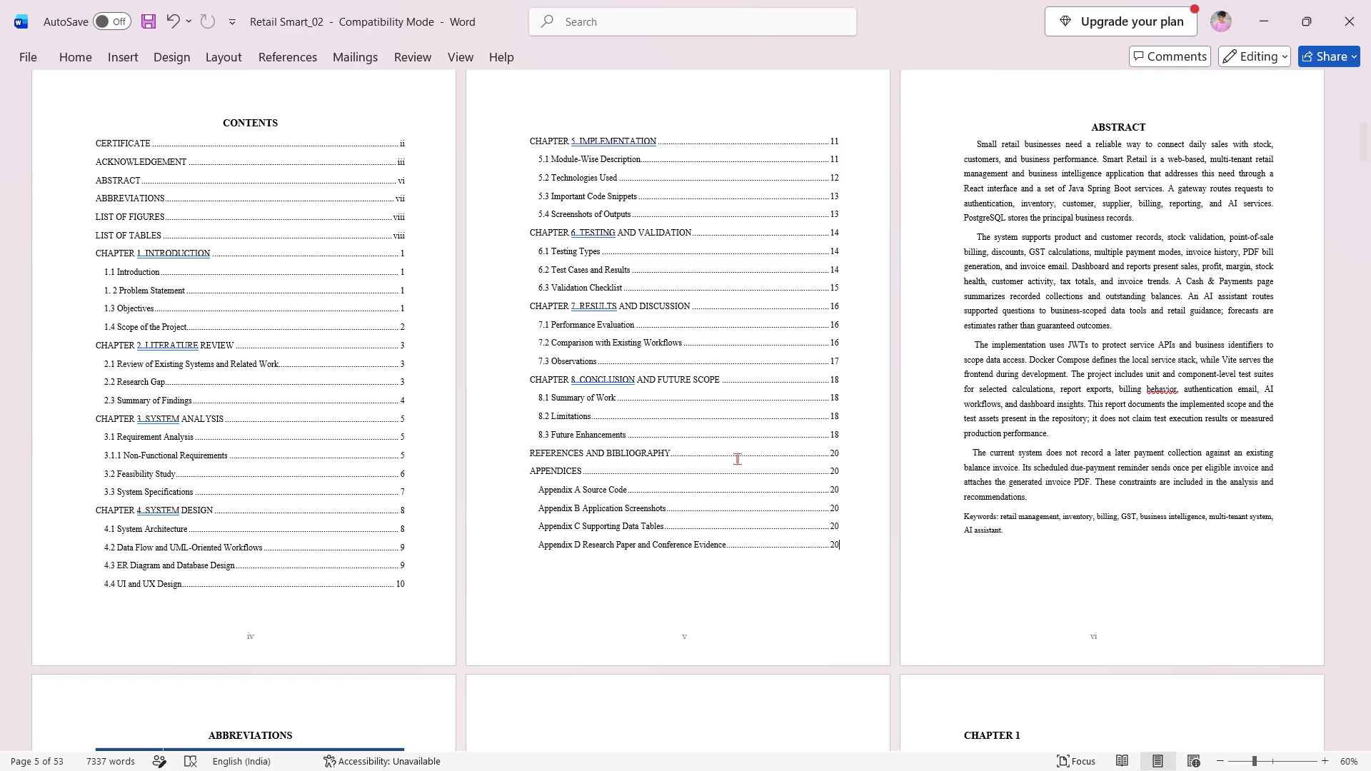
Add a new indented blank line below the Appendix D Research Paper and Conference Evidence entry in CONTENTS.
{"action": "scroll", "coordinate": [737, 458], "scroll_direction": "down", "scroll_amount": 2}
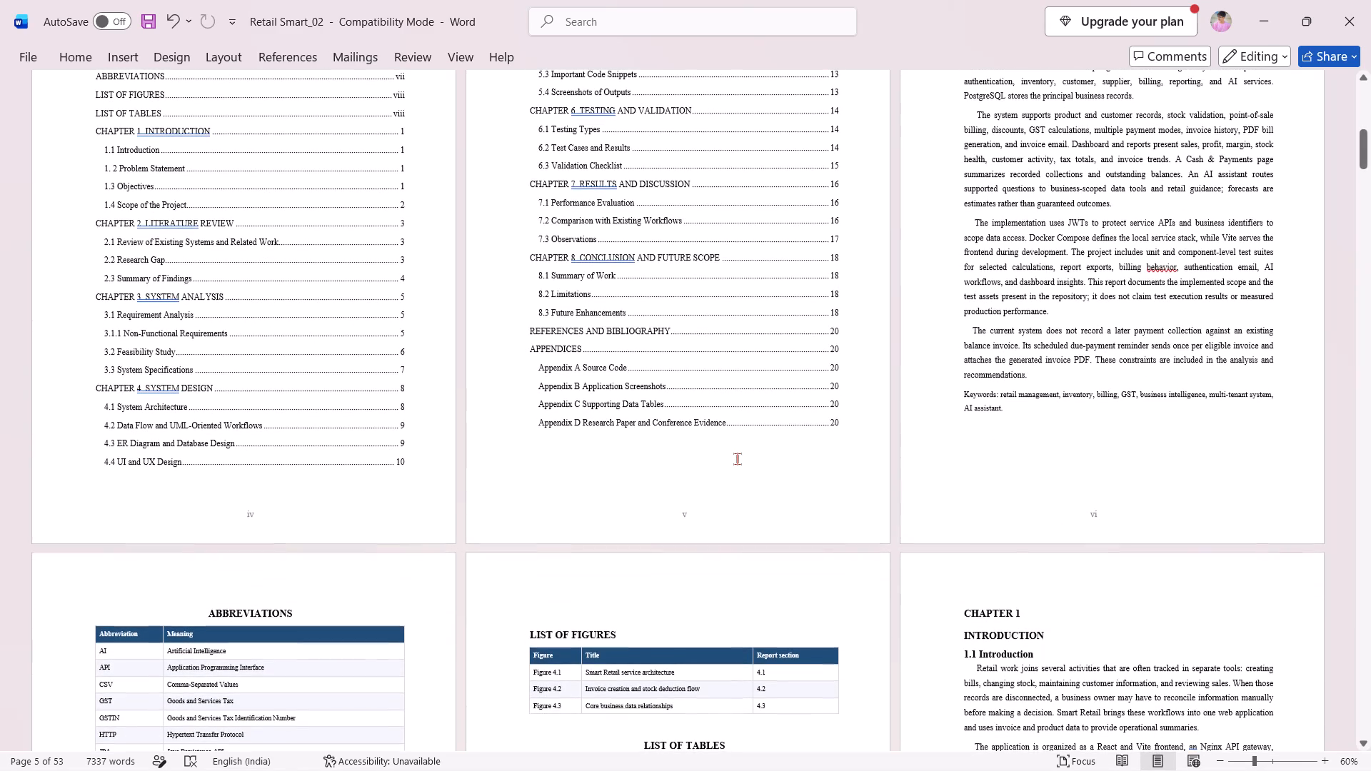
{"action": "key", "text": "Return"}
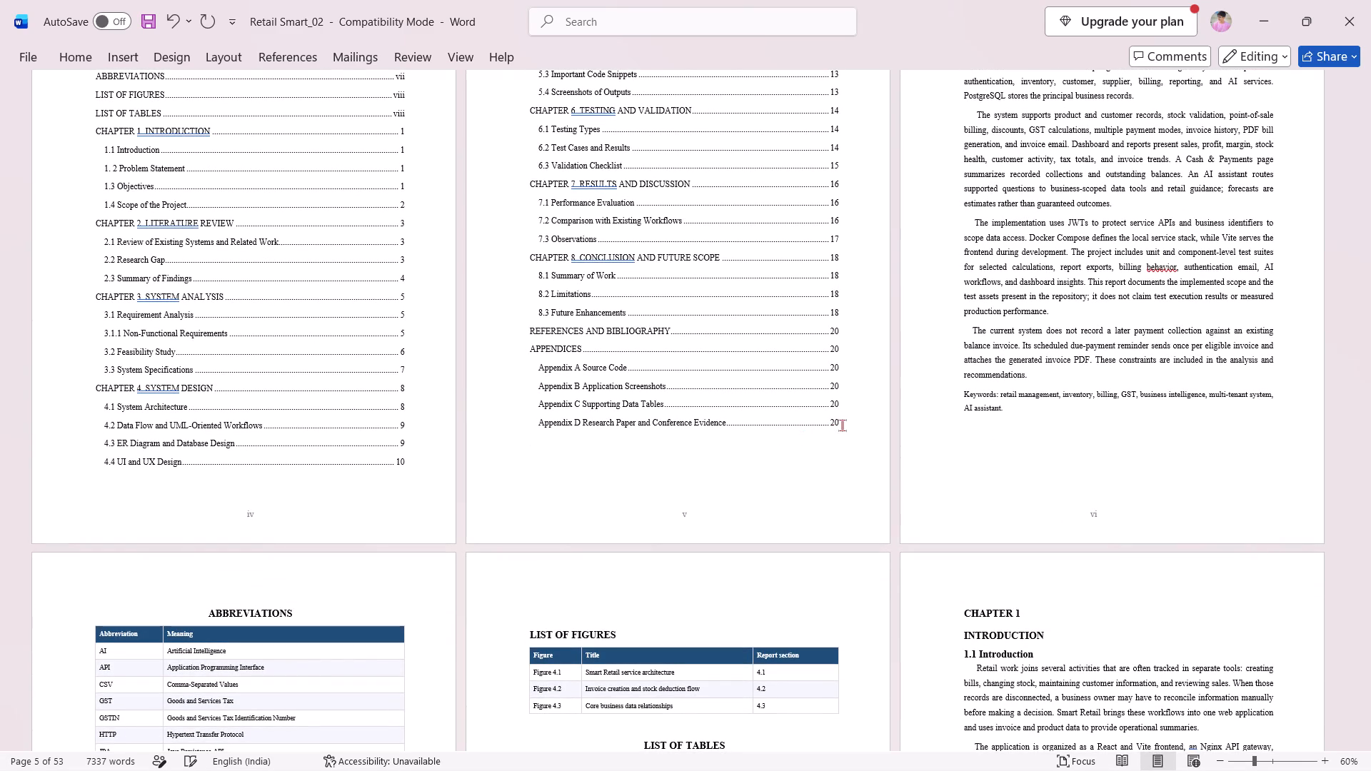
{"action": "key", "text": "space"}
{"action": "key", "text": "space"}
{"action": "key", "text": "space"}
Switch to the Project preport mdm document and examine its contents list, front matter and Chapter 1 as a reference.
{"action": "key", "text": "alt+Tab"}
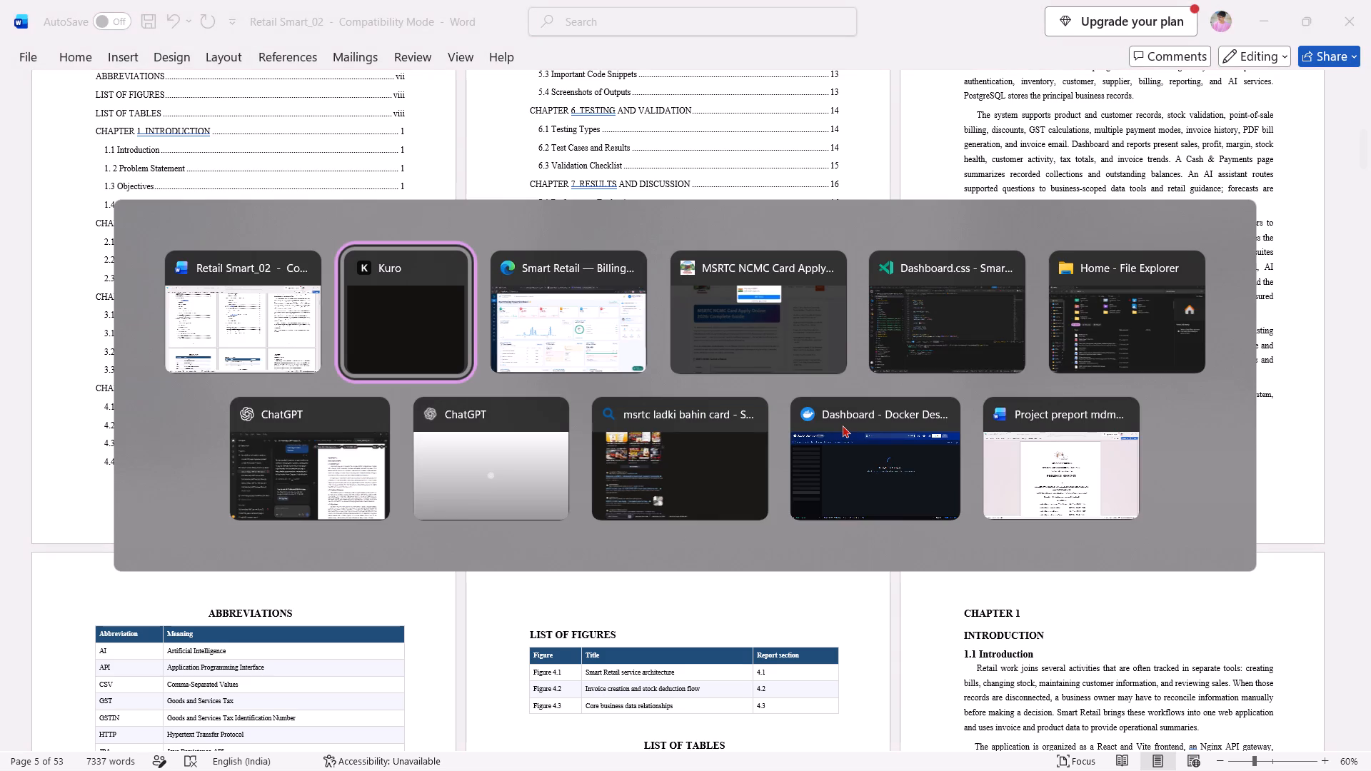
{"action": "key", "text": "alt+Left"}
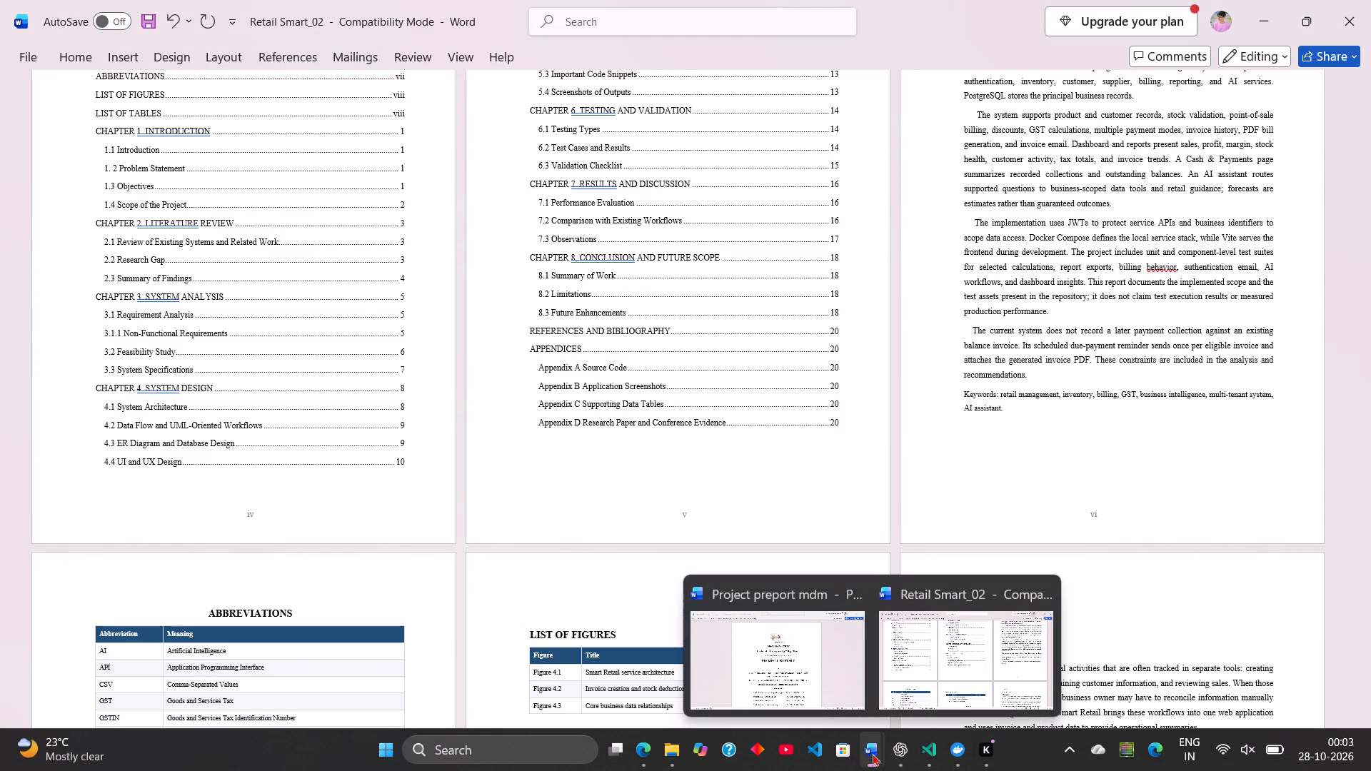
{"action": "left_click", "coordinate": [782, 682]}
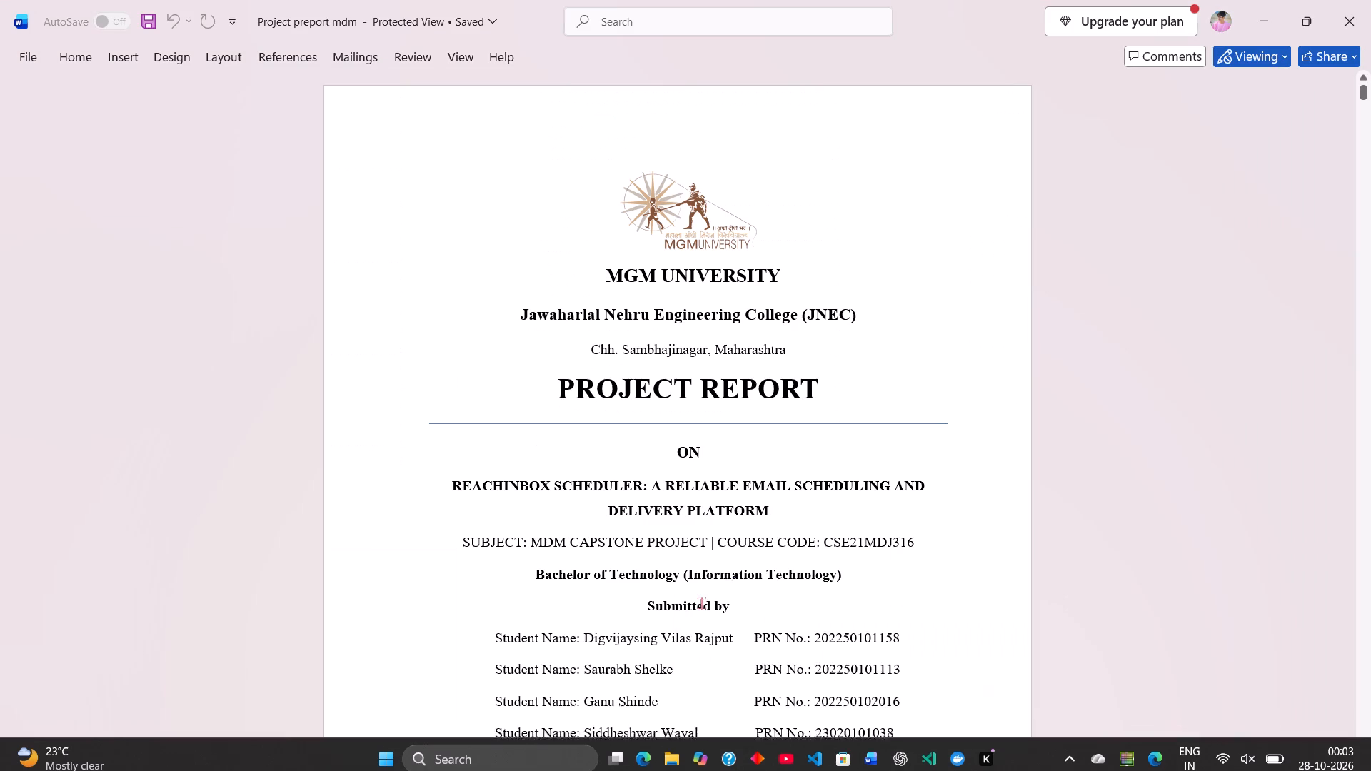
{"action": "scroll", "coordinate": [687, 588], "scroll_direction": "down", "scroll_amount": 12}
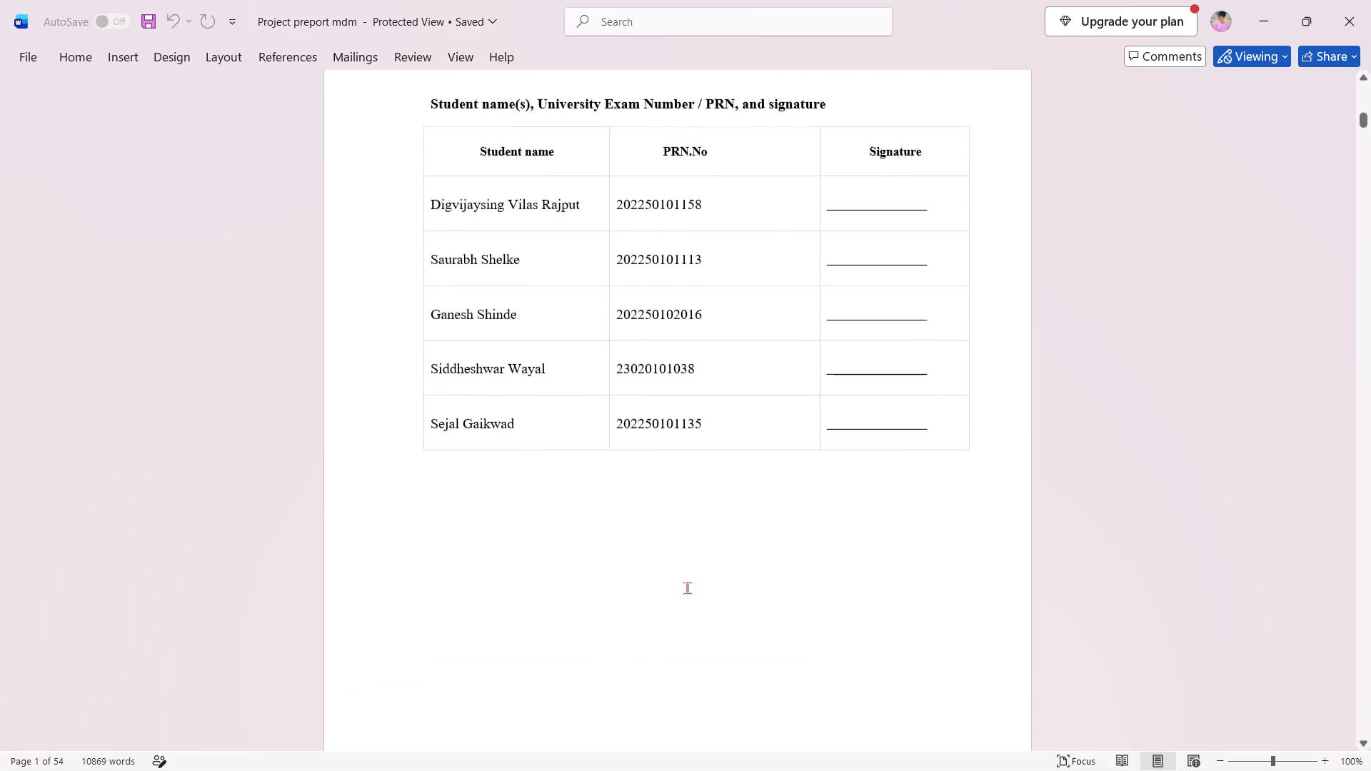
{"action": "scroll", "coordinate": [687, 588], "scroll_direction": "down", "scroll_amount": 7}
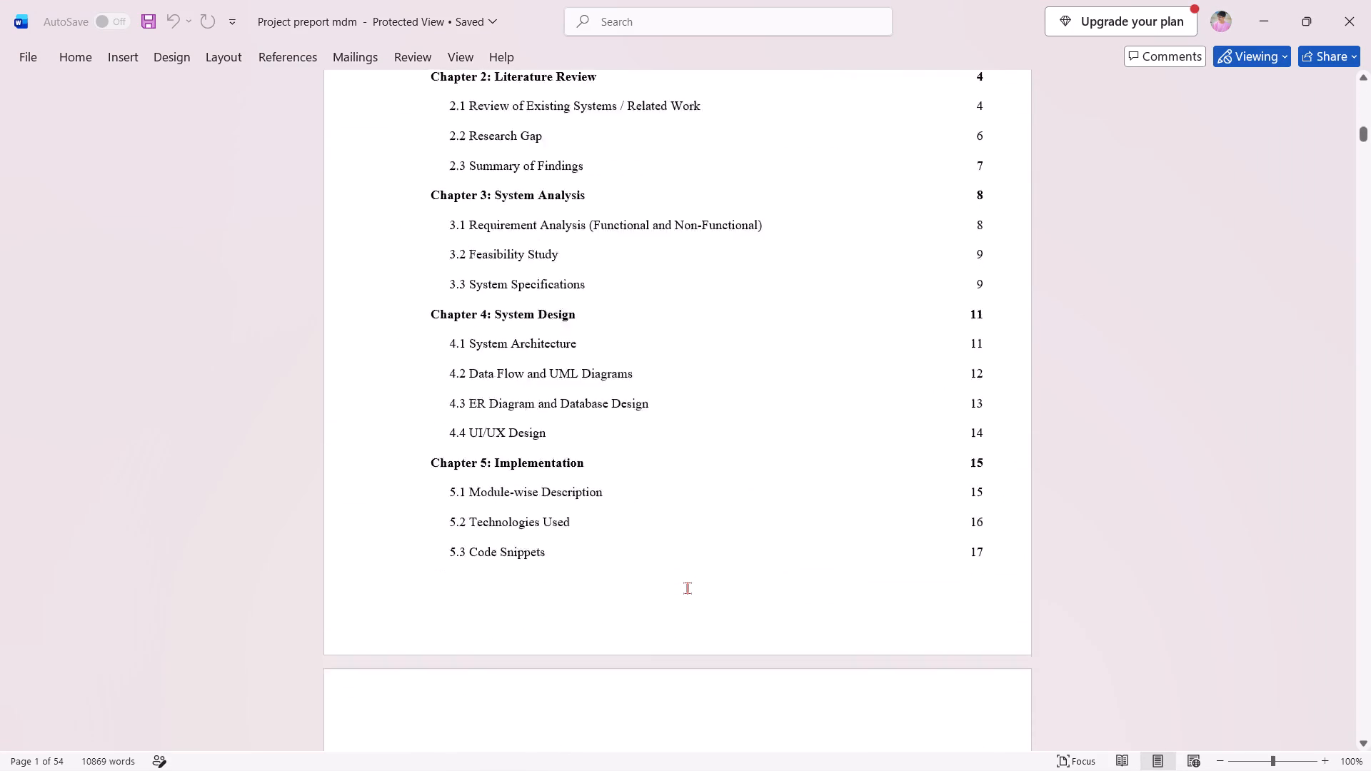
{"action": "scroll", "coordinate": [687, 588], "scroll_direction": "down", "scroll_amount": 8}
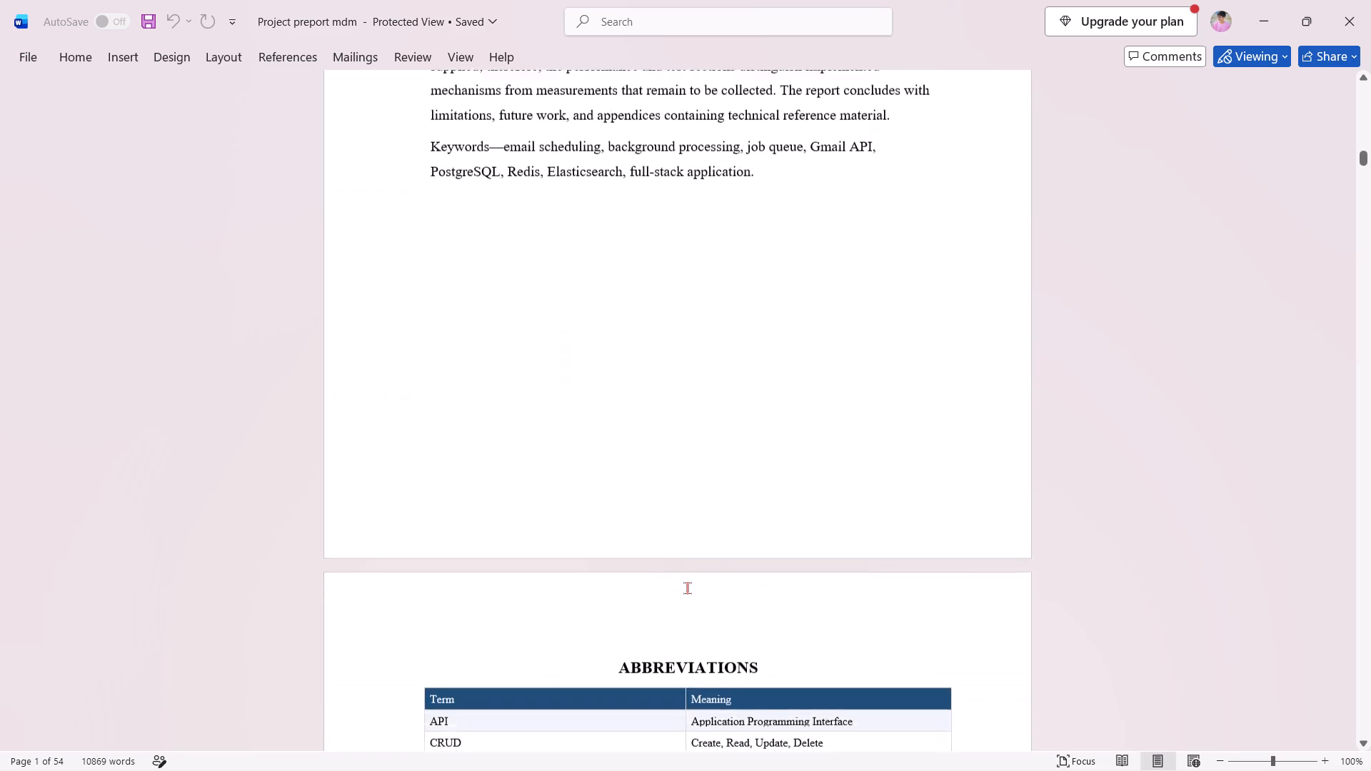
{"action": "scroll", "coordinate": [687, 588], "scroll_direction": "down", "scroll_amount": 8}
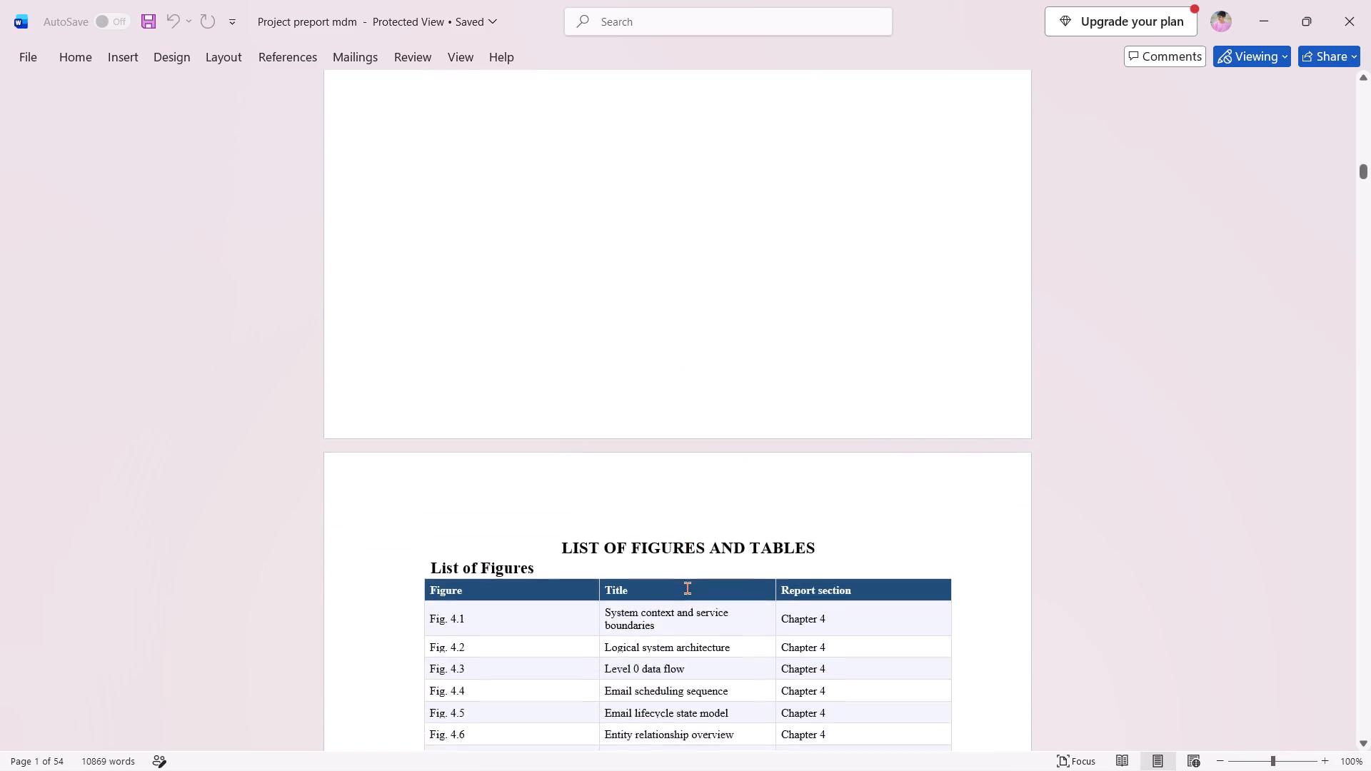
{"action": "scroll", "coordinate": [687, 588], "scroll_direction": "down", "scroll_amount": 5}
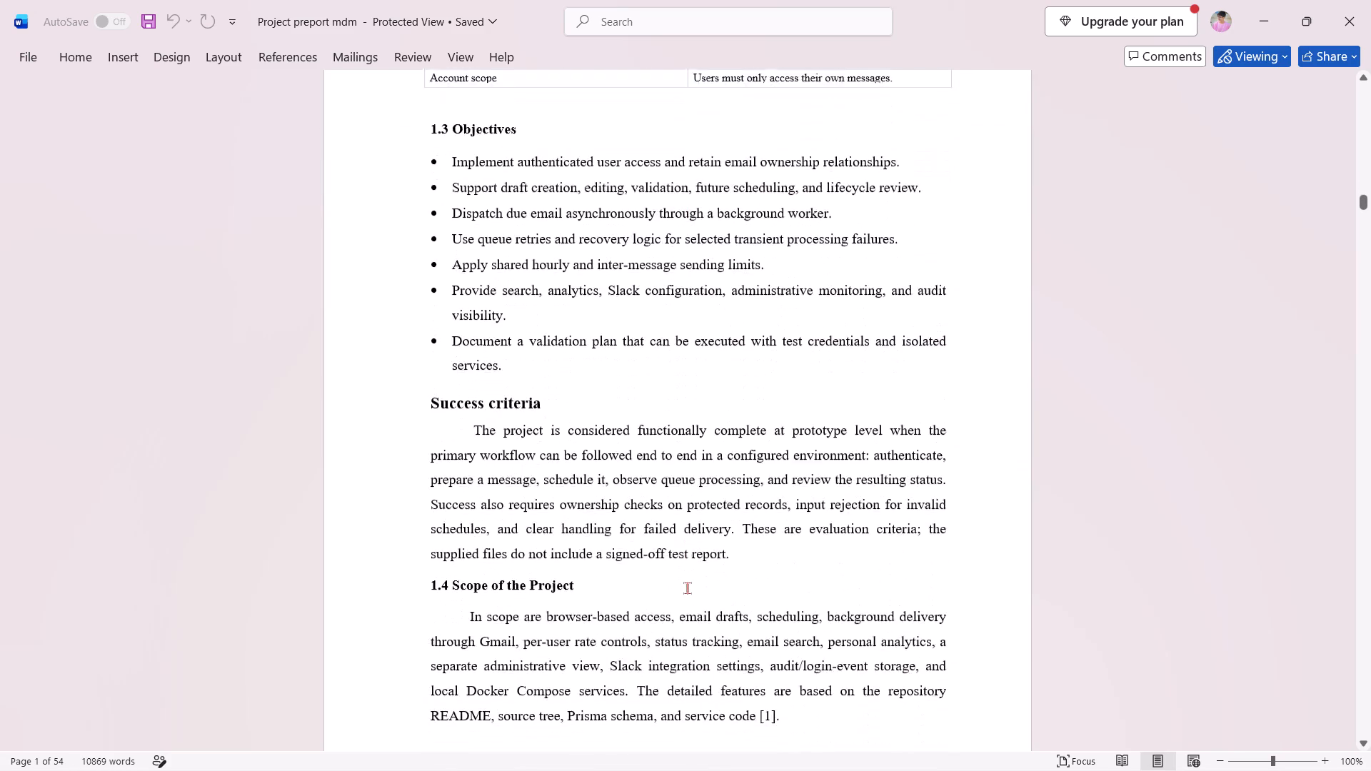
{"action": "scroll", "coordinate": [687, 588], "scroll_direction": "down", "scroll_amount": 3}
{"action": "scroll", "coordinate": [687, 588], "scroll_direction": "up", "scroll_amount": 3}
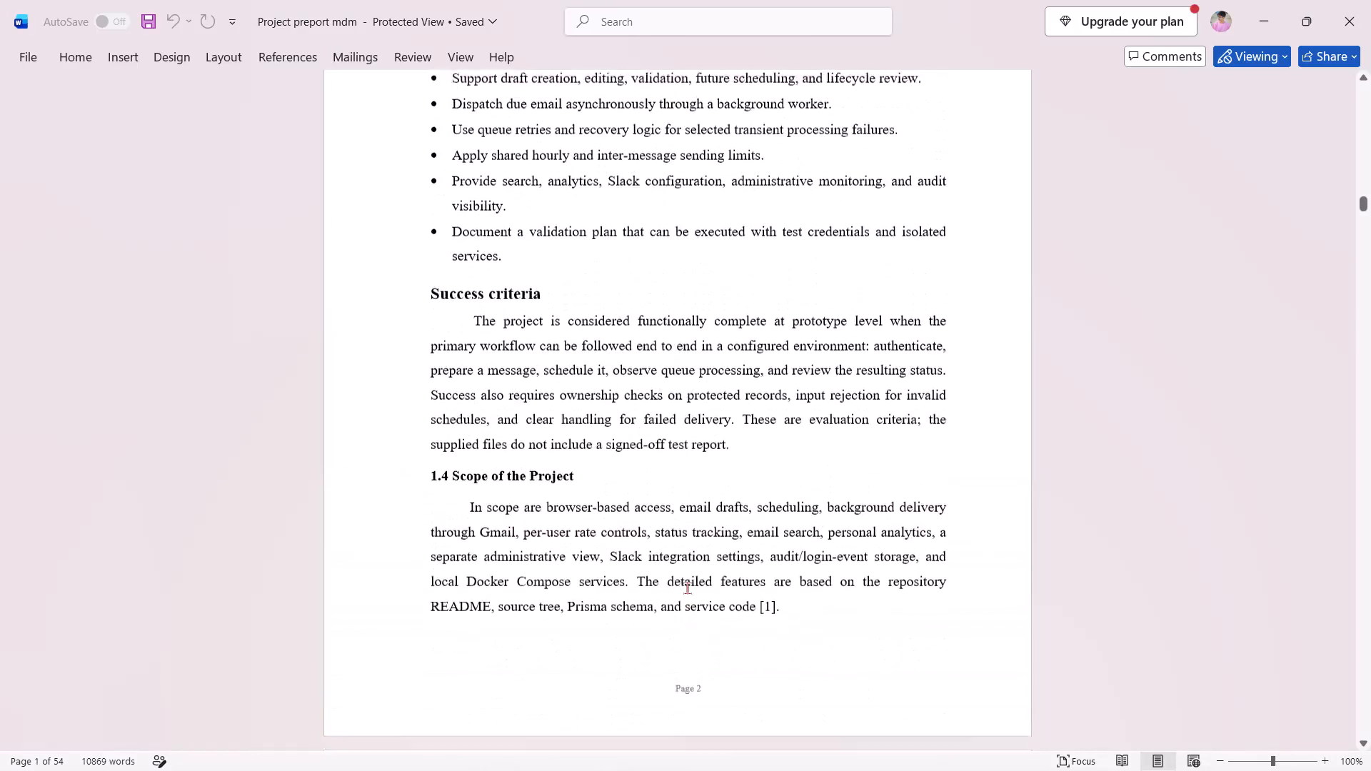
{"action": "scroll", "coordinate": [687, 588], "scroll_direction": "up", "scroll_amount": 7}
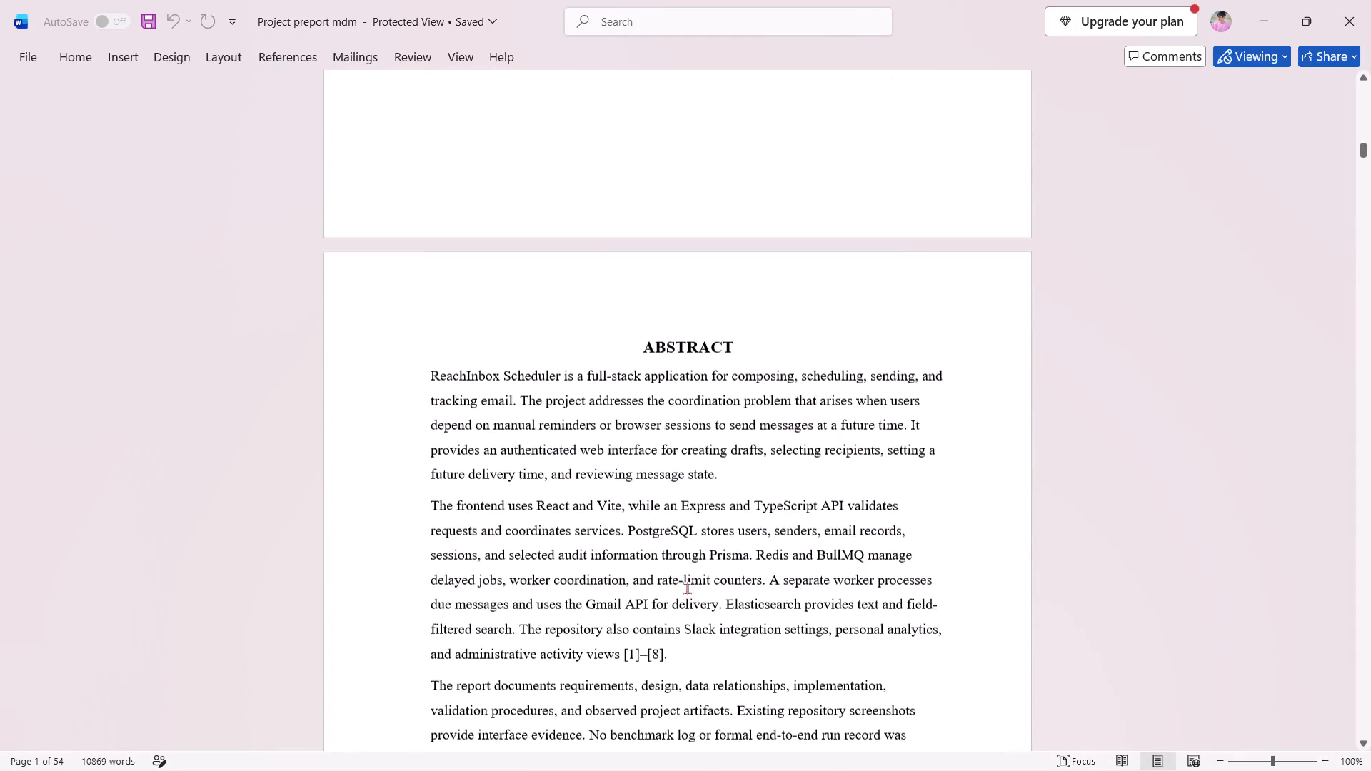
{"action": "scroll", "coordinate": [687, 588], "scroll_direction": "up", "scroll_amount": 6}
Switch back to the Retail Smart_02 document and select the Appendix E Requirements Traceability heading.
{"action": "key", "text": "alt+Tab"}
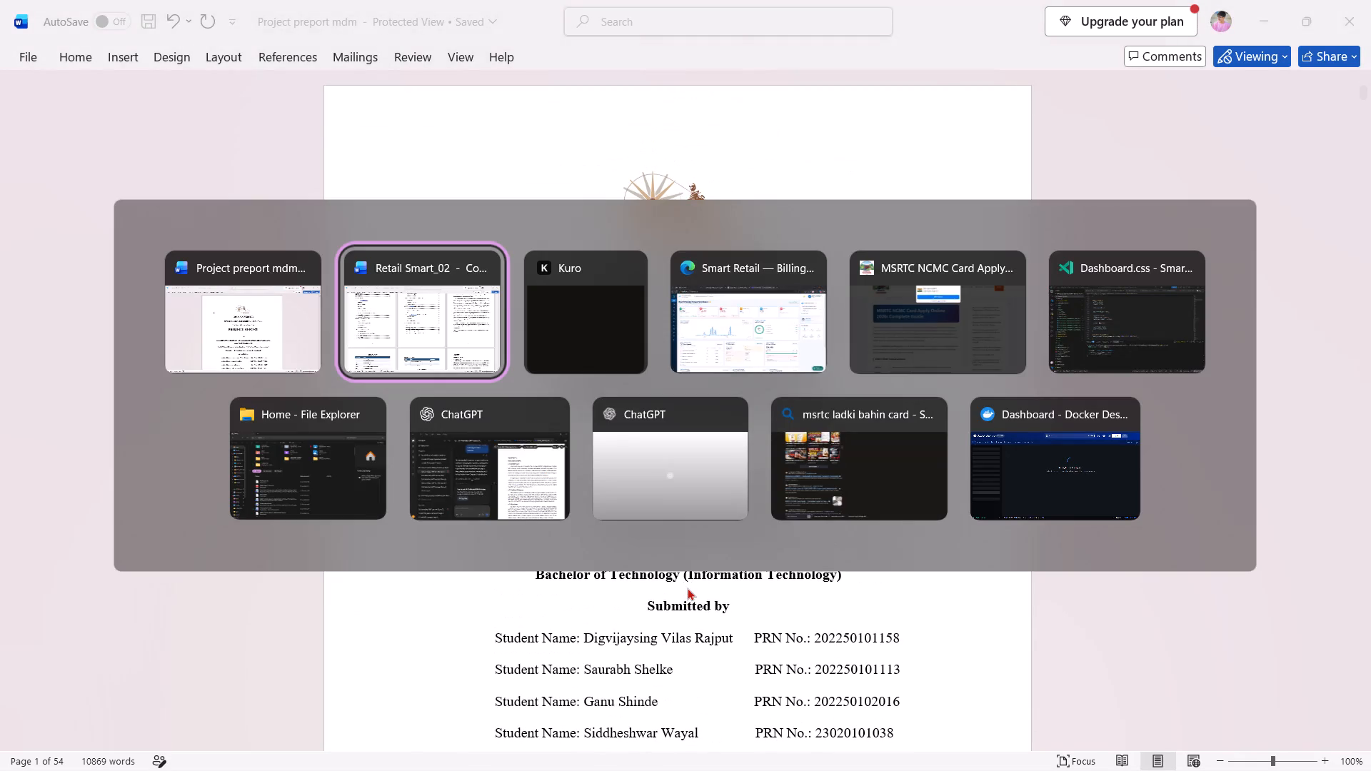
{"action": "scroll", "coordinate": [773, 528], "scroll_direction": "up", "scroll_amount": 1}
{"action": "scroll", "coordinate": [773, 528], "scroll_direction": "down", "scroll_amount": 16}
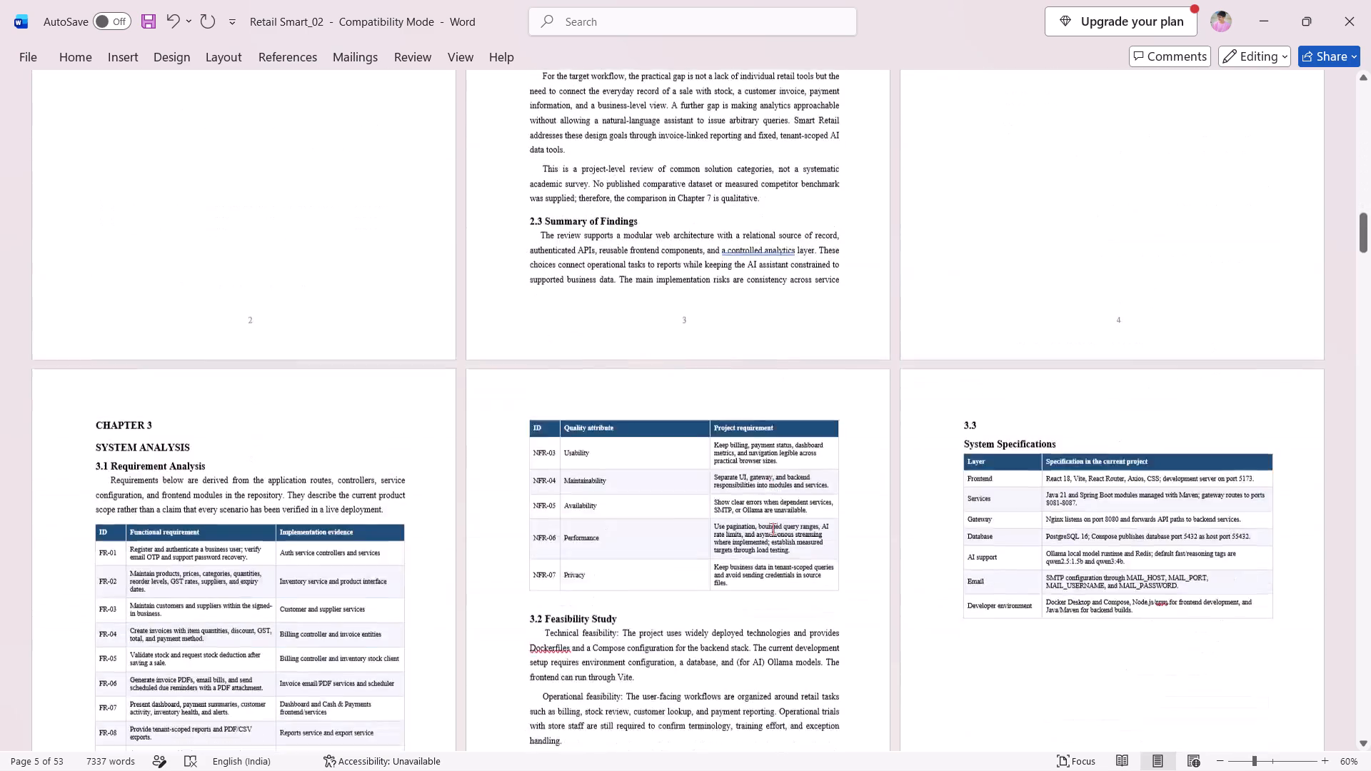
{"action": "scroll", "coordinate": [773, 528], "scroll_direction": "down", "scroll_amount": 9}
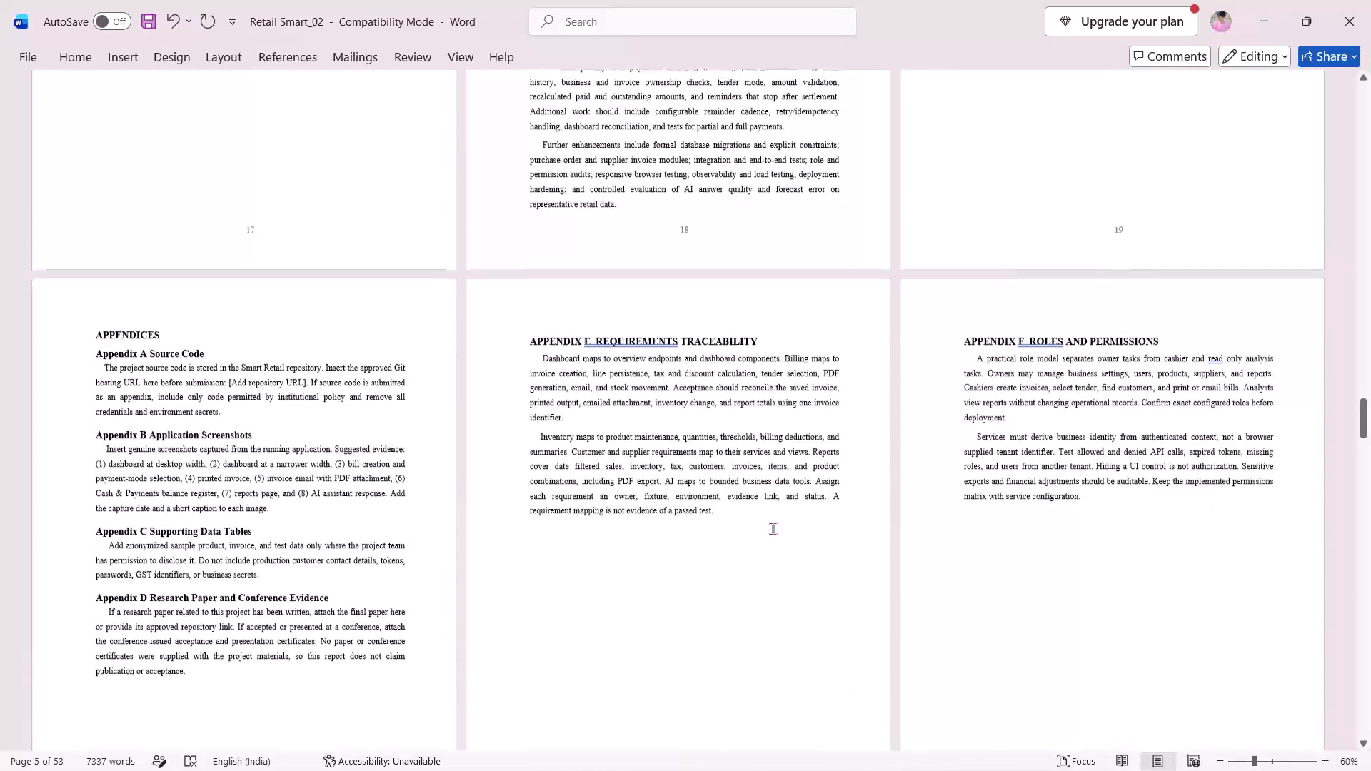
{"action": "scroll", "coordinate": [773, 528], "scroll_direction": "down", "scroll_amount": 2}
{"action": "scroll", "coordinate": [773, 528], "scroll_direction": "up", "scroll_amount": 1}
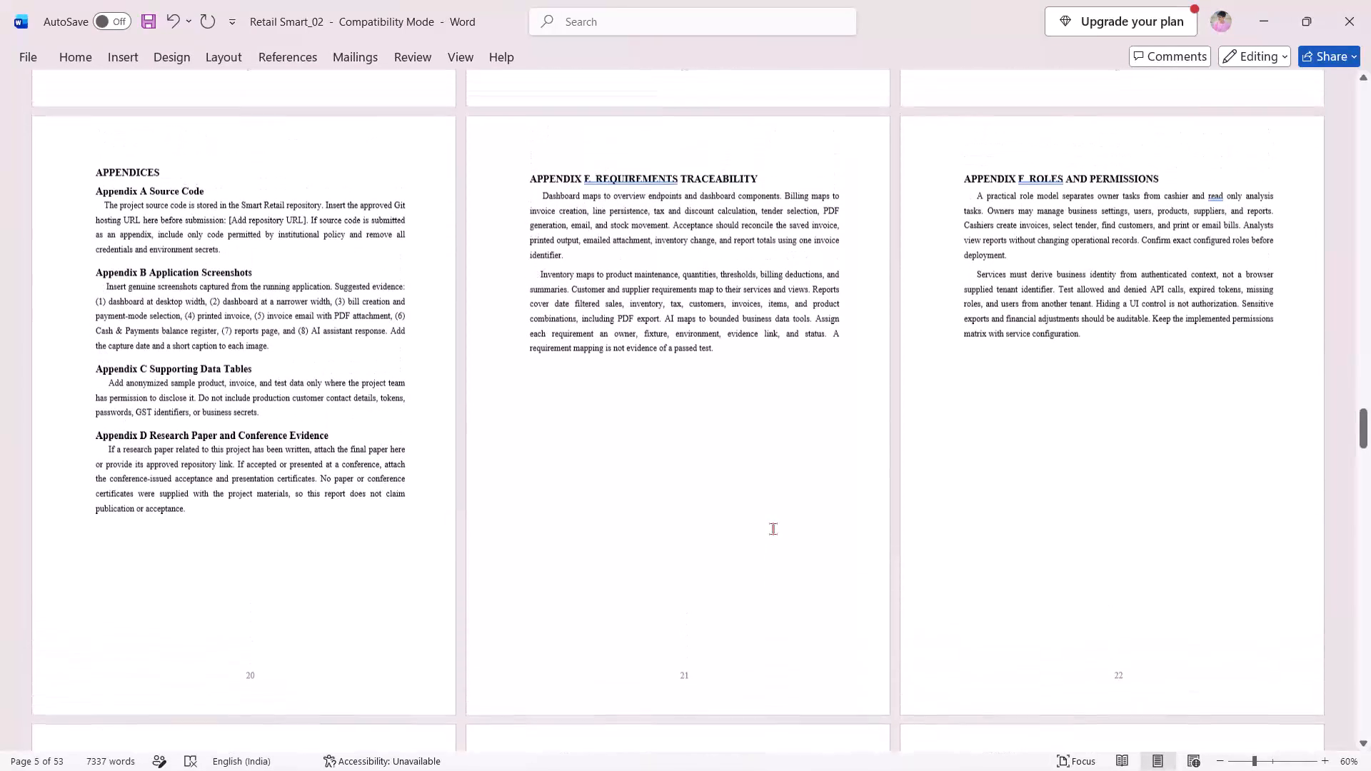
{"action": "scroll", "coordinate": [773, 528], "scroll_direction": "up", "scroll_amount": 1}
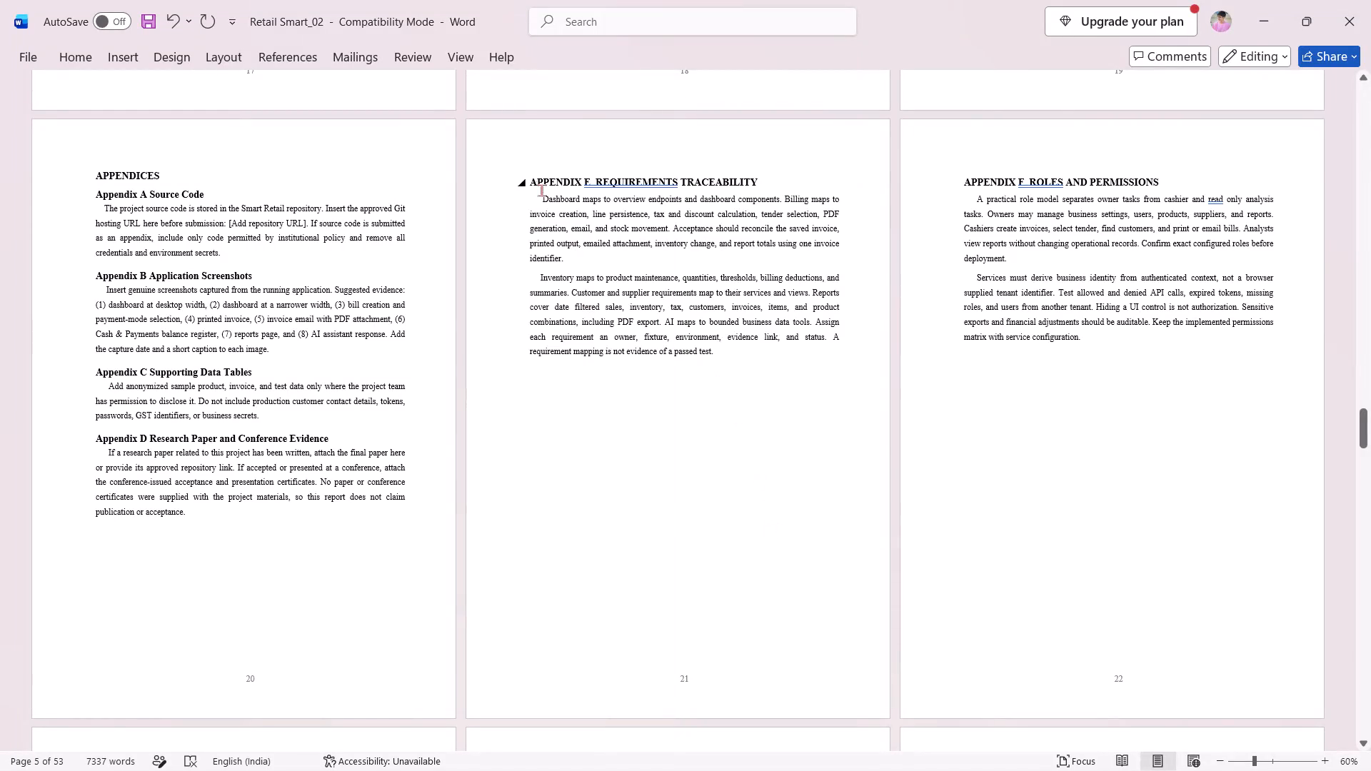
{"action": "left_click_drag", "start_coordinate": [531, 182], "coordinate": [740, 178]}
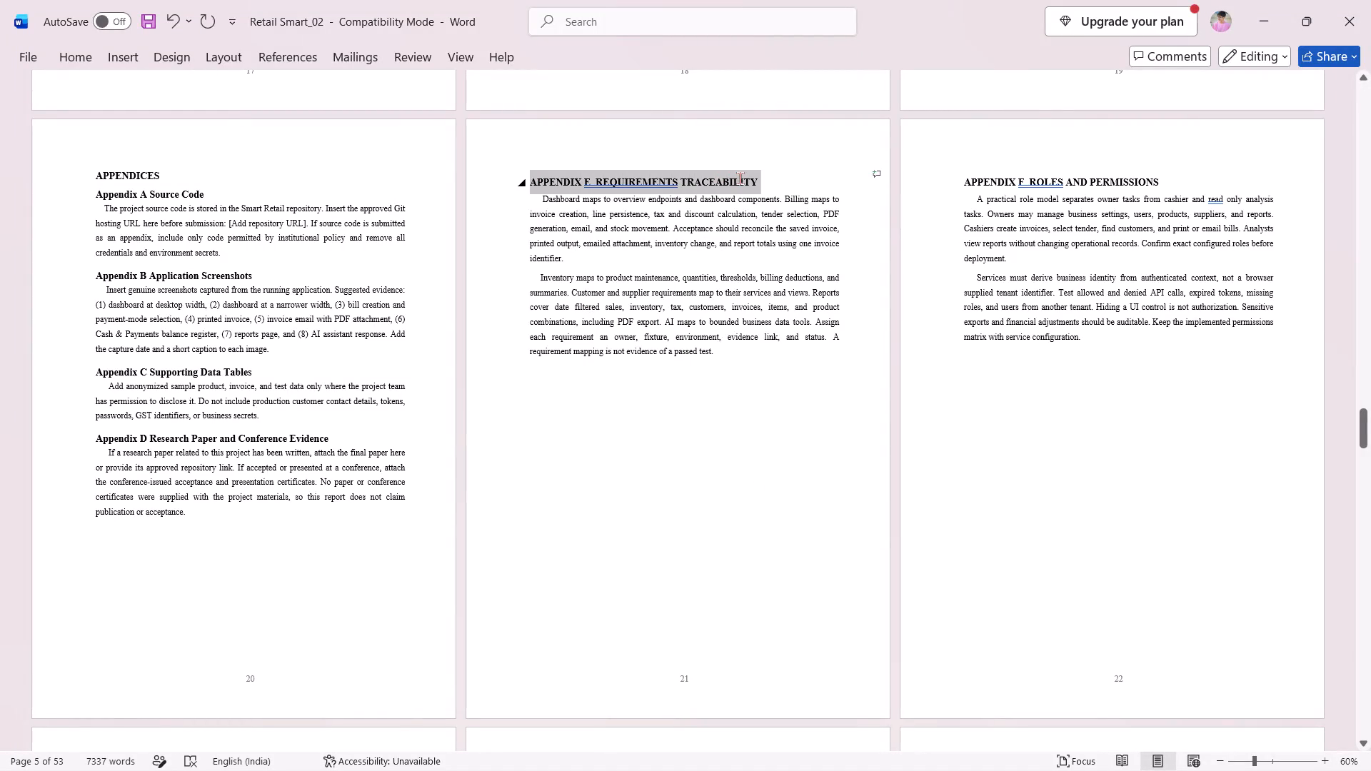
{"action": "left_click_drag", "start_coordinate": [740, 178], "coordinate": [741, 178]}
Review the remaining appendix pages from Appendix E through Appendix AC, checking their headings and page footers.
{"action": "scroll", "coordinate": [781, 365], "scroll_direction": "down", "scroll_amount": 4}
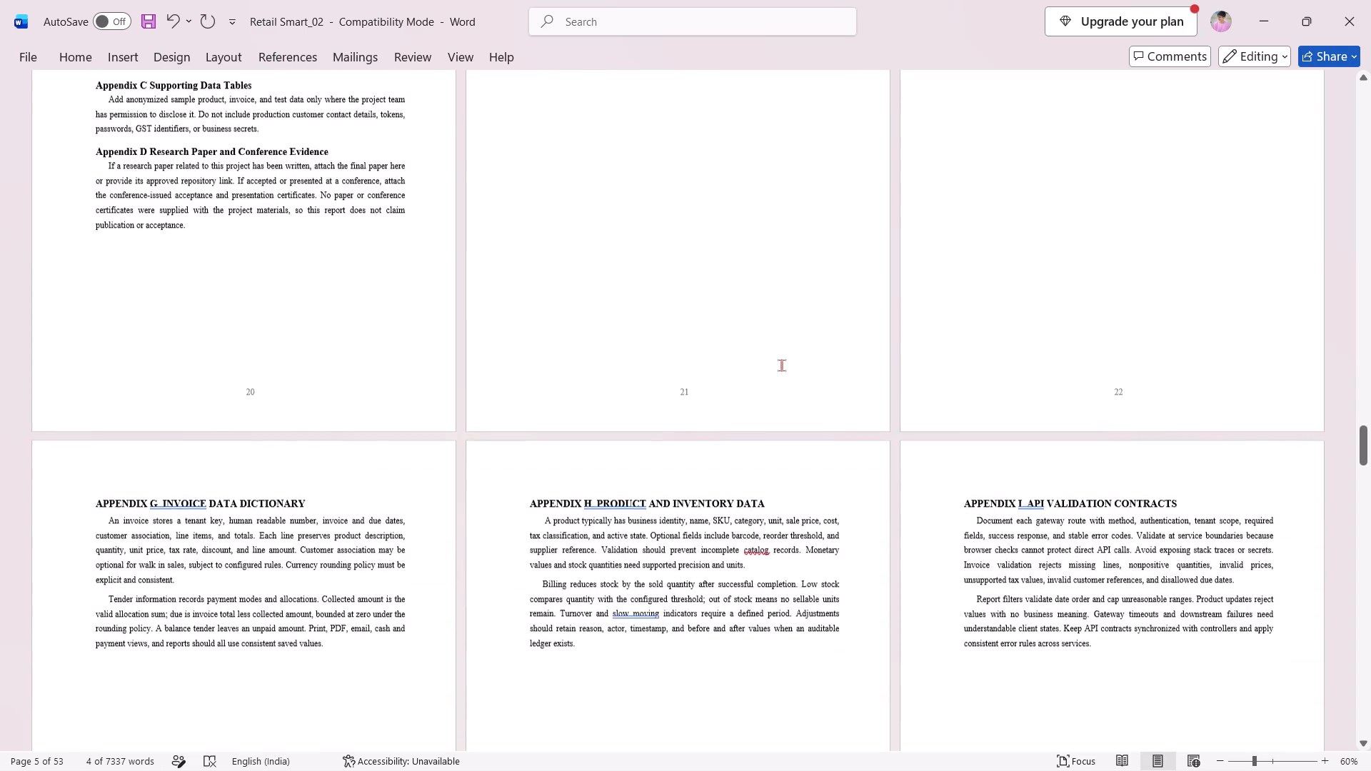
{"action": "scroll", "coordinate": [781, 365], "scroll_direction": "down", "scroll_amount": 9}
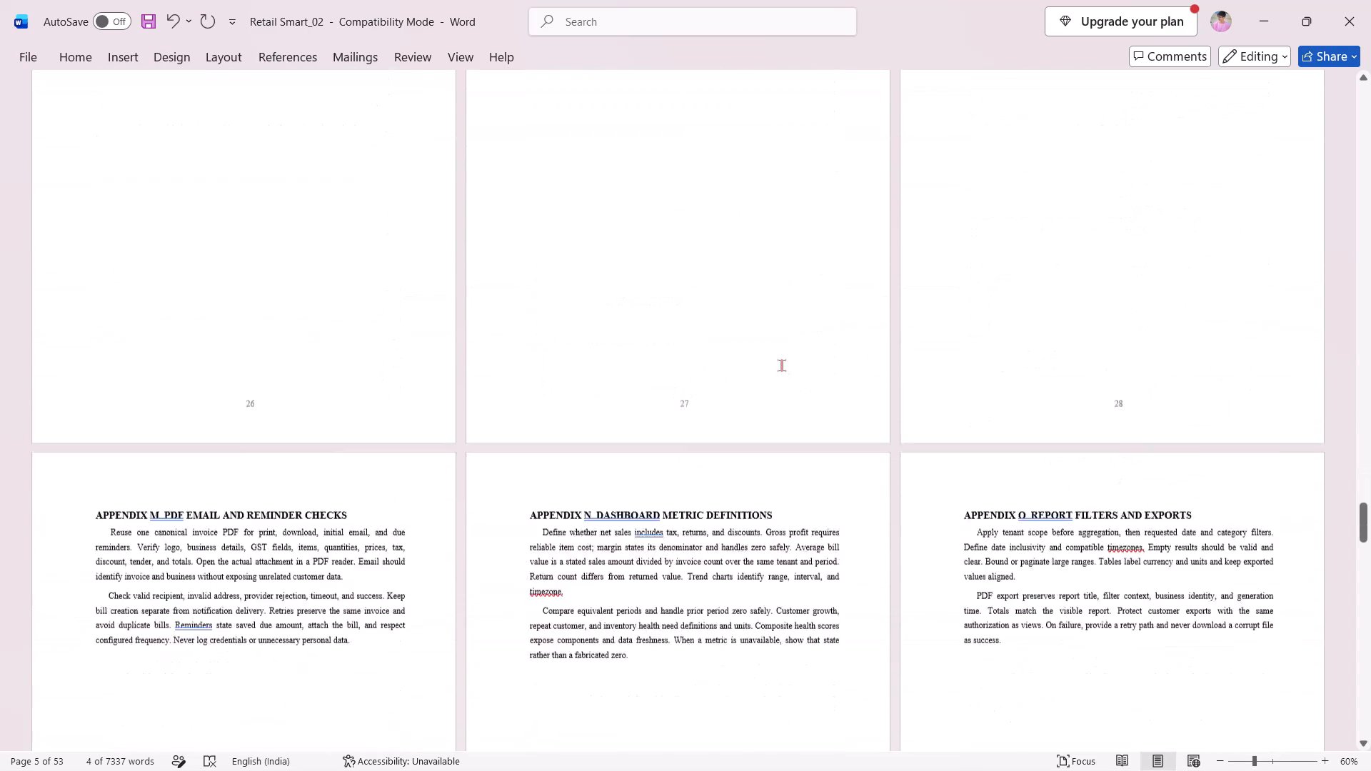
{"action": "scroll", "coordinate": [781, 365], "scroll_direction": "down", "scroll_amount": 9}
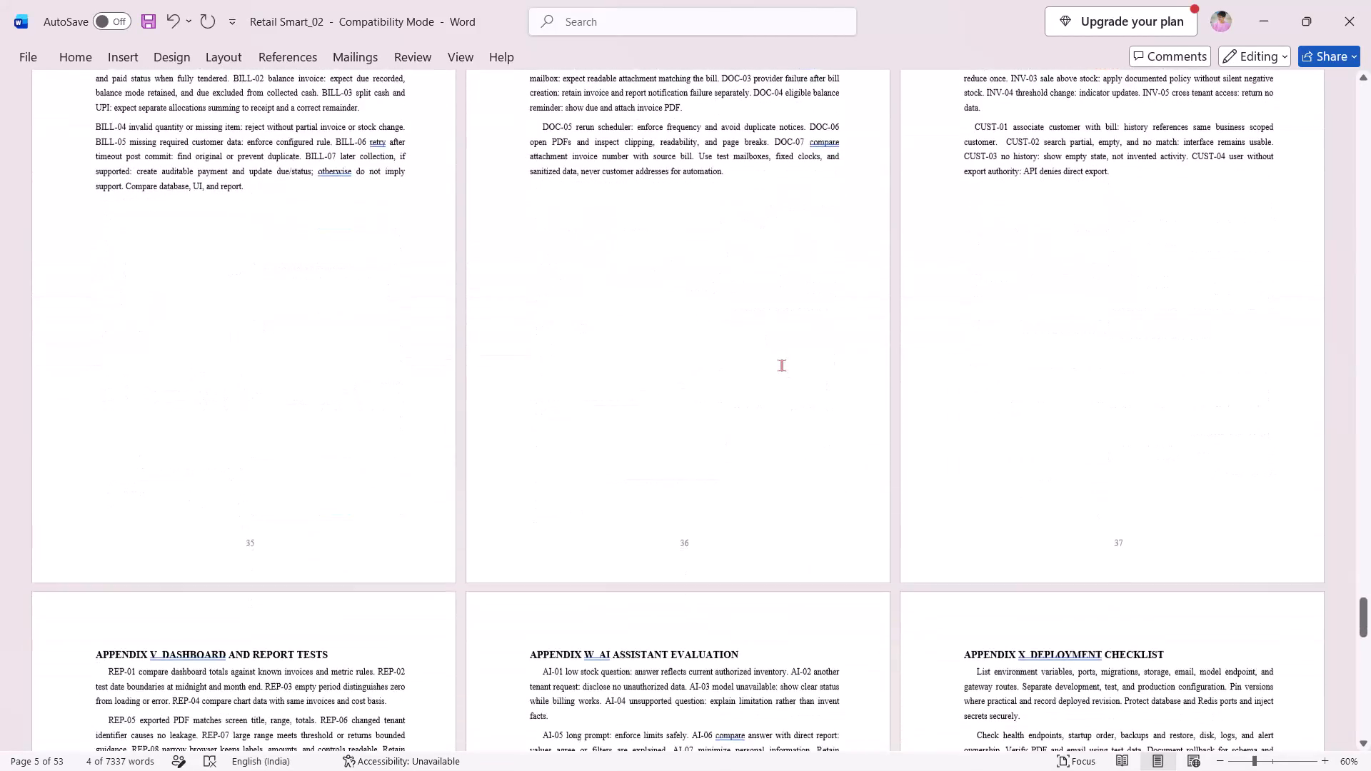
{"action": "scroll", "coordinate": [781, 365], "scroll_direction": "down", "scroll_amount": 8}
{"action": "scroll", "coordinate": [781, 365], "scroll_direction": "up", "scroll_amount": 1}
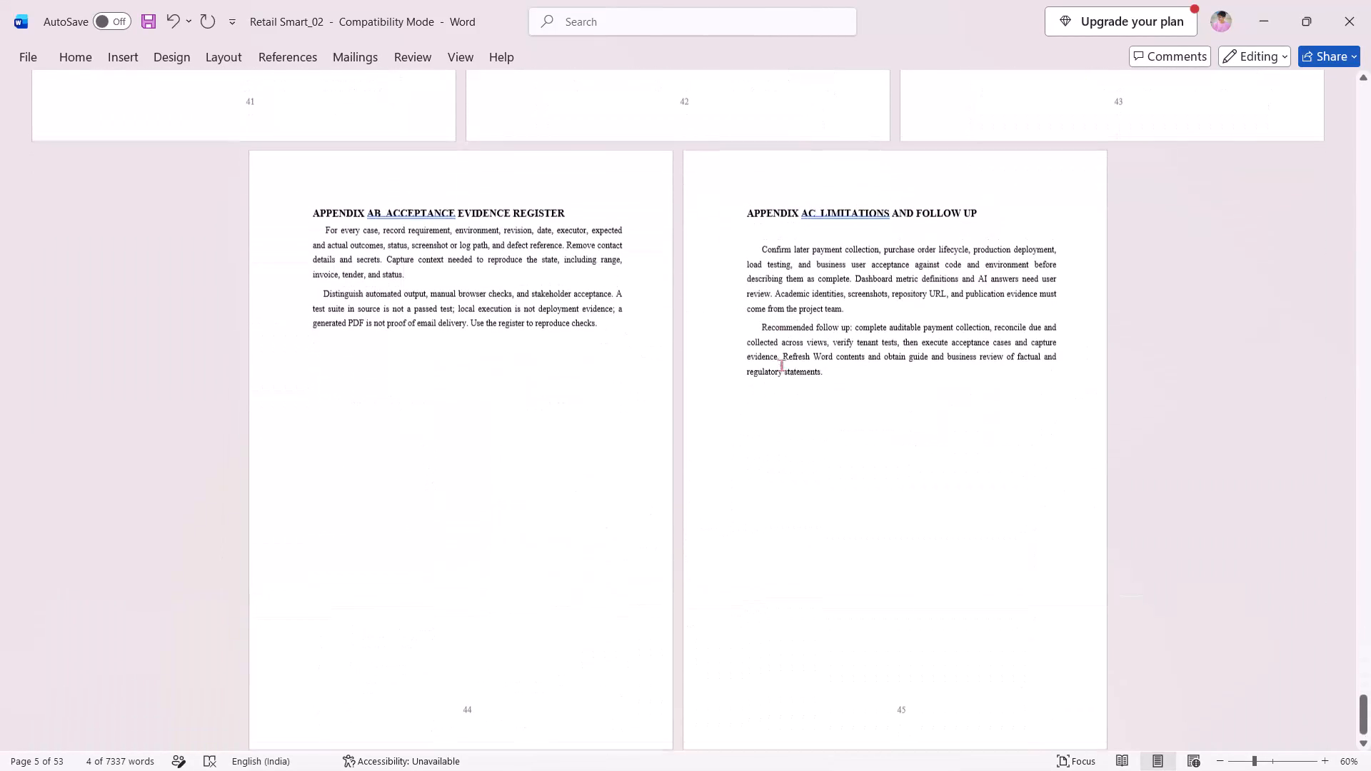
{"action": "scroll", "coordinate": [781, 365], "scroll_direction": "up", "scroll_amount": 10}
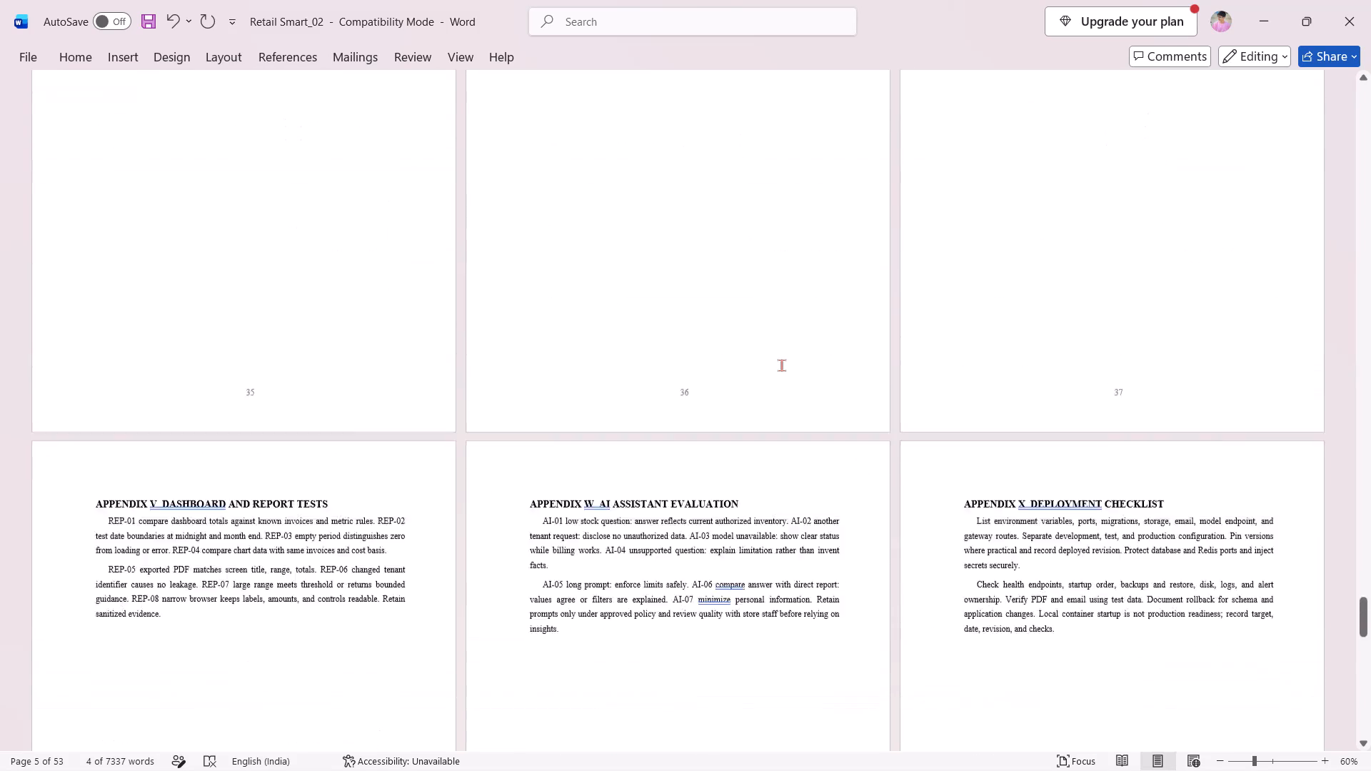
Copy the selected Appendix E Requirements Traceability heading from its appendix page.
{"action": "scroll", "coordinate": [781, 365], "scroll_direction": "up", "scroll_amount": 5}
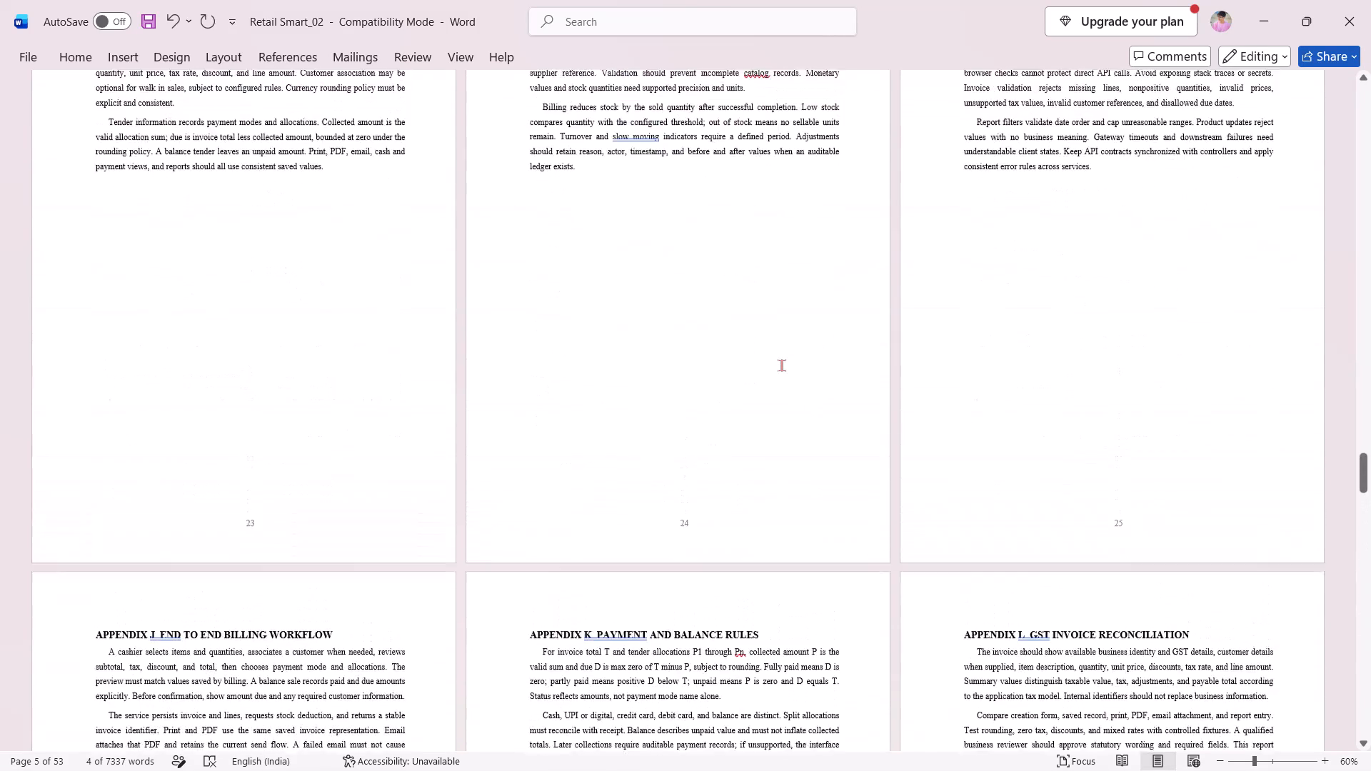
{"action": "scroll", "coordinate": [781, 365], "scroll_direction": "up", "scroll_amount": 3}
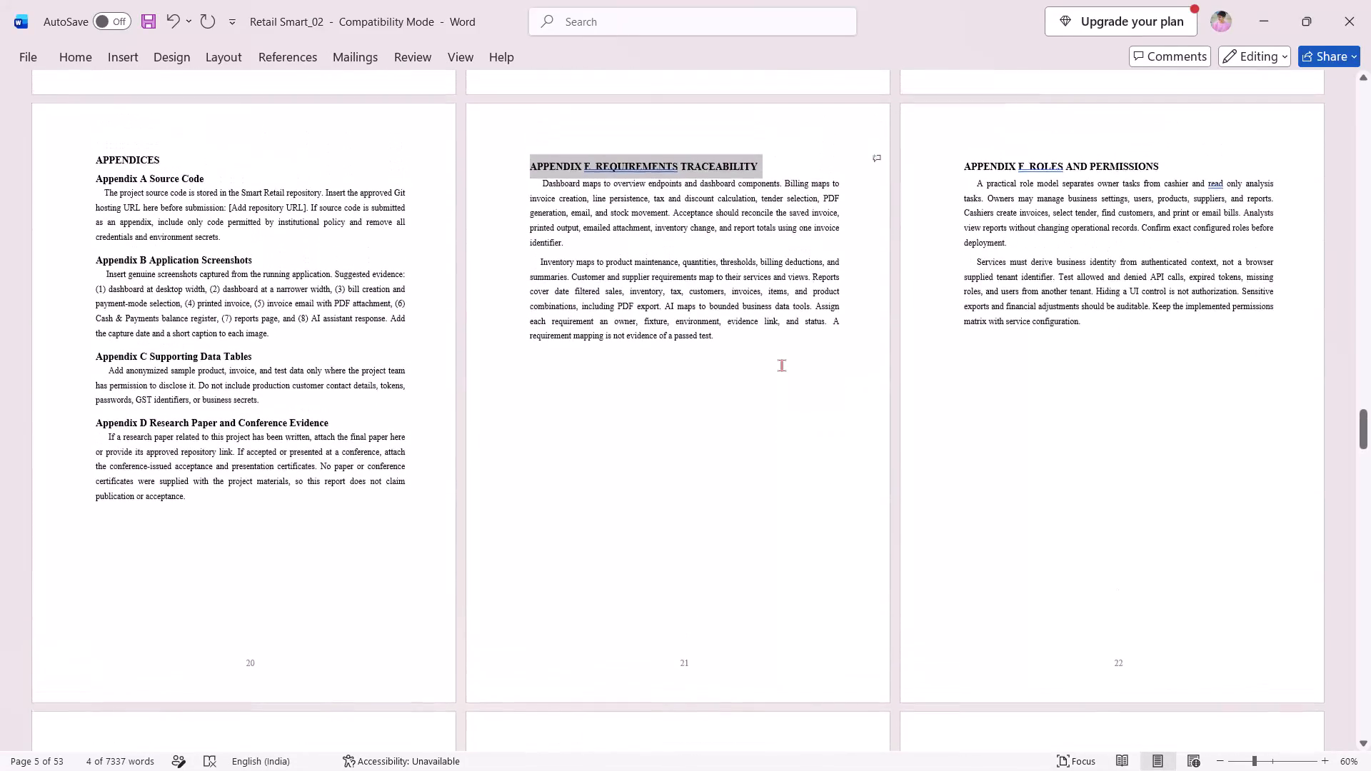
{"action": "scroll", "coordinate": [781, 365], "scroll_direction": "up", "scroll_amount": 1}
{"action": "key", "text": "ctrl+c"}
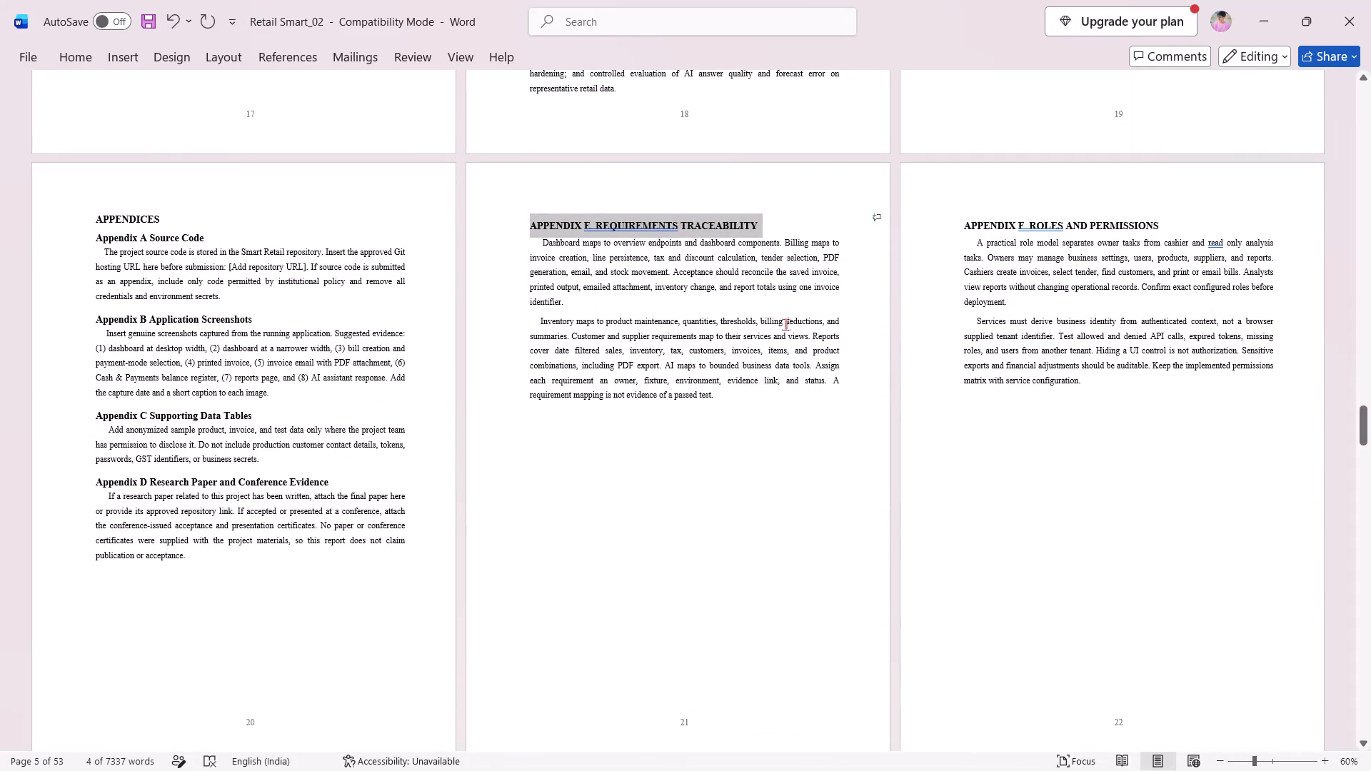
Recheck the appendix headings and footers through Appendix AC, ending on the blank line below the Appendix D entry in CONTENTS.
{"action": "scroll", "coordinate": [785, 324], "scroll_direction": "up", "scroll_amount": 1}
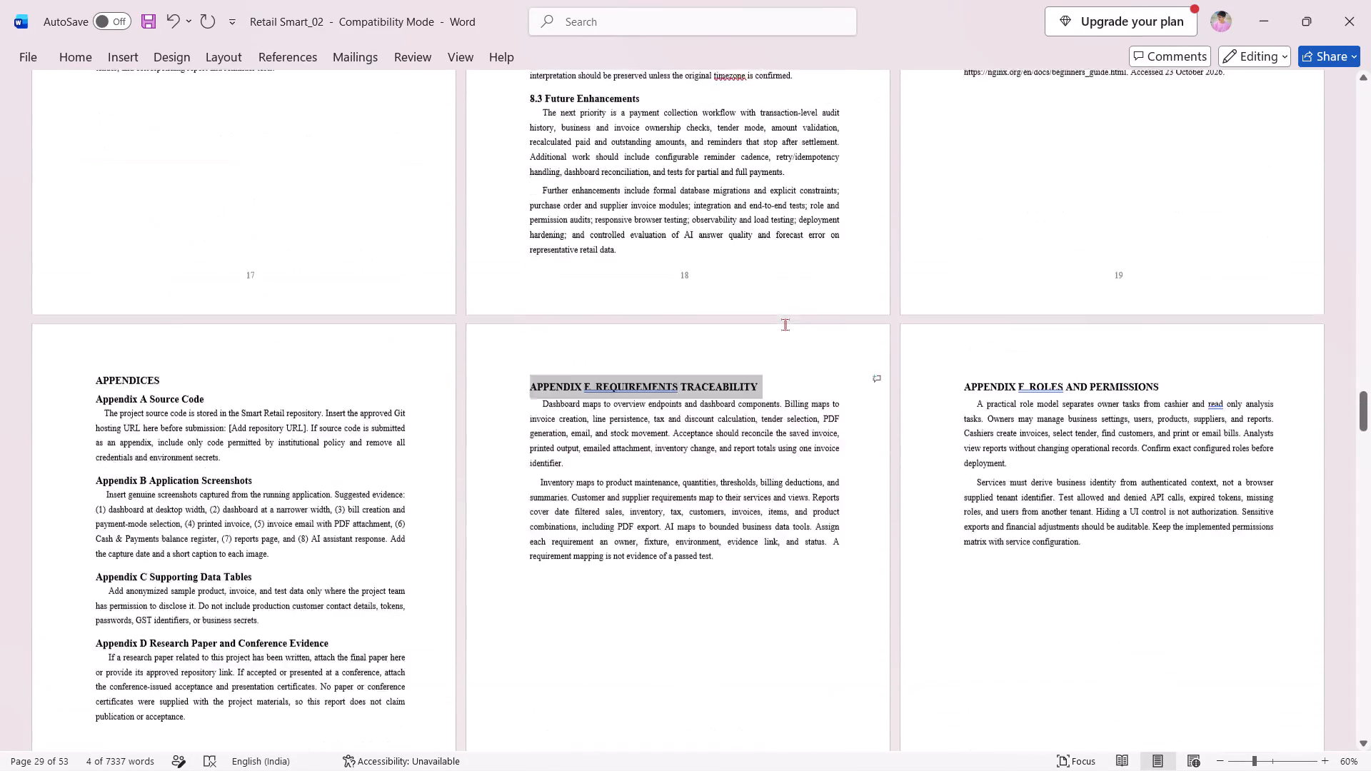
{"action": "scroll", "coordinate": [785, 324], "scroll_direction": "up", "scroll_amount": 4}
{"action": "scroll", "coordinate": [785, 324], "scroll_direction": "down", "scroll_amount": 20}
{"action": "scroll", "coordinate": [785, 324], "scroll_direction": "down", "scroll_amount": 10}
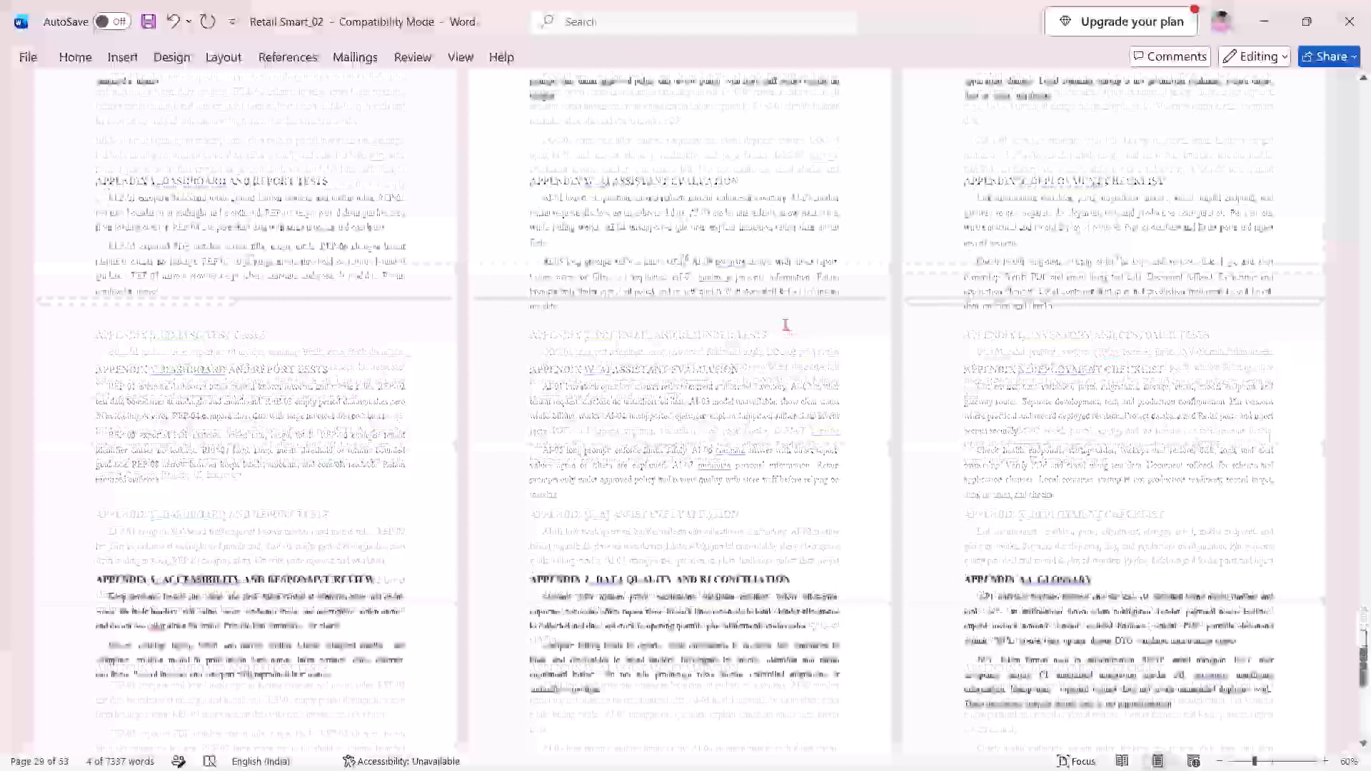
{"action": "scroll", "coordinate": [785, 324], "scroll_direction": "down", "scroll_amount": 4}
{"action": "scroll", "coordinate": [785, 324], "scroll_direction": "up", "scroll_amount": 6}
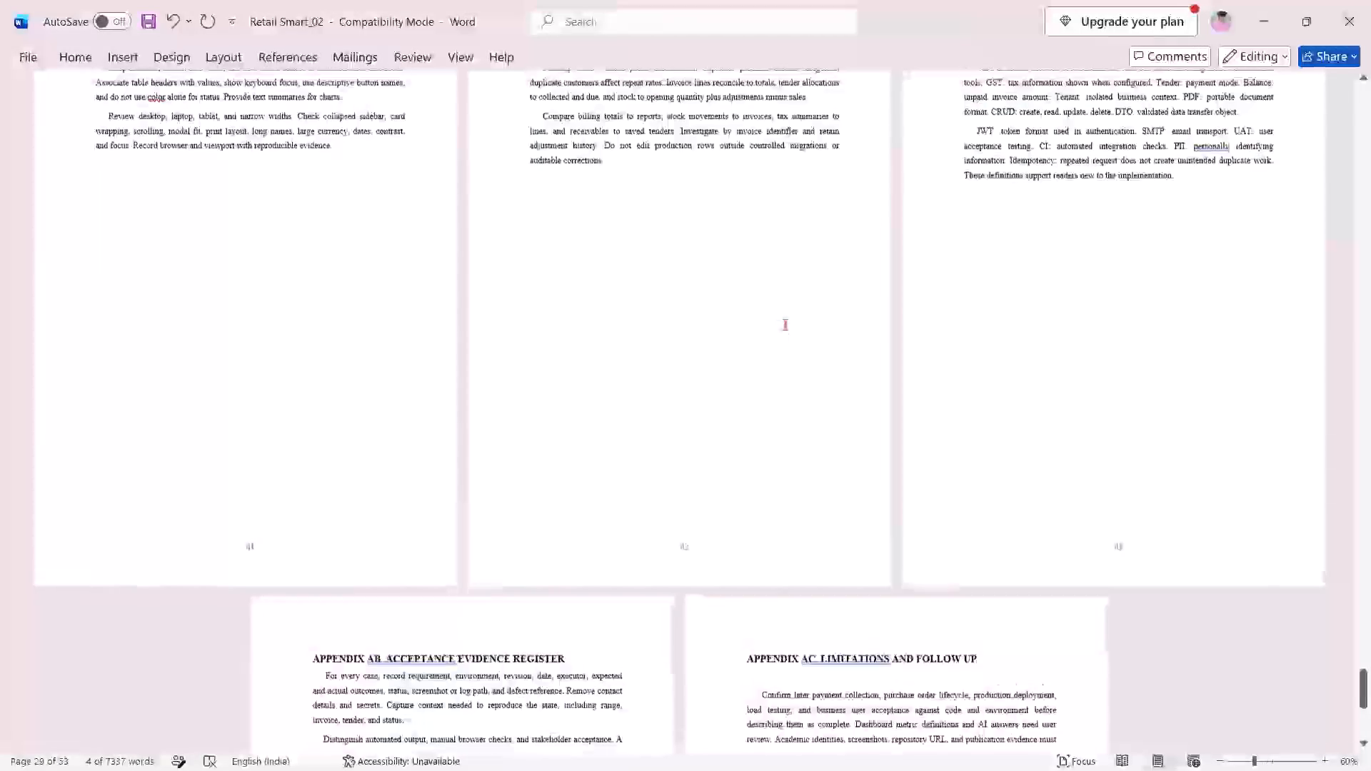
{"action": "scroll", "coordinate": [785, 324], "scroll_direction": "up", "scroll_amount": 11}
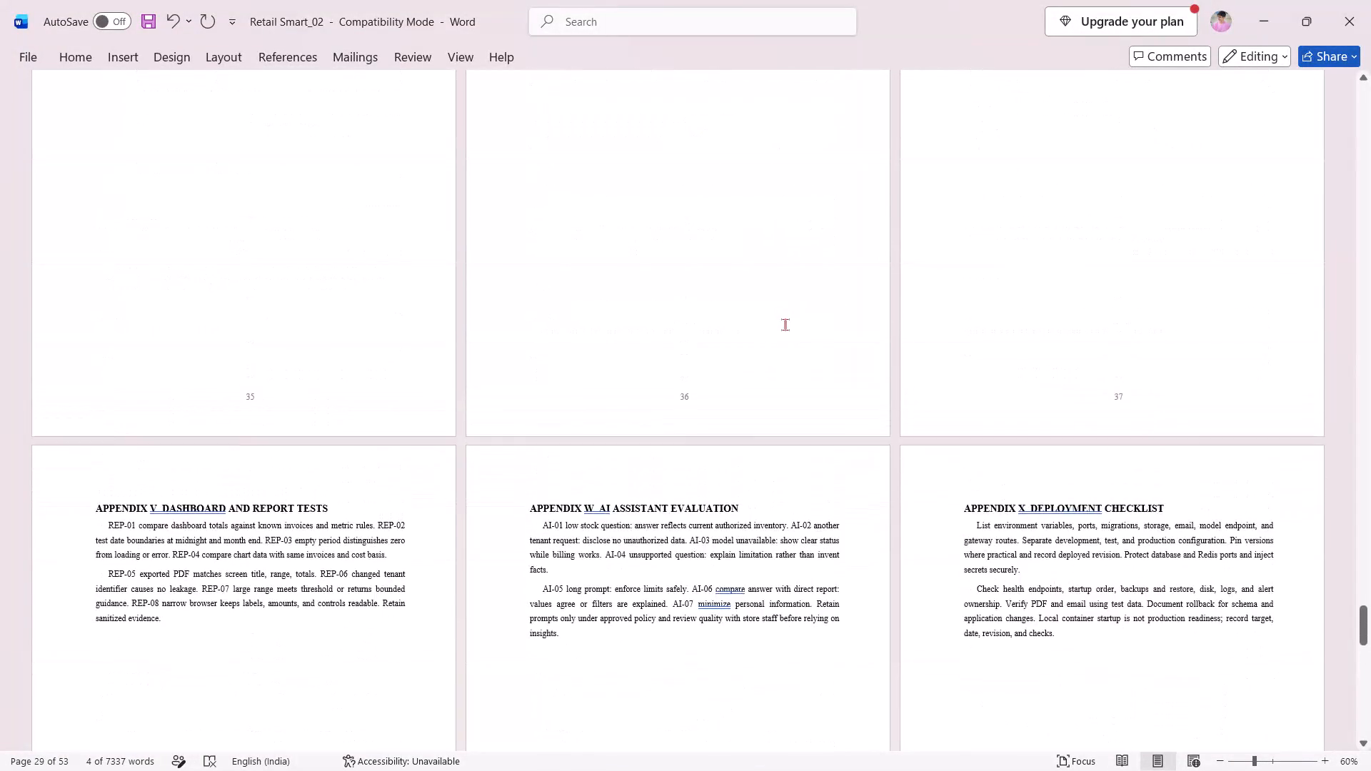
{"action": "scroll", "coordinate": [785, 324], "scroll_direction": "up", "scroll_amount": 3}
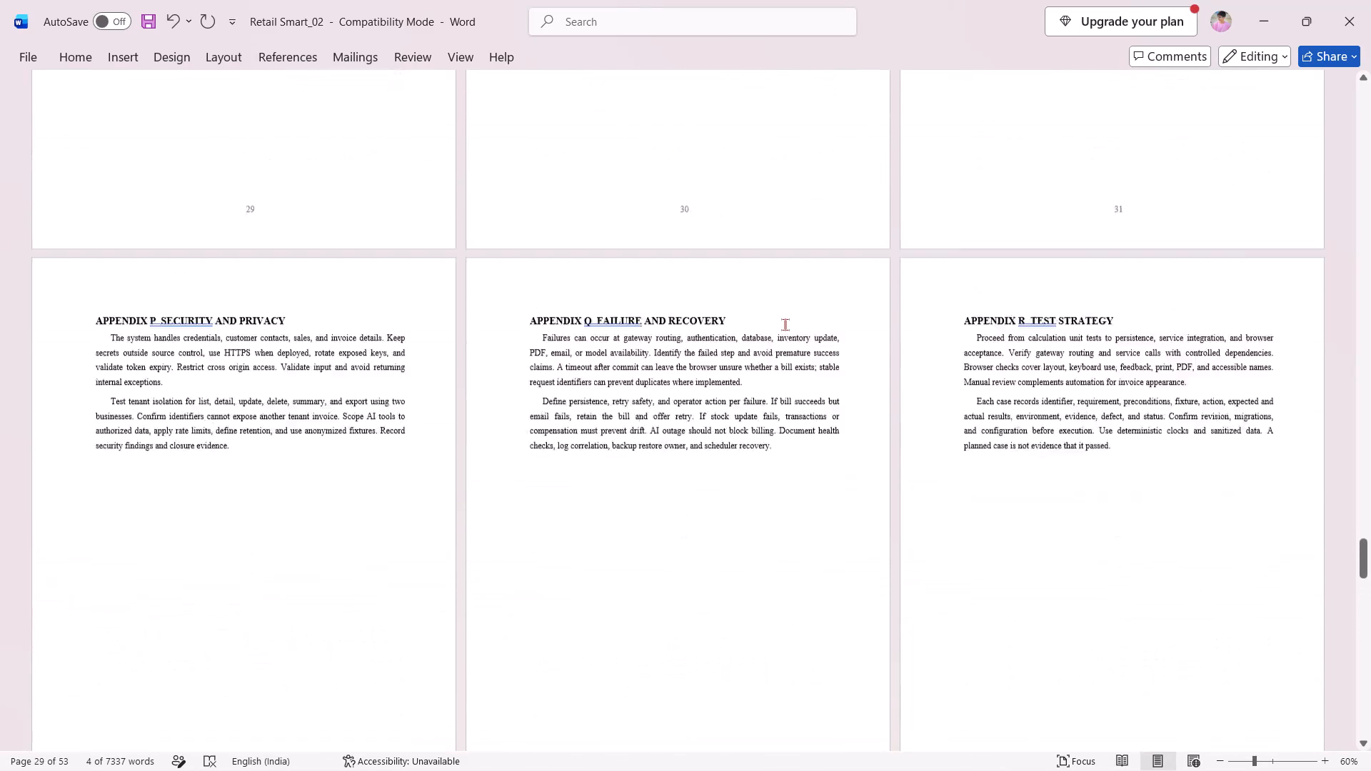
{"action": "scroll", "coordinate": [785, 324], "scroll_direction": "up", "scroll_amount": 5}
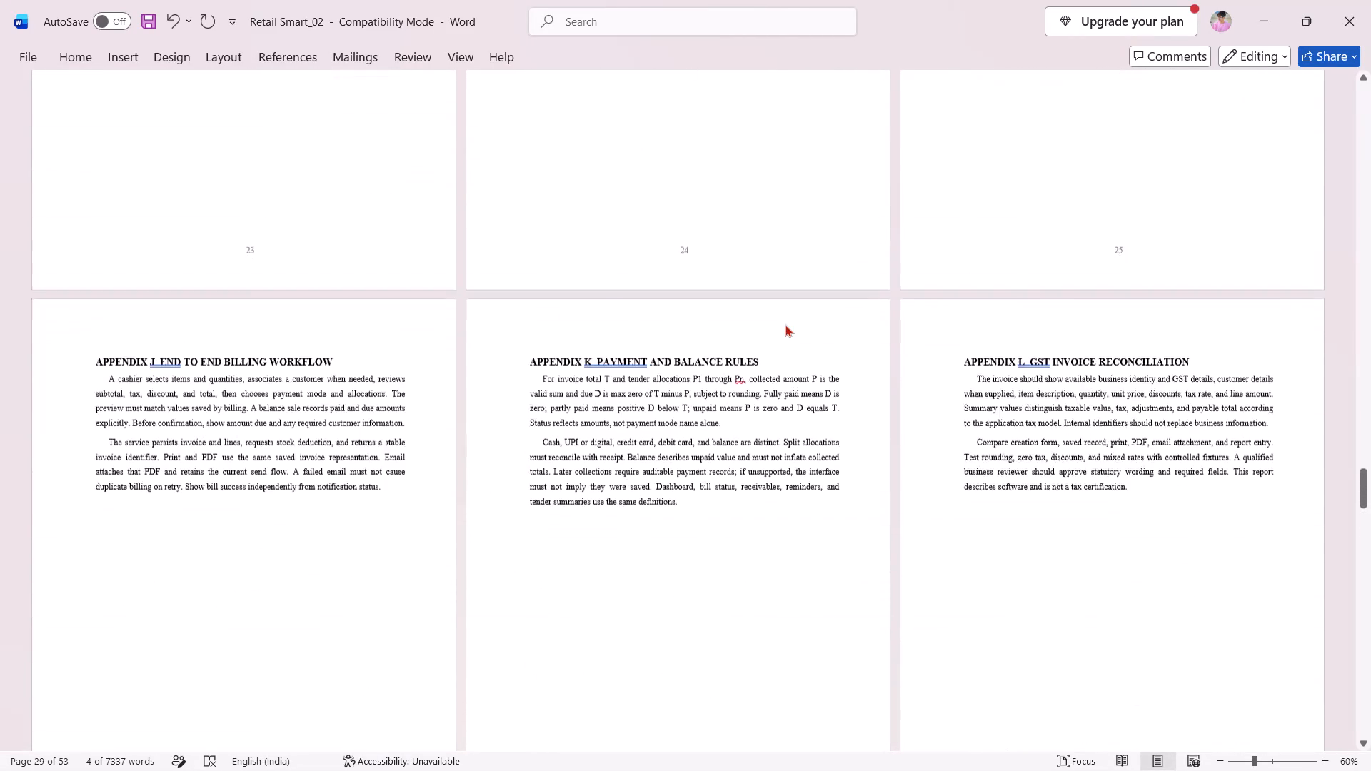
{"action": "scroll", "coordinate": [785, 324], "scroll_direction": "up", "scroll_amount": 4}
{"action": "scroll", "coordinate": [785, 324], "scroll_direction": "up", "scroll_amount": 20}
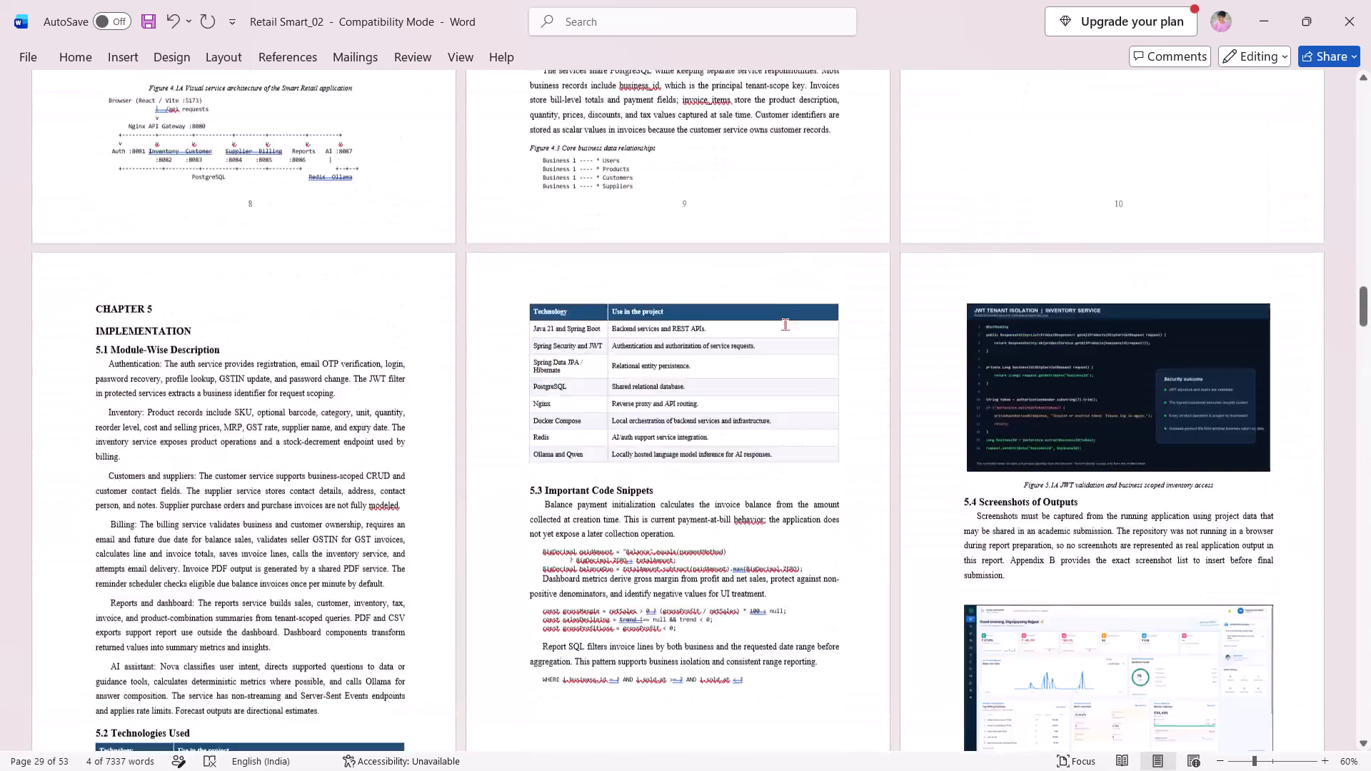
{"action": "scroll", "coordinate": [785, 324], "scroll_direction": "up", "scroll_amount": 20}
{"action": "scroll", "coordinate": [785, 324], "scroll_direction": "up", "scroll_amount": 20}
{"action": "scroll", "coordinate": [785, 324], "scroll_direction": "up", "scroll_amount": 18}
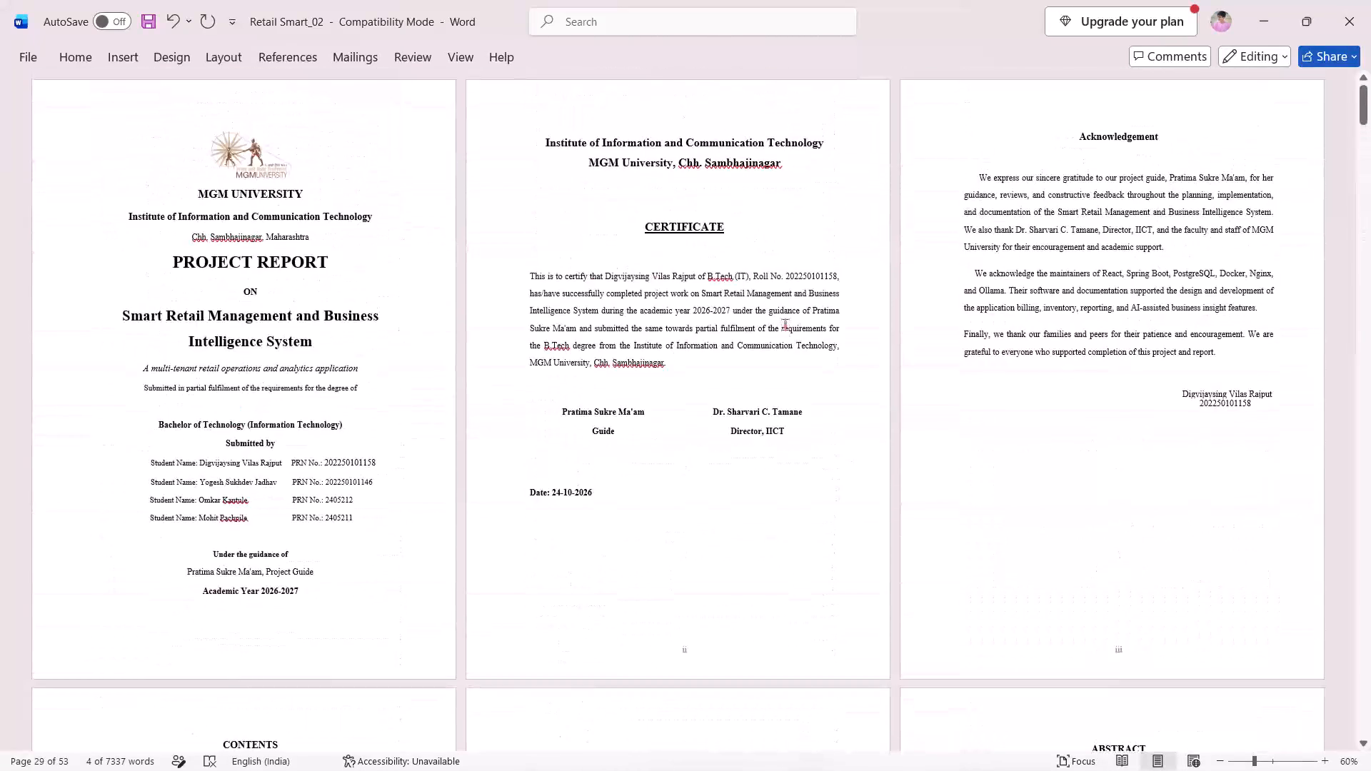
{"action": "scroll", "coordinate": [785, 324], "scroll_direction": "down", "scroll_amount": 8}
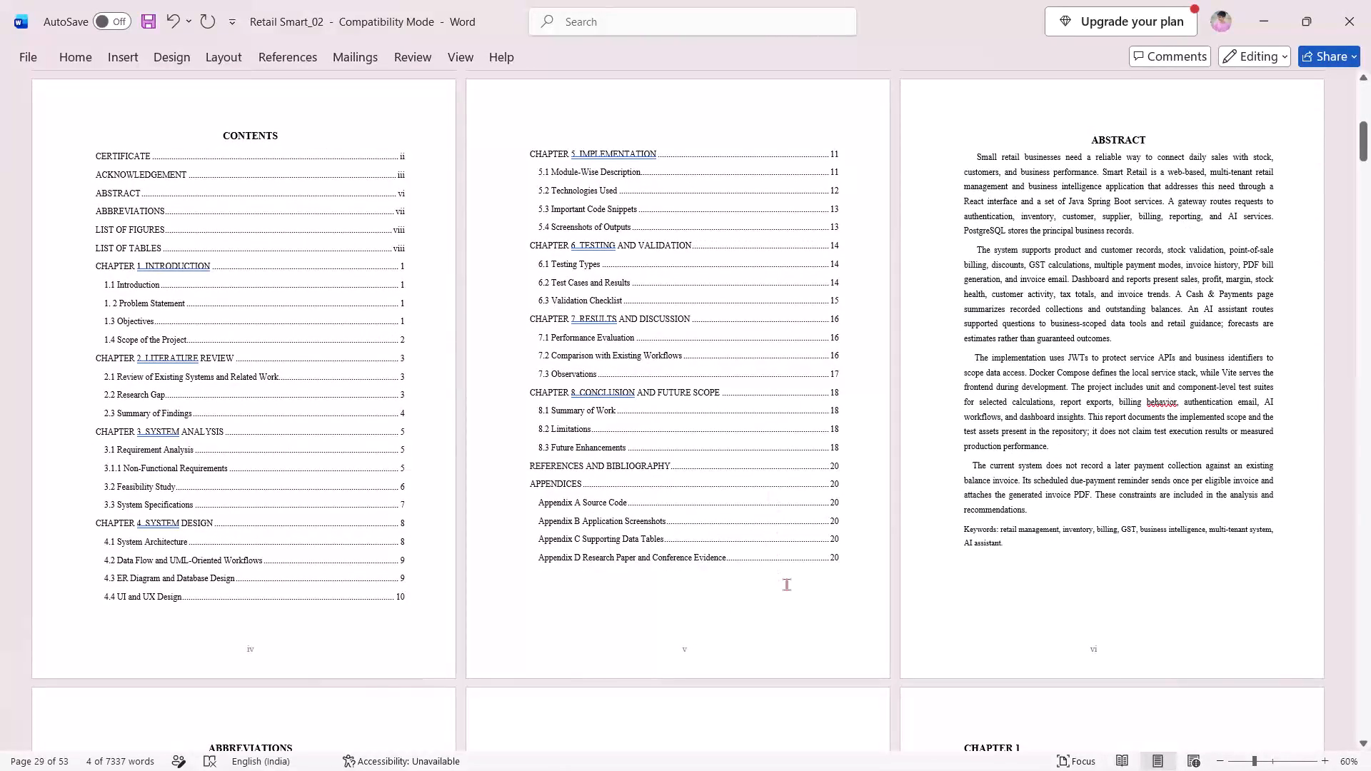
{"action": "left_click", "coordinate": [788, 584]}
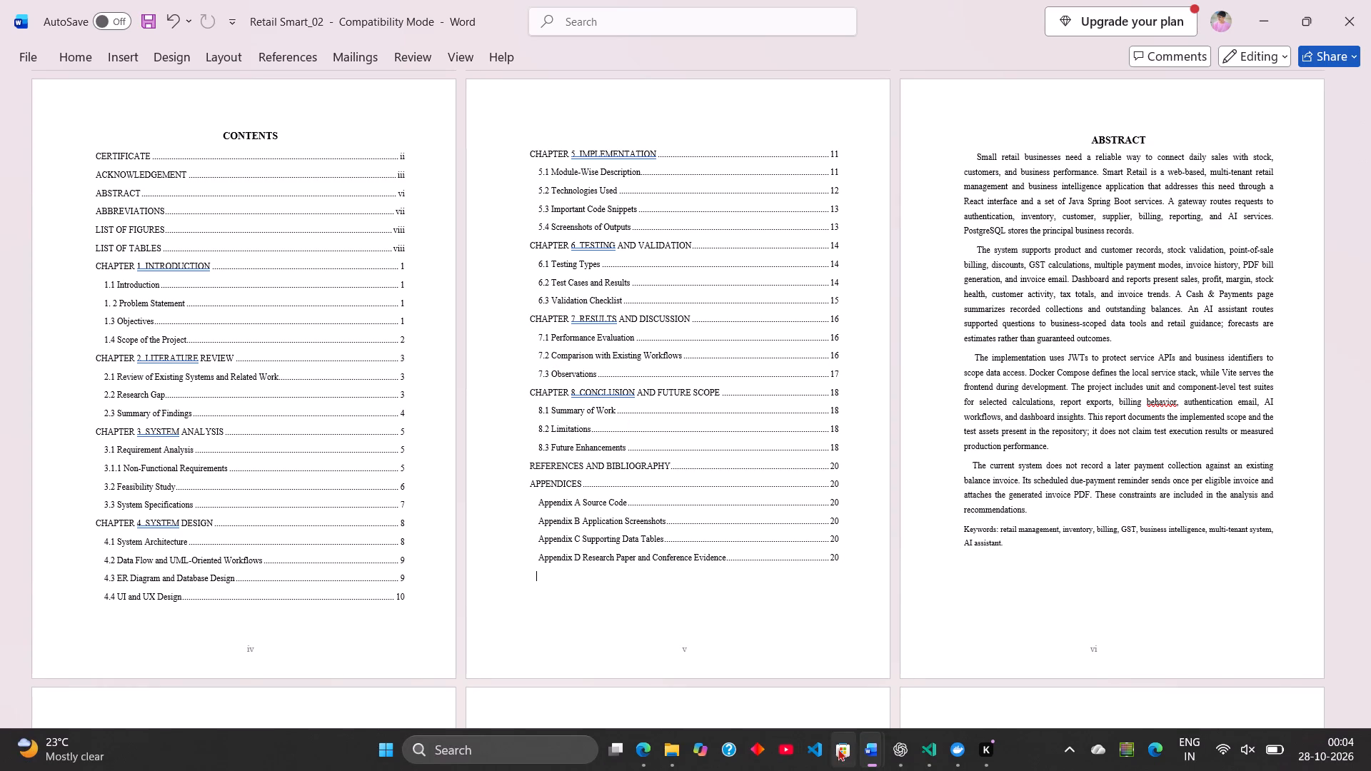
Open the Smart_Retail_Management_and_Business_Intelligence_Project_Report document and examine its CONTENTS pages for comparison.
{"action": "left_click", "coordinate": [669, 755]}
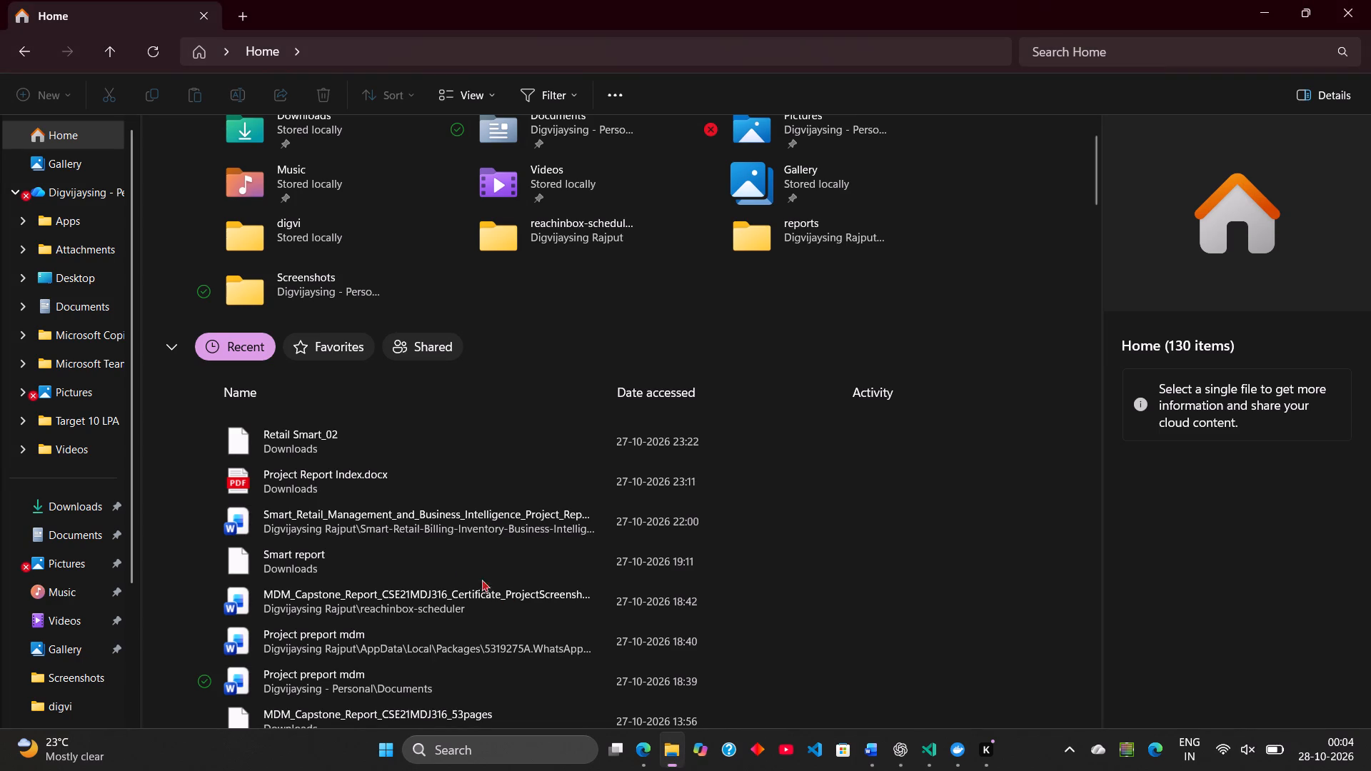
{"action": "double_click", "coordinate": [393, 523]}
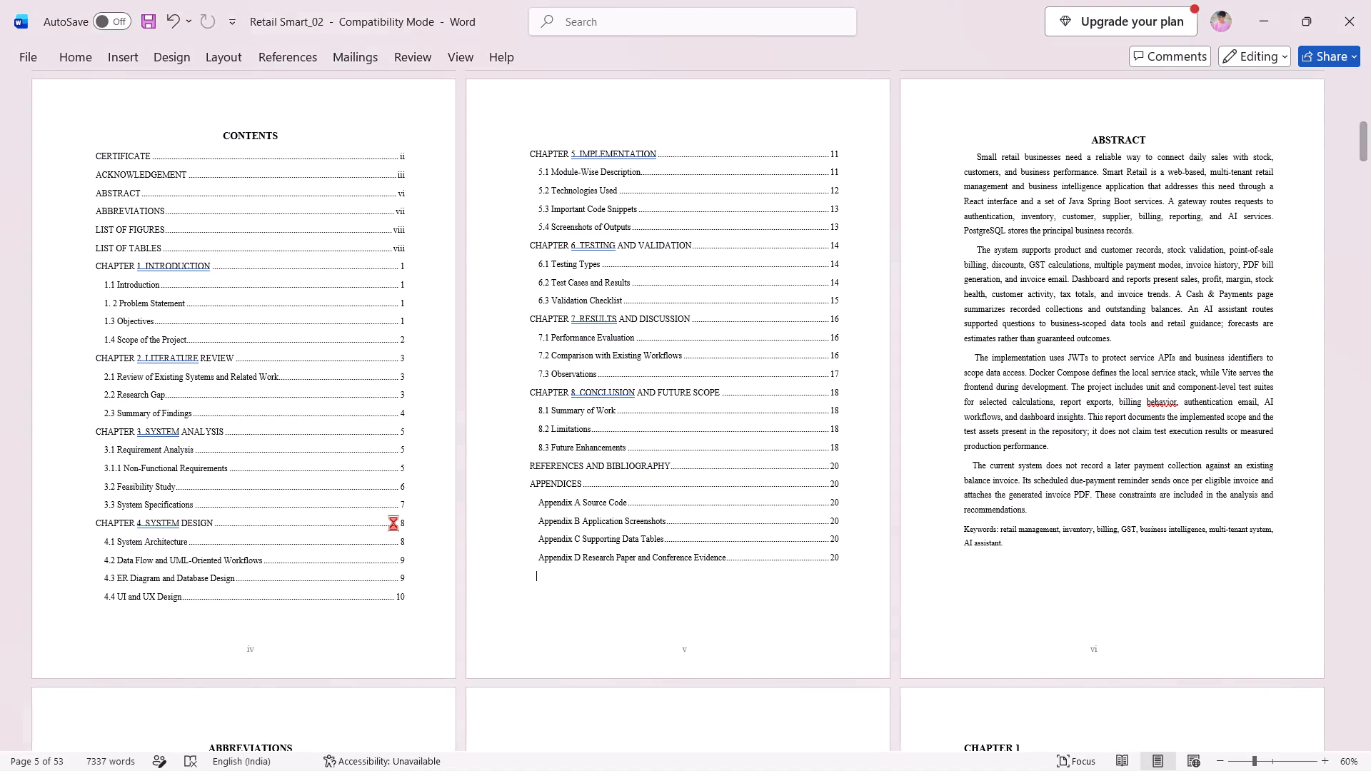
{"action": "scroll", "coordinate": [531, 408], "scroll_direction": "down", "scroll_amount": 4}
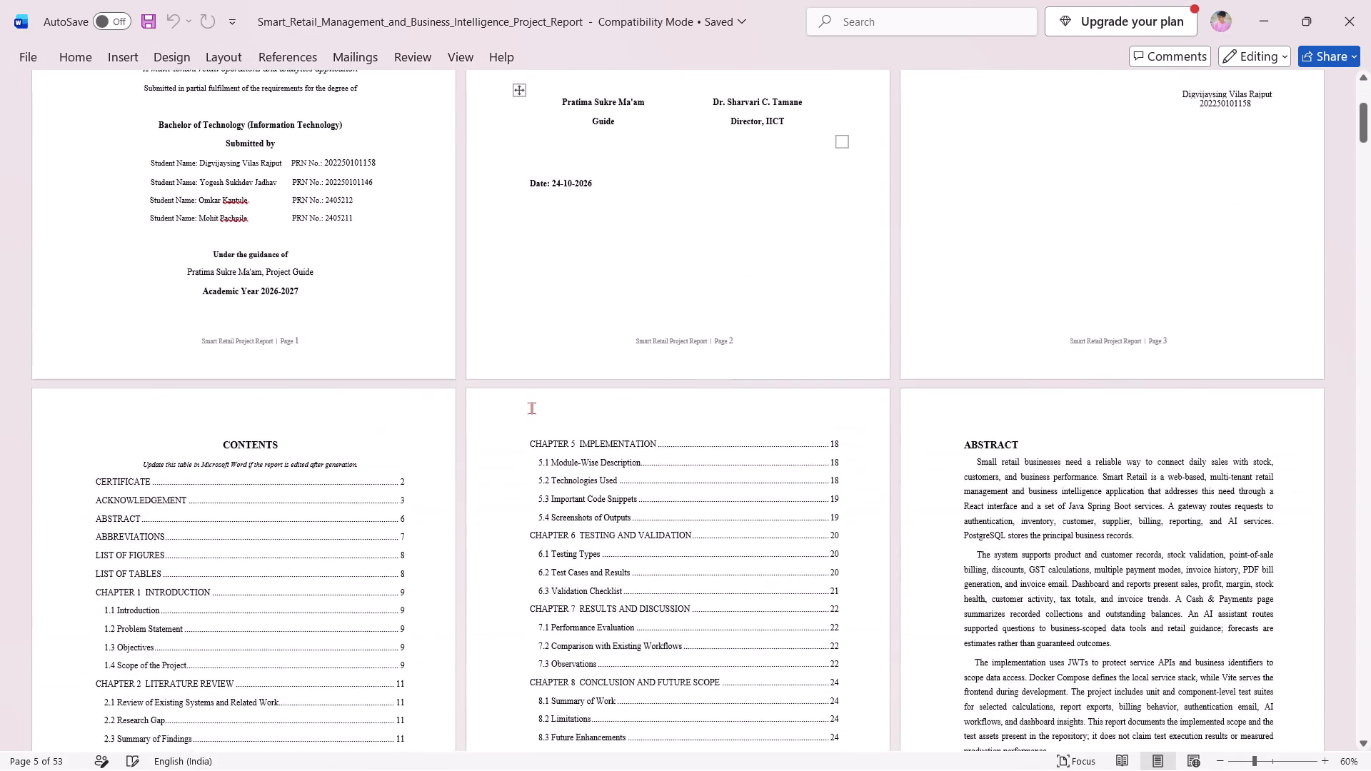
{"action": "scroll", "coordinate": [531, 408], "scroll_direction": "down", "scroll_amount": 1}
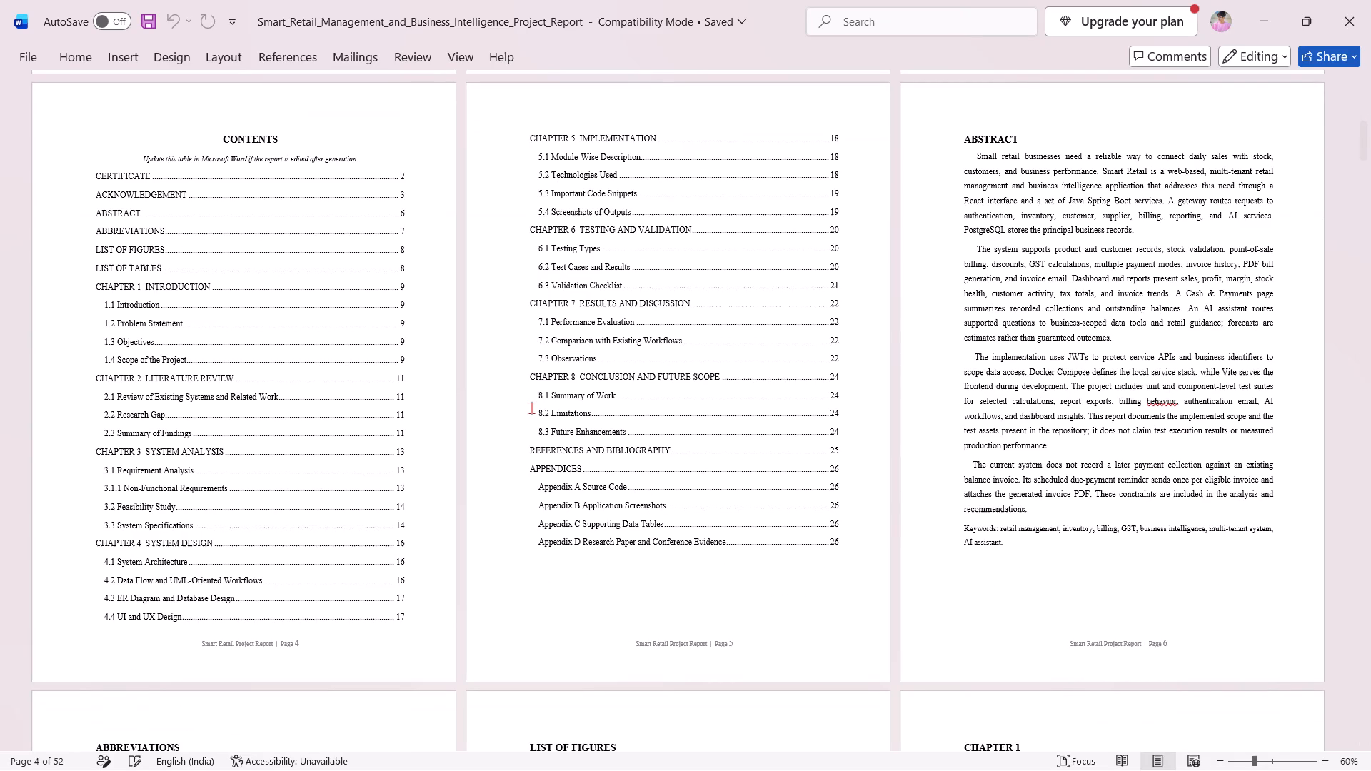
Switch back to the Retail Smart_02 document and review its chapter and appendix pages through Appendix AC against their footer numbers.
{"action": "key", "text": "alt+Tab"}
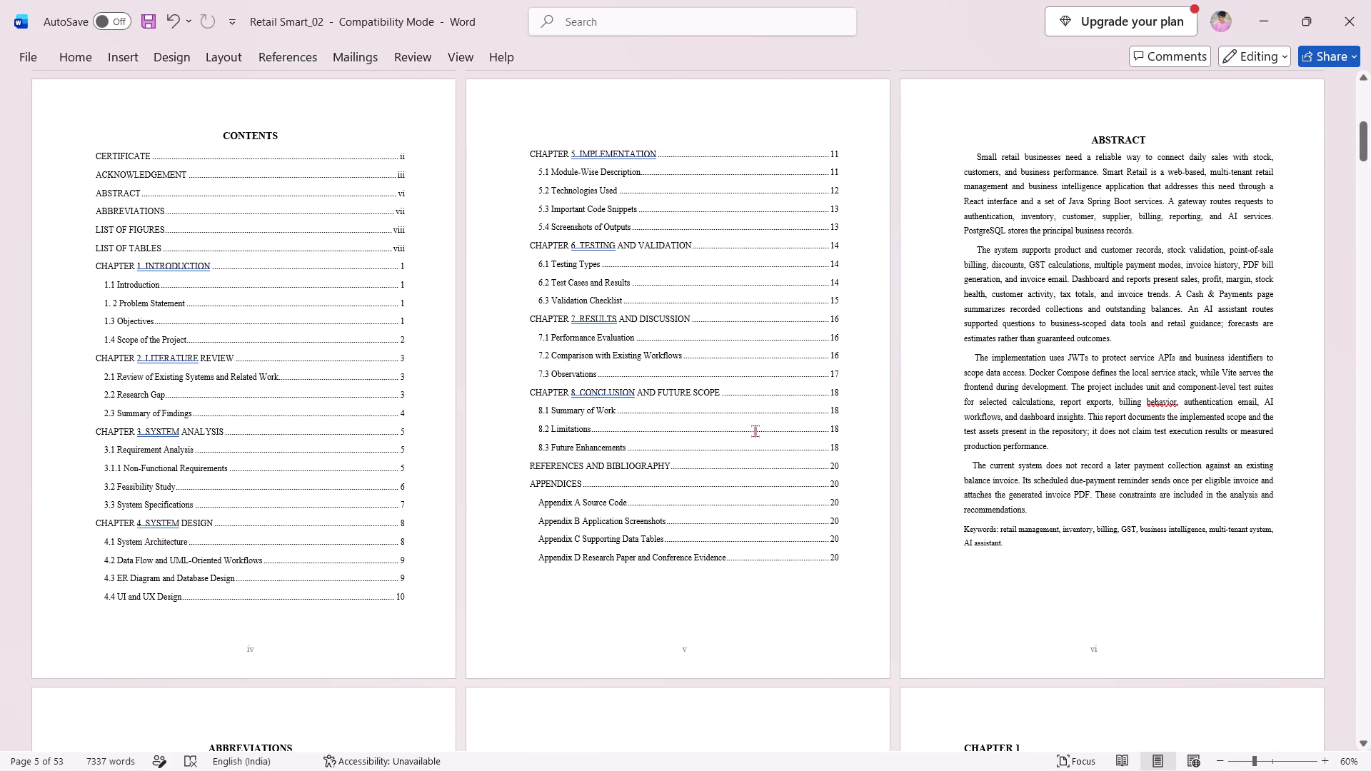
{"action": "scroll", "coordinate": [755, 430], "scroll_direction": "down", "scroll_amount": 17}
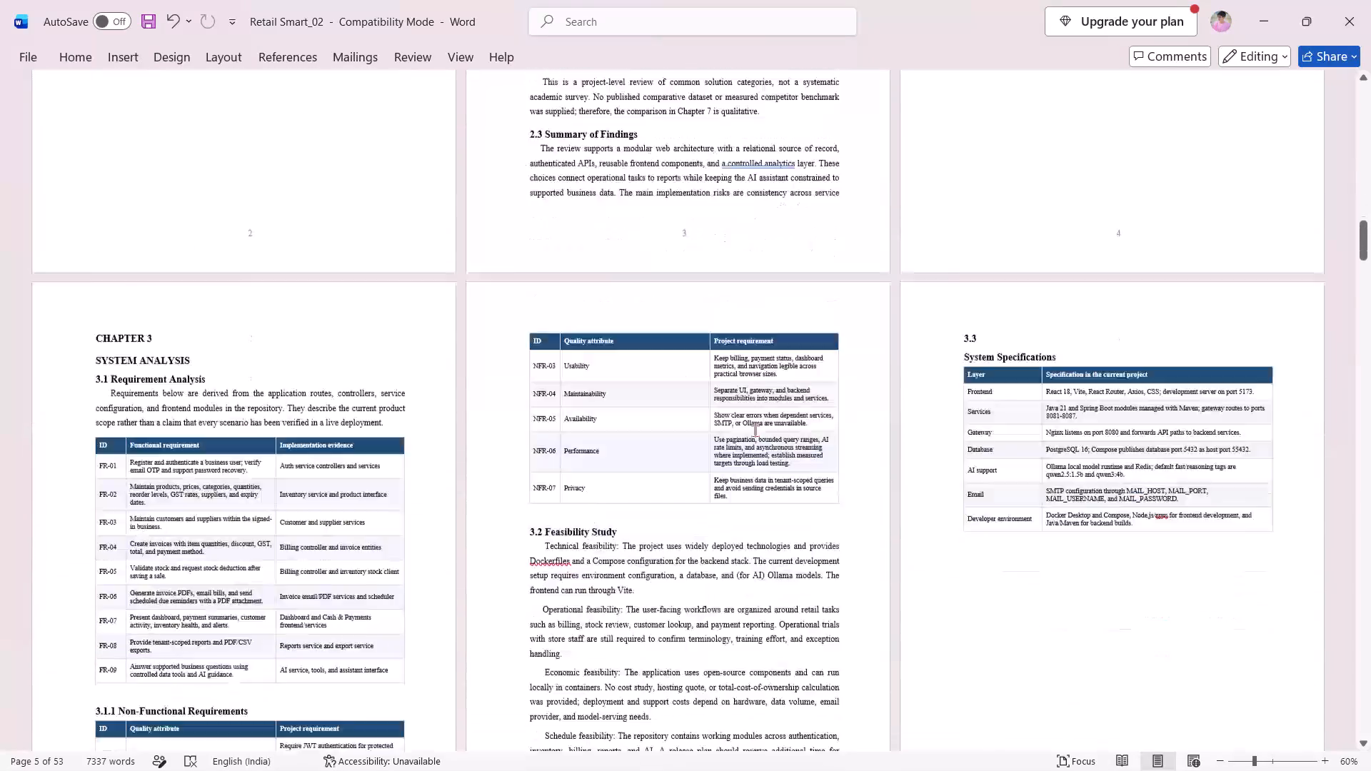
{"action": "scroll", "coordinate": [755, 430], "scroll_direction": "down", "scroll_amount": 13}
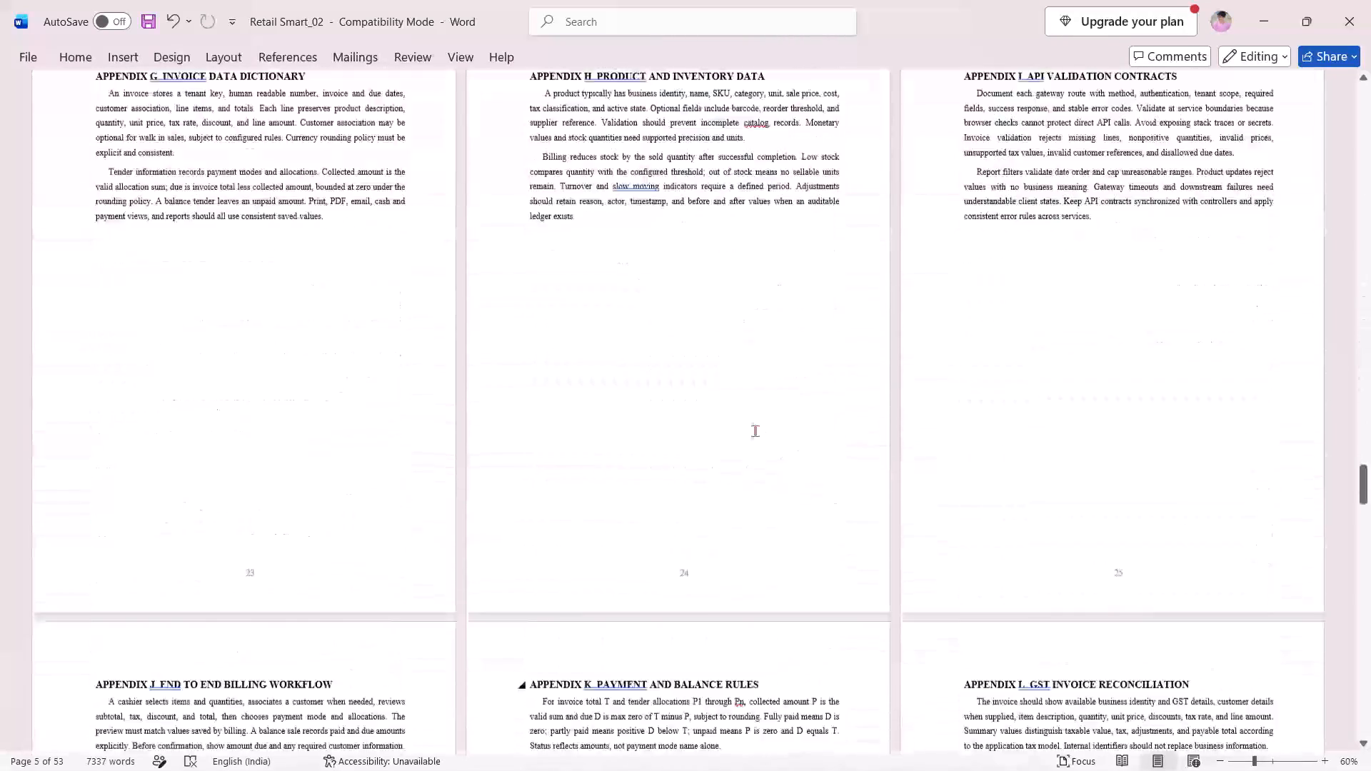
{"action": "scroll", "coordinate": [755, 430], "scroll_direction": "down", "scroll_amount": 8}
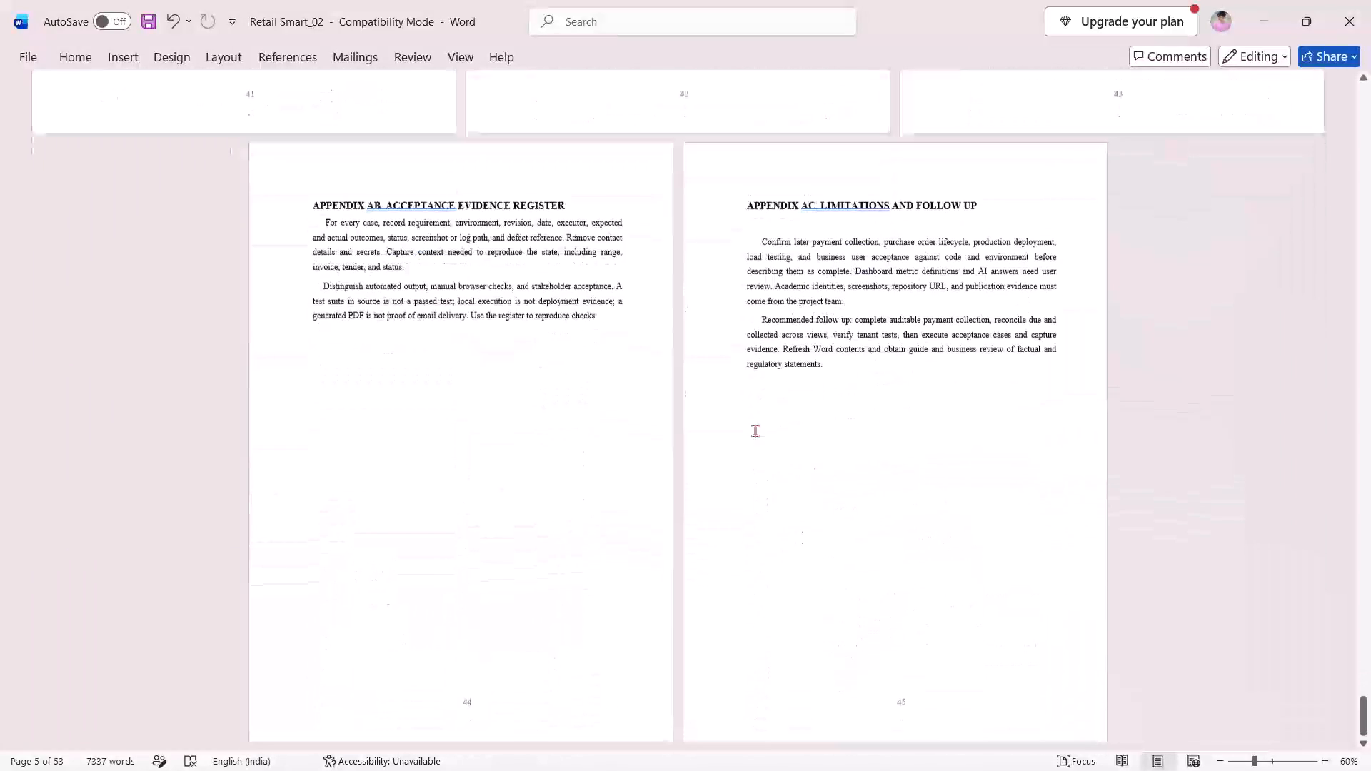
{"action": "scroll", "coordinate": [755, 430], "scroll_direction": "down", "scroll_amount": 5}
{"action": "scroll", "coordinate": [755, 430], "scroll_direction": "up", "scroll_amount": 7}
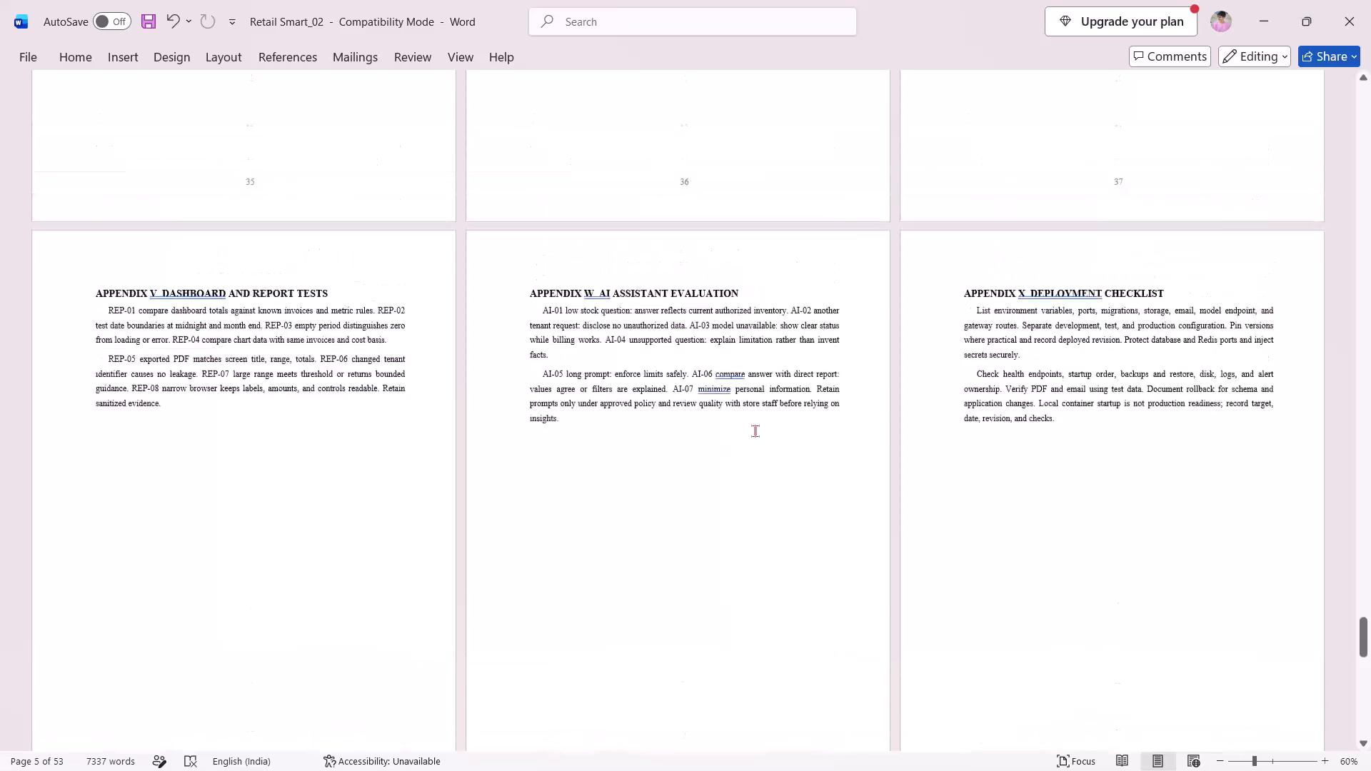
{"action": "scroll", "coordinate": [755, 430], "scroll_direction": "up", "scroll_amount": 7}
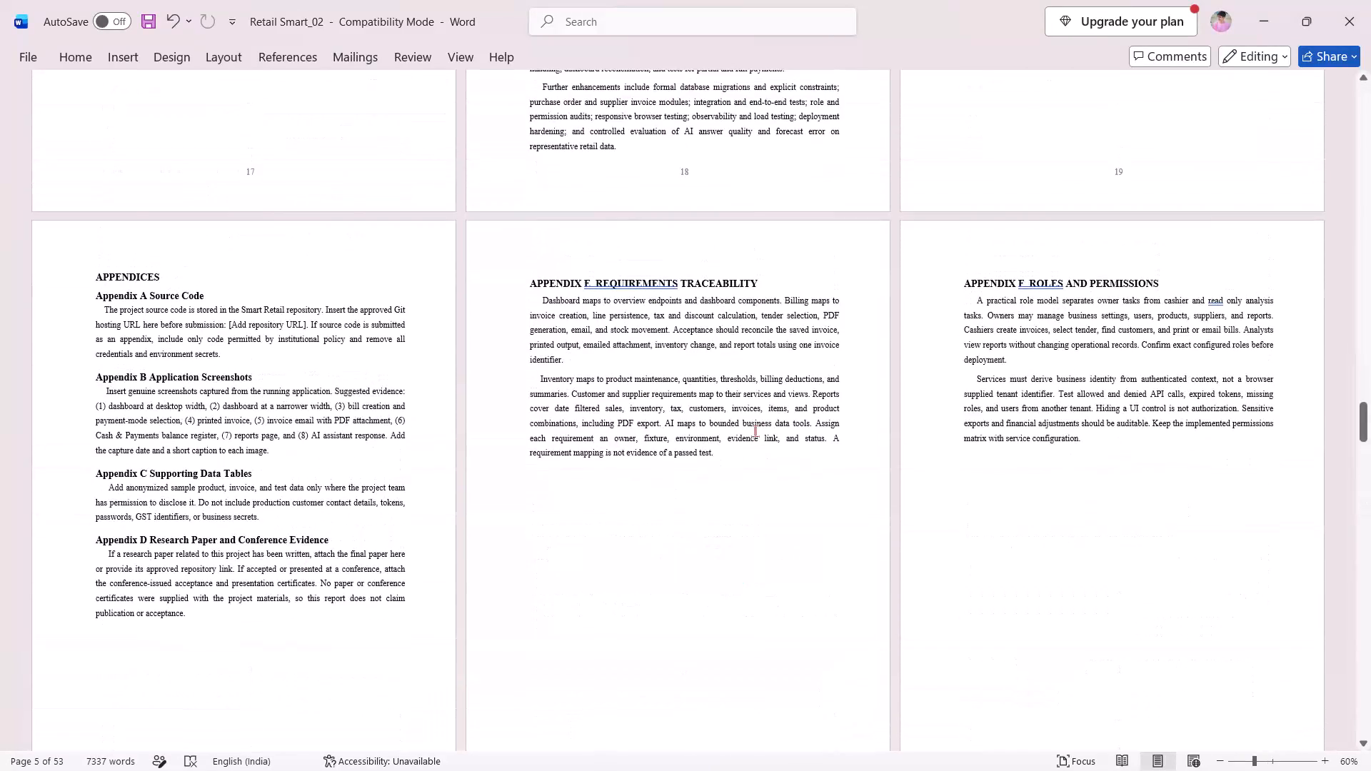
In CONTENTS, set the page number of Appendix B Application Screenshots to 21 and Appendix C Supporting Data Tables to 22.
{"action": "scroll", "coordinate": [755, 430], "scroll_direction": "up", "scroll_amount": 4}
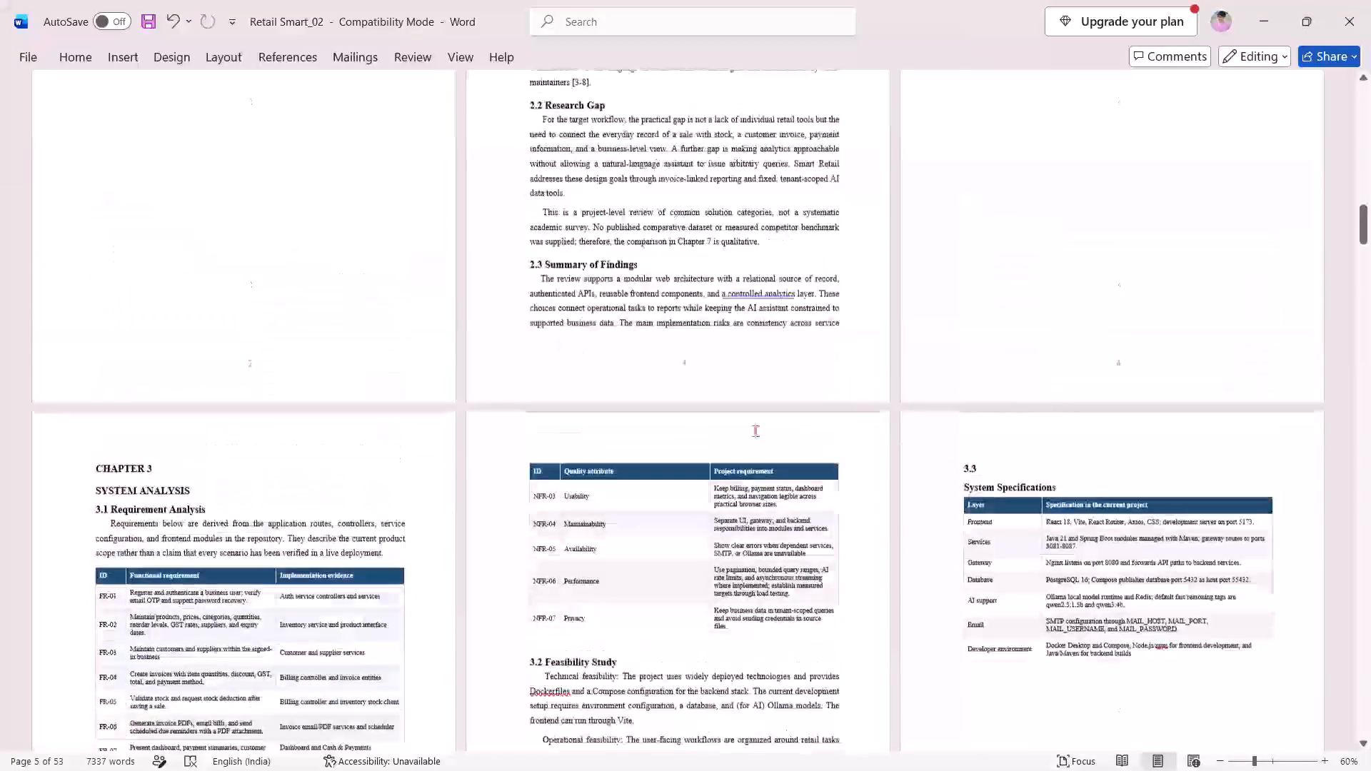
{"action": "scroll", "coordinate": [755, 430], "scroll_direction": "up", "scroll_amount": 20}
{"action": "scroll", "coordinate": [755, 430], "scroll_direction": "up", "scroll_amount": 3}
{"action": "scroll", "coordinate": [755, 430], "scroll_direction": "down", "scroll_amount": 2}
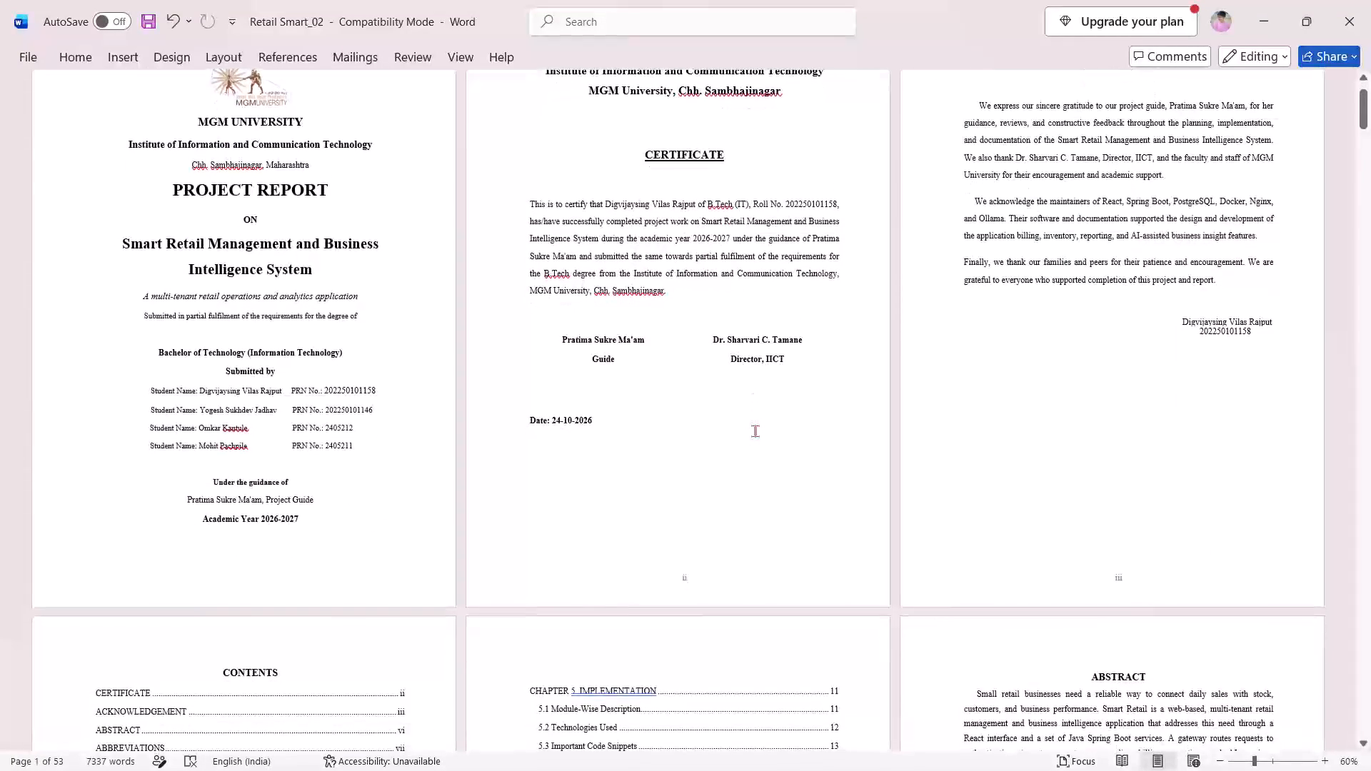
{"action": "scroll", "coordinate": [755, 430], "scroll_direction": "down", "scroll_amount": 6}
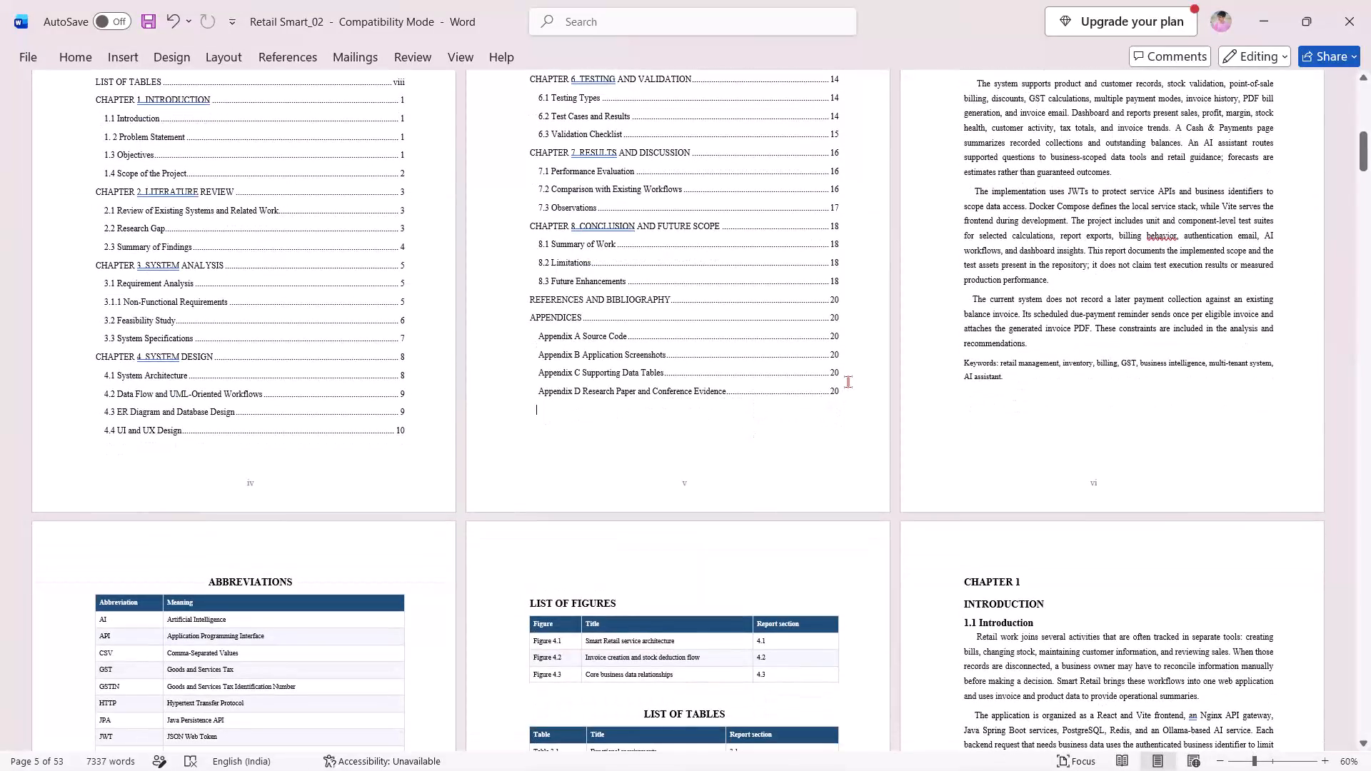
{"action": "left_click", "coordinate": [845, 352]}
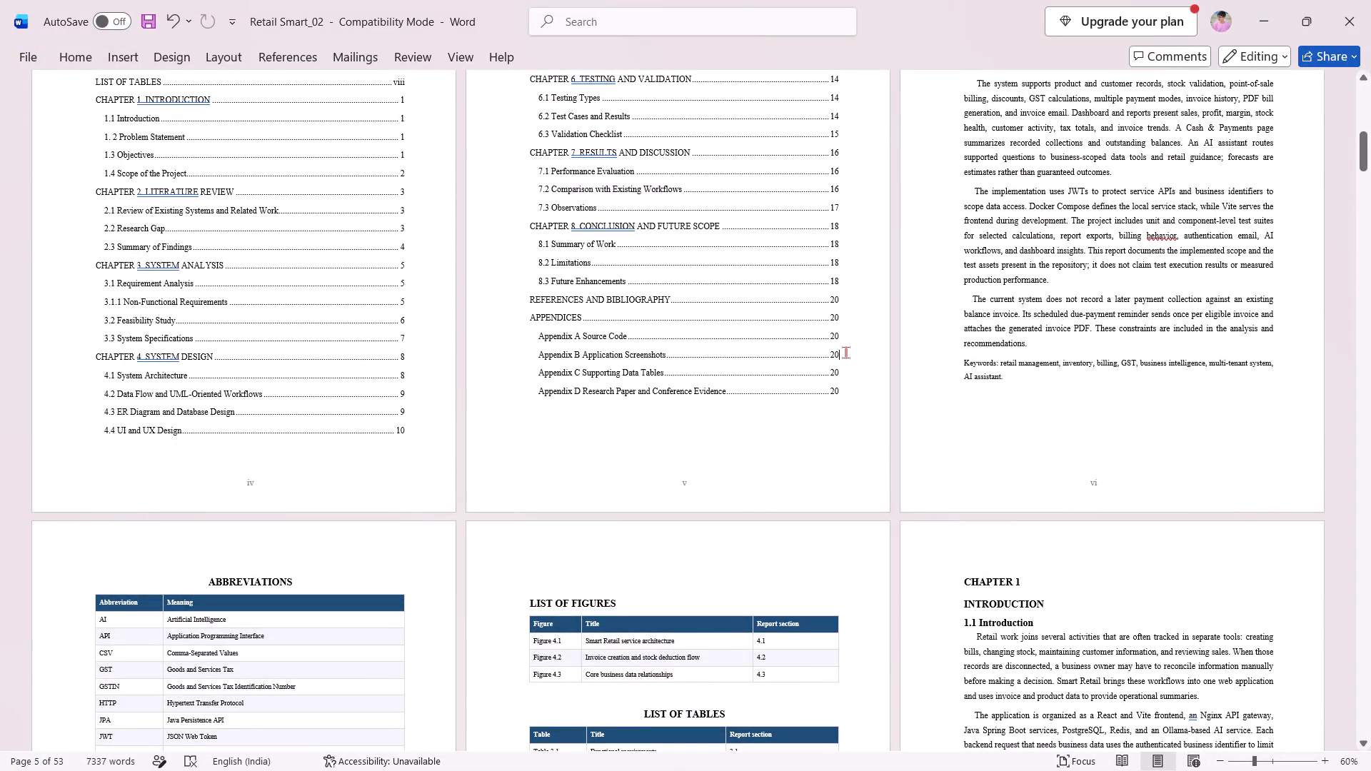
{"action": "key", "text": "BackSpace"}
{"action": "key", "text": "1"}
{"action": "key", "text": "Down"}
{"action": "key", "text": "BackSpace"}
{"action": "key", "text": "2"}
{"action": "key", "text": "Down"}
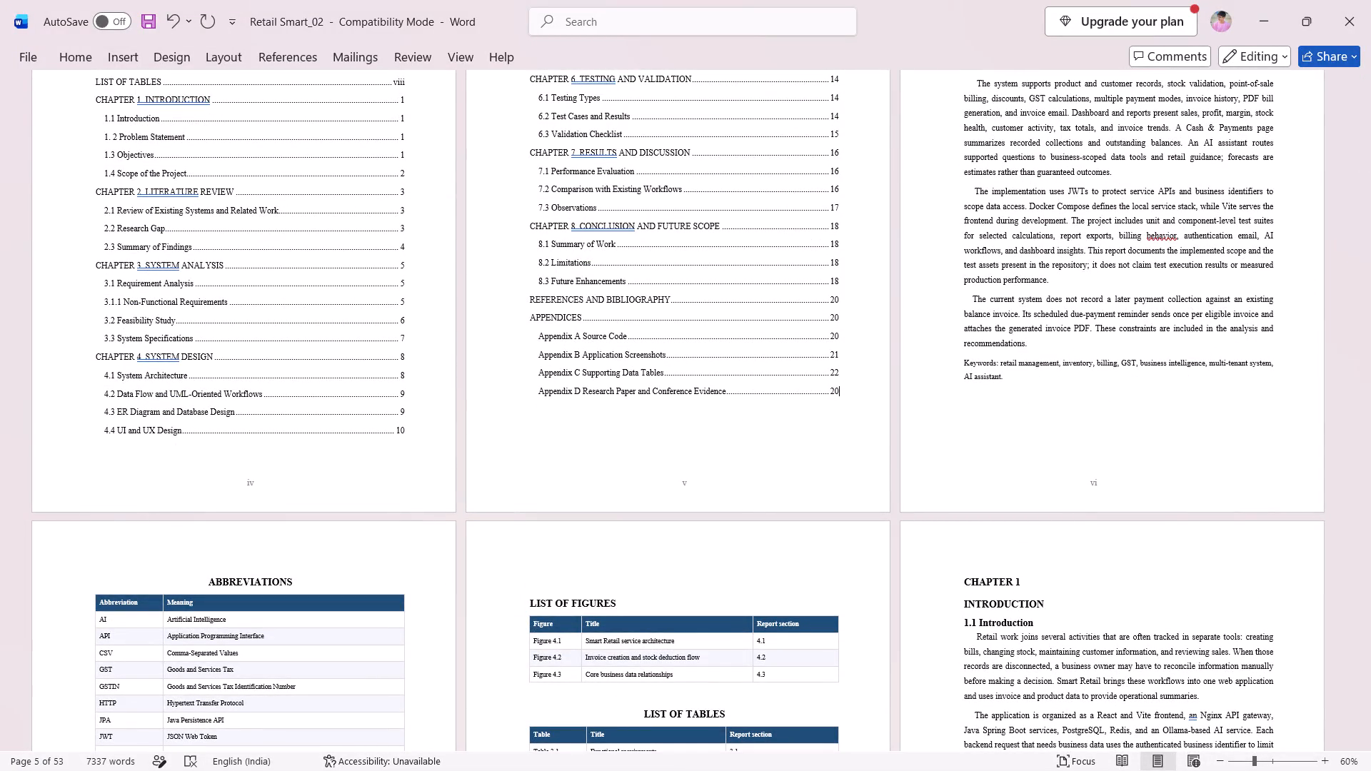
Set the CONTENTS page number of 7.2 Comparison with Existing Workflows to 17.
{"action": "key", "text": "Up"}
{"action": "key", "text": "Up"}
{"action": "key", "text": "Up"}
{"action": "key", "text": "Up"}
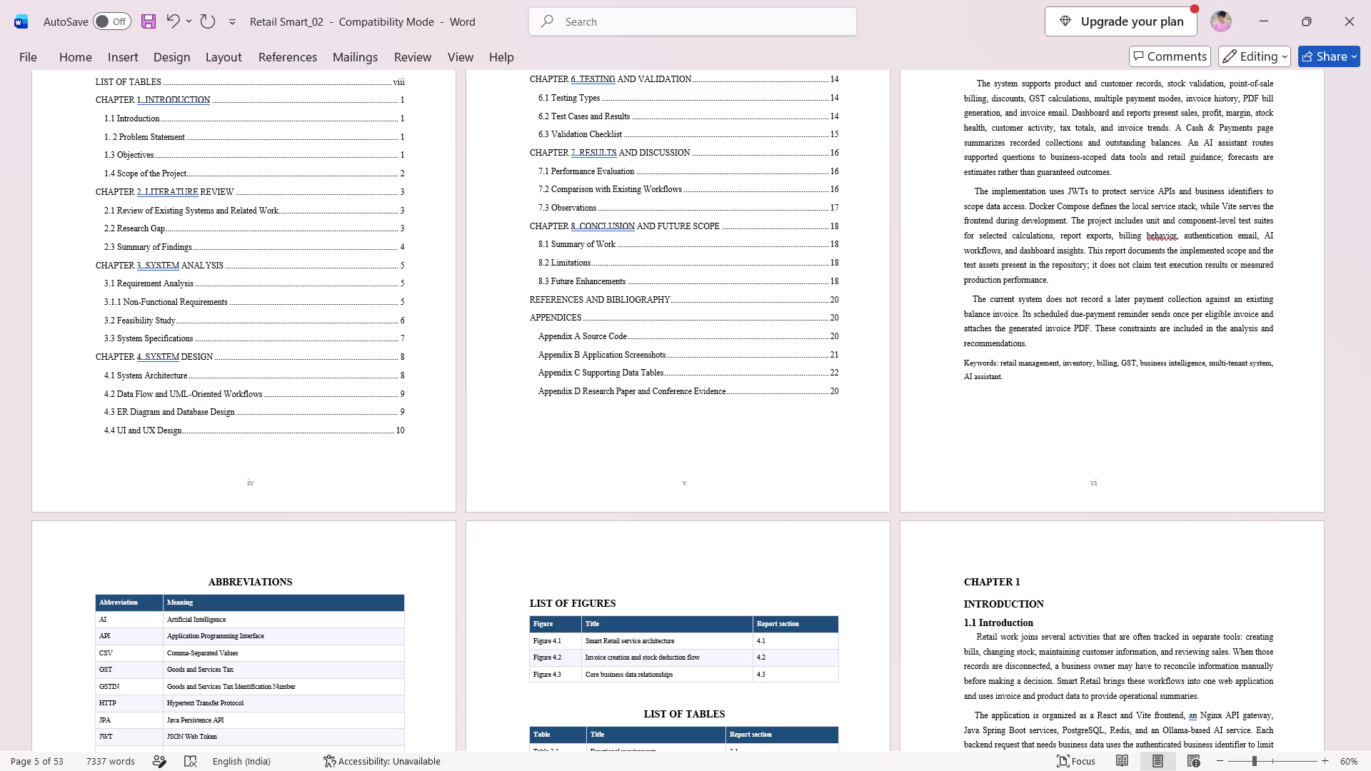
{"action": "left_click", "coordinate": [840, 336]}
{"action": "scroll", "coordinate": [840, 336], "scroll_direction": "up", "scroll_amount": 1}
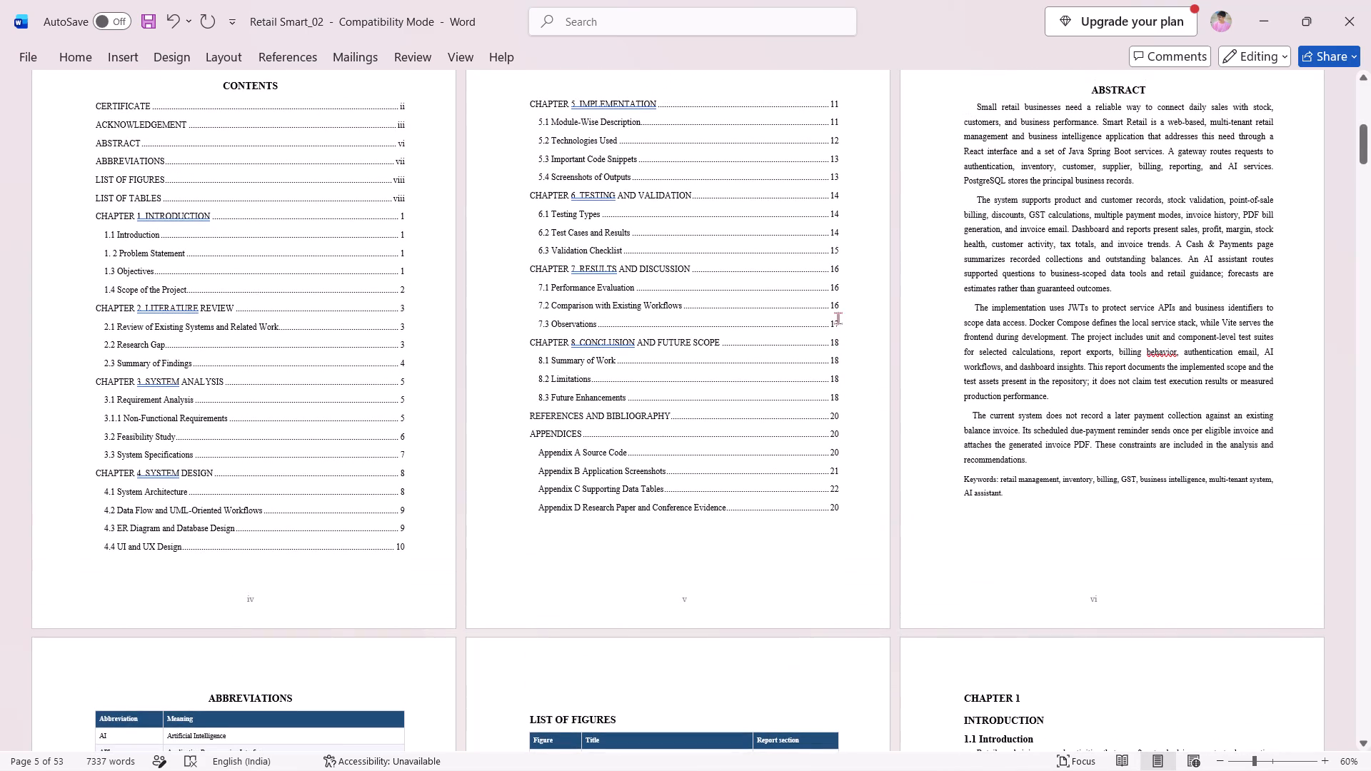
{"action": "left_click", "coordinate": [845, 307]}
{"action": "key", "text": "BackSpace"}
{"action": "key", "text": "7"}
{"action": "left_click", "coordinate": [848, 326]}
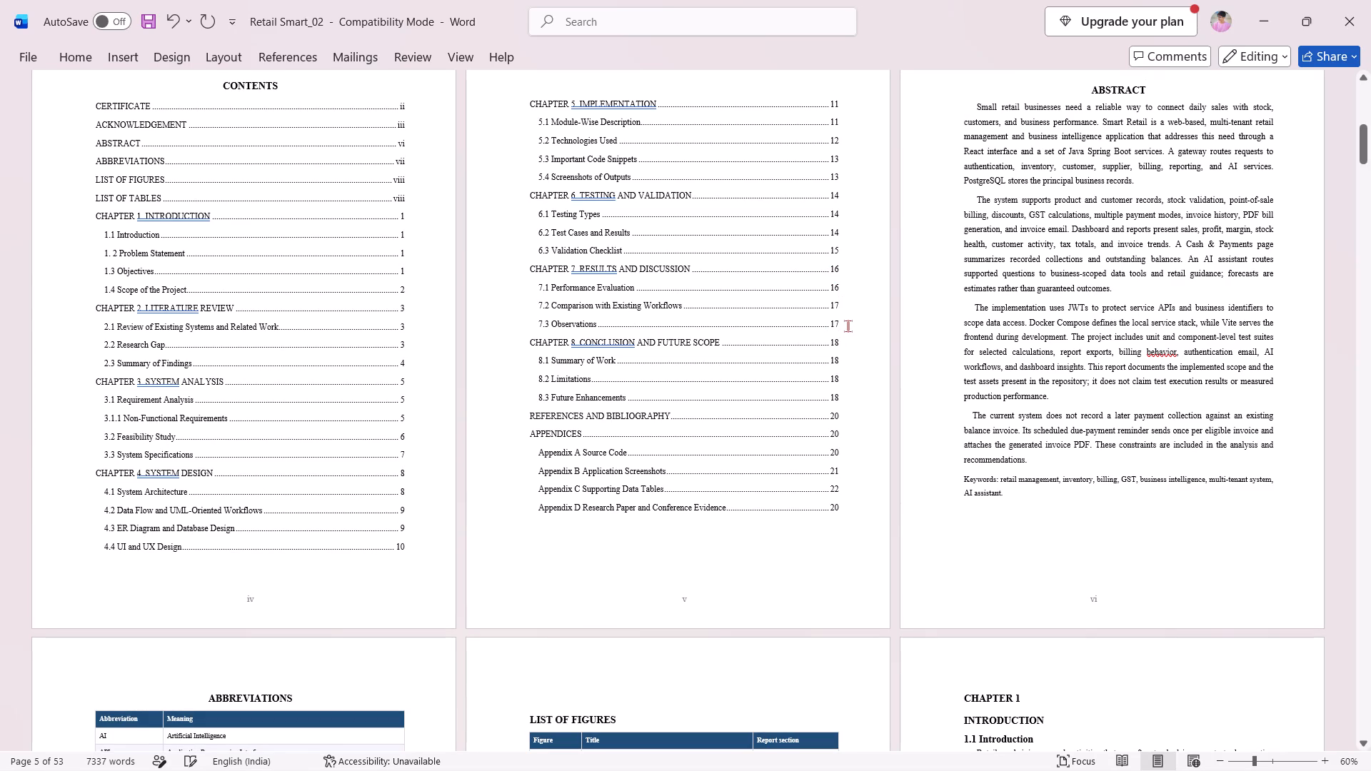
In CONTENTS, set the page number of 7.3 Observations to 18 and Chapter 8 Conclusion and Future Scope to 19.
{"action": "key", "text": "BackSpace"}
{"action": "key", "text": "8"}
{"action": "left_click", "coordinate": [838, 341]}
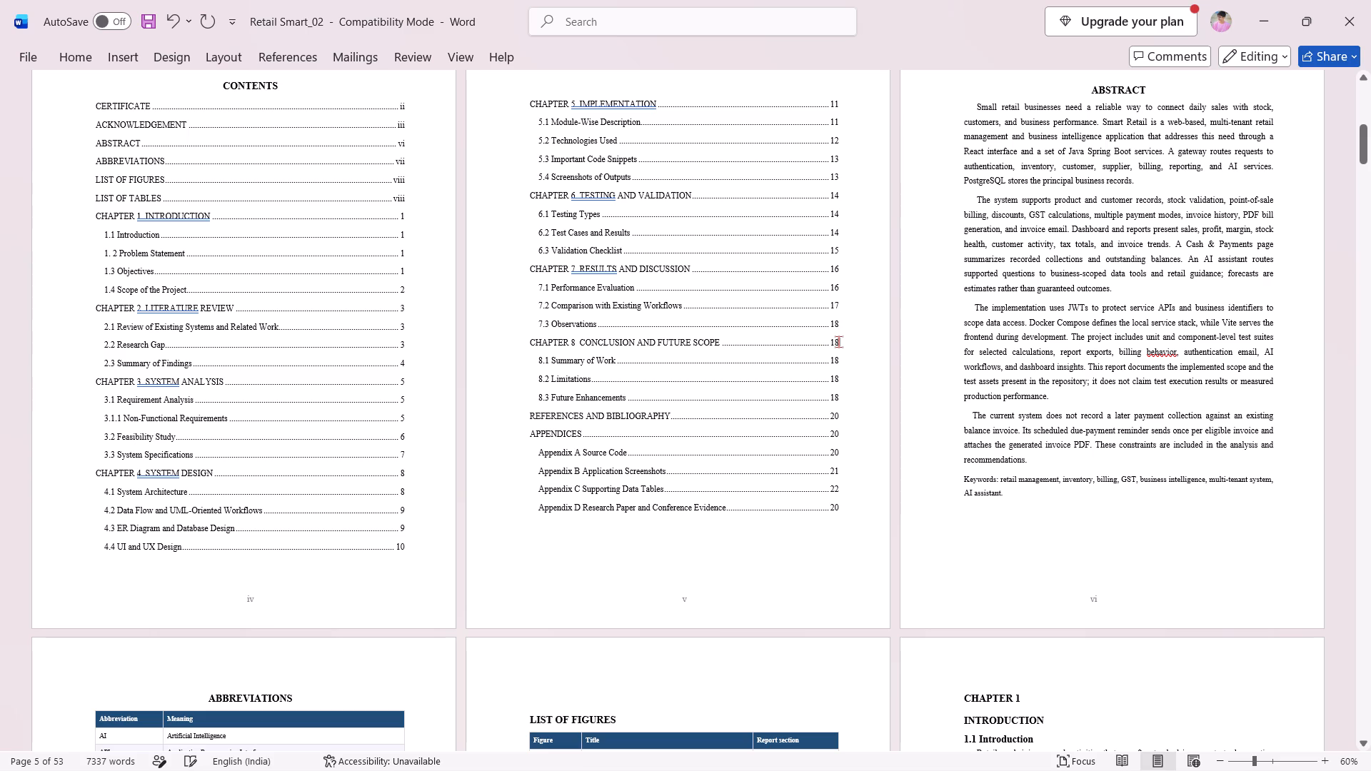
{"action": "key", "text": "BackSpace"}
{"action": "key", "text": "9"}
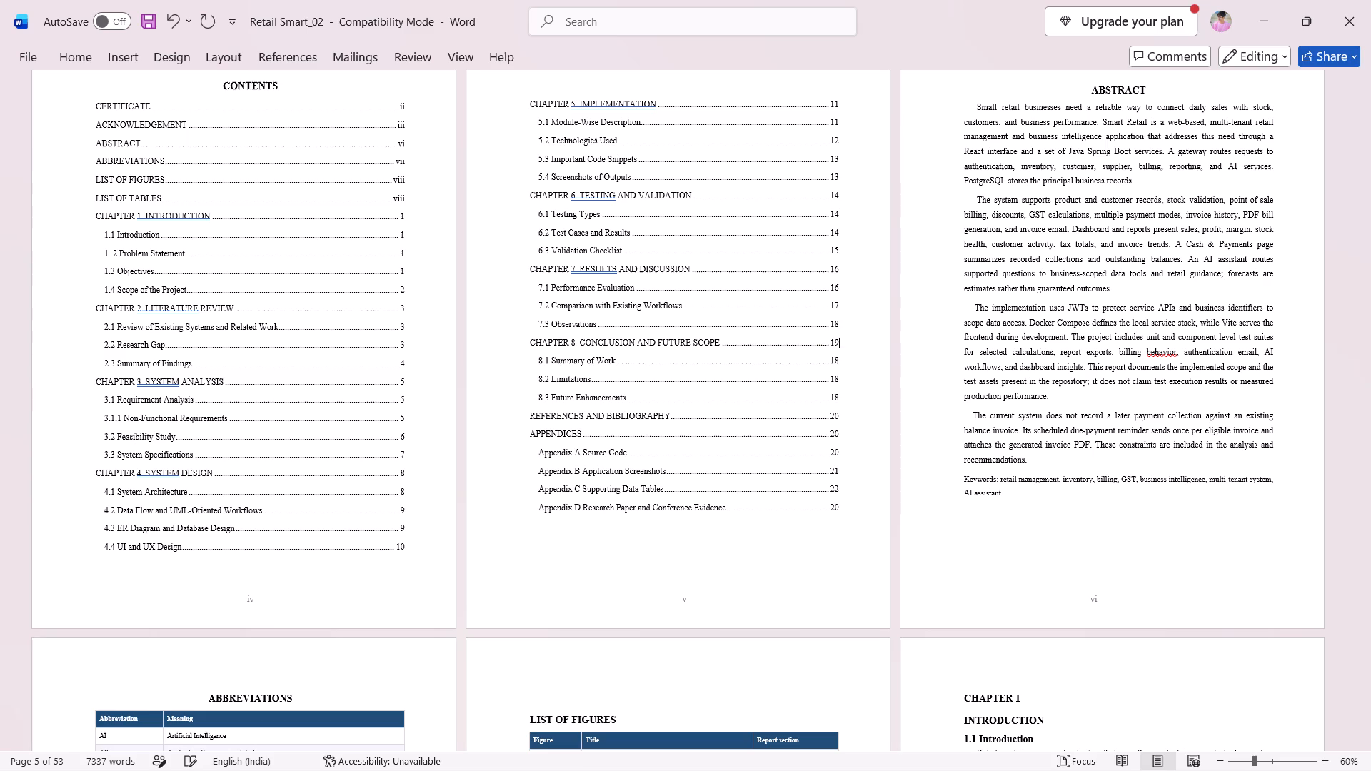
Set the CONTENTS page numbers of 8.1 Summary of Work to 20, 8.2 Limitations to 21 and 8.3 Future Enhancements to 22.
{"action": "left_click", "coordinate": [838, 361]}
{"action": "key", "text": "BackSpace"}
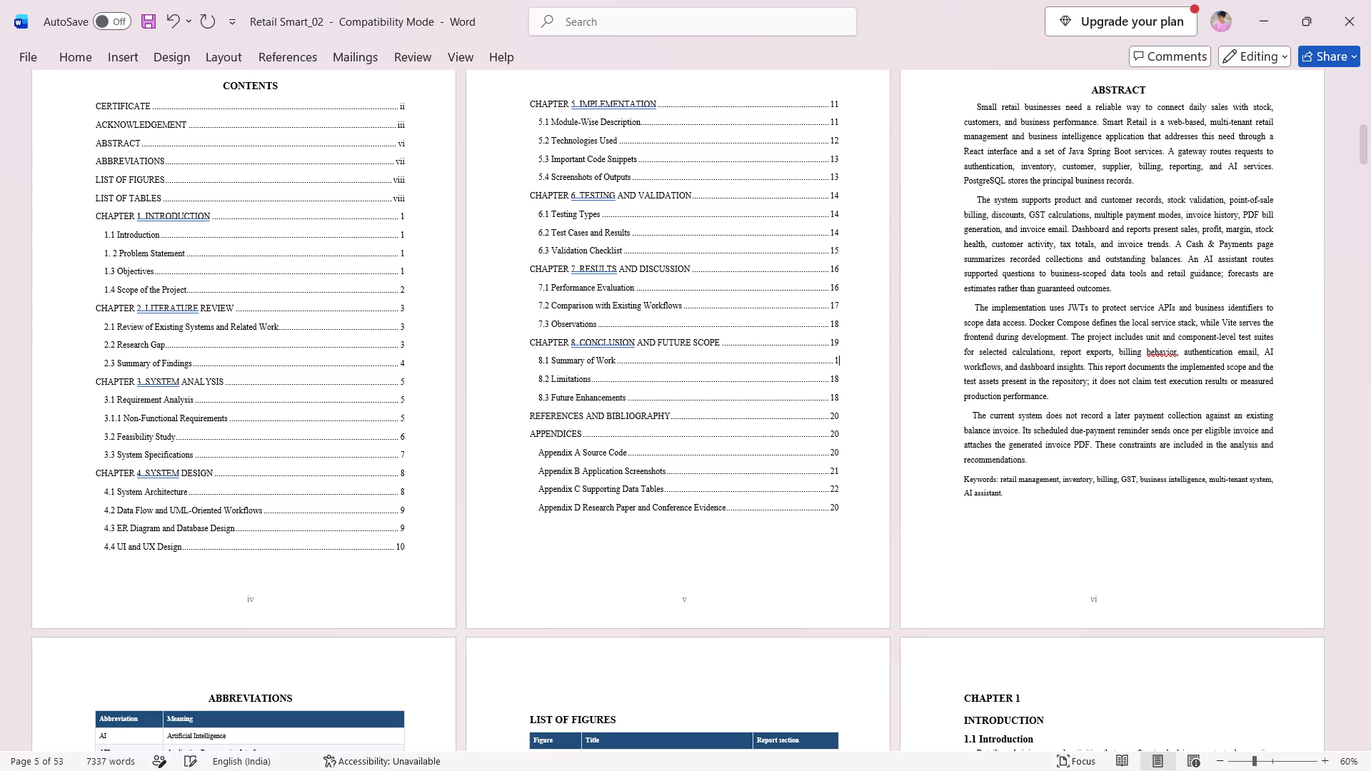
{"action": "key", "text": "BackSpace"}
{"action": "type", "text": "20"}
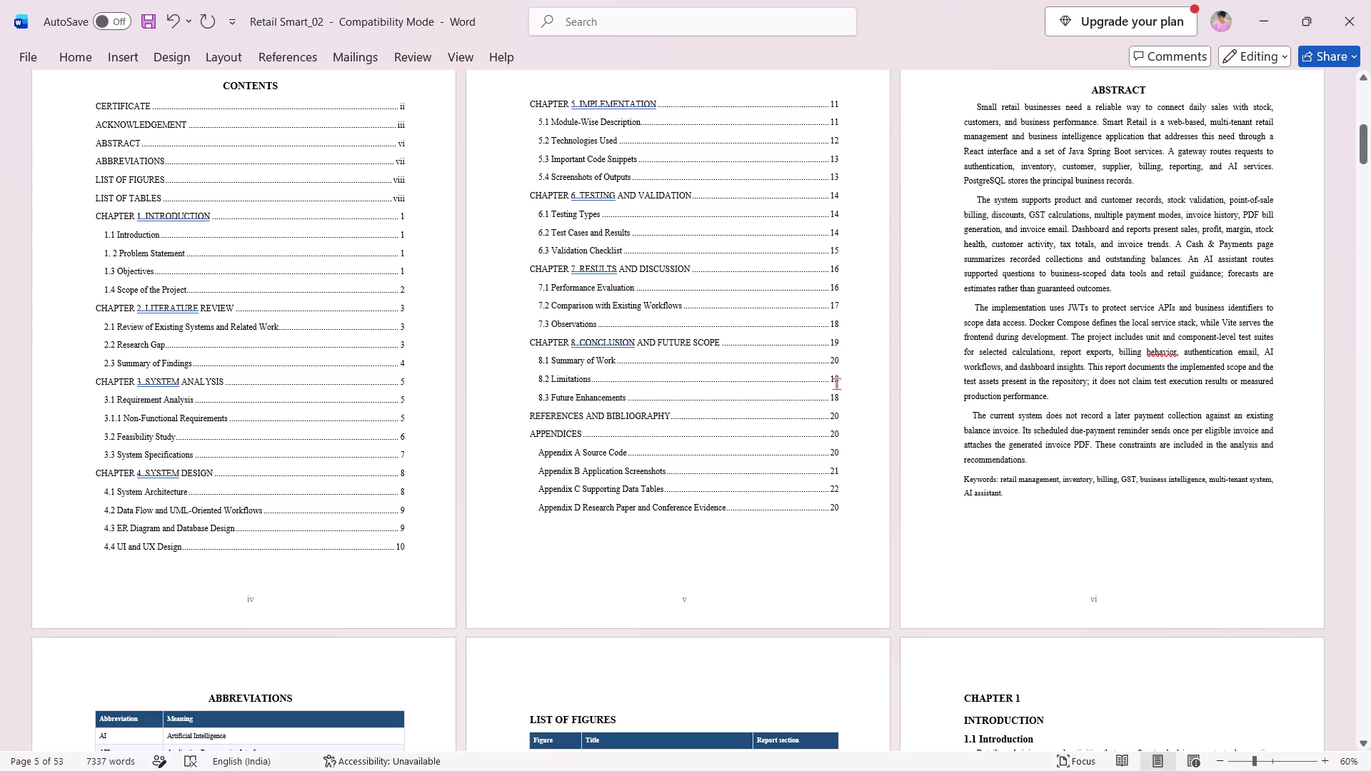
{"action": "left_click", "coordinate": [839, 382]}
{"action": "key", "text": "BackSpace"}
{"action": "key", "text": "BackSpace"}
{"action": "type", "text": "21"}
{"action": "key", "text": "Down"}
{"action": "key", "text": "BackSpace"}
{"action": "key", "text": "BackSpace"}
{"action": "type", "text": "22"}
Set the CONTENTS page number of References and Bibliography to 23 and Appendices to 24.
{"action": "key", "text": "Down"}
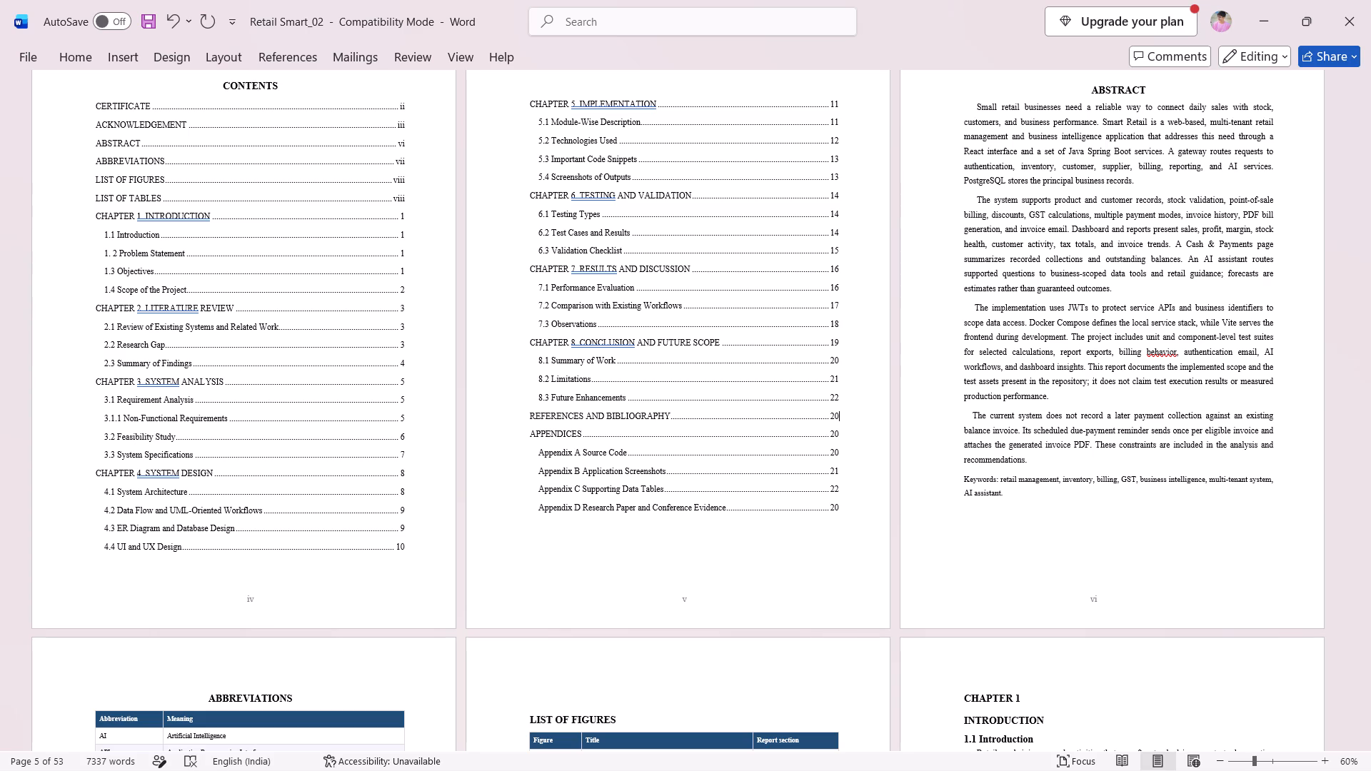
{"action": "key", "text": "BackSpace"}
{"action": "key", "text": "BackSpace"}
{"action": "type", "text": "23"}
{"action": "key", "text": "Down"}
{"action": "key", "text": "BackSpace"}
{"action": "key", "text": "3"}
{"action": "key", "text": "BackSpace"}
{"action": "key", "text": "4"}
Set the CONTENTS page numbers of Appendix A to 25, Appendix B to 26, Appendix C to 27 and Appendix D to 28.
{"action": "key", "text": "Down"}
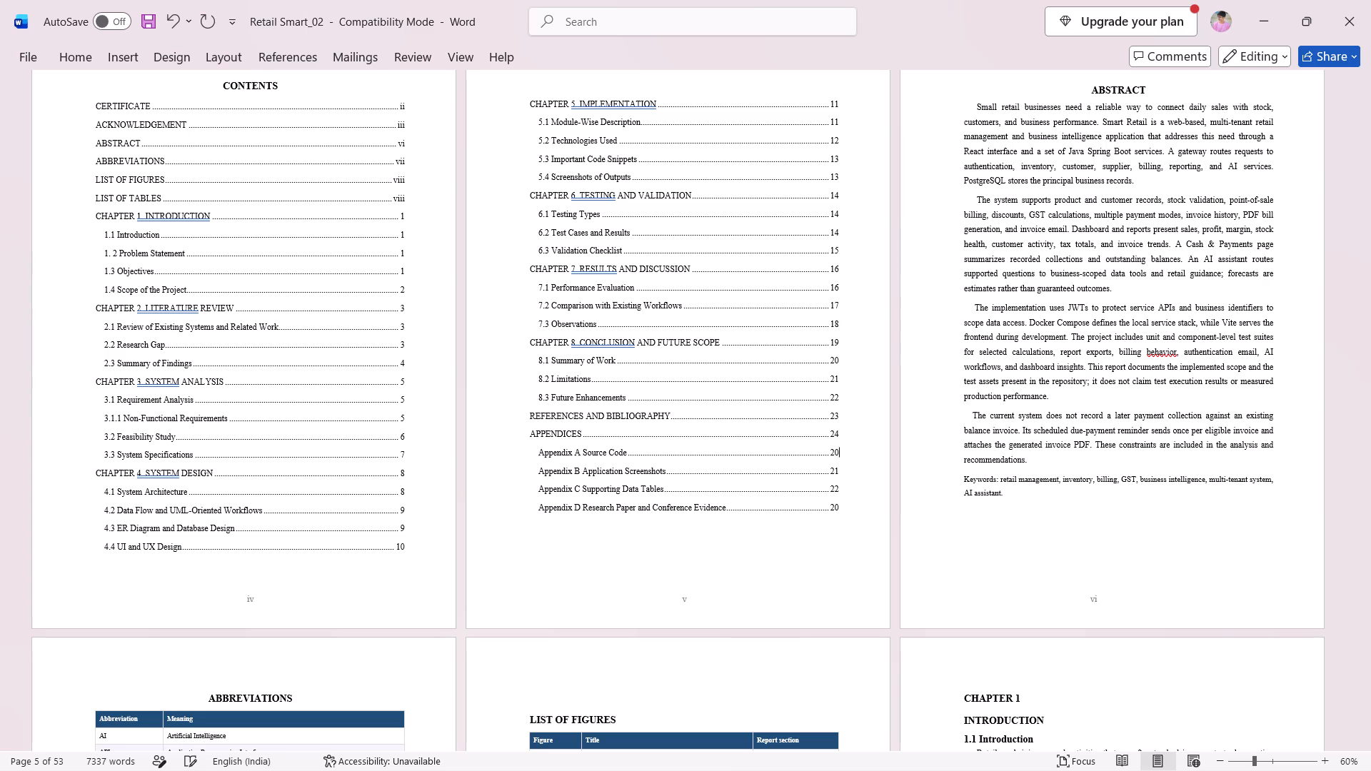
{"action": "key", "text": "BackSpace"}
{"action": "key", "text": "5"}
{"action": "key", "text": "Down"}
{"action": "key", "text": "BackSpace"}
{"action": "key", "text": "6"}
{"action": "key", "text": "Down"}
{"action": "key", "text": "BackSpace"}
{"action": "key", "text": "7"}
{"action": "key", "text": "Down"}
{"action": "key", "text": "8"}
{"action": "key", "text": "Down"}
{"action": "key", "text": "Up"}
{"action": "key", "text": "BackSpace"}
{"action": "key", "text": "BackSpace"}
{"action": "key", "text": "8"}
Review the report's cover, certificate, CONTENTS, list and chapter pages to check the overall layout and page numbering.
{"action": "scroll", "coordinate": [839, 382], "scroll_direction": "down", "scroll_amount": 7}
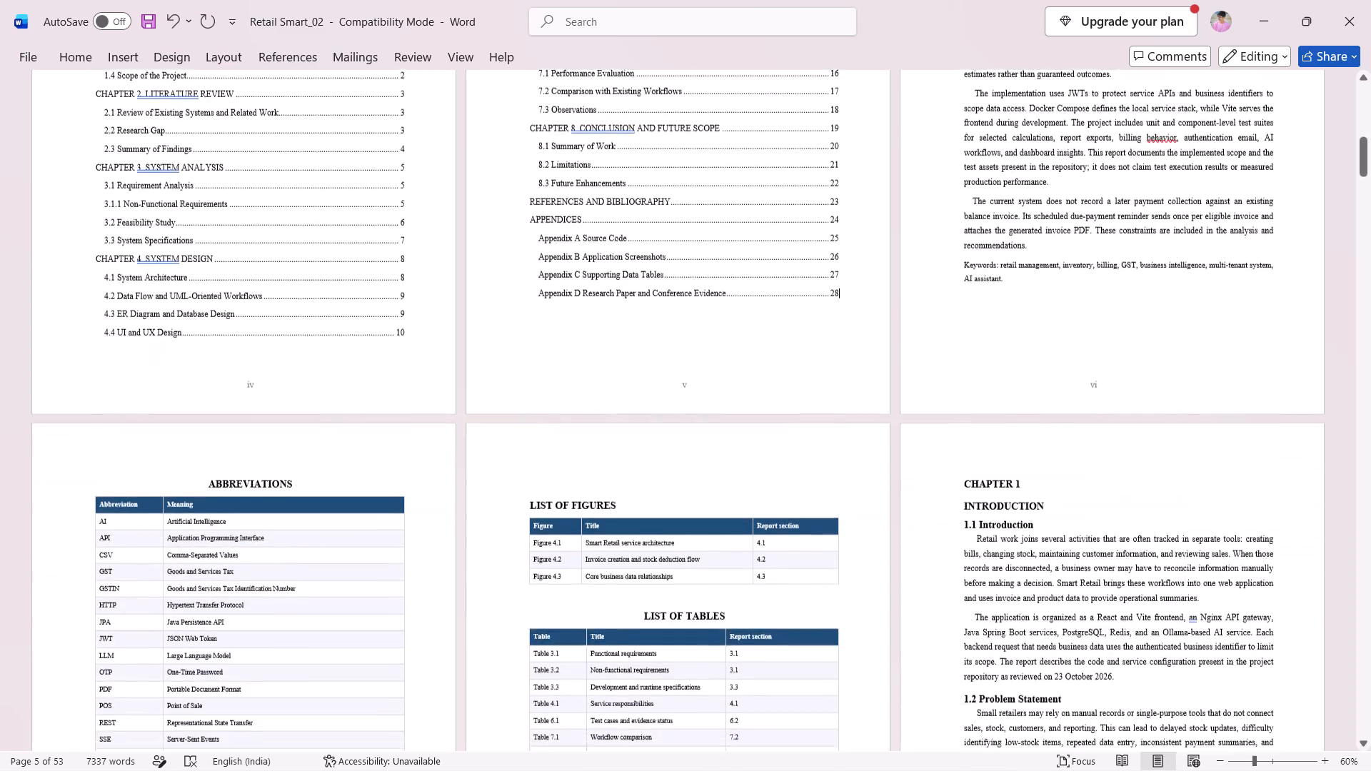
{"action": "scroll", "coordinate": [839, 382], "scroll_direction": "down", "scroll_amount": 15}
{"action": "scroll", "coordinate": [839, 382], "scroll_direction": "up", "scroll_amount": 4}
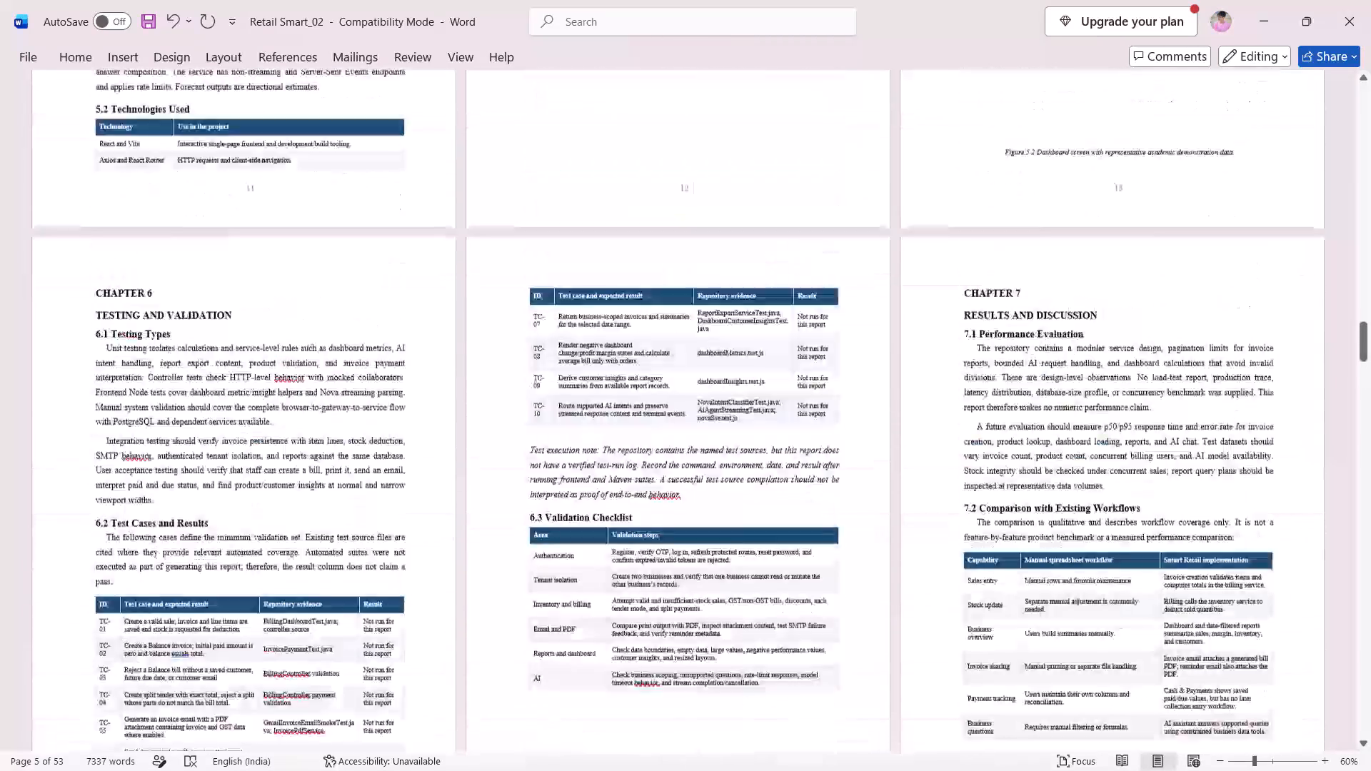
{"action": "scroll", "coordinate": [839, 382], "scroll_direction": "up", "scroll_amount": 6}
{"action": "right_click", "coordinate": [839, 382]}
{"action": "scroll", "coordinate": [839, 382], "scroll_direction": "up", "scroll_amount": 4}
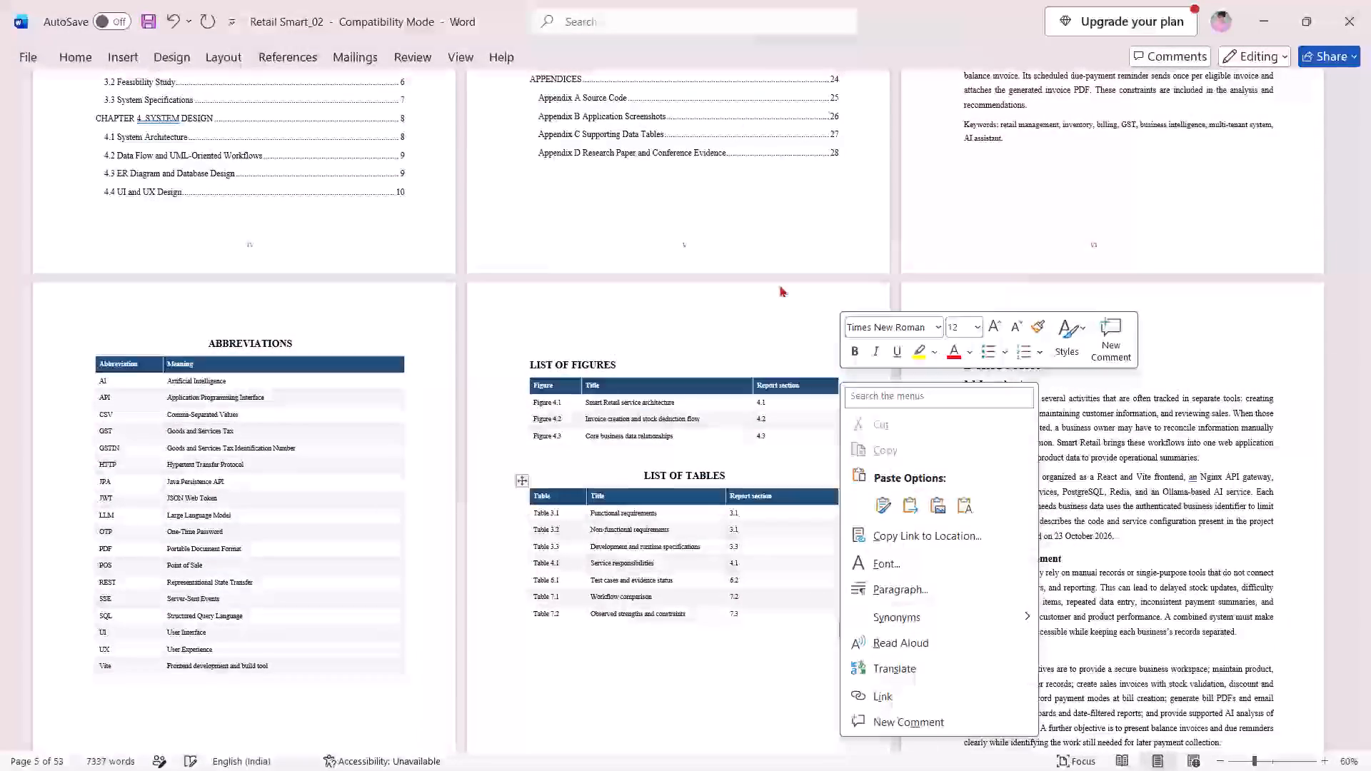
{"action": "left_click", "coordinate": [779, 285]}
{"action": "scroll", "coordinate": [779, 285], "scroll_direction": "up", "scroll_amount": 5}
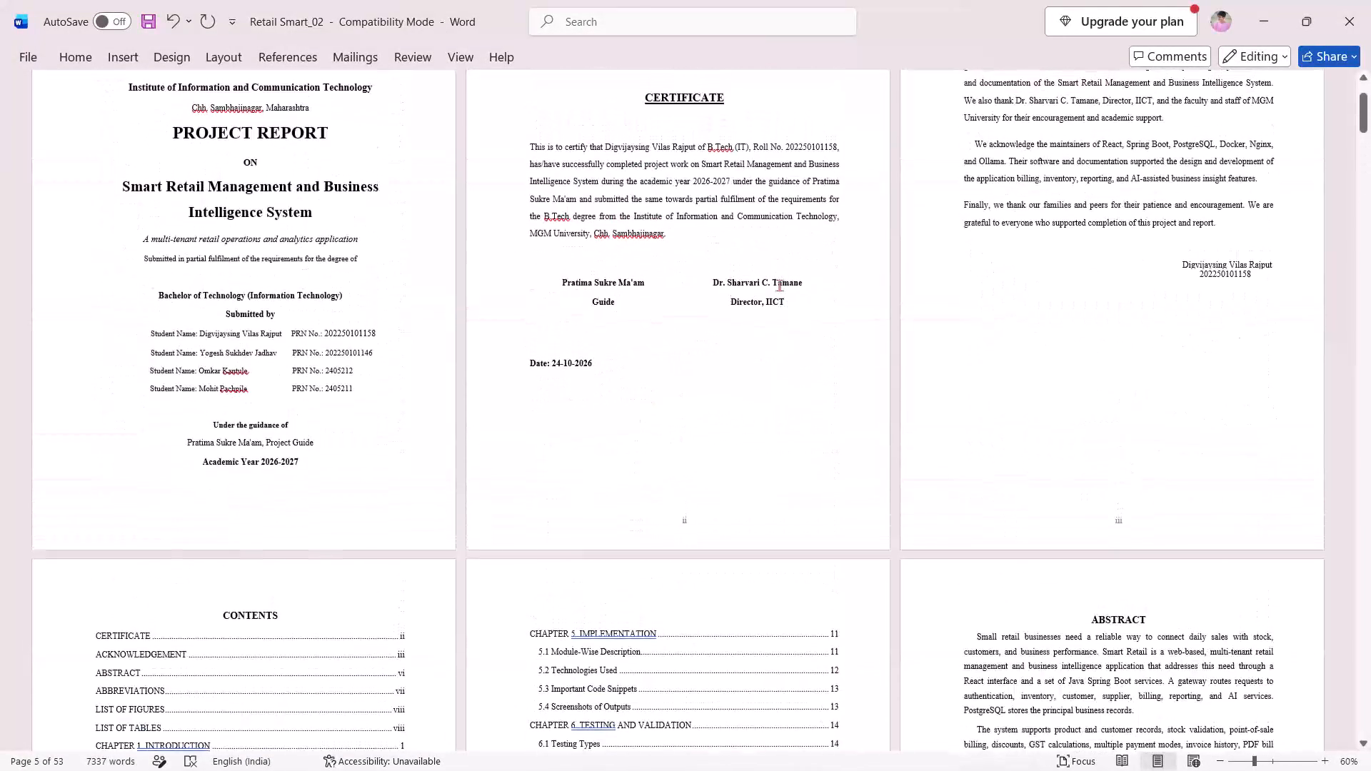
{"action": "scroll", "coordinate": [779, 285], "scroll_direction": "up", "scroll_amount": 1}
{"action": "scroll", "coordinate": [779, 285], "scroll_direction": "down", "scroll_amount": 1}
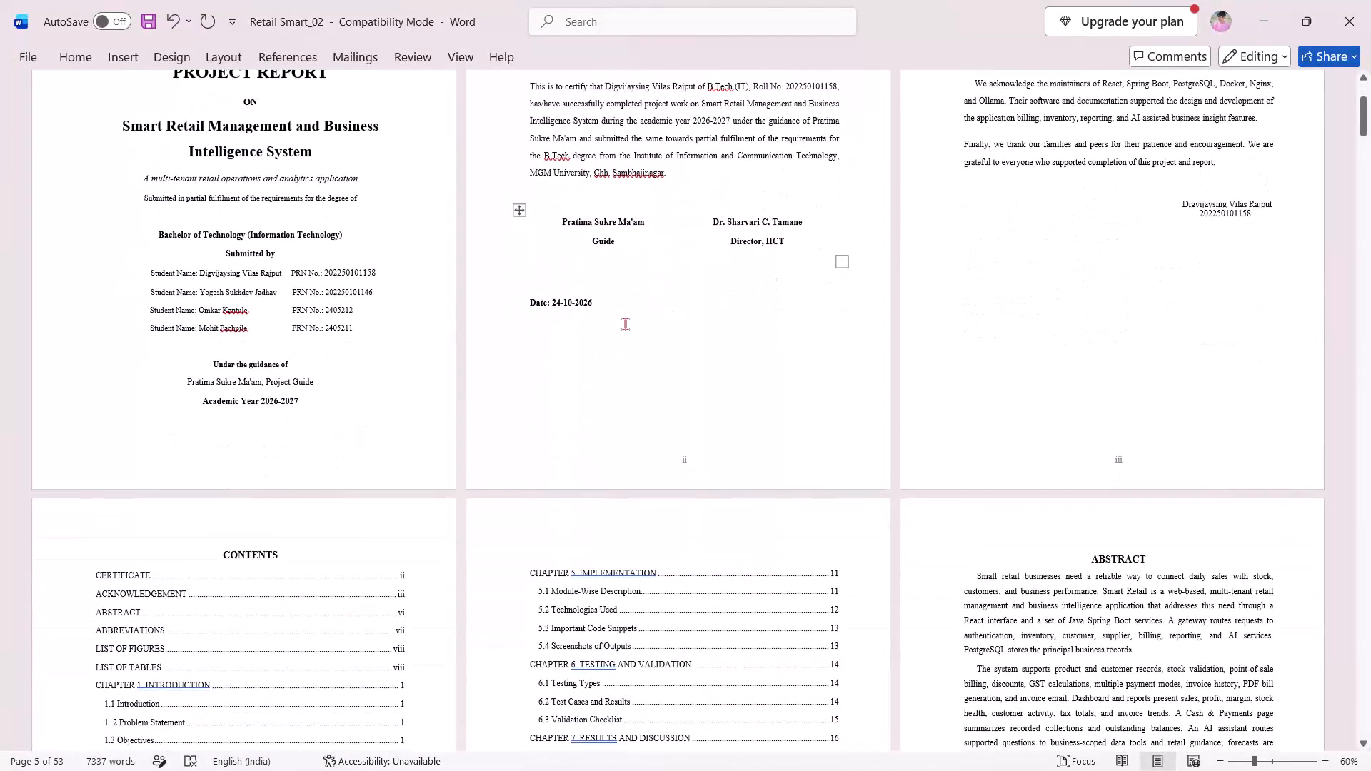
{"action": "scroll", "coordinate": [498, 352], "scroll_direction": "down", "scroll_amount": 4}
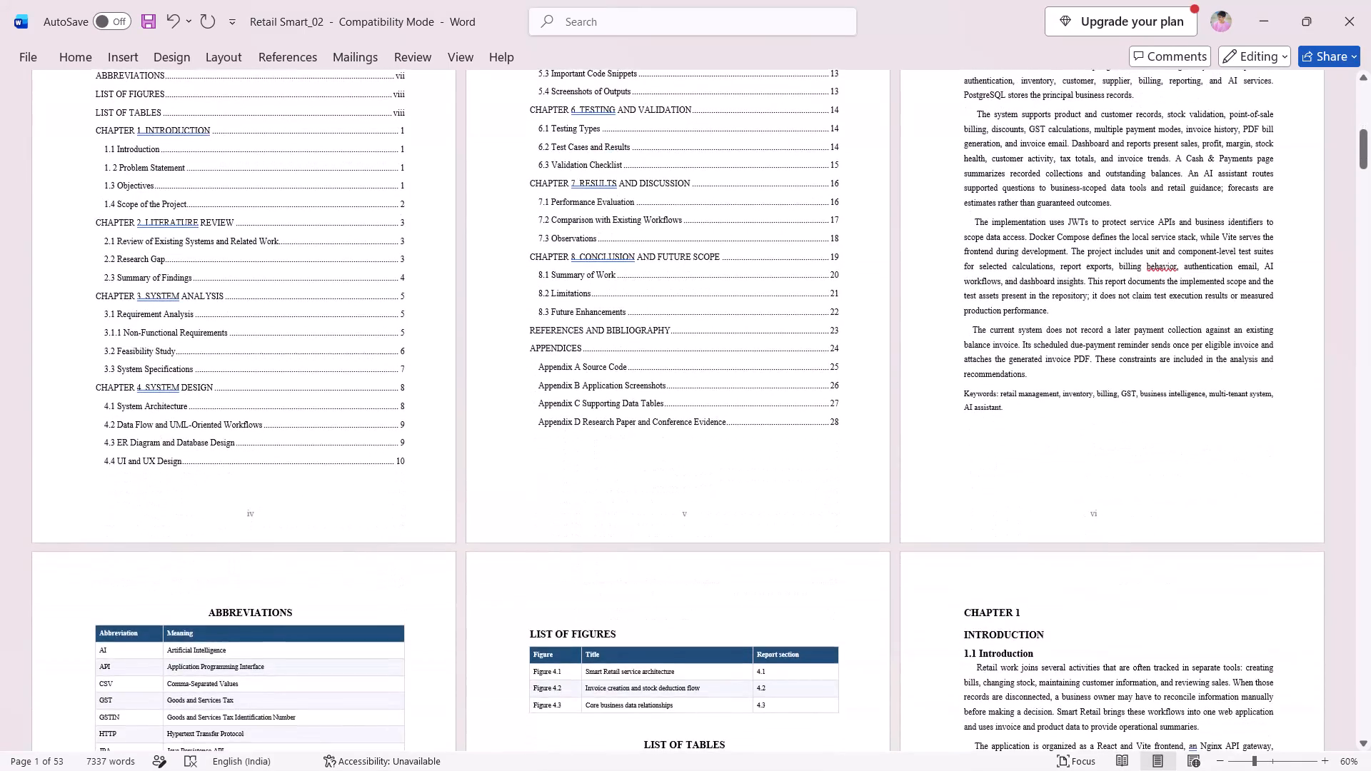
{"action": "scroll", "coordinate": [498, 352], "scroll_direction": "down", "scroll_amount": 4}
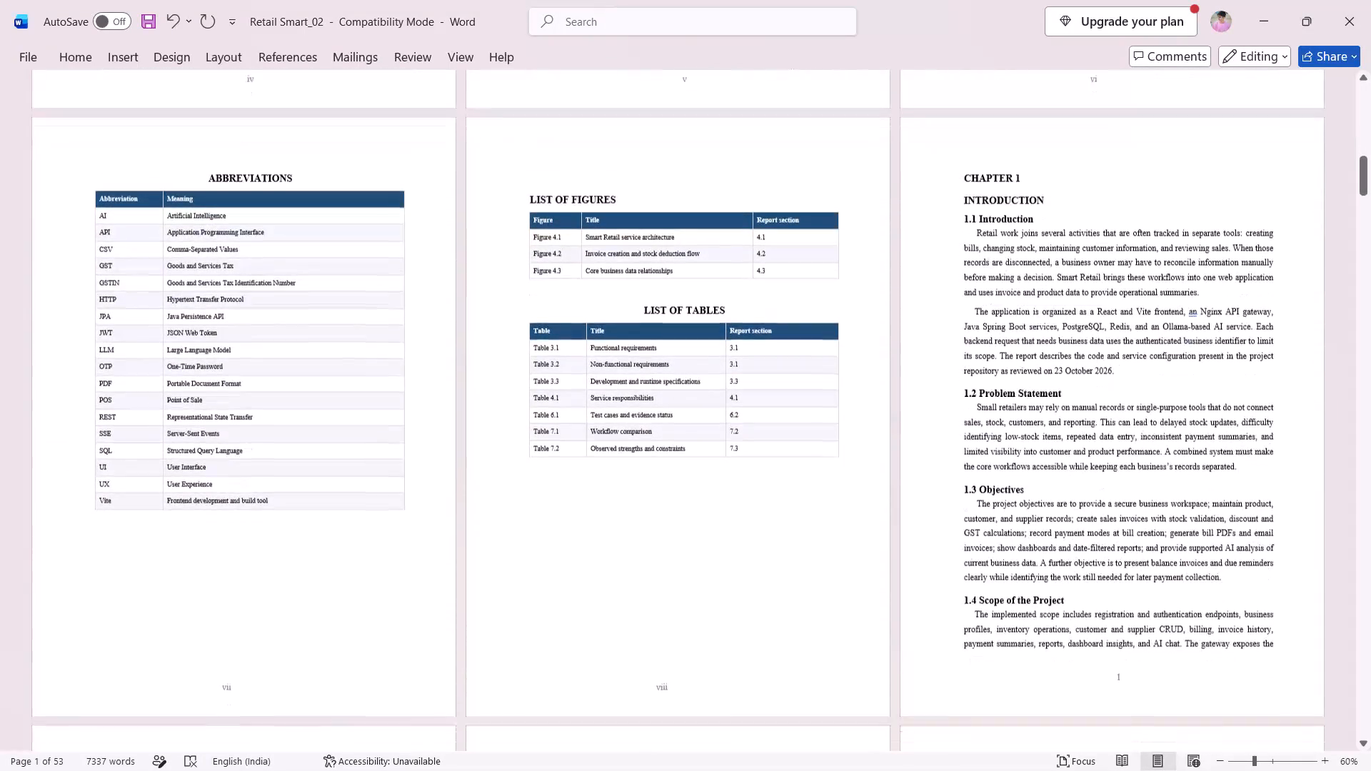
{"action": "scroll", "coordinate": [498, 352], "scroll_direction": "down", "scroll_amount": 4}
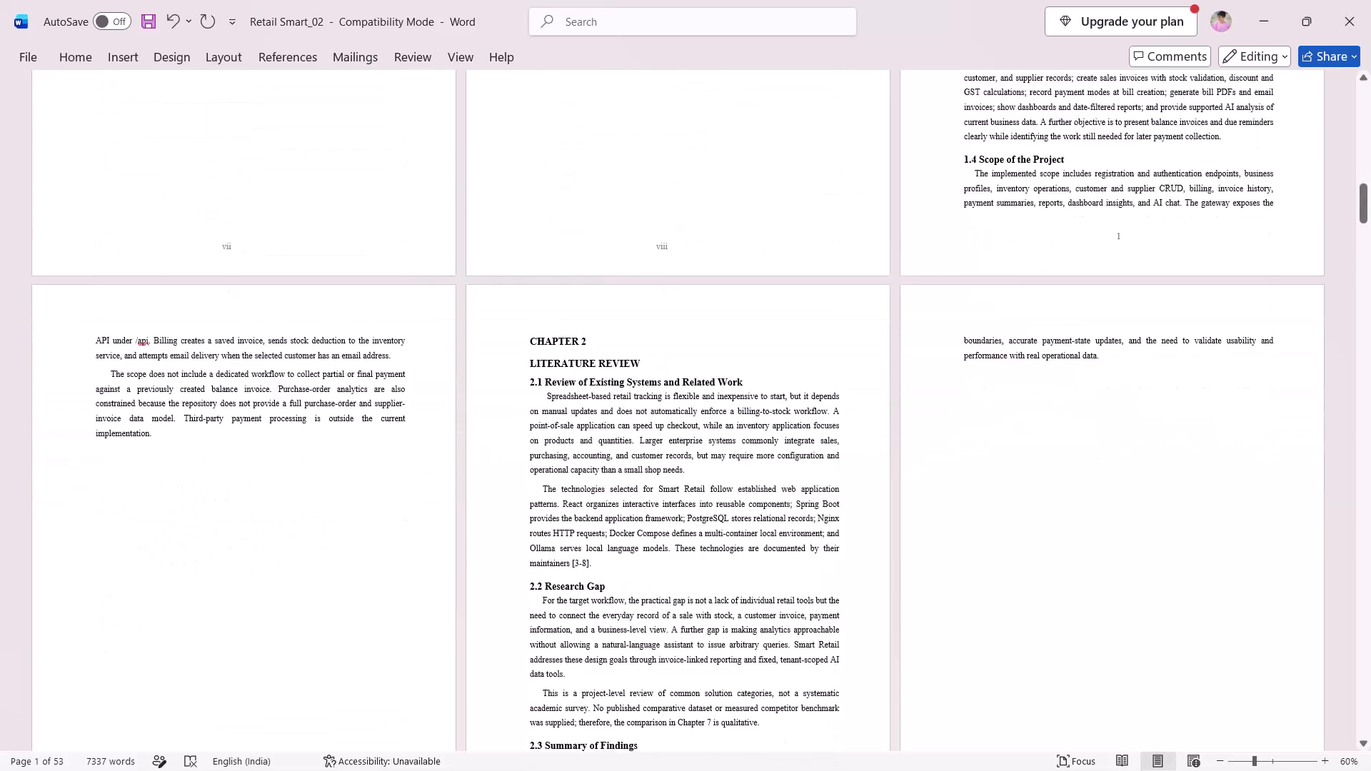
{"action": "scroll", "coordinate": [498, 352], "scroll_direction": "down", "scroll_amount": 1}
{"action": "scroll", "coordinate": [498, 352], "scroll_direction": "up", "scroll_amount": 3}
{"action": "left_click", "coordinate": [296, 27]}
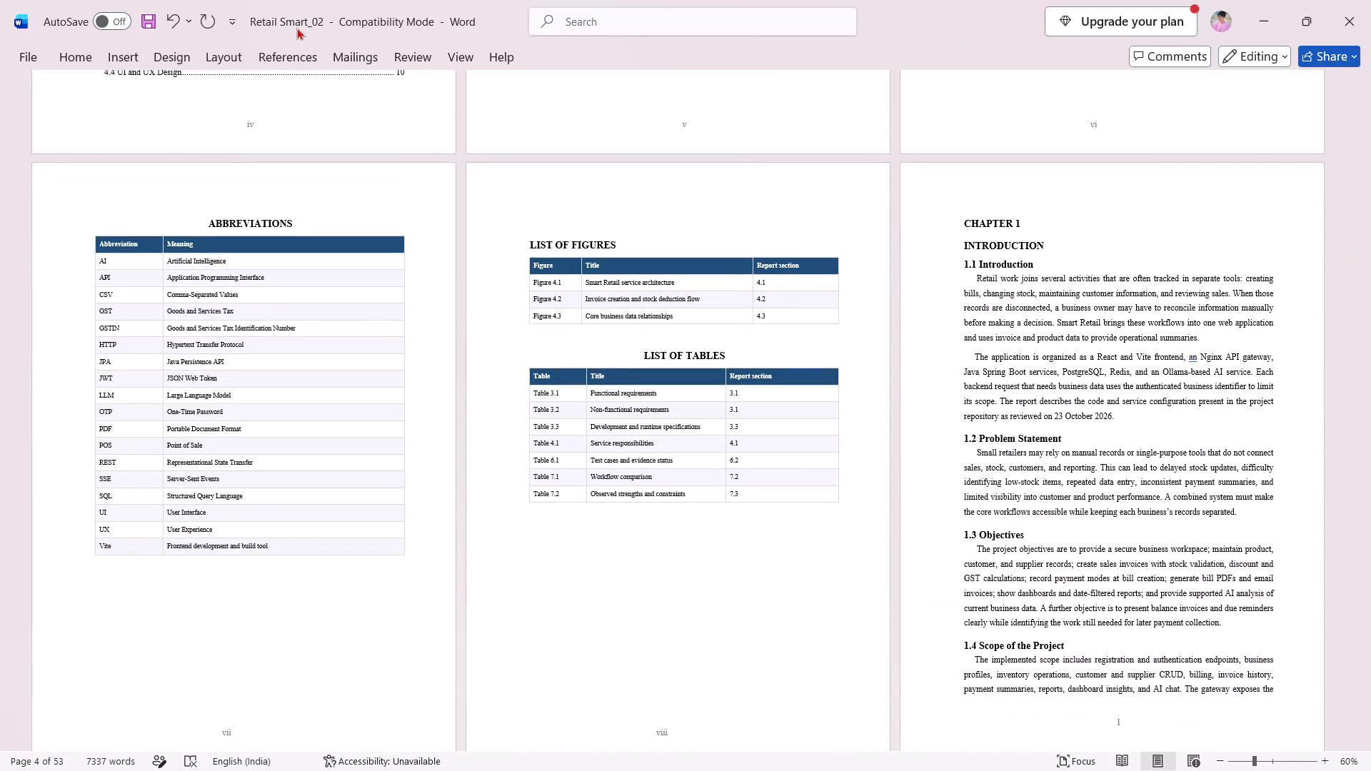
{"action": "left_click", "coordinate": [302, 21]}
Copy the project title "Smart Retail Management and Business Intelligence System" from the cover page.
{"action": "scroll", "coordinate": [505, 293], "scroll_direction": "up", "scroll_amount": 8}
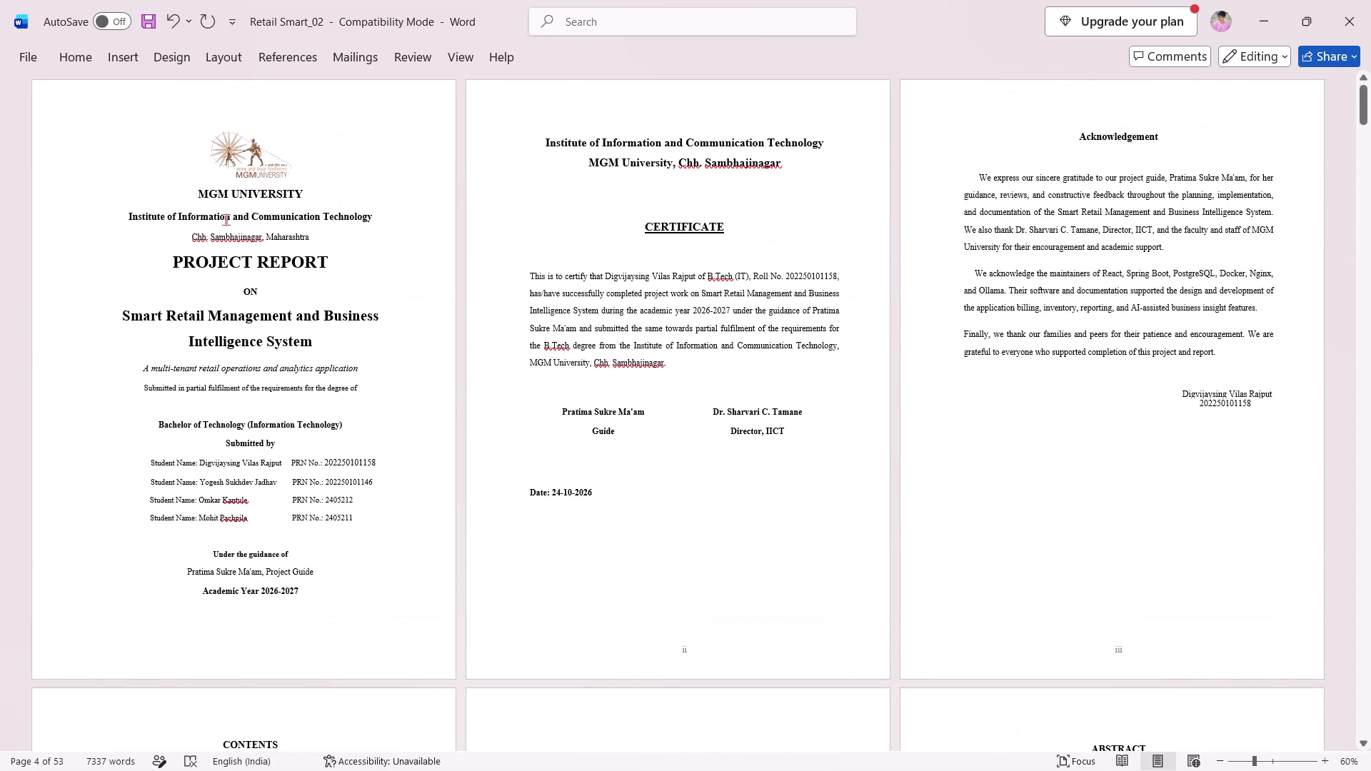
{"action": "left_click", "coordinate": [121, 319]}
{"action": "scroll", "coordinate": [121, 319], "scroll_direction": "up", "scroll_amount": 6, "text": "ctrl"}
{"action": "scroll", "coordinate": [121, 319], "scroll_direction": "up", "scroll_amount": 1}
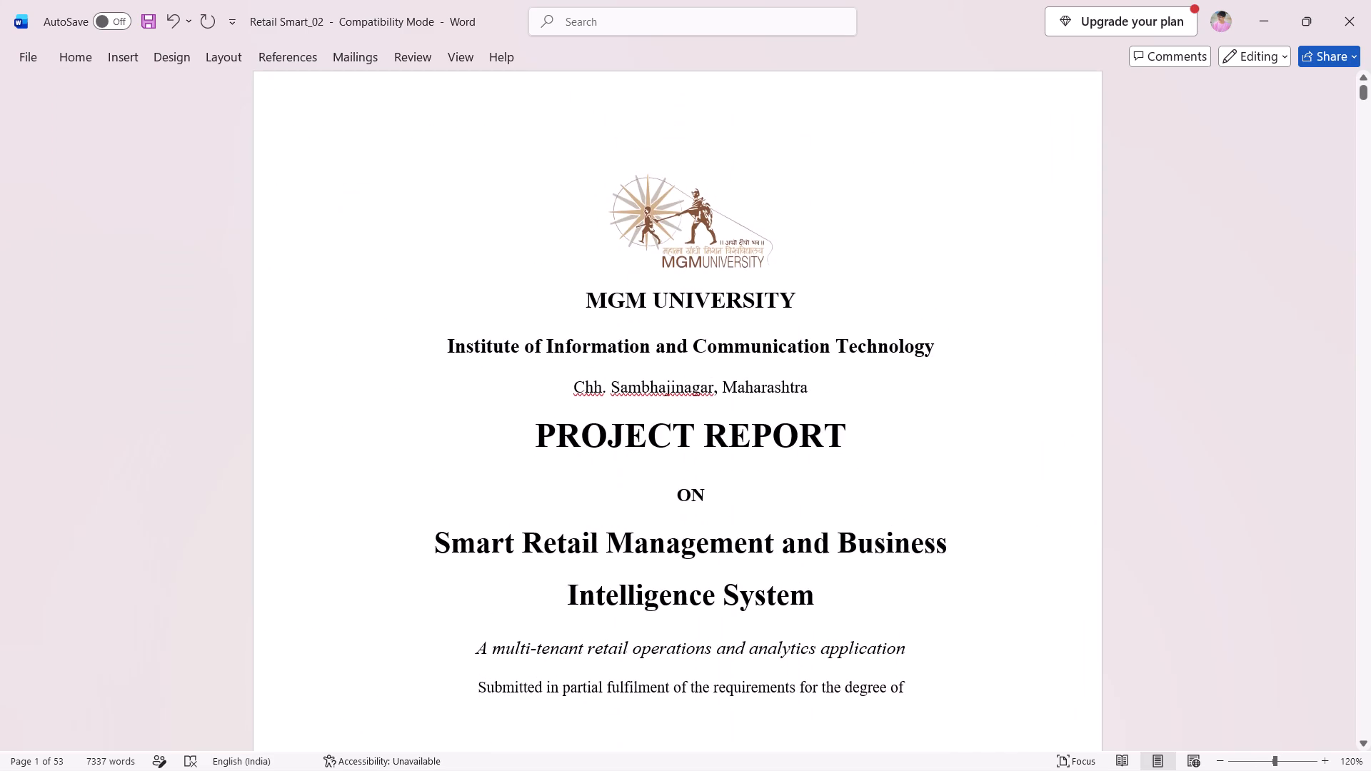
{"action": "scroll", "coordinate": [121, 319], "scroll_direction": "down", "scroll_amount": 2, "text": "ctrl"}
{"action": "scroll", "coordinate": [455, 373], "scroll_direction": "down", "scroll_amount": 4, "text": "ctrl"}
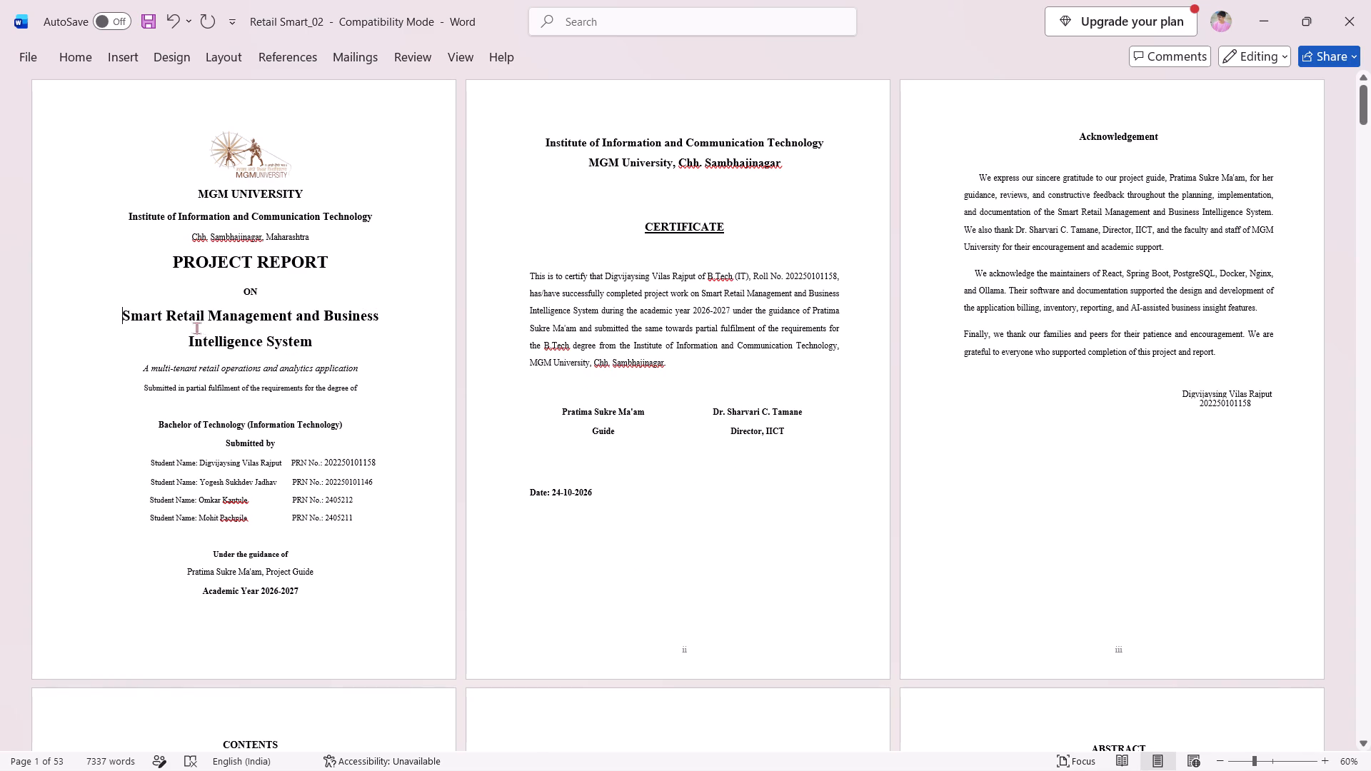
{"action": "left_click_drag", "start_coordinate": [122, 314], "coordinate": [306, 345]}
{"action": "key", "text": "ctrl+c"}
{"action": "left_click", "coordinate": [326, 341]}
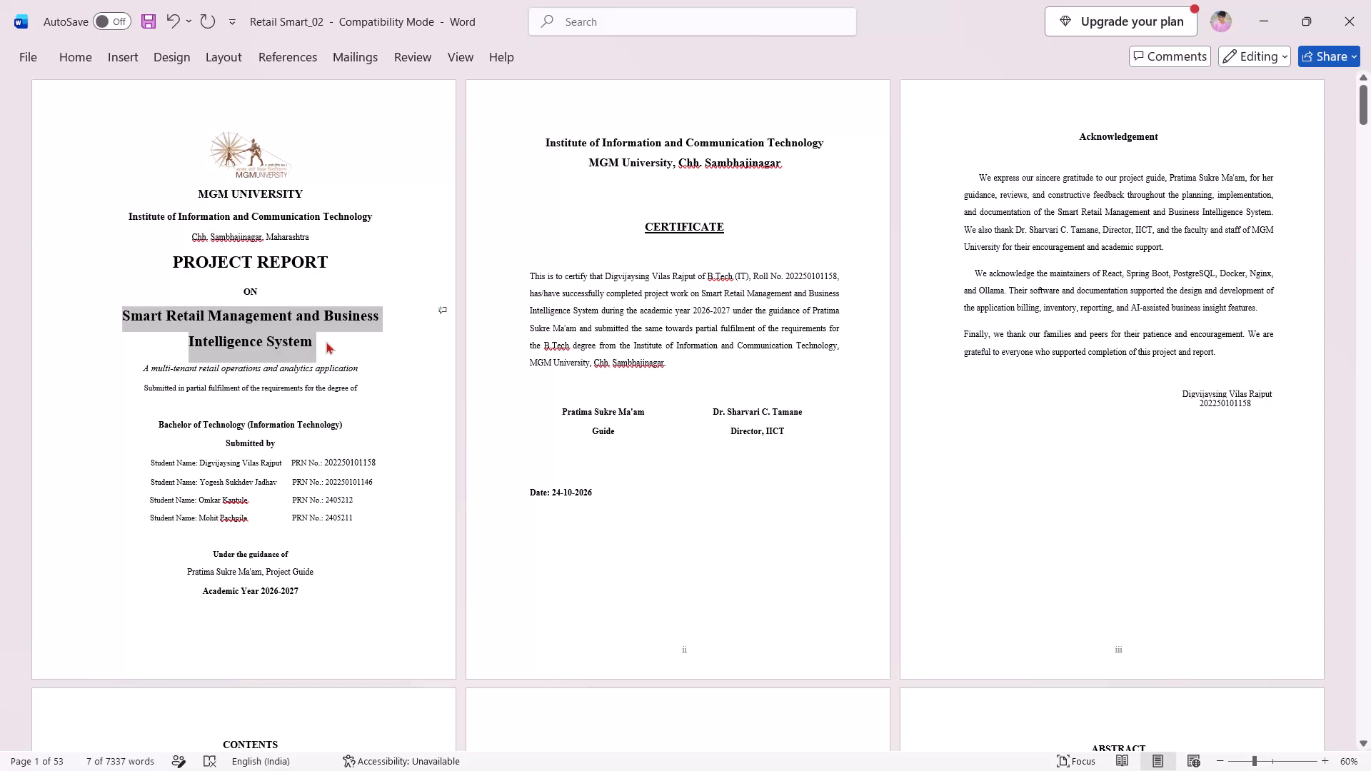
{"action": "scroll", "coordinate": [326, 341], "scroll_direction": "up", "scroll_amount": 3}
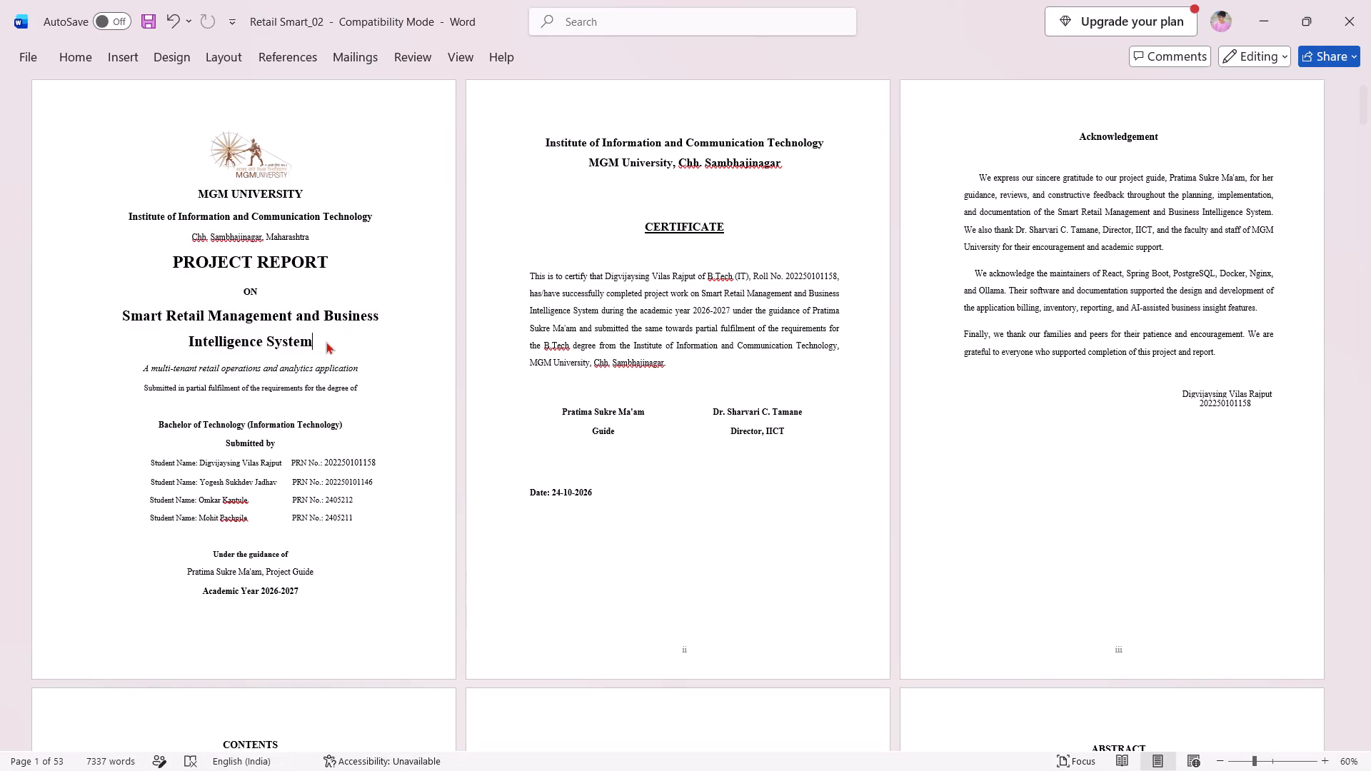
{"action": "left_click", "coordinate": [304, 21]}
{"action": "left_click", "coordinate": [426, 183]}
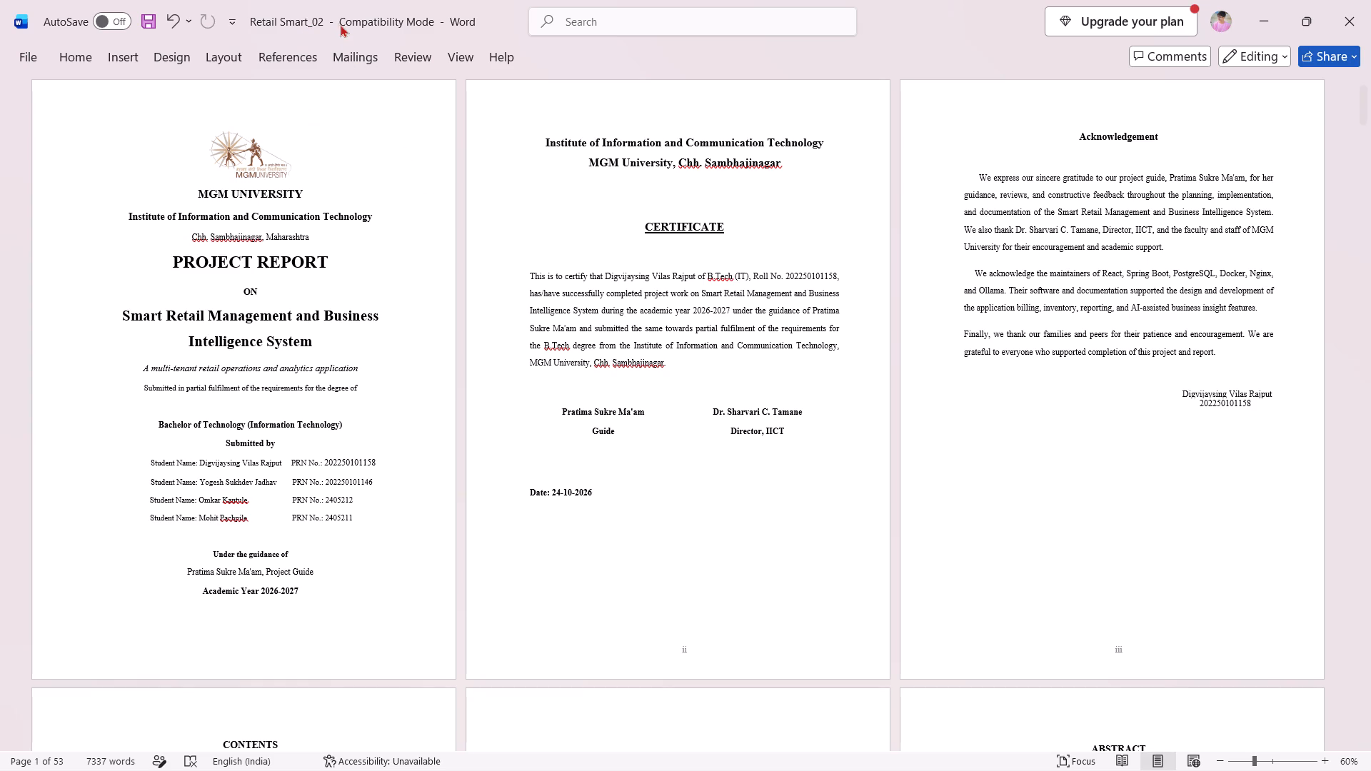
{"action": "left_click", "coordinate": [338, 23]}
Save the Retail Smart_02 document.
{"action": "left_click", "coordinate": [148, 25]}
Upload a copy of the Retail Smart_02 document to OneDrive - Personal.
{"action": "left_click", "coordinate": [363, 12]}
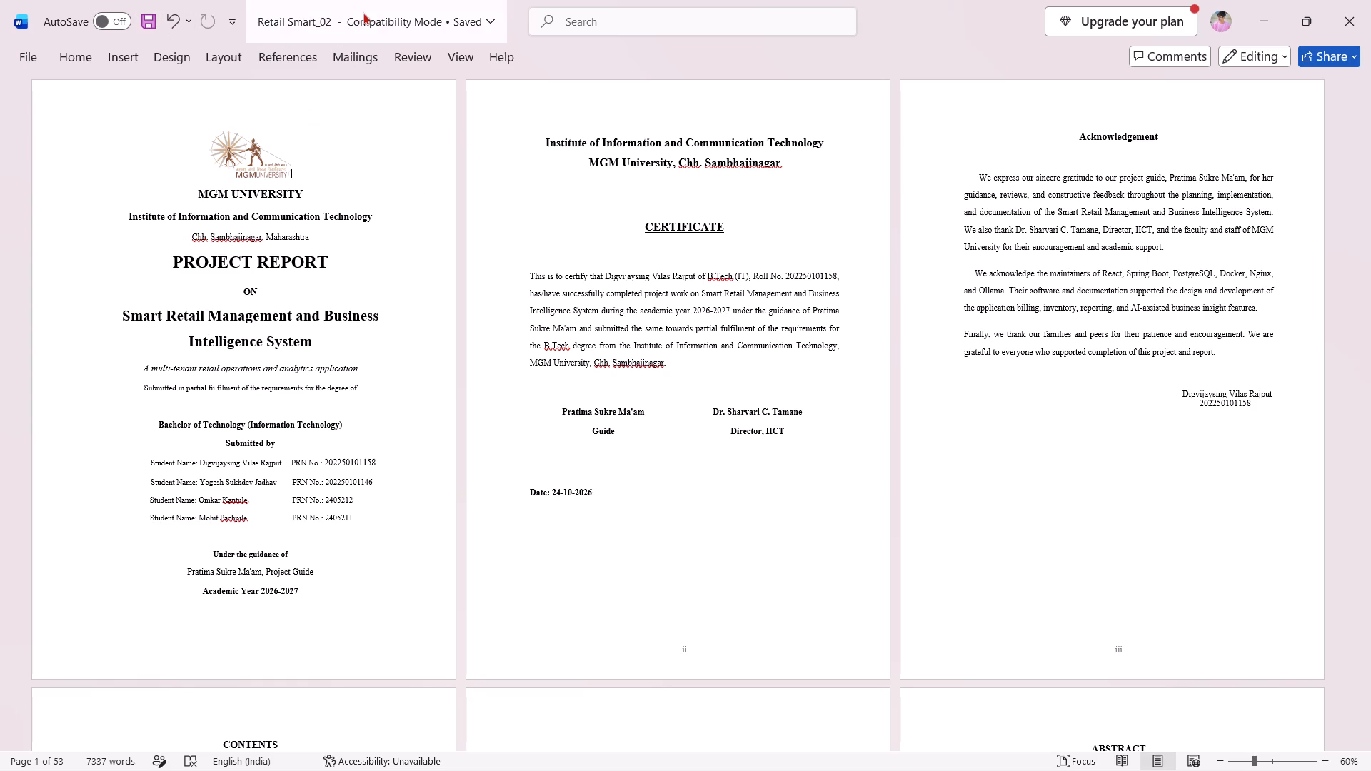
{"action": "left_click", "coordinate": [318, 16]}
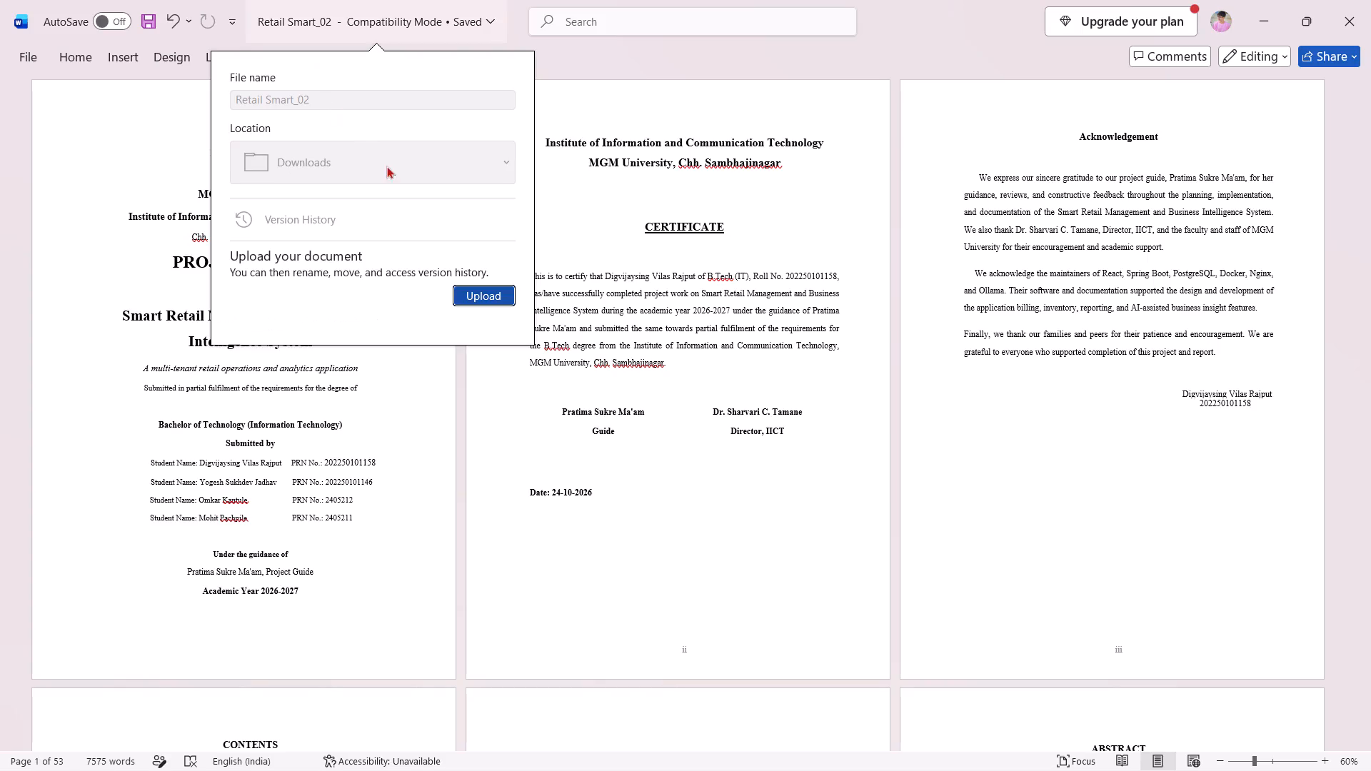
{"action": "left_click", "coordinate": [480, 294]}
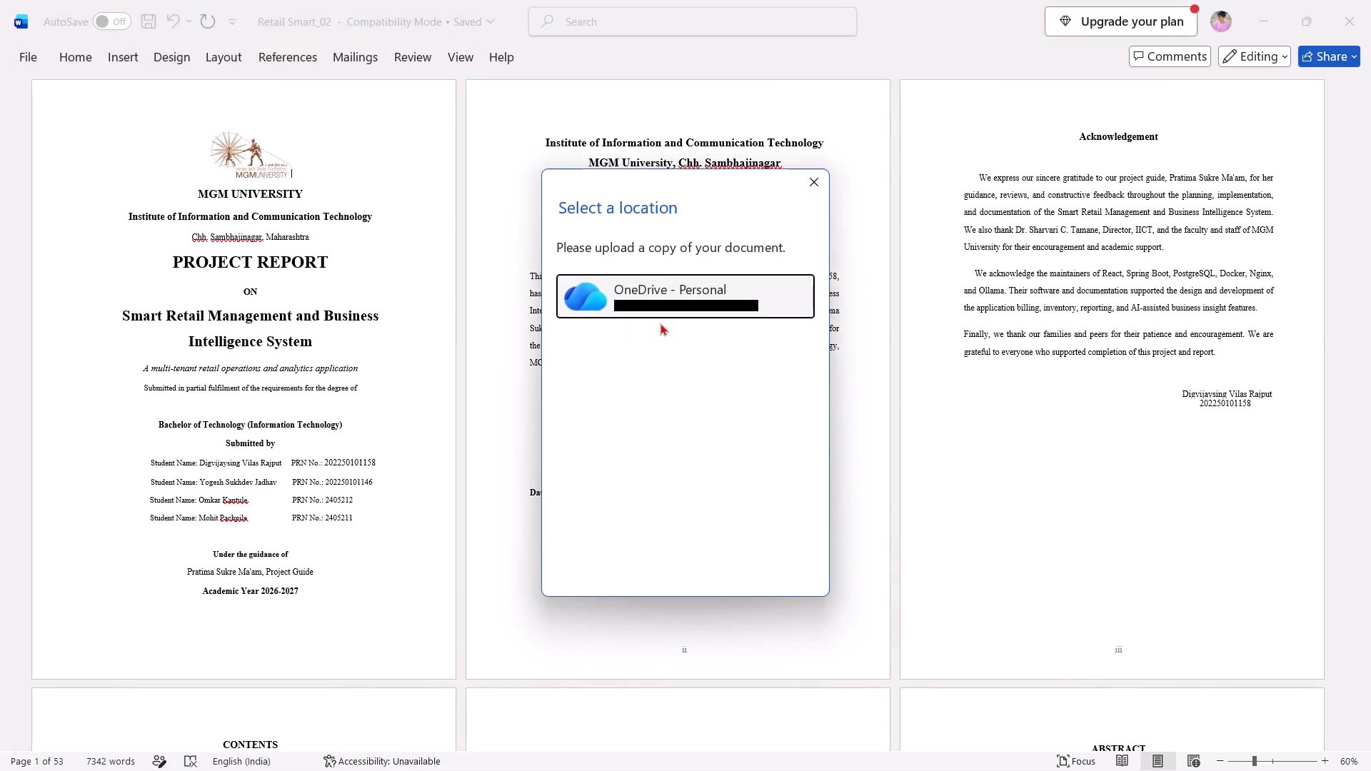
{"action": "left_click", "coordinate": [661, 314]}
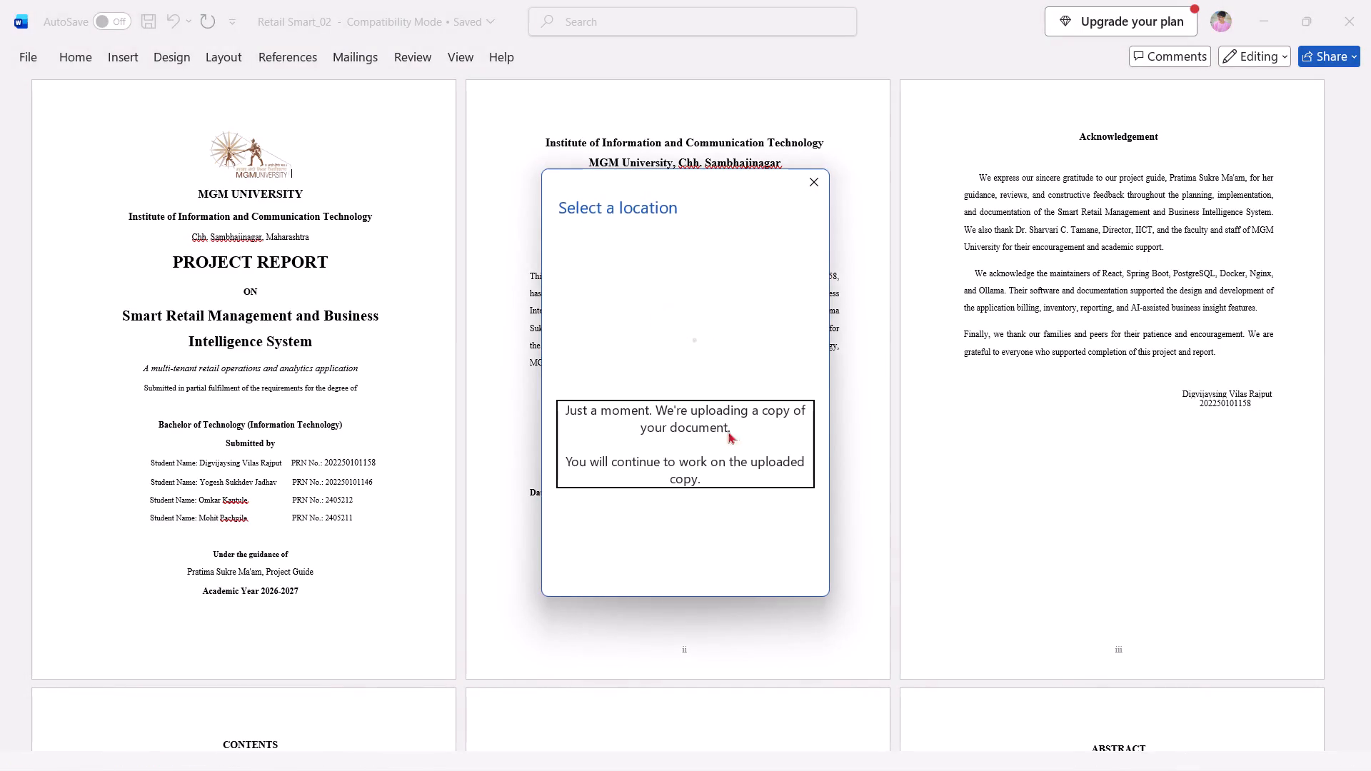
{"action": "left_click", "coordinate": [810, 185]}
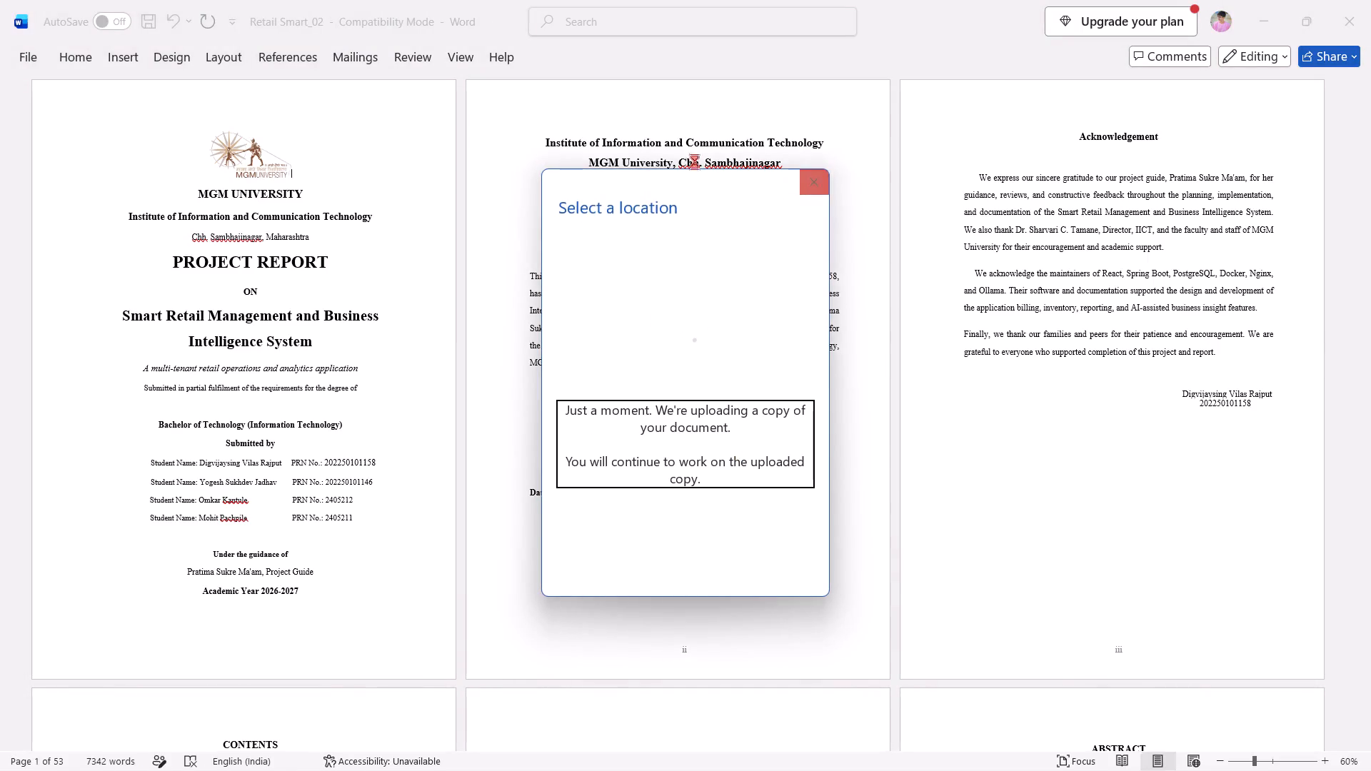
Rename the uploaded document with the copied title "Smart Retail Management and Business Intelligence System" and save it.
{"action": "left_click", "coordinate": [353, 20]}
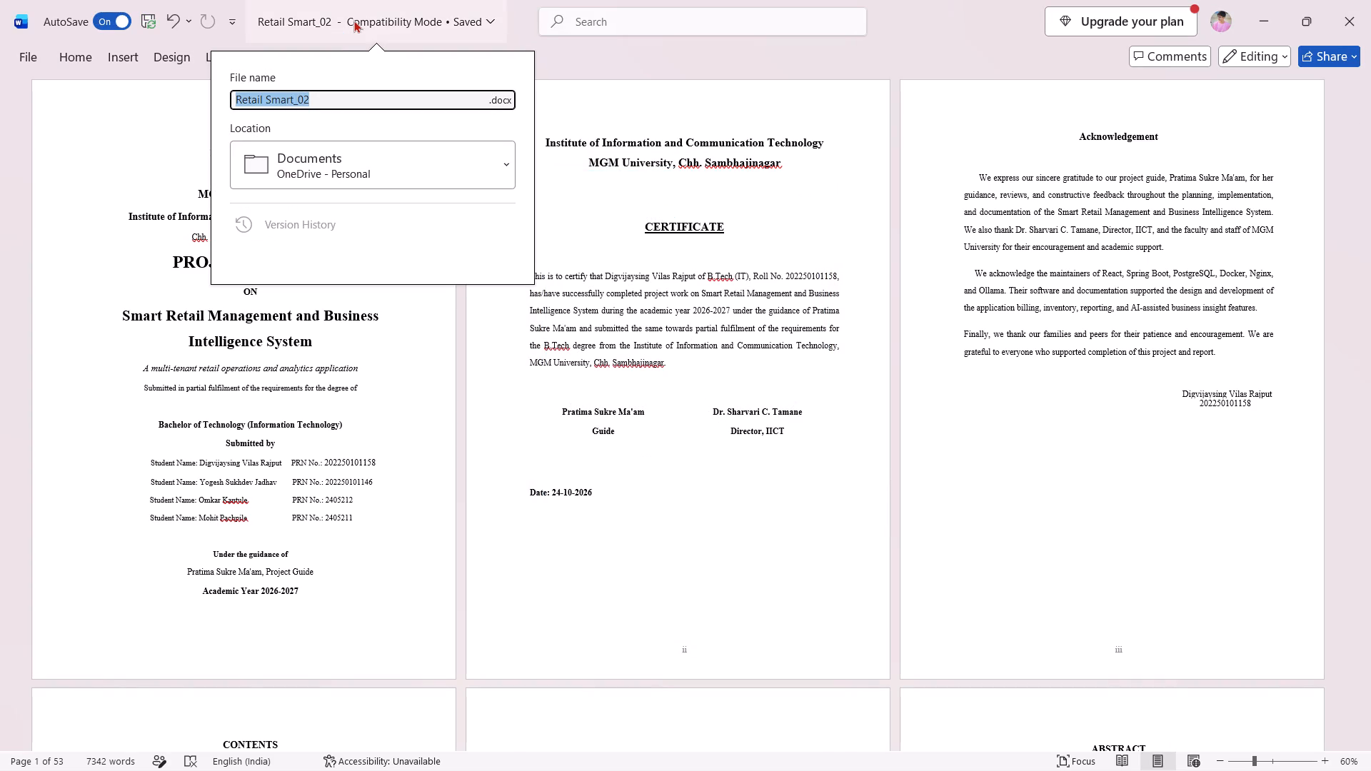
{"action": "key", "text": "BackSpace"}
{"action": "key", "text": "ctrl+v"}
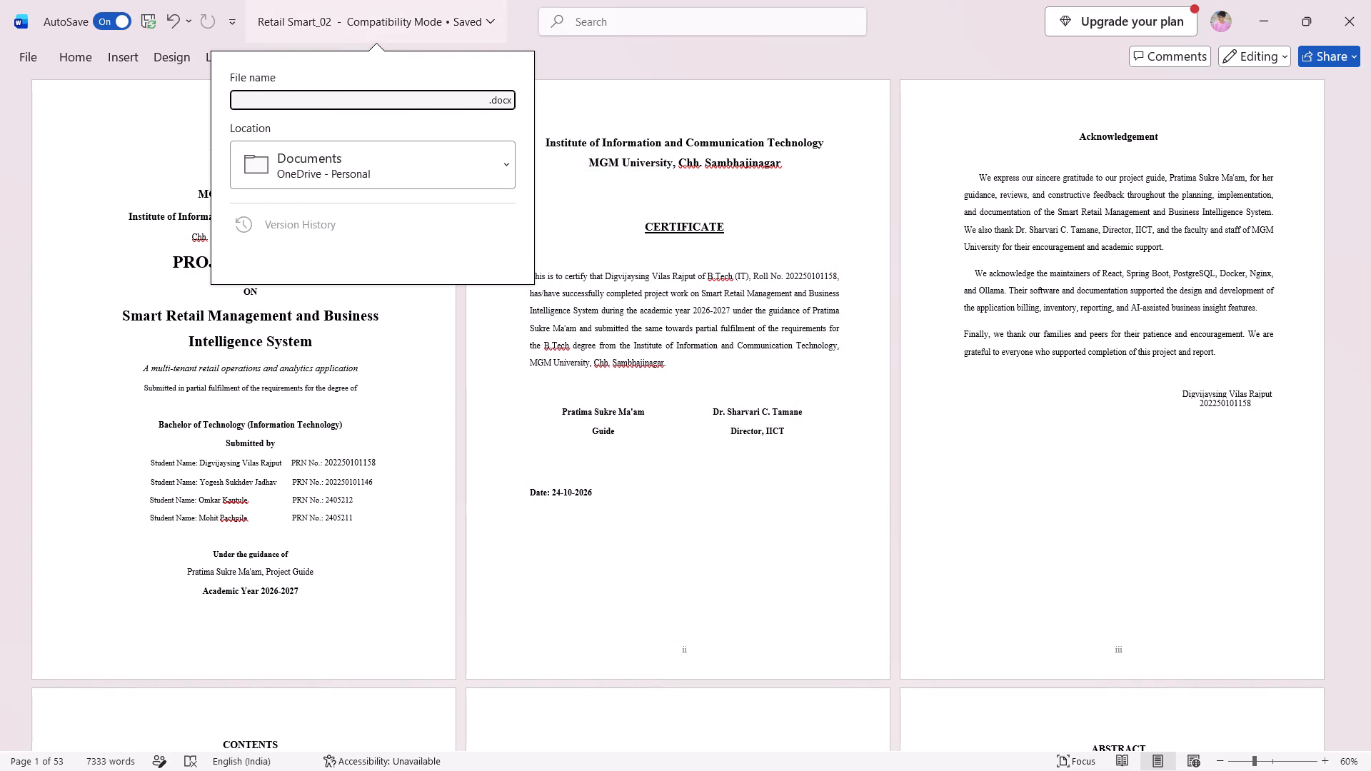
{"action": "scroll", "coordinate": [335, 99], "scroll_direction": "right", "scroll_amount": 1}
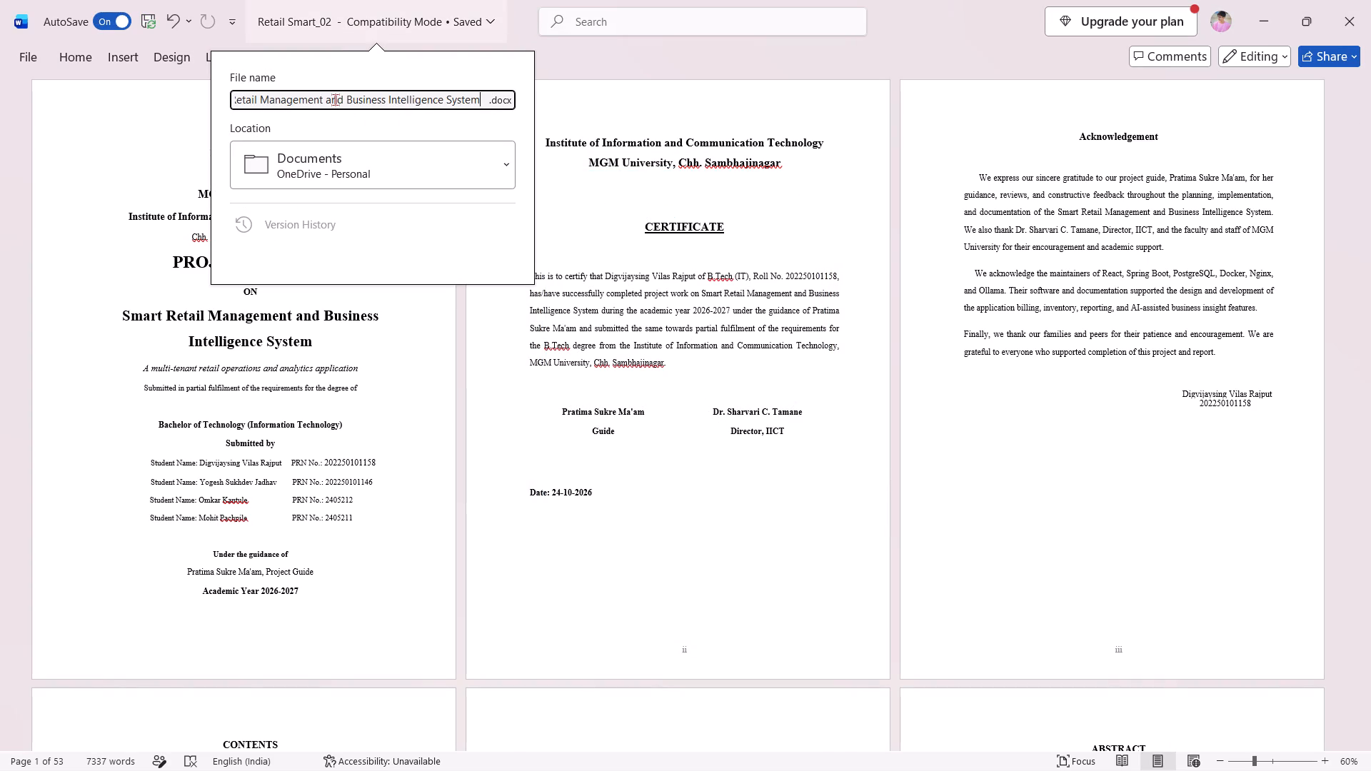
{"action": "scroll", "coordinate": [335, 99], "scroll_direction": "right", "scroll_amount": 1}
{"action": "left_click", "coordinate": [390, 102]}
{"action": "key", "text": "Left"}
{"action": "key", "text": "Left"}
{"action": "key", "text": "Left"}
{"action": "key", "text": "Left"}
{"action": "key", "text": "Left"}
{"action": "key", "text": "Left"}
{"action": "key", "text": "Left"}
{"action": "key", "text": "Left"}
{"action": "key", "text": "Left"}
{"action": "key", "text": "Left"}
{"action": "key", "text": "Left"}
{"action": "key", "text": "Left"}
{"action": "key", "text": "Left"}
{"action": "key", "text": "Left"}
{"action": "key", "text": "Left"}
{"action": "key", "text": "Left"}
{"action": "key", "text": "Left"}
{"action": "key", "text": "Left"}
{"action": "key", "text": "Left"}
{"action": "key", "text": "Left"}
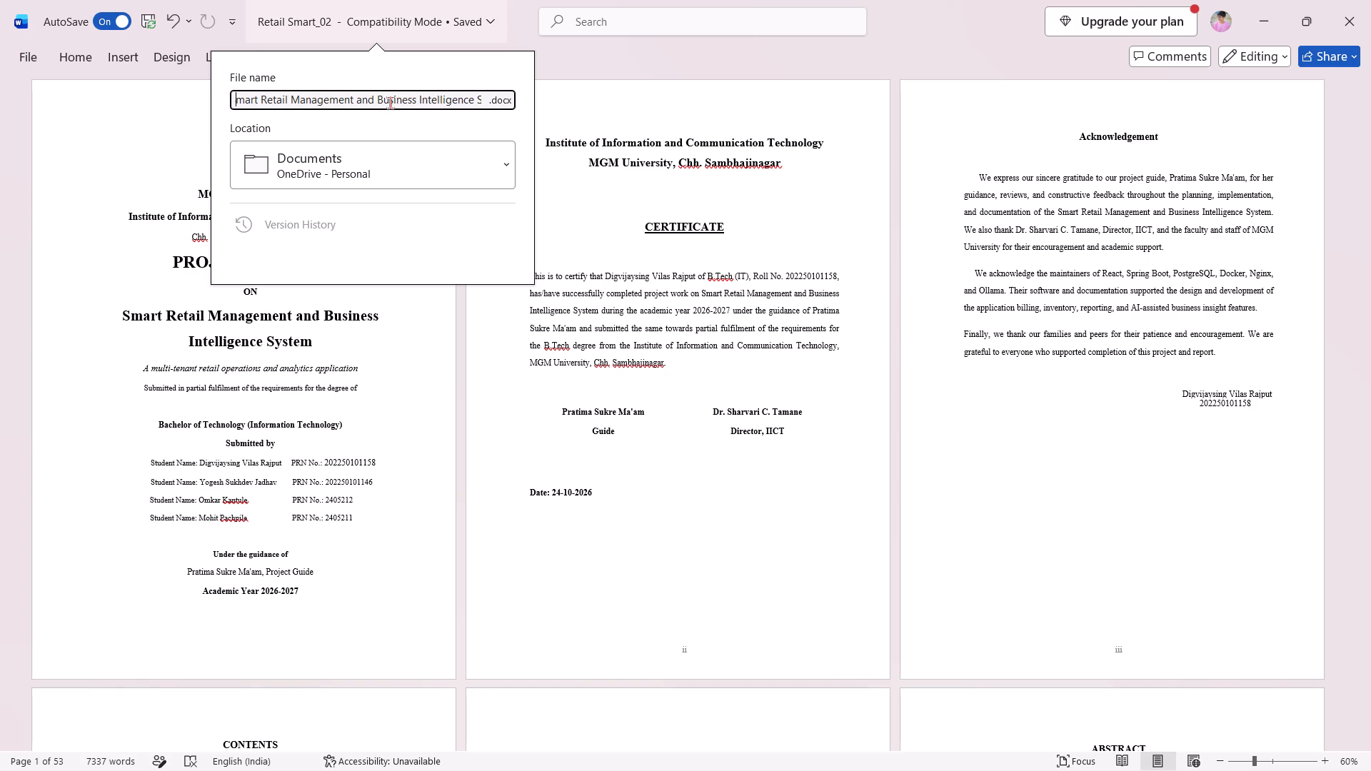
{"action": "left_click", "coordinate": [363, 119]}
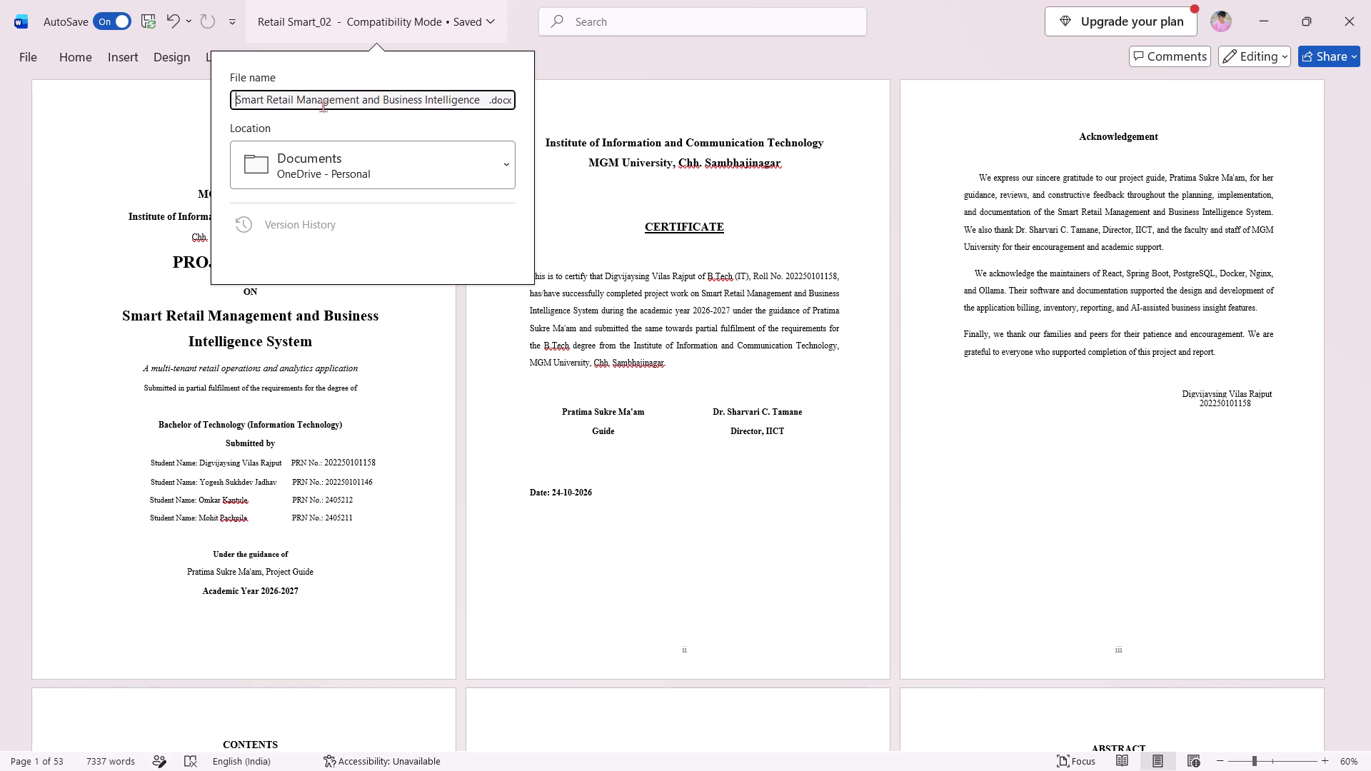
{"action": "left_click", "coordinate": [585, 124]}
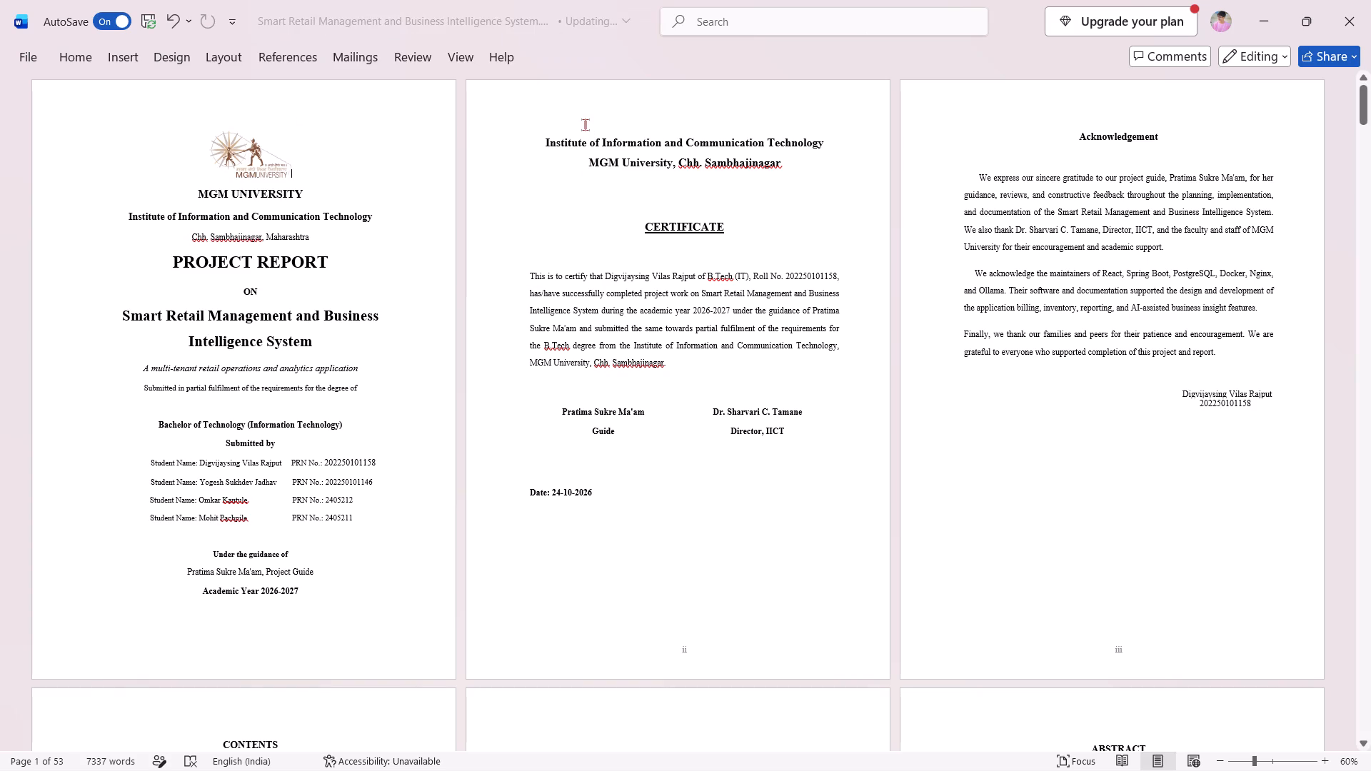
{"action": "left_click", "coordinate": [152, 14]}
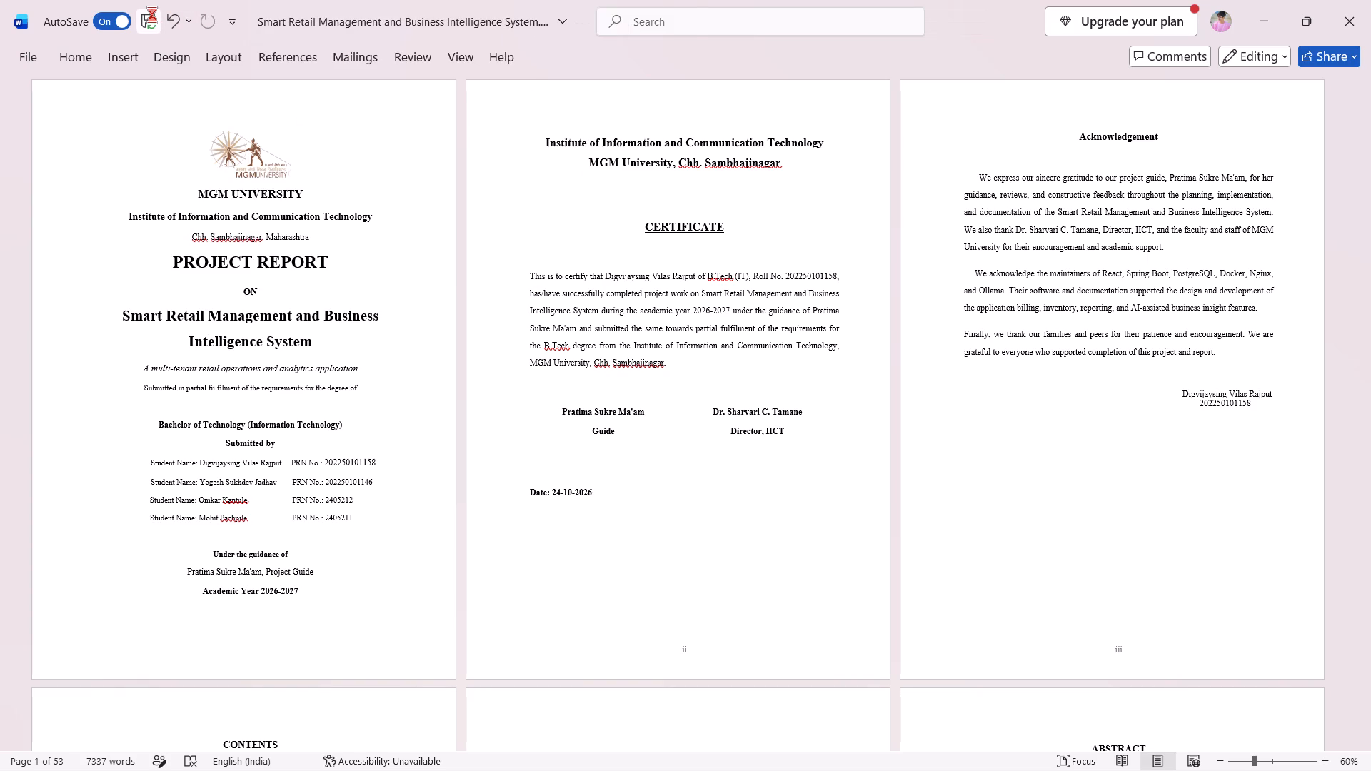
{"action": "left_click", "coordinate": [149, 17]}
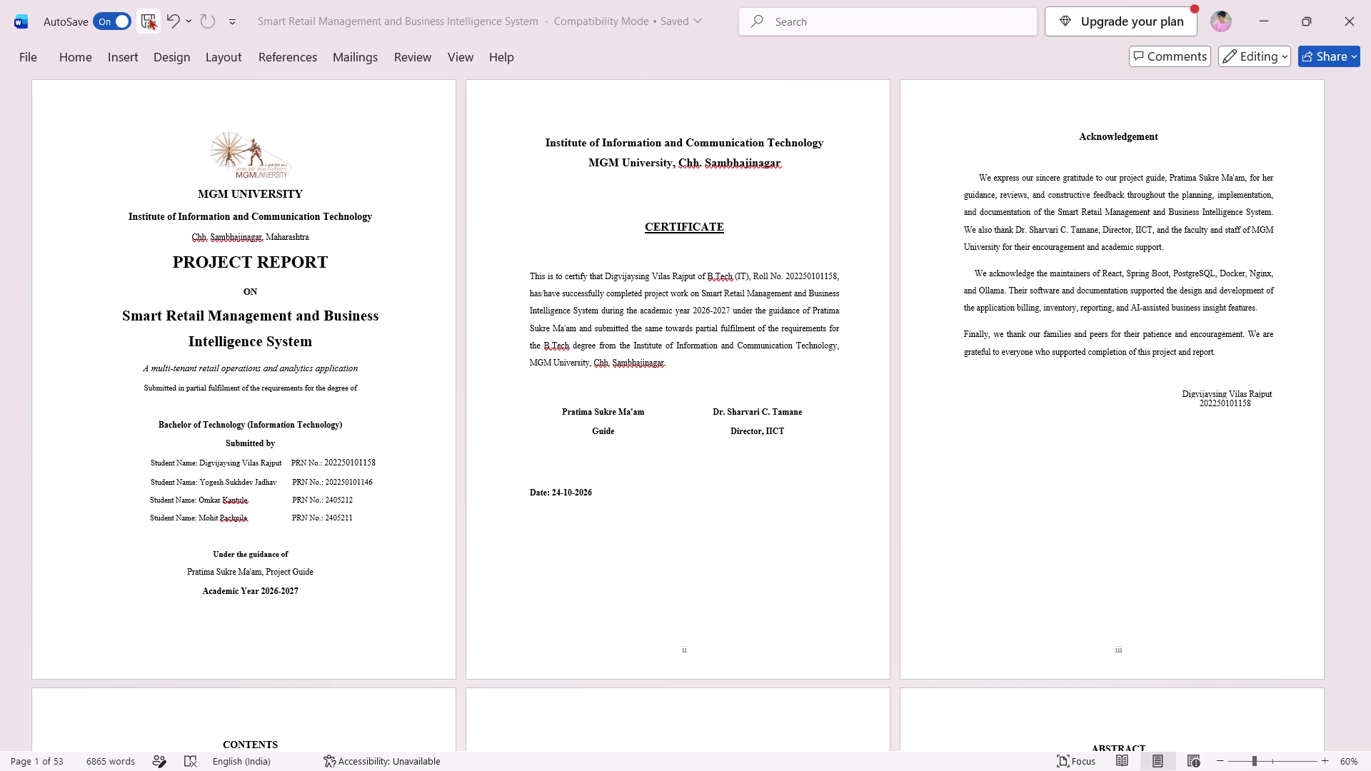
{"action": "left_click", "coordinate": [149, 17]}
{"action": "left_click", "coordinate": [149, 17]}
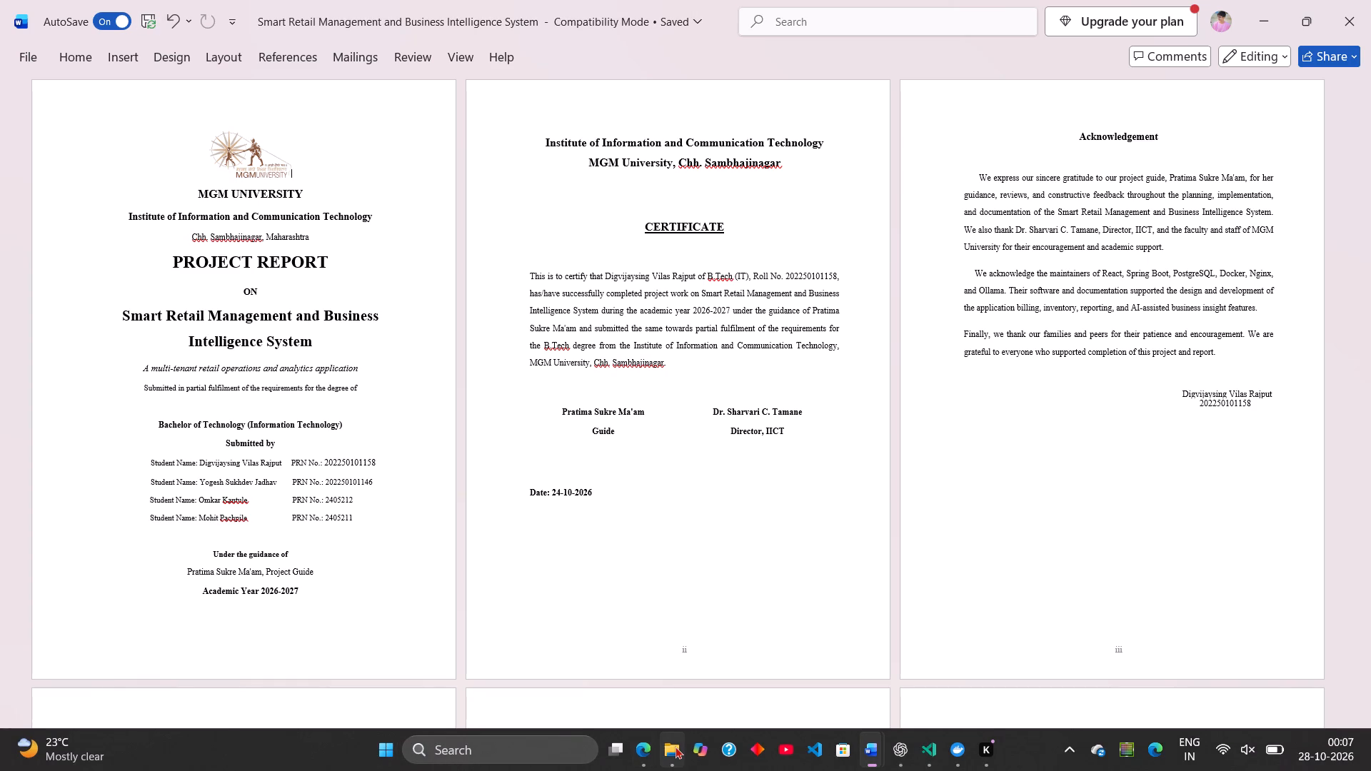
Switch to File Explorer and refresh Home to look for the renamed report among the recent files.
{"action": "left_click", "coordinate": [675, 746]}
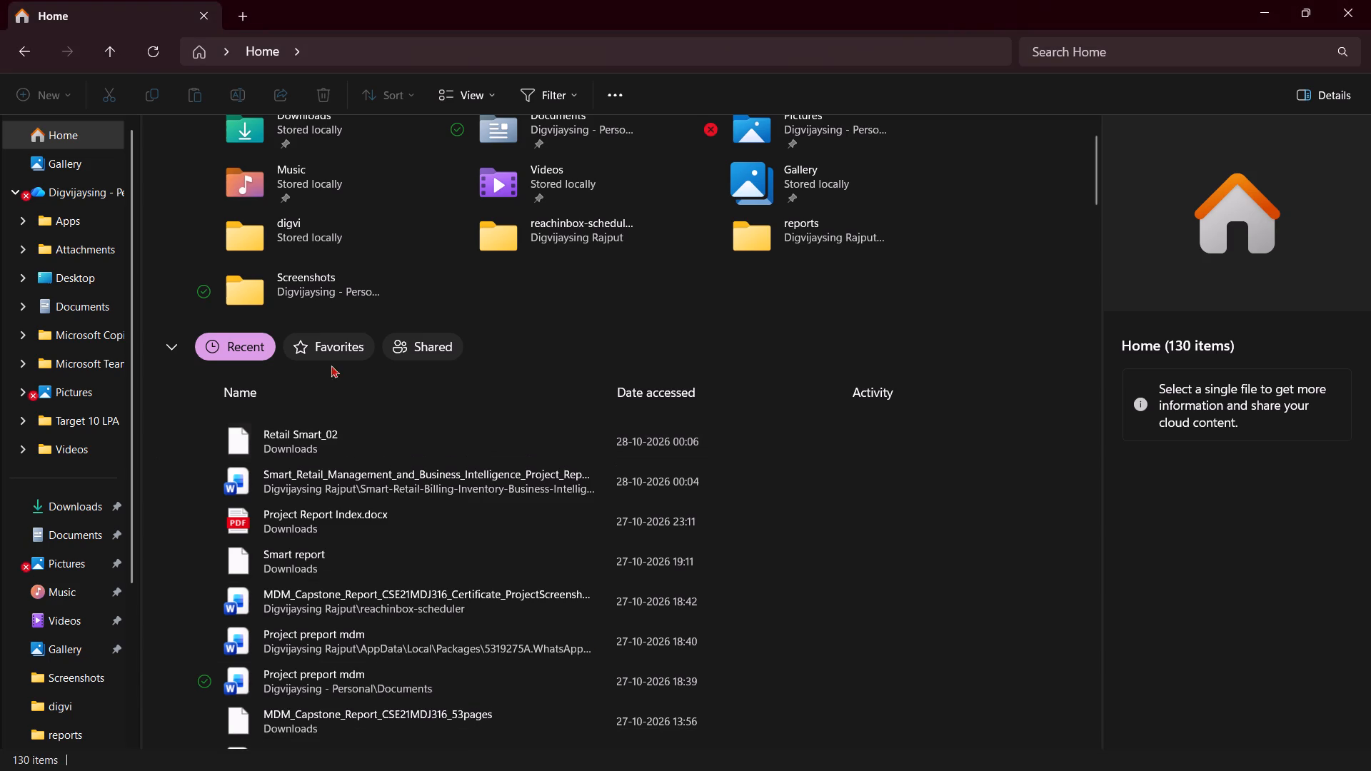
{"action": "left_click", "coordinate": [146, 60]}
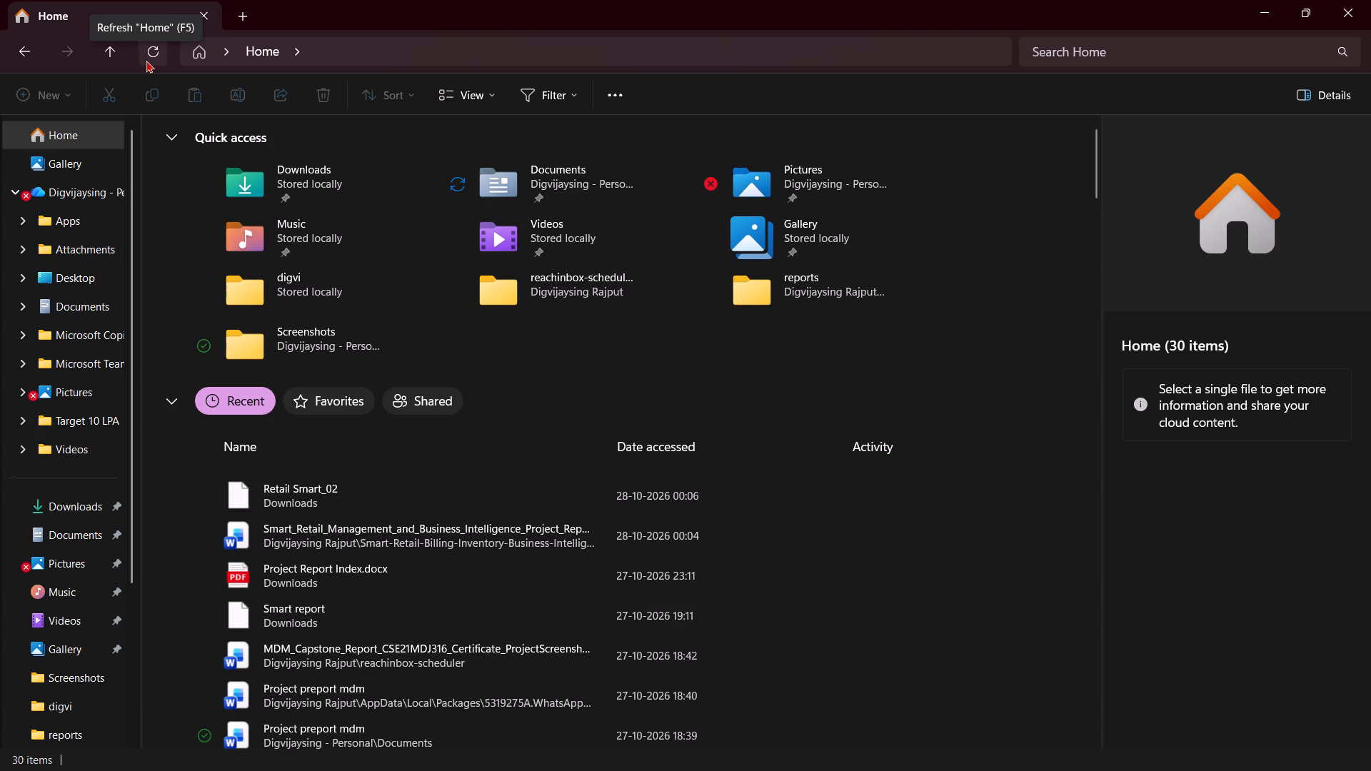
Back in Word, rename the report document as Smart_retail_Final_Report and save it.
{"action": "key", "text": "alt+Tab"}
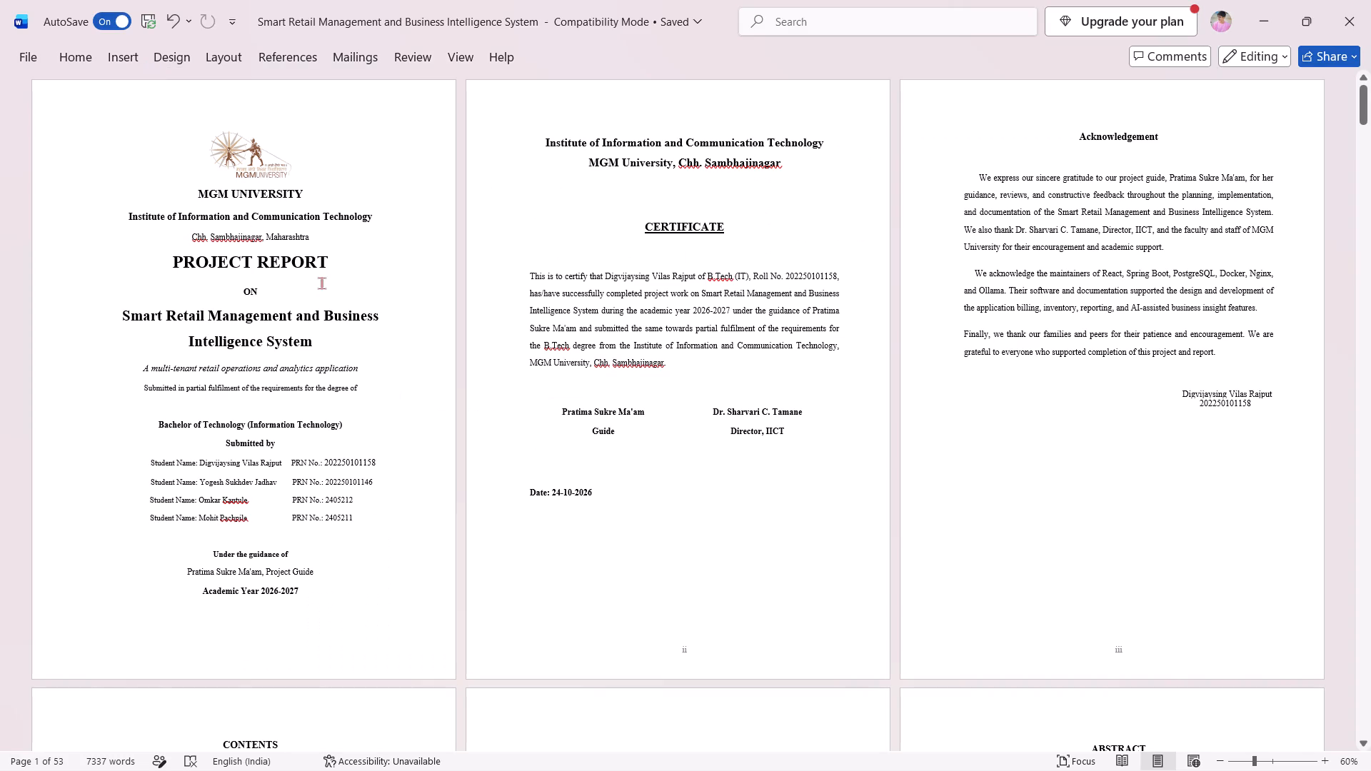
{"action": "left_click", "coordinate": [465, 34]}
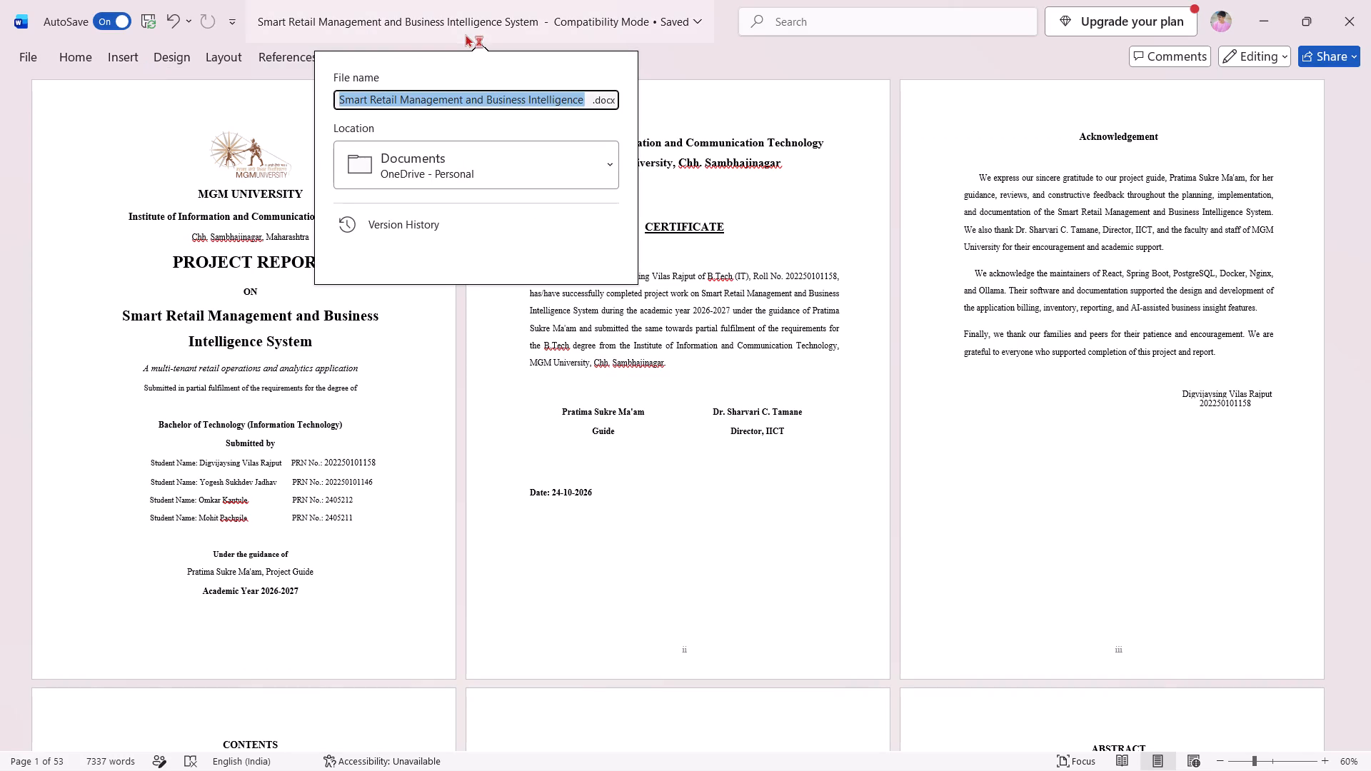
{"action": "key", "text": "BackSpace"}
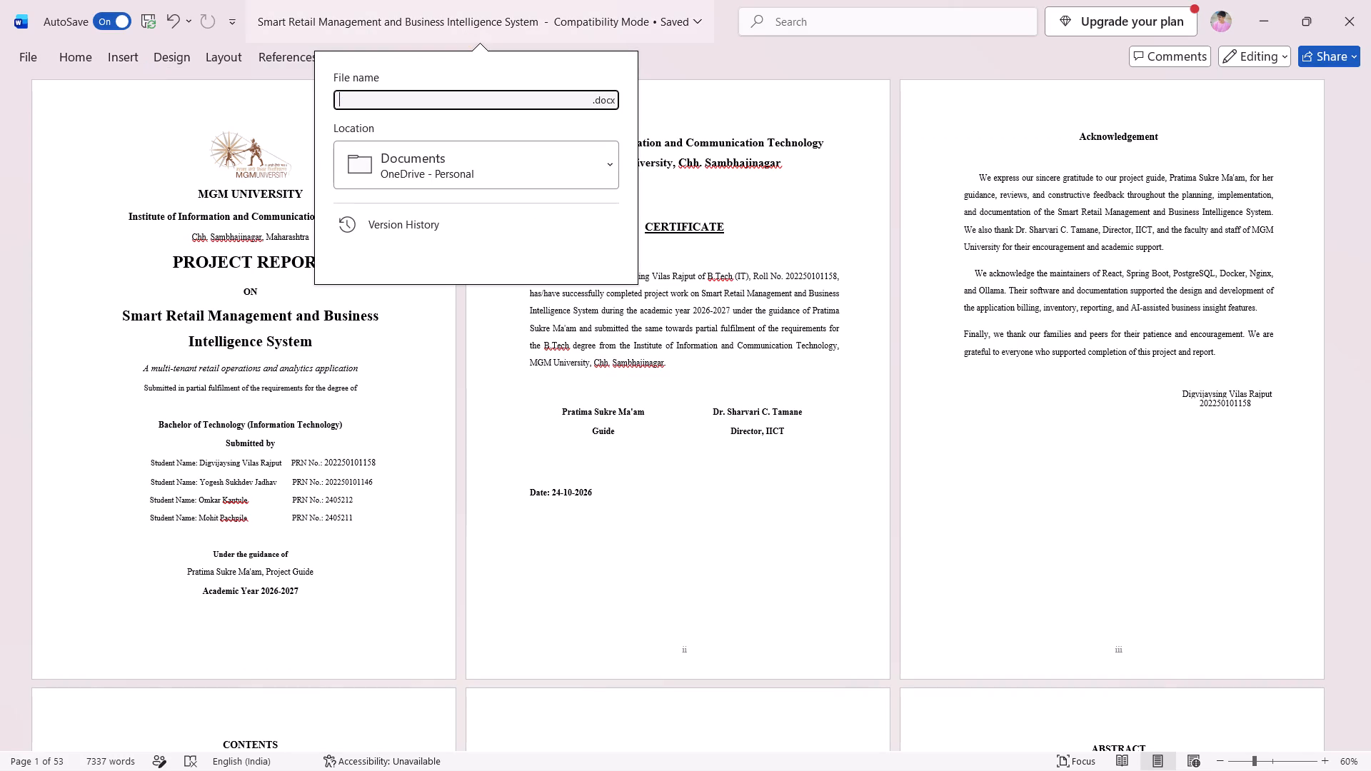
{"action": "type", "text": "Smart"}
{"action": "type", "text": "_retail"}
{"action": "type", "text": "_Final"}
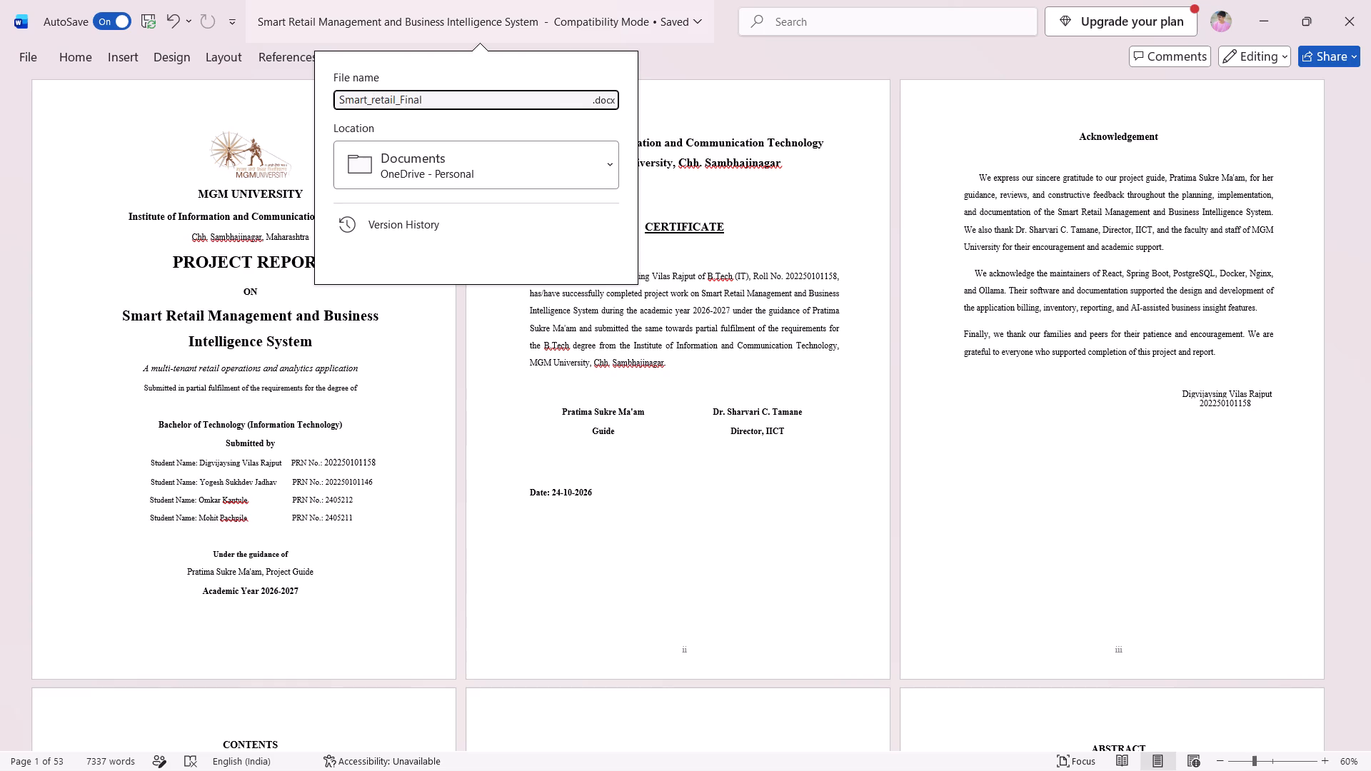
{"action": "type", "text": "_Report"}
{"action": "key", "text": "Return"}
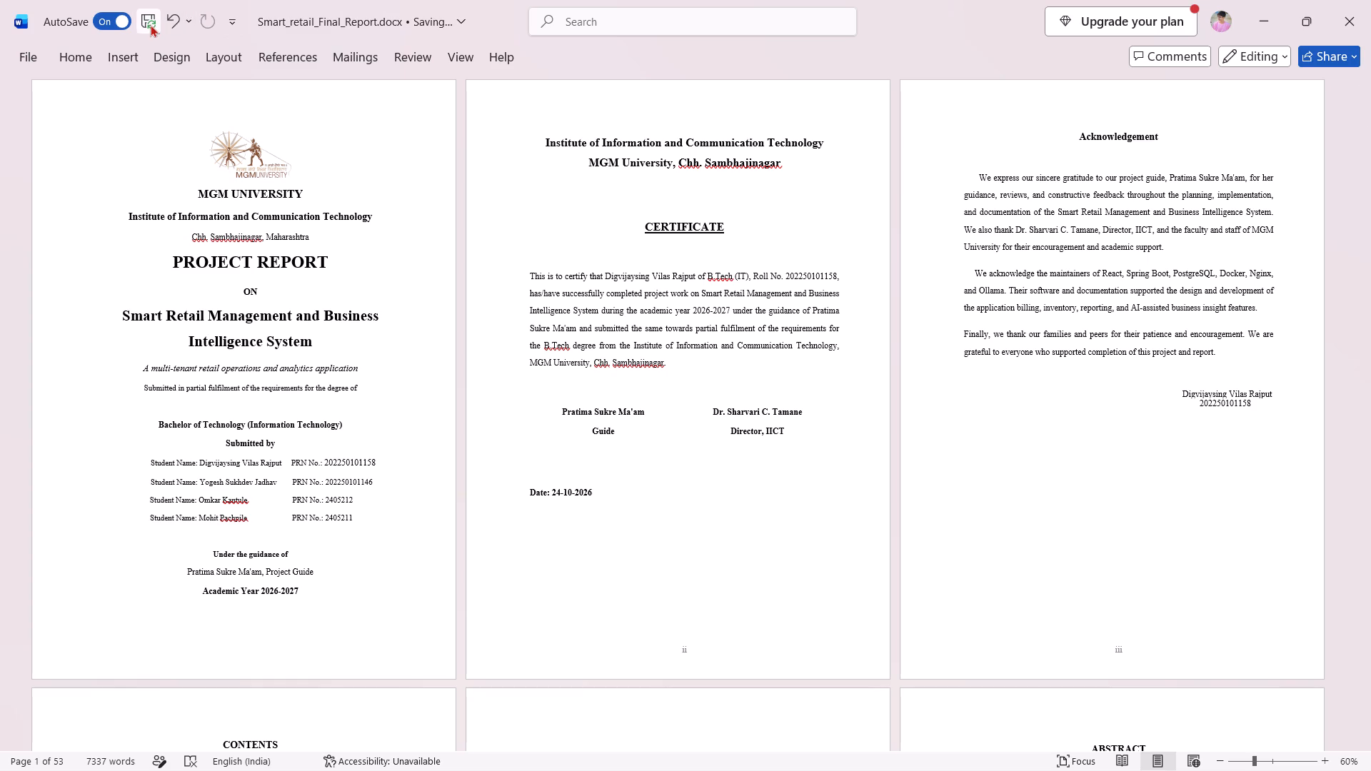
{"action": "left_click", "coordinate": [150, 24]}
{"action": "left_click", "coordinate": [150, 24]}
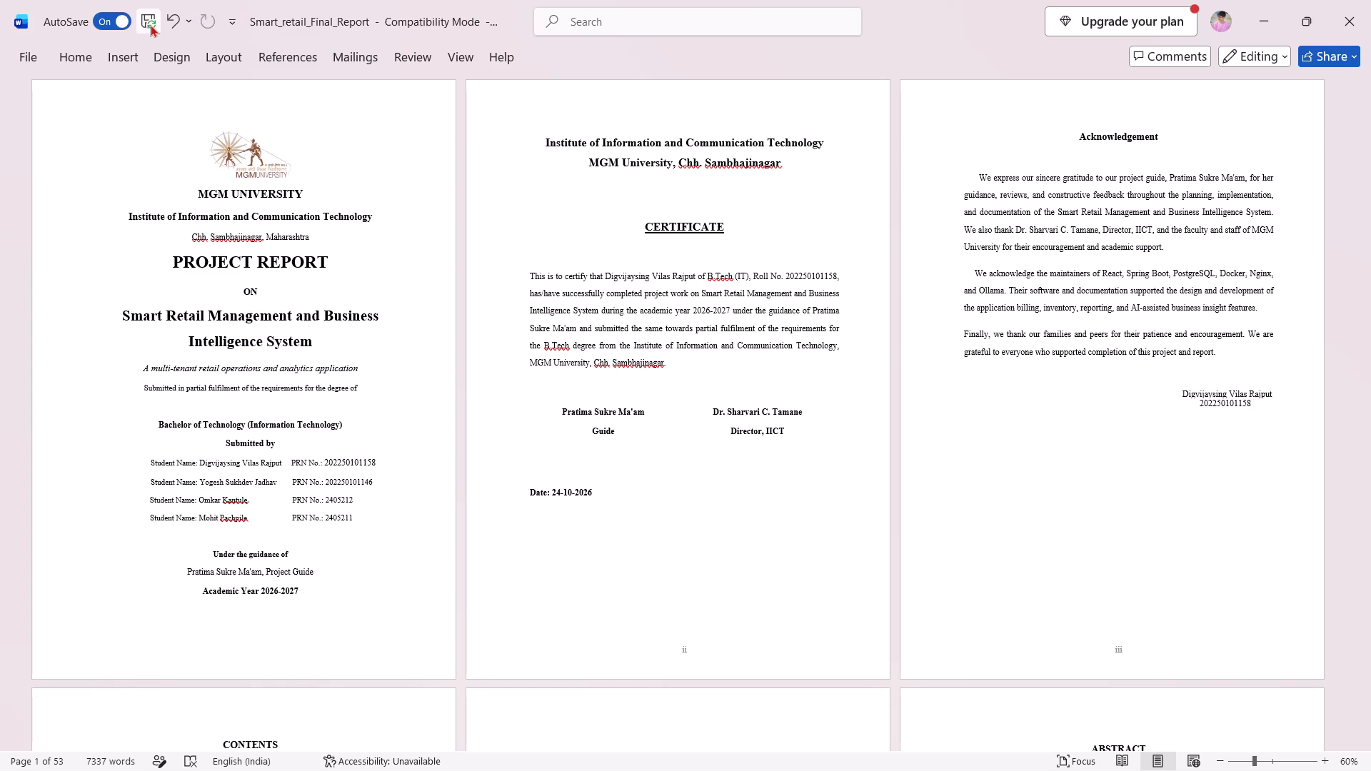
{"action": "left_click", "coordinate": [150, 24]}
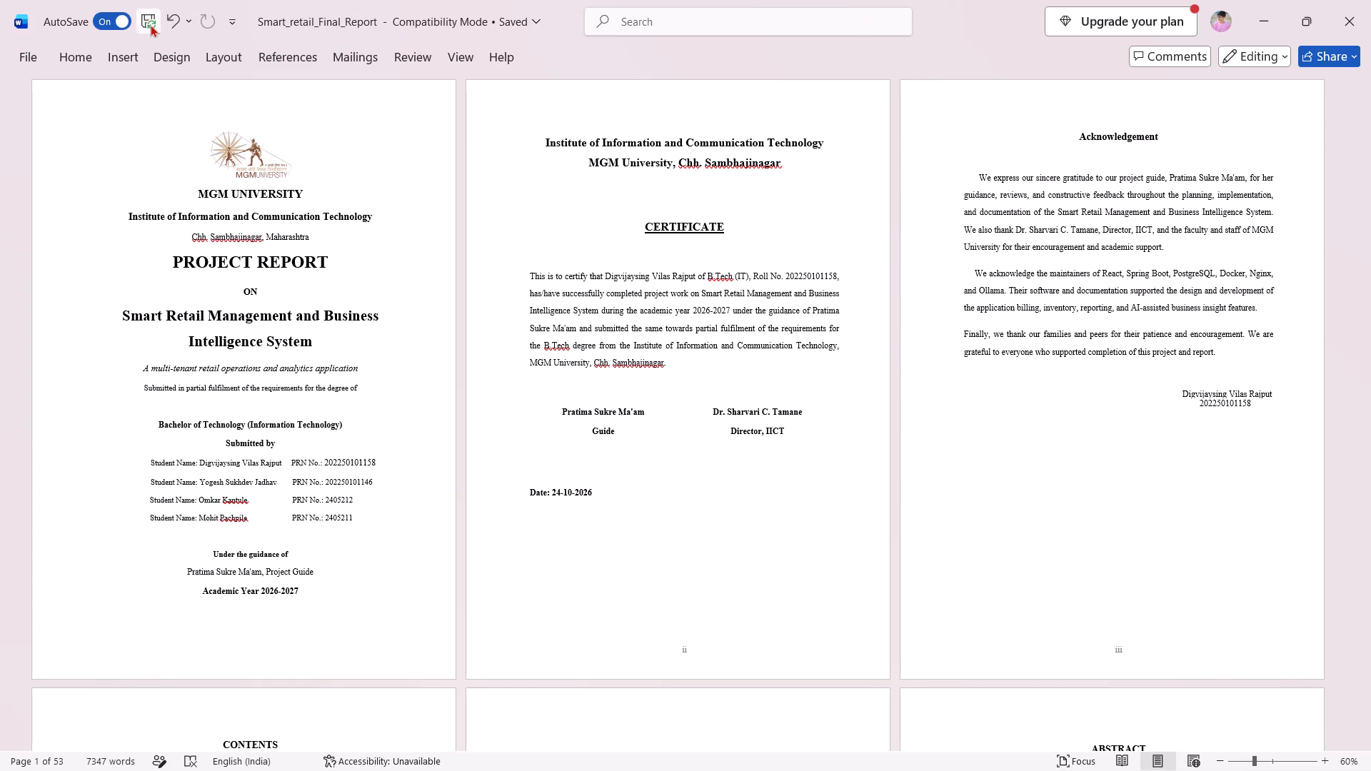
{"action": "double_click", "coordinate": [150, 24]}
Switch to File Explorer and search Home for "Smart_retail_final_report".
{"action": "key", "text": "alt+Tab"}
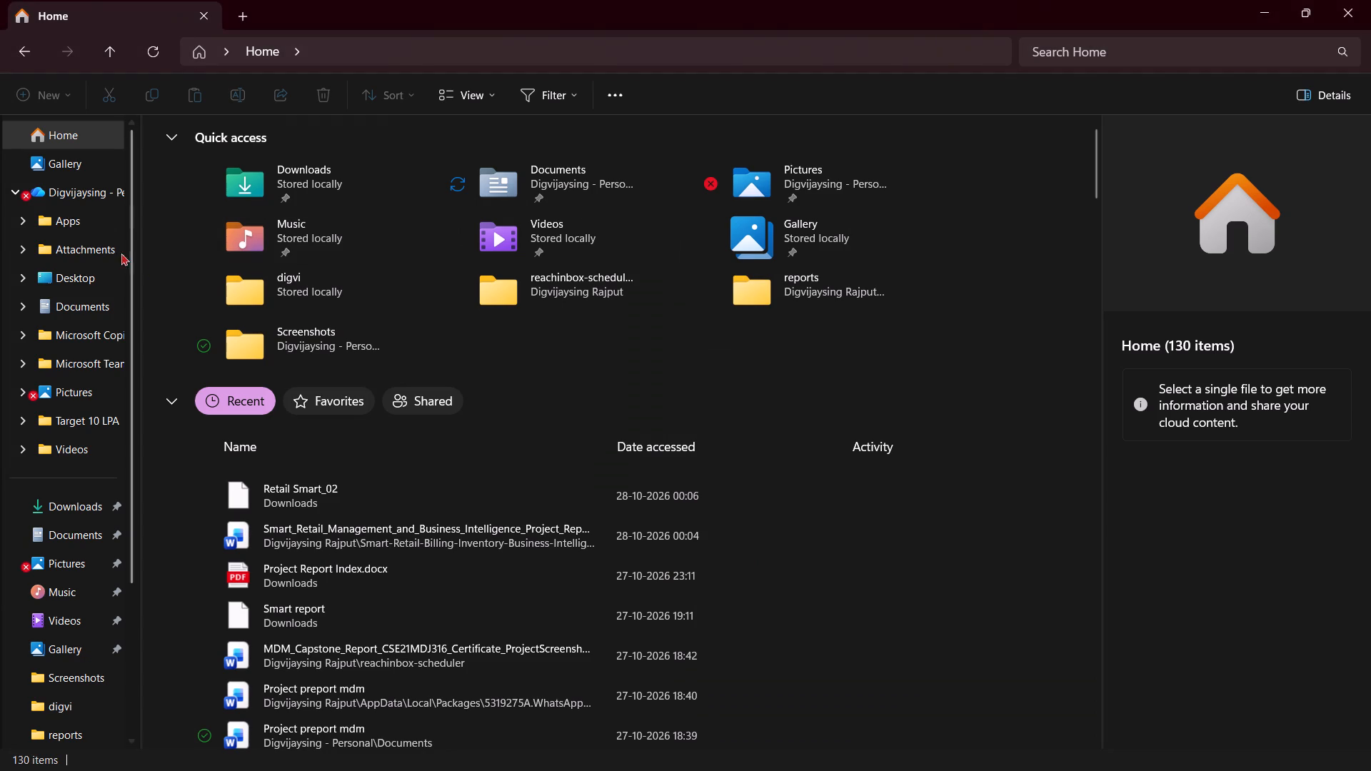
{"action": "left_click", "coordinate": [69, 510]}
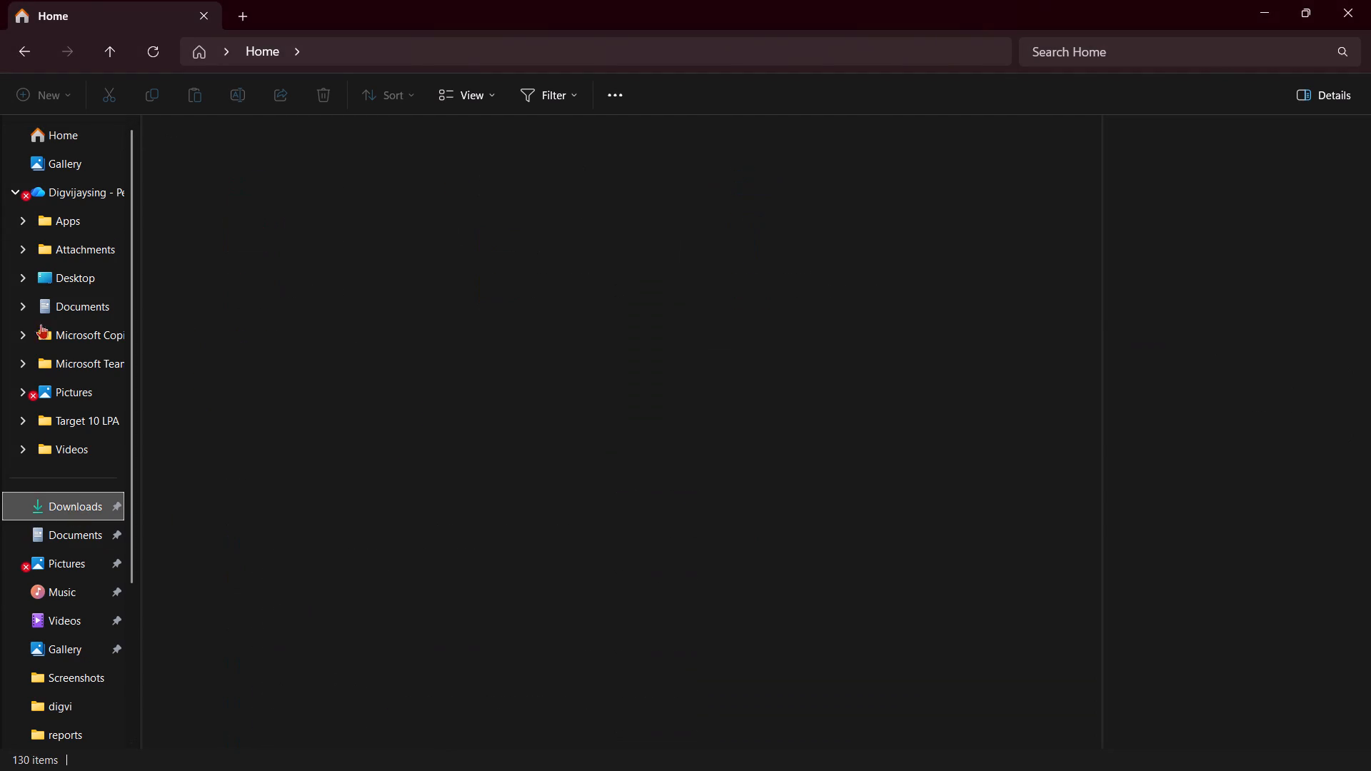
{"action": "double_click", "coordinate": [69, 127]}
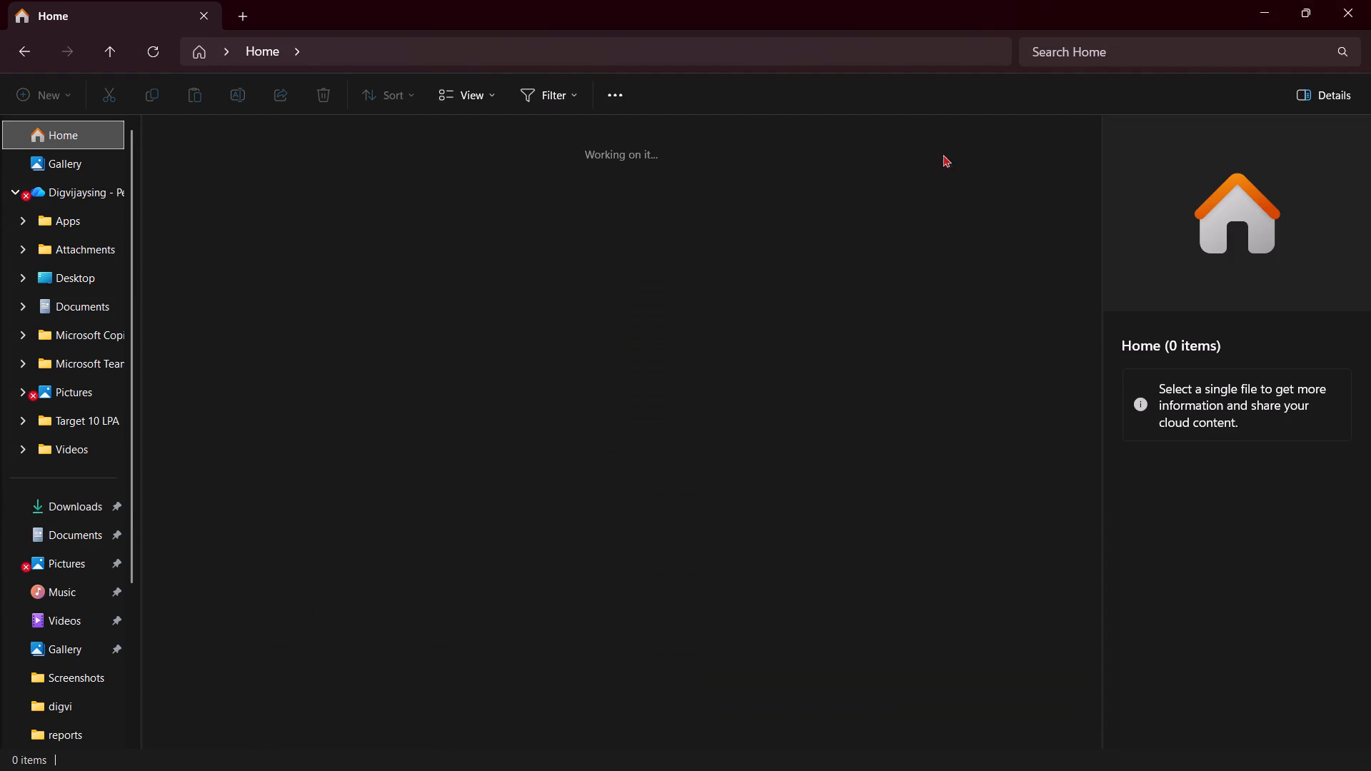
{"action": "left_click", "coordinate": [1149, 64]}
{"action": "type", "text": "Smart"}
{"action": "type", "text": "_retail_final_repor"}
{"action": "key", "text": "t"}
{"action": "key", "text": "Return"}
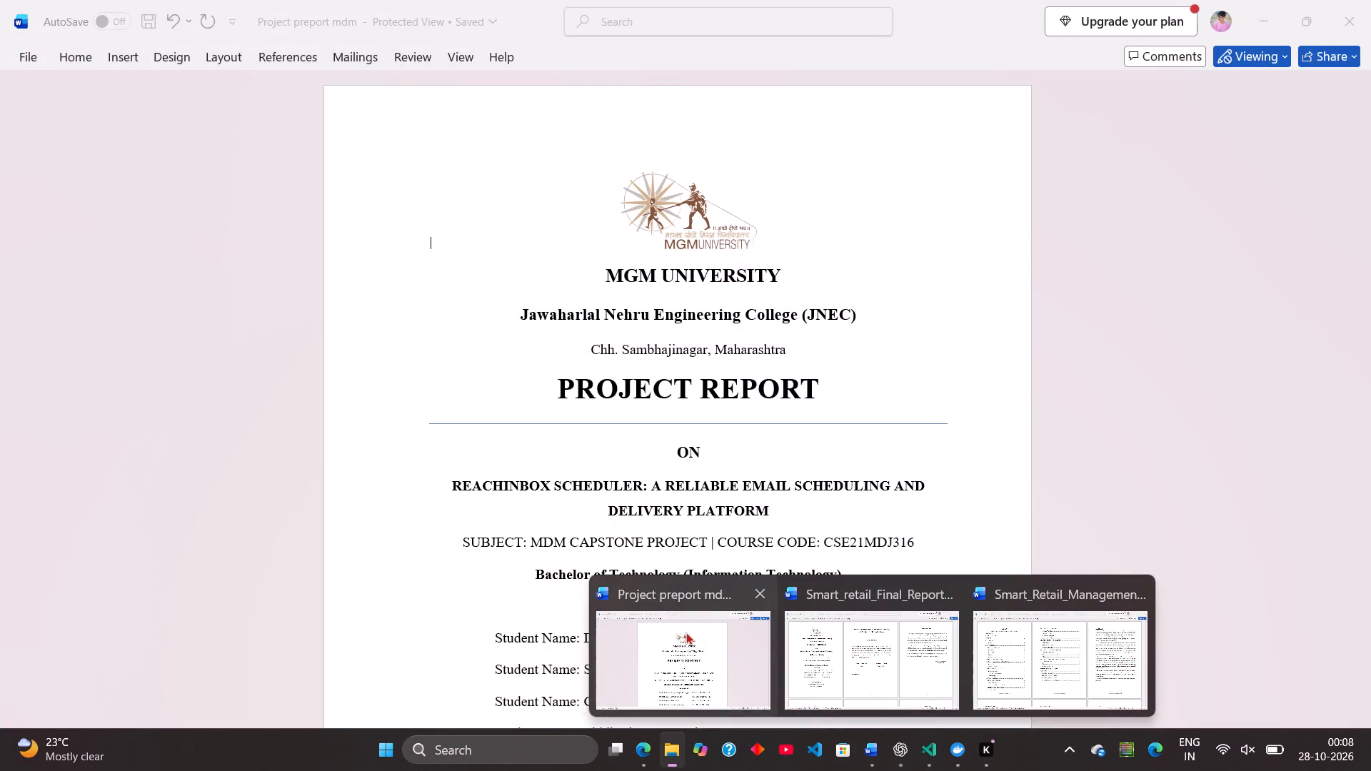
Return to the Smart_retail_Final_Report document in Word and place the cursor after the third student's PRN on the cover page.
{"action": "left_click", "coordinate": [925, 670]}
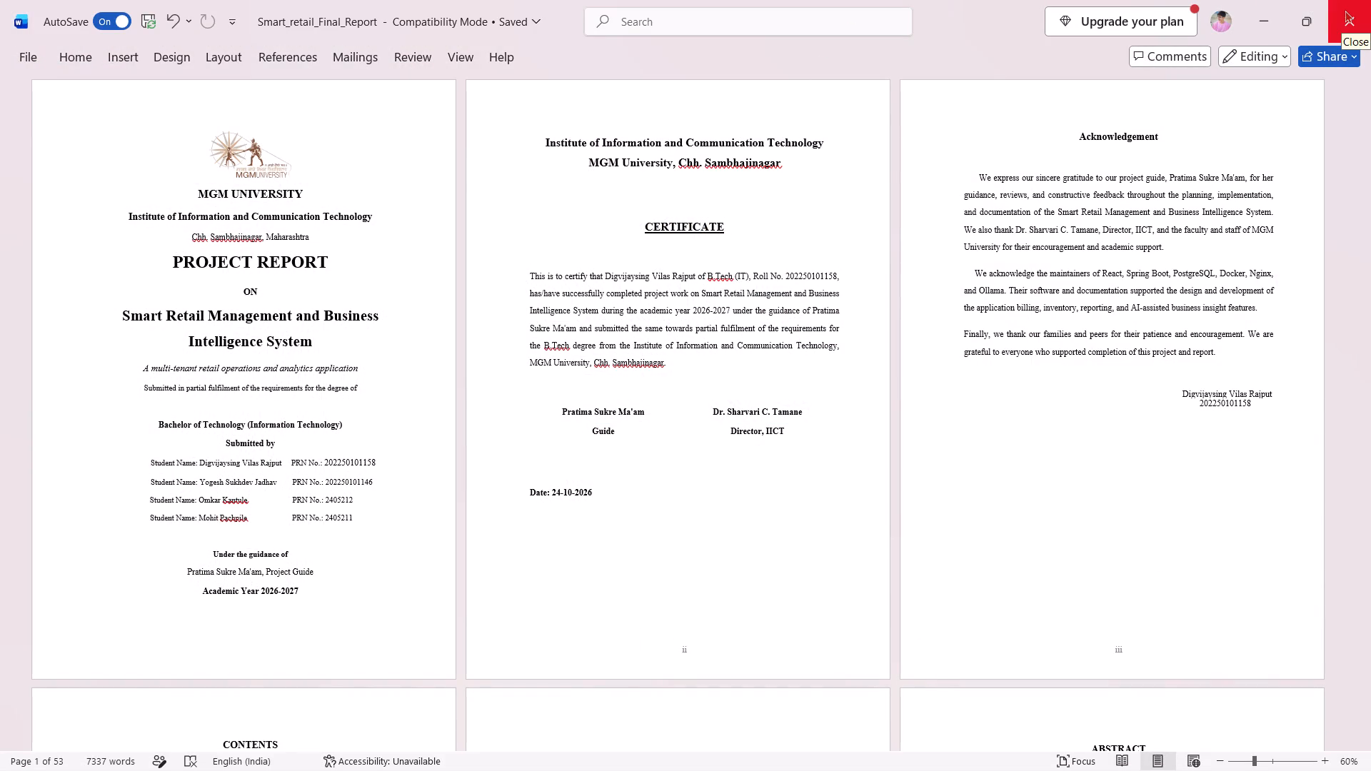
{"action": "left_click", "coordinate": [386, 496]}
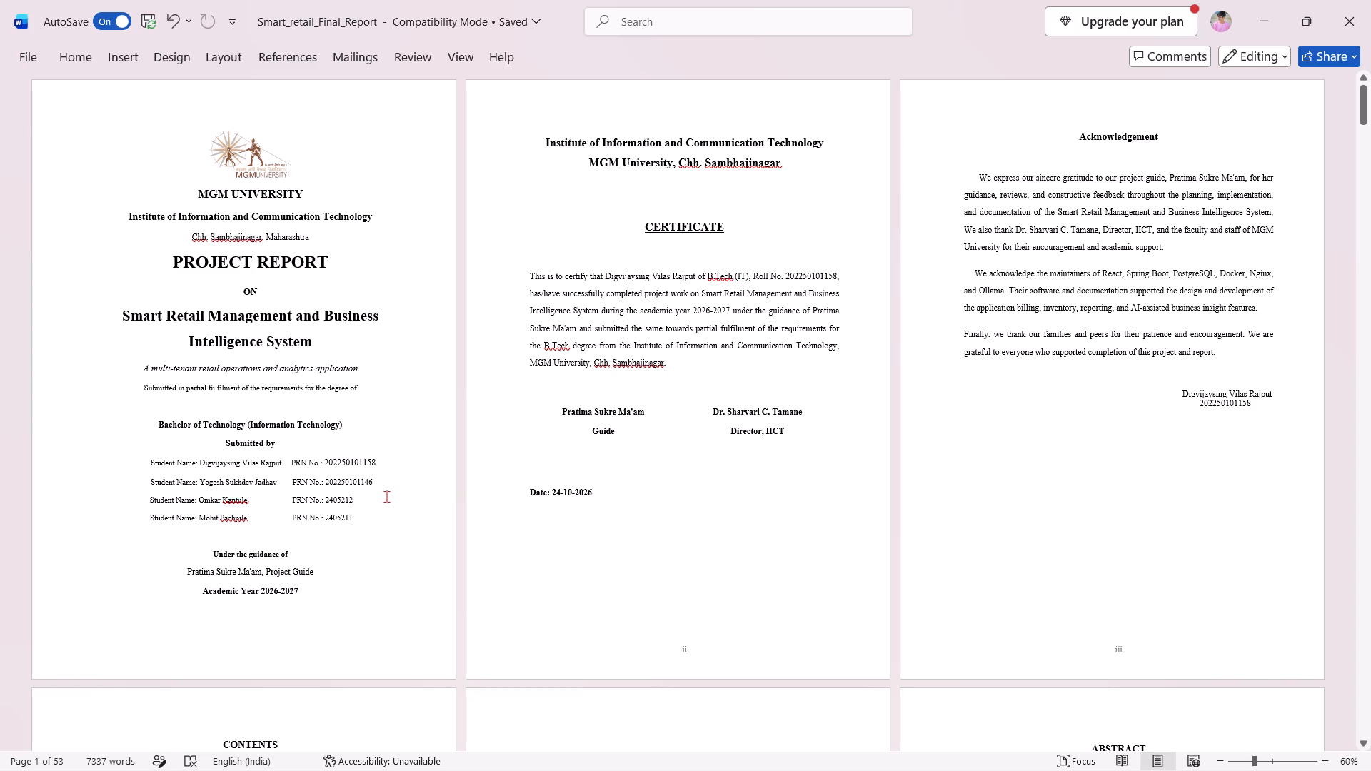
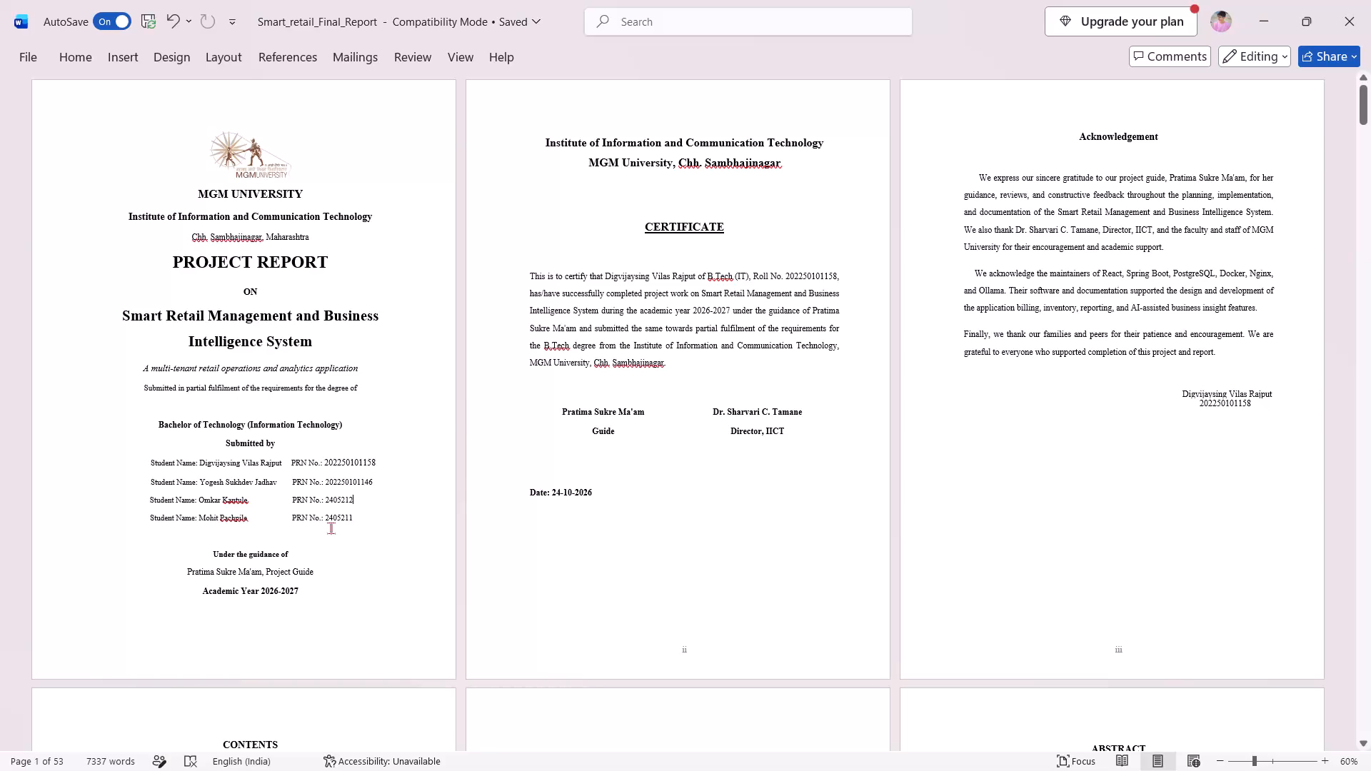
Replace the third student's PRN on the cover page with the full PRN number.
{"action": "key", "text": "BackSpace"}
{"action": "key", "text": "BackSpace"}
{"action": "key", "text": "BackSpace"}
{"action": "key", "text": "BackSpace"}
{"action": "key", "text": "BackSpace"}
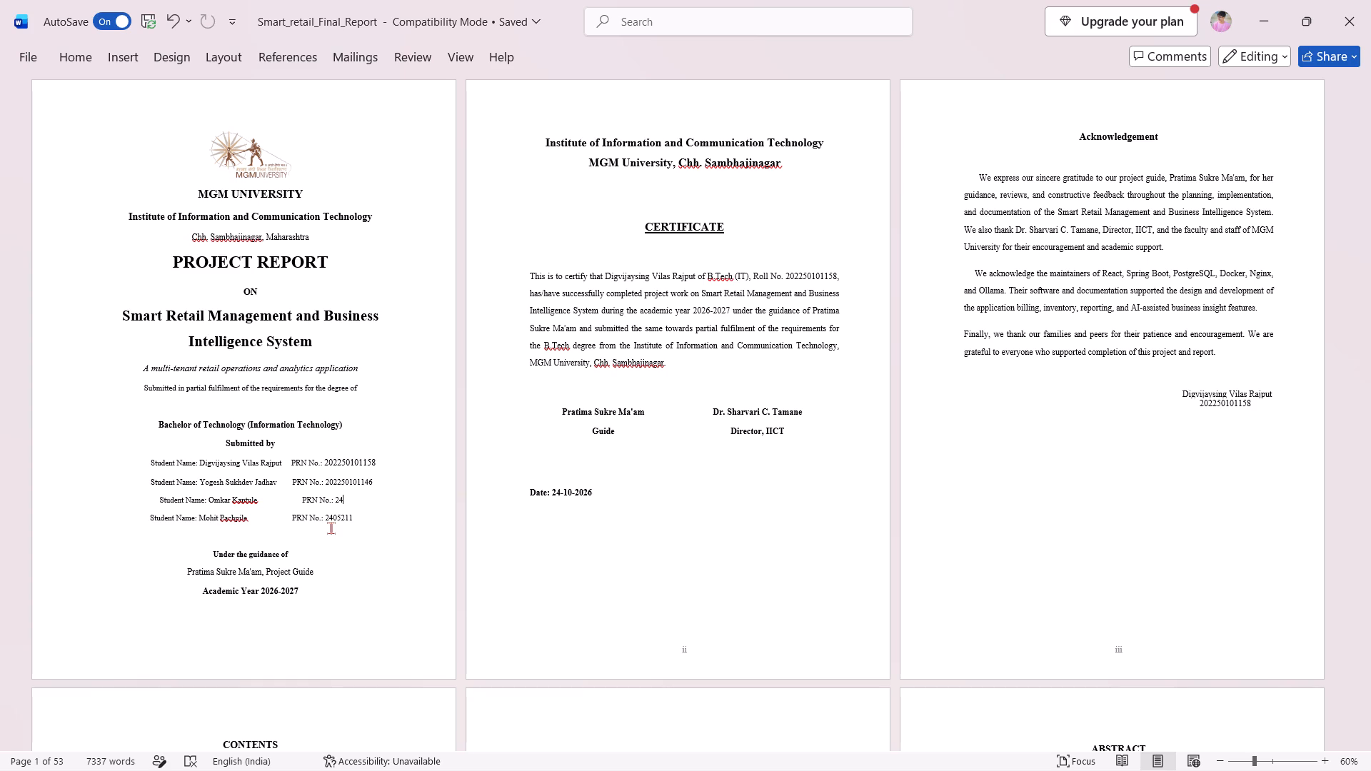
{"action": "key", "text": "BackSpace"}
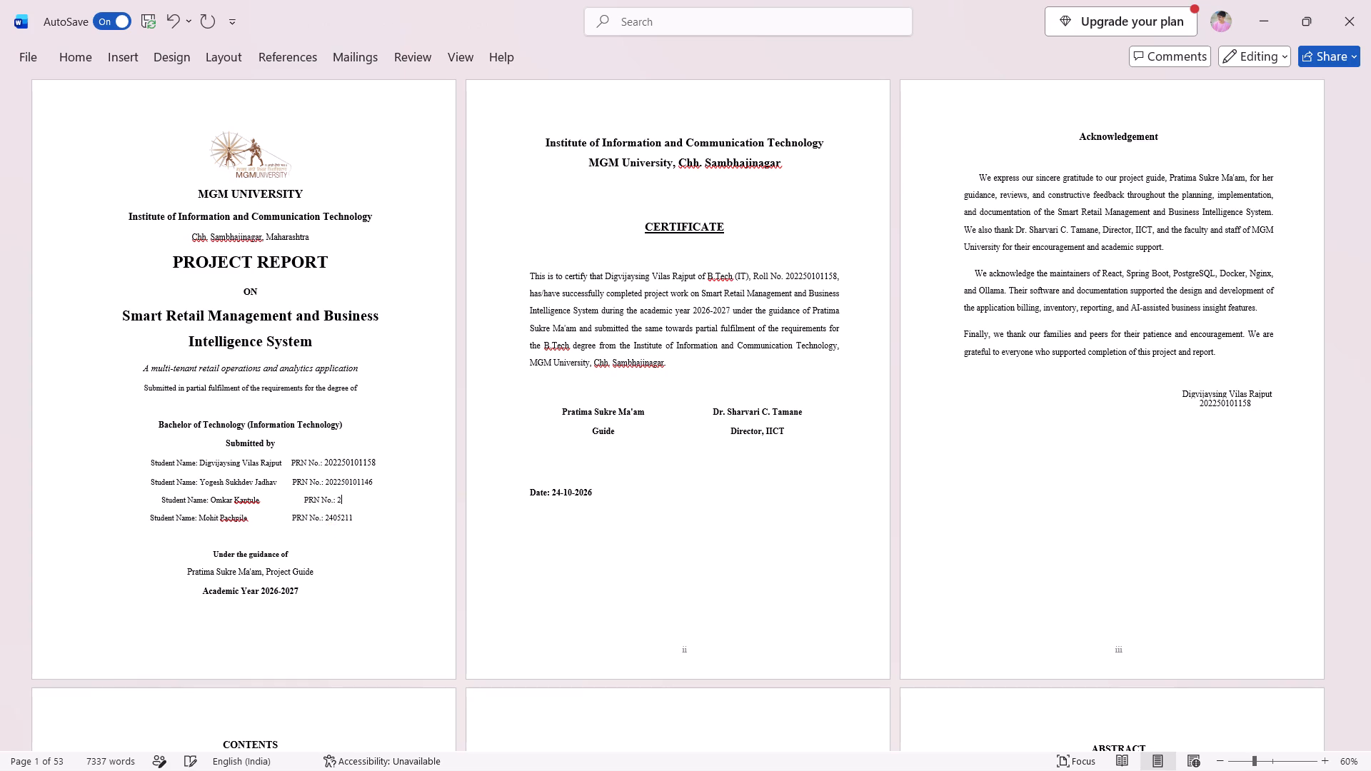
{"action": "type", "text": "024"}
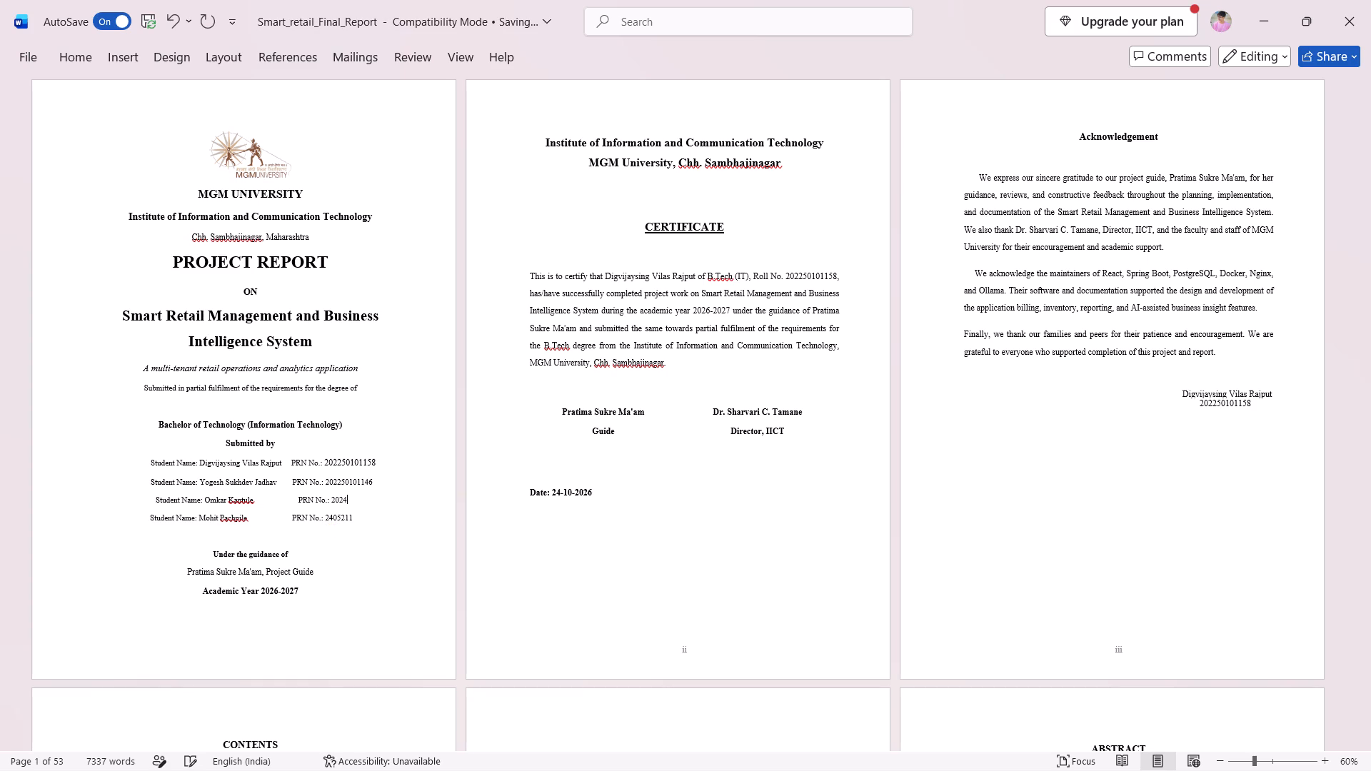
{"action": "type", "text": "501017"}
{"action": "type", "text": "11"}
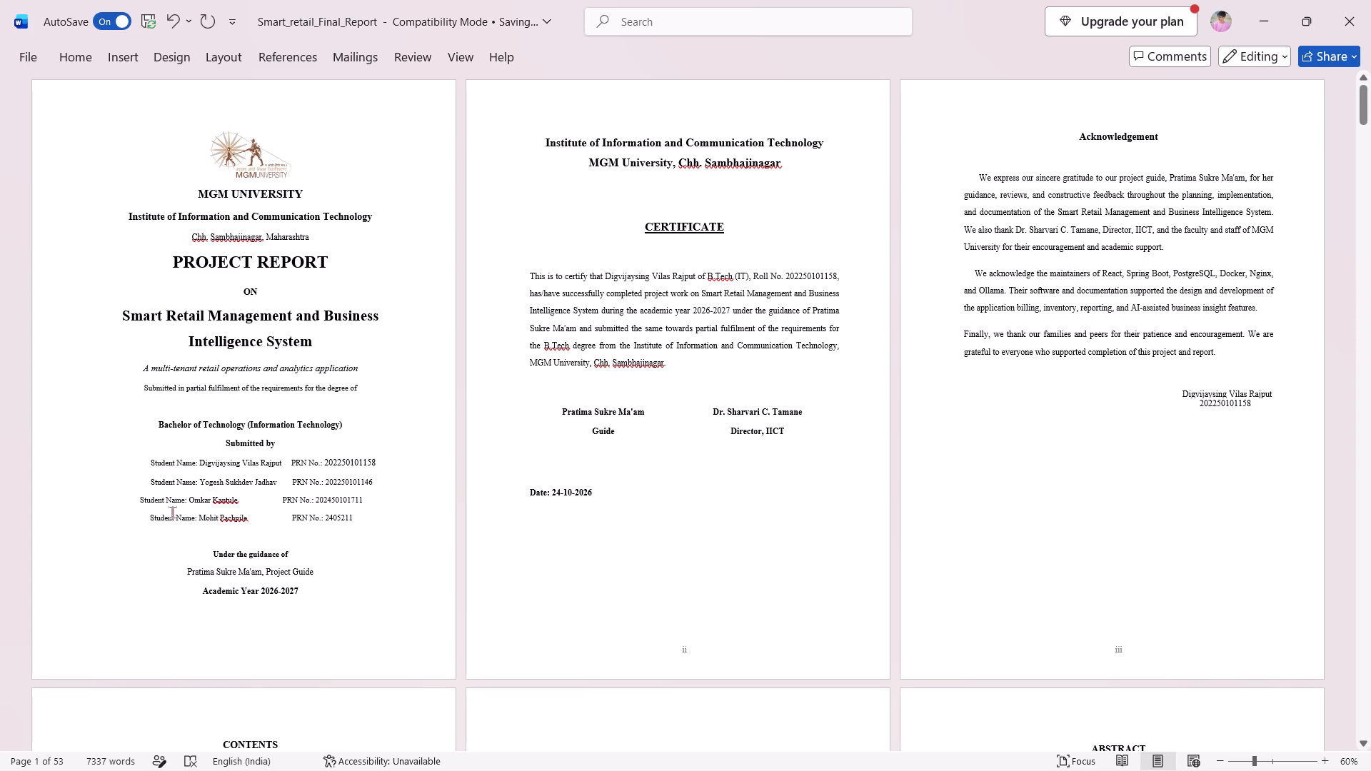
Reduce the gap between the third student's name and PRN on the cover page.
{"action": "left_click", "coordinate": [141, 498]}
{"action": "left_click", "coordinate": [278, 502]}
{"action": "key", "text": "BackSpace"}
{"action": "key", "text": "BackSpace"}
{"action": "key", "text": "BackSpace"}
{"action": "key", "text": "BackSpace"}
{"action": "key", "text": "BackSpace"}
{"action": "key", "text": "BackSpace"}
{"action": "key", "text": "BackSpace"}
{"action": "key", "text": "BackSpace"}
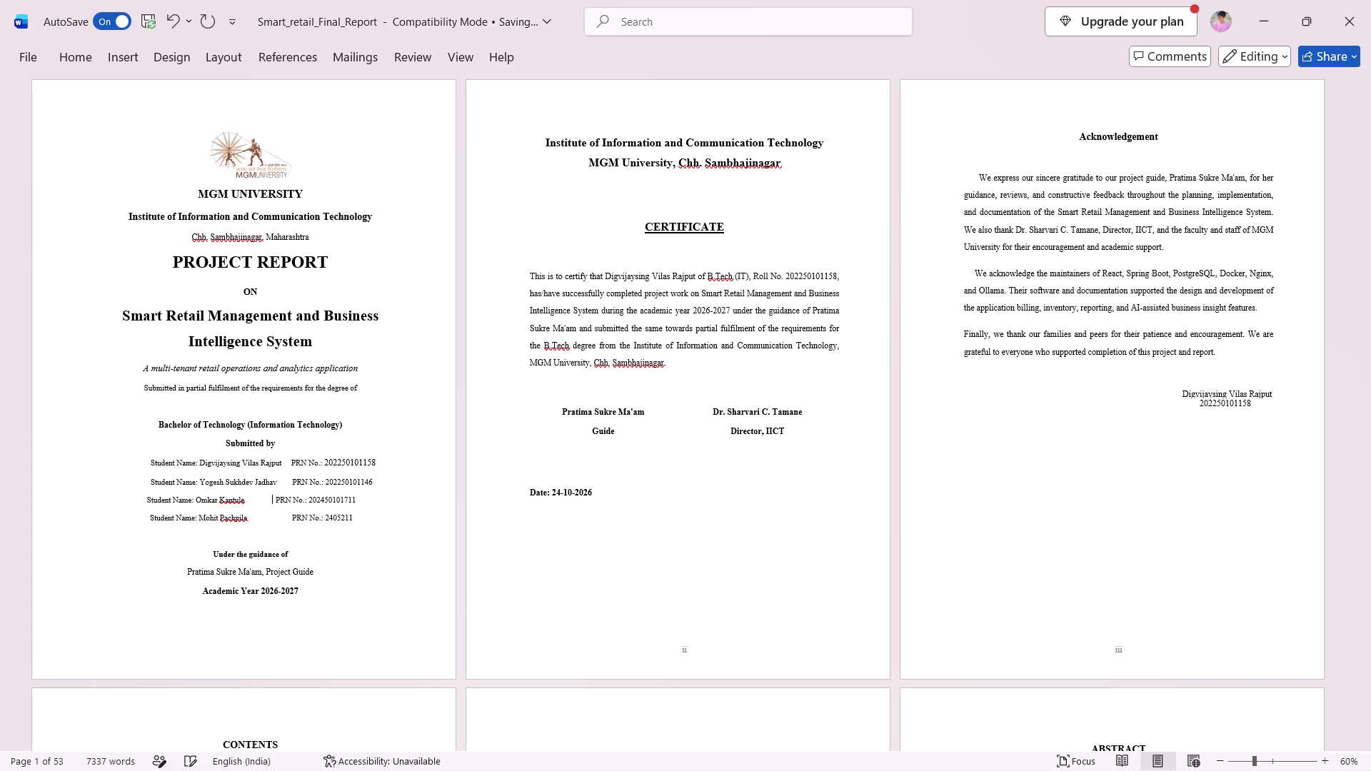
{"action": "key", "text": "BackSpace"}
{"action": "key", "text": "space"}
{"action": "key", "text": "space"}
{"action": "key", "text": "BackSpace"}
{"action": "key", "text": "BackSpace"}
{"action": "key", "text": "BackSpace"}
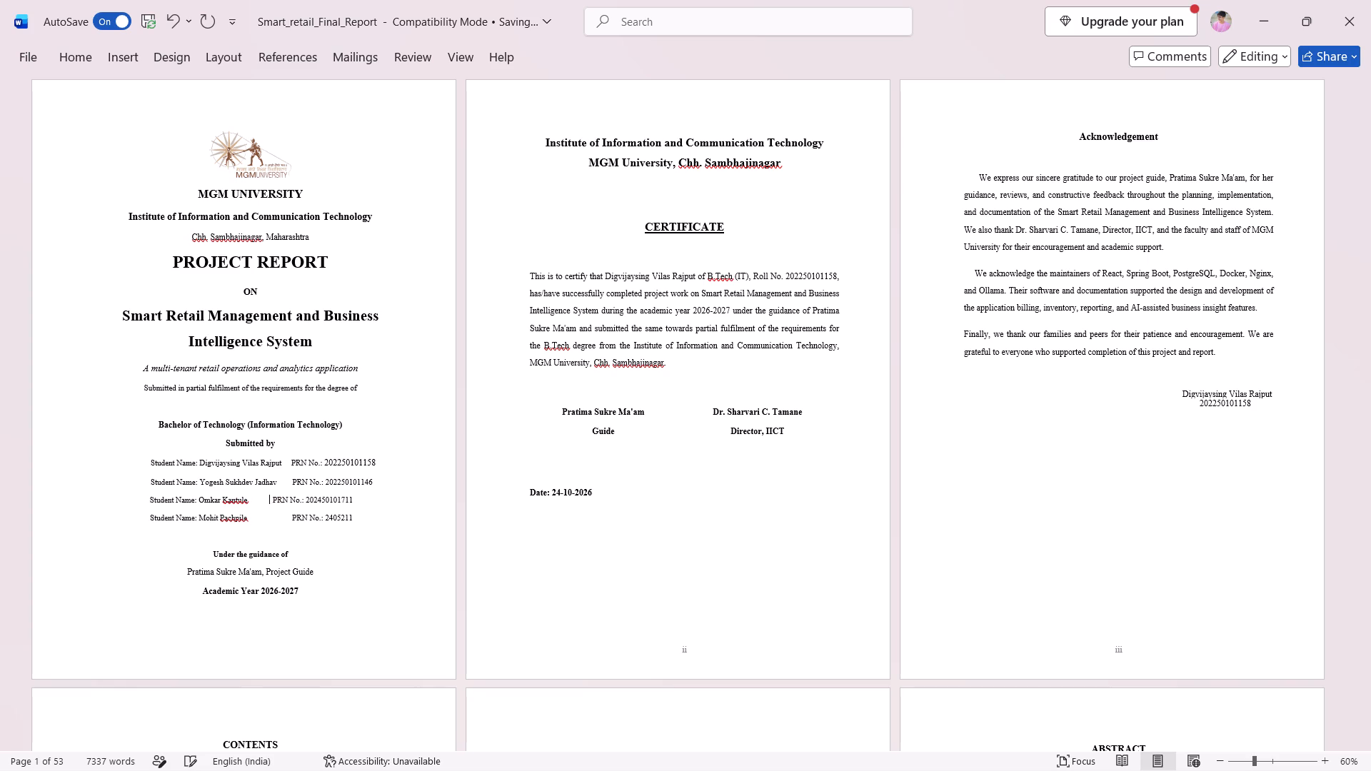
Widen the gap before the third student's PRN to bring it in line with the PRNs above.
{"action": "left_click", "coordinate": [275, 501]}
{"action": "key", "text": "Left"}
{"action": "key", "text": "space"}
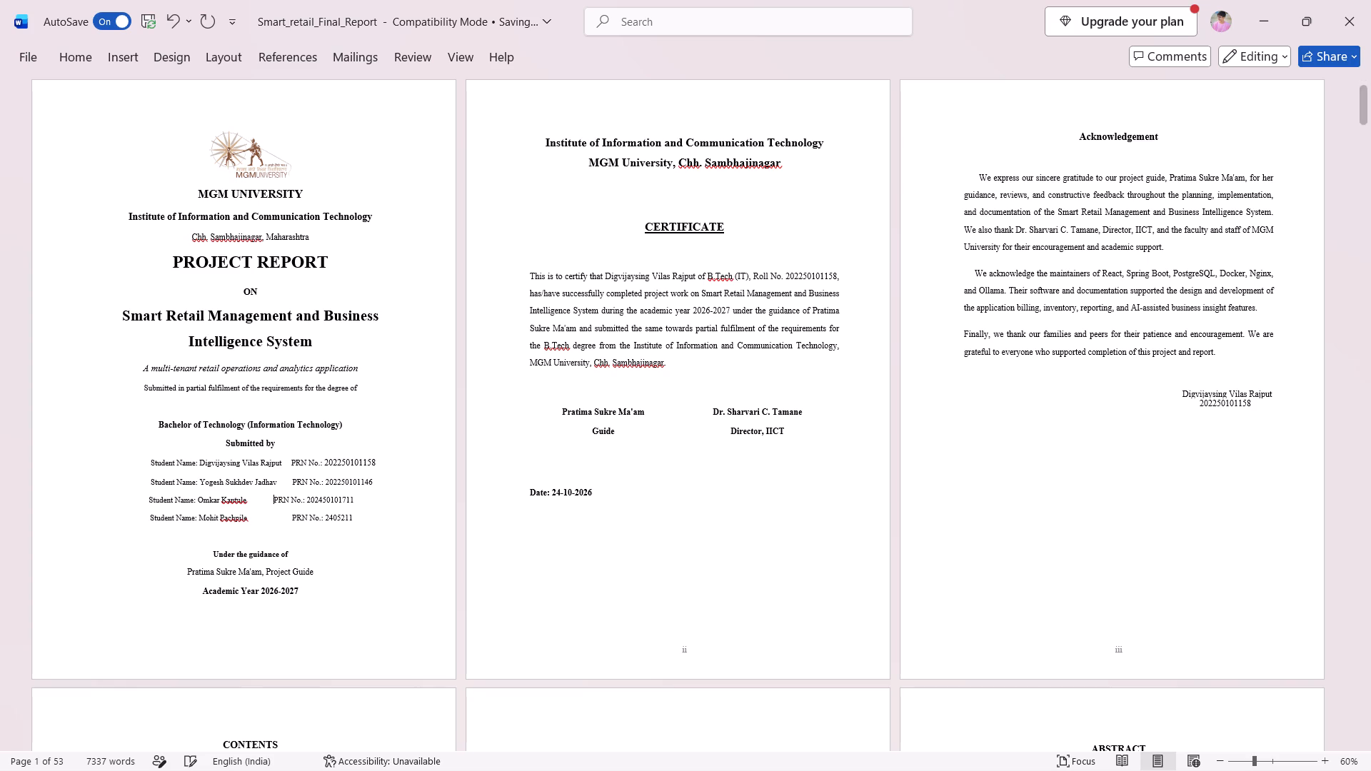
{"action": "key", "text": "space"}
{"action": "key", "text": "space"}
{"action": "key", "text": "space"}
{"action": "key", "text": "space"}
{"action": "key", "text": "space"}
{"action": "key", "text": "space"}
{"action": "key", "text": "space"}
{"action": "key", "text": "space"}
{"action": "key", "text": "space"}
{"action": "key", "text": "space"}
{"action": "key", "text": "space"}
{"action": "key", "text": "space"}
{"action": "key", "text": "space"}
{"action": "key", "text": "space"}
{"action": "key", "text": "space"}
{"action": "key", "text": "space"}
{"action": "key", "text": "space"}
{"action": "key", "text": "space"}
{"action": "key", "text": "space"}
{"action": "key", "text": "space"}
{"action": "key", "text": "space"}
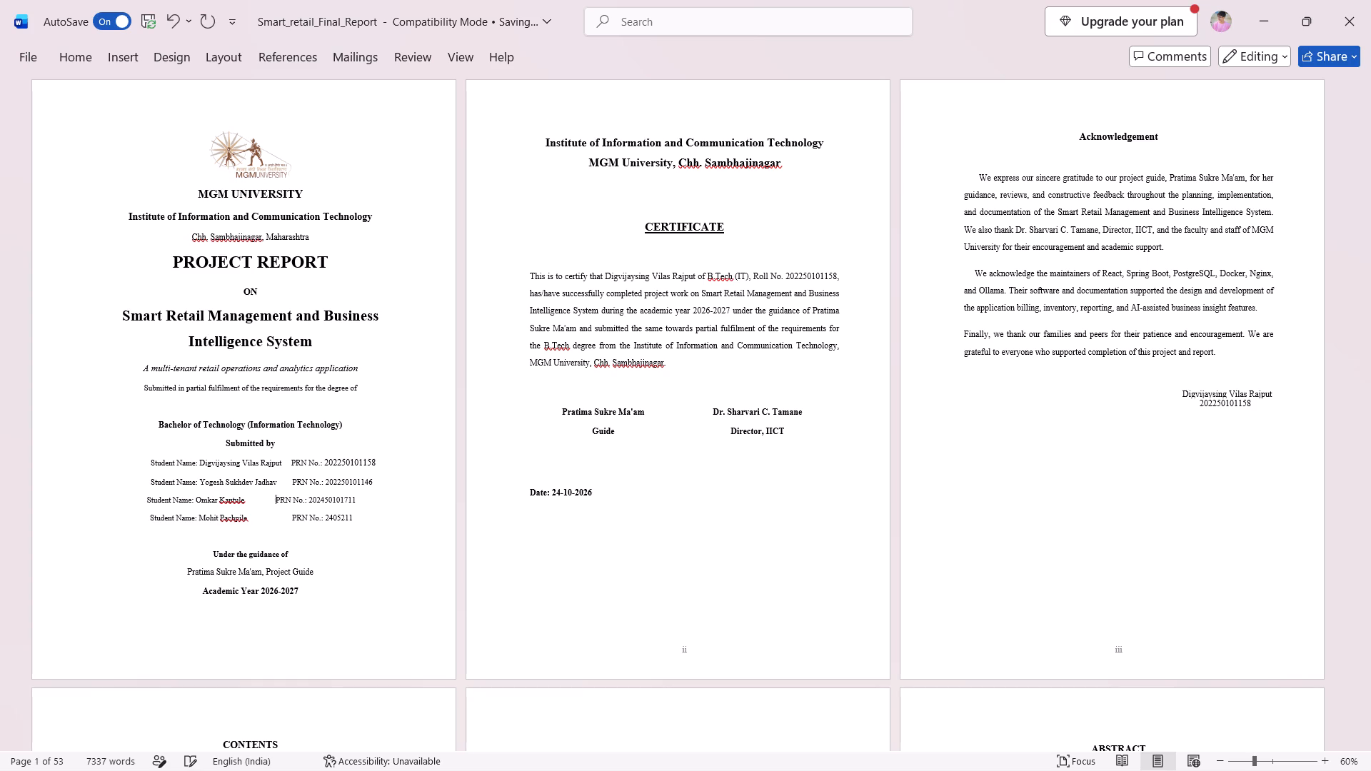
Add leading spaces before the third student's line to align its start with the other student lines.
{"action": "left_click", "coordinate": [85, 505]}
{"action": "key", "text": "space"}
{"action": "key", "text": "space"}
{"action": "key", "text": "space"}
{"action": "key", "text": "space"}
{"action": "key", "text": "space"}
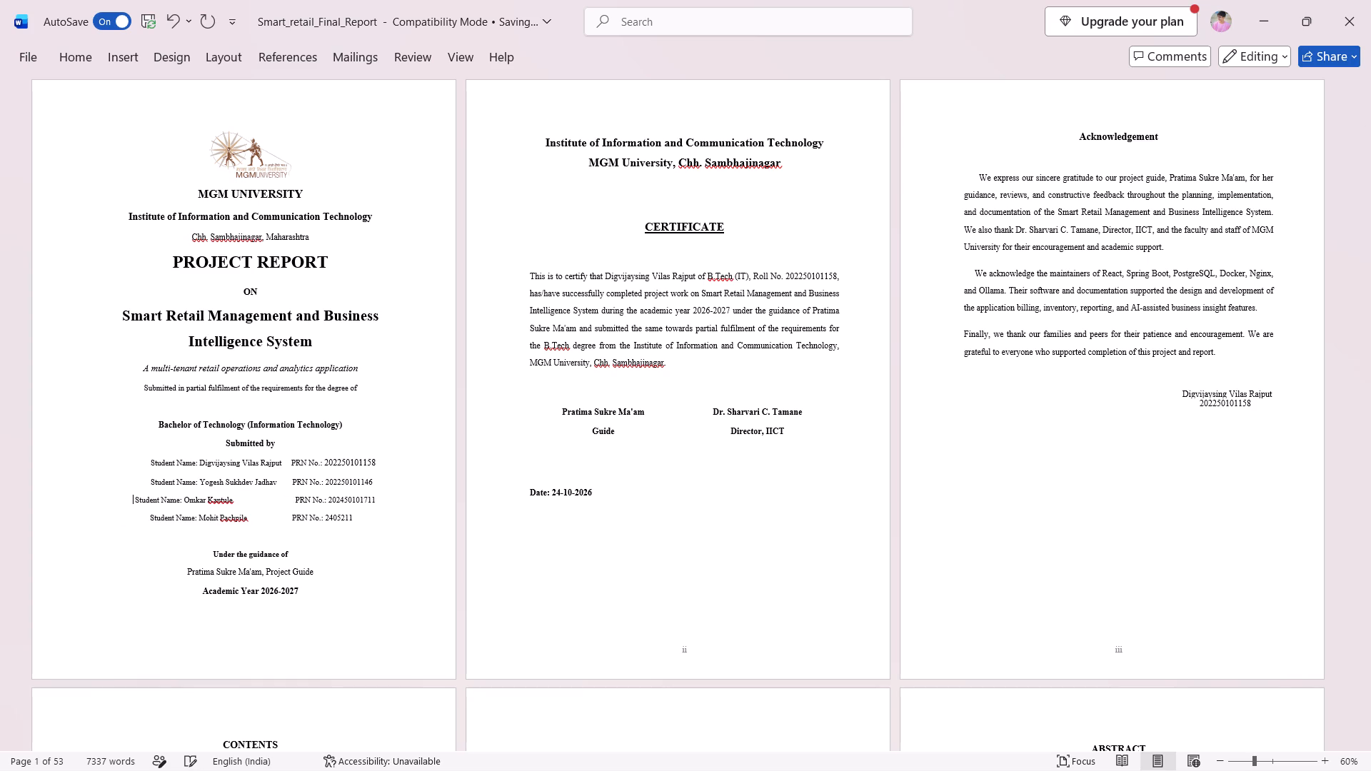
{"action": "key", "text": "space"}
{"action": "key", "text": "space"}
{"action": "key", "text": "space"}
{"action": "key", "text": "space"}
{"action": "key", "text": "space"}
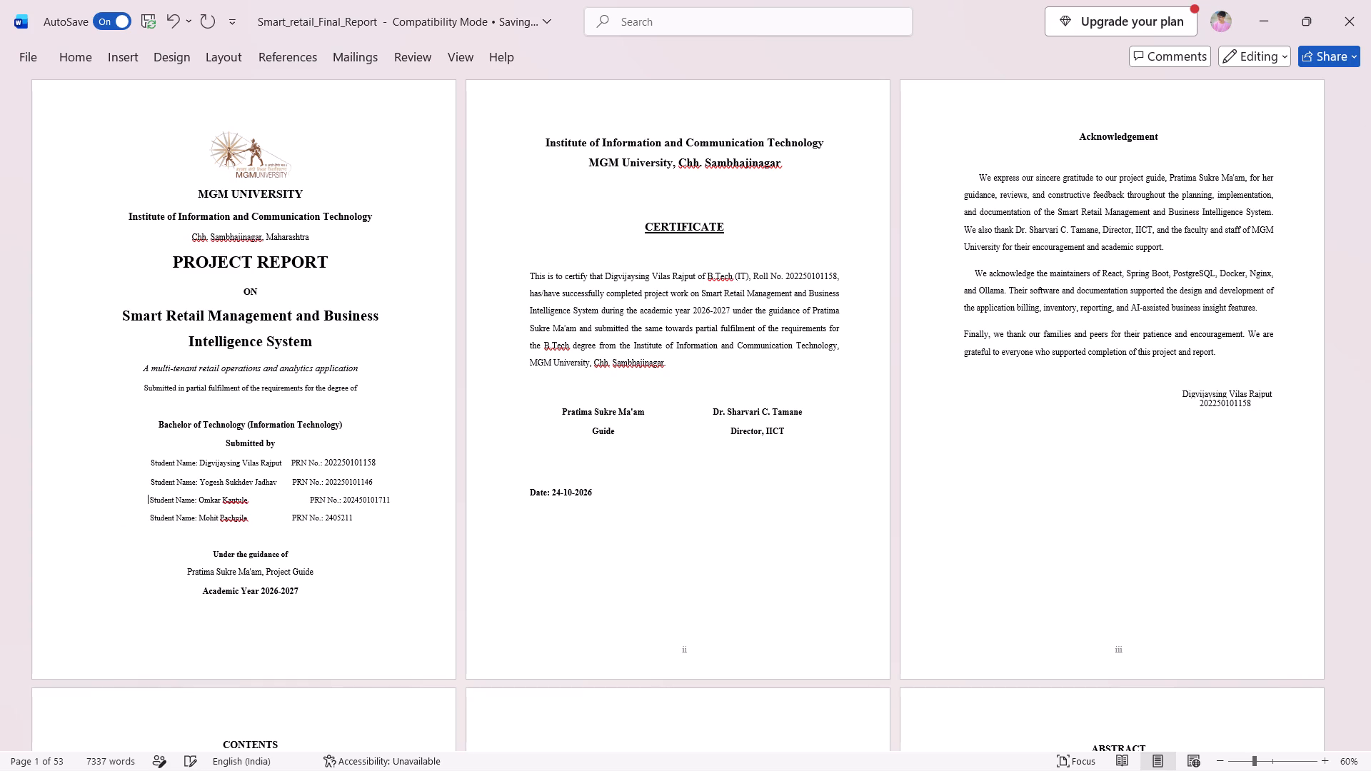
Shorten the gap between the third student's name and PRN by removing surplus spaces.
{"action": "left_click", "coordinate": [303, 500]}
{"action": "key", "text": "BackSpace"}
{"action": "key", "text": "BackSpace"}
{"action": "key", "text": "BackSpace"}
{"action": "key", "text": "BackSpace"}
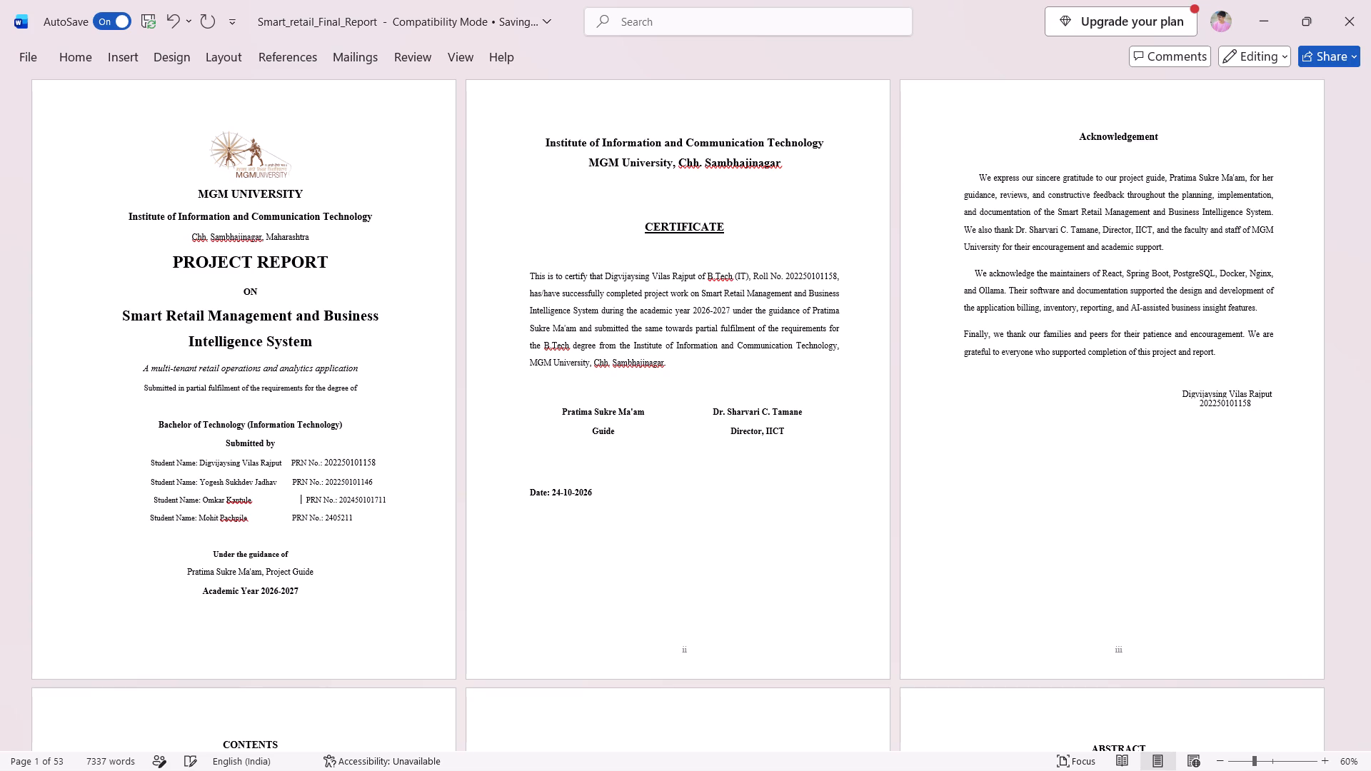
{"action": "key", "text": "BackSpace"}
{"action": "key", "text": "BackSpace"}
{"action": "key", "text": "BackSpace"}
{"action": "key", "text": "BackSpace"}
{"action": "key", "text": "BackSpace"}
{"action": "key", "text": "BackSpace"}
{"action": "key", "text": "BackSpace"}
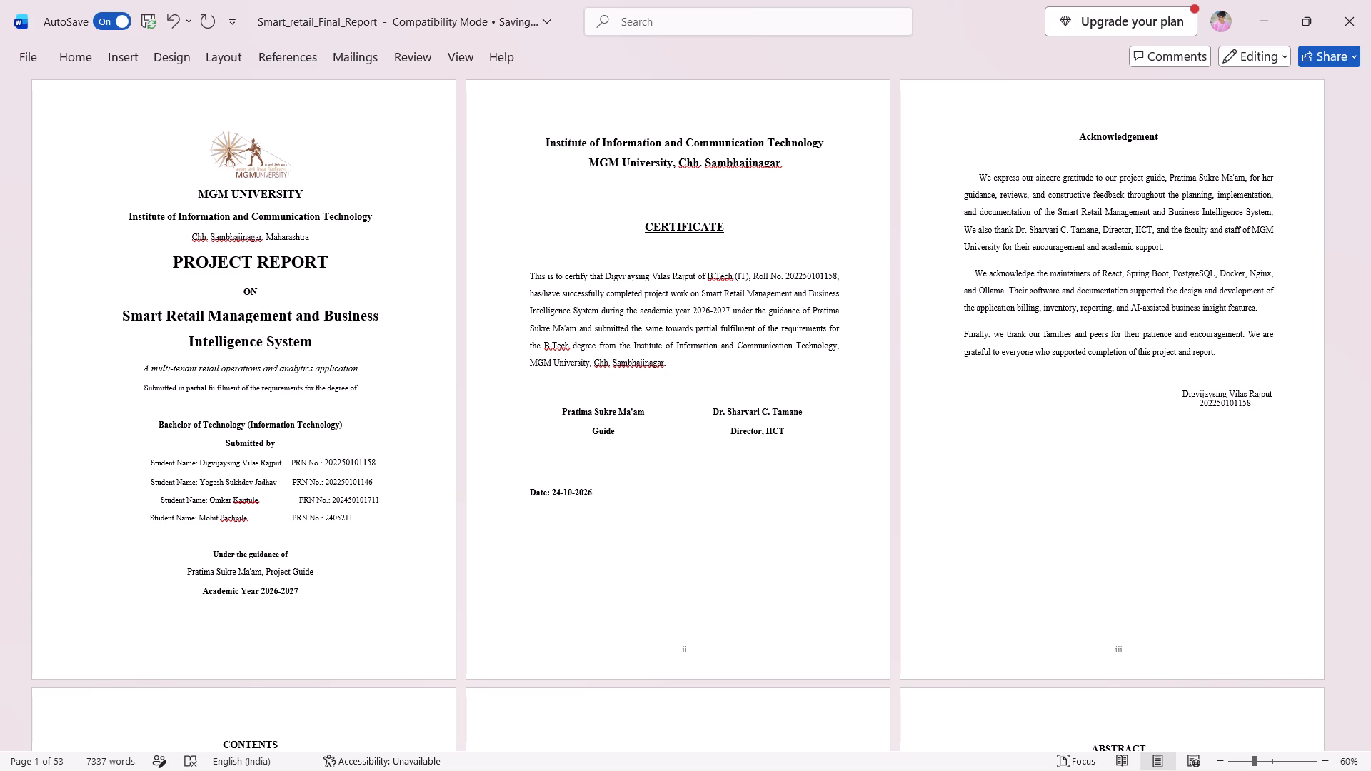
{"action": "key", "text": "Left"}
{"action": "key", "text": "Left"}
{"action": "key", "text": "Left"}
{"action": "key", "text": "Left"}
{"action": "key", "text": "Left"}
{"action": "key", "text": "Left"}
{"action": "key", "text": "Left"}
{"action": "key", "text": "Left"}
{"action": "key", "text": "Left"}
{"action": "key", "text": "BackSpace"}
{"action": "key", "text": "BackSpace"}
{"action": "key", "text": "BackSpace"}
{"action": "key", "text": "BackSpace"}
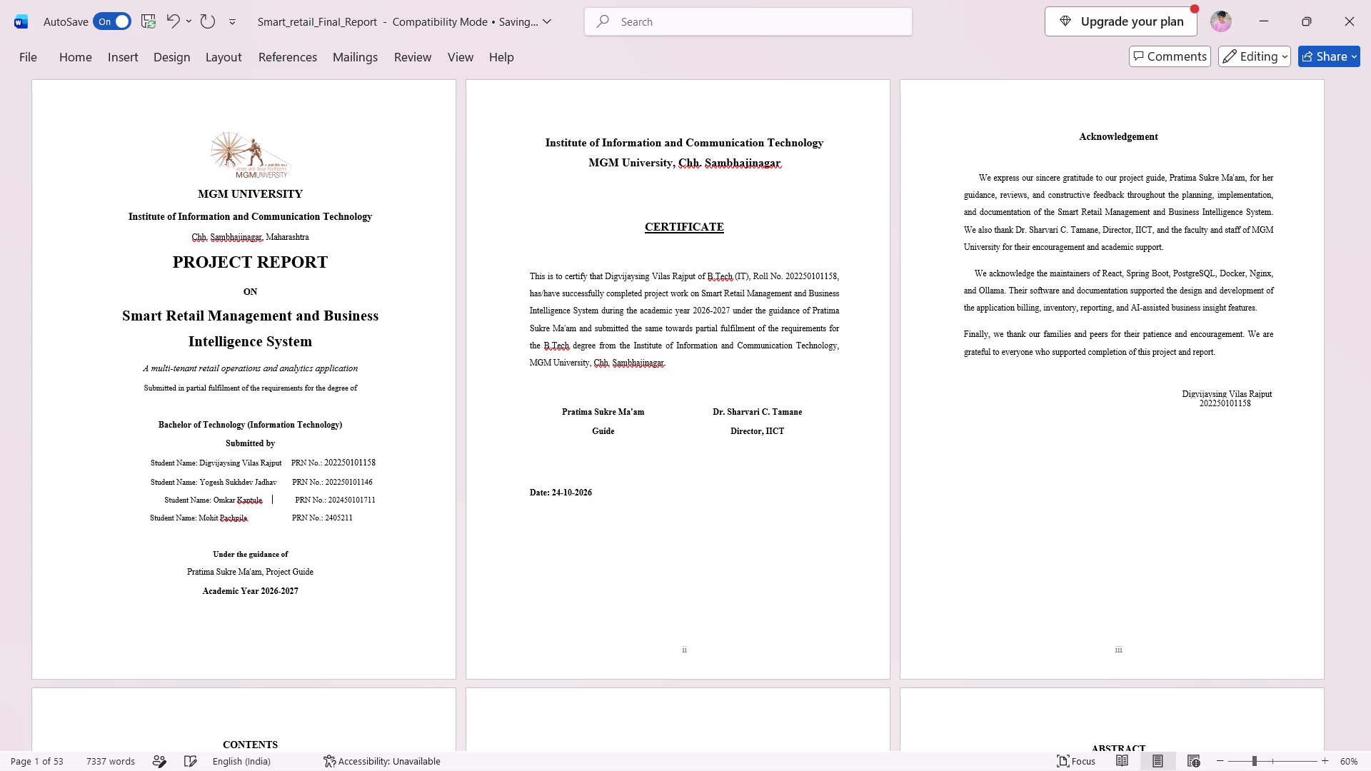
{"action": "key", "text": "BackSpace"}
{"action": "key", "text": "BackSpace"}
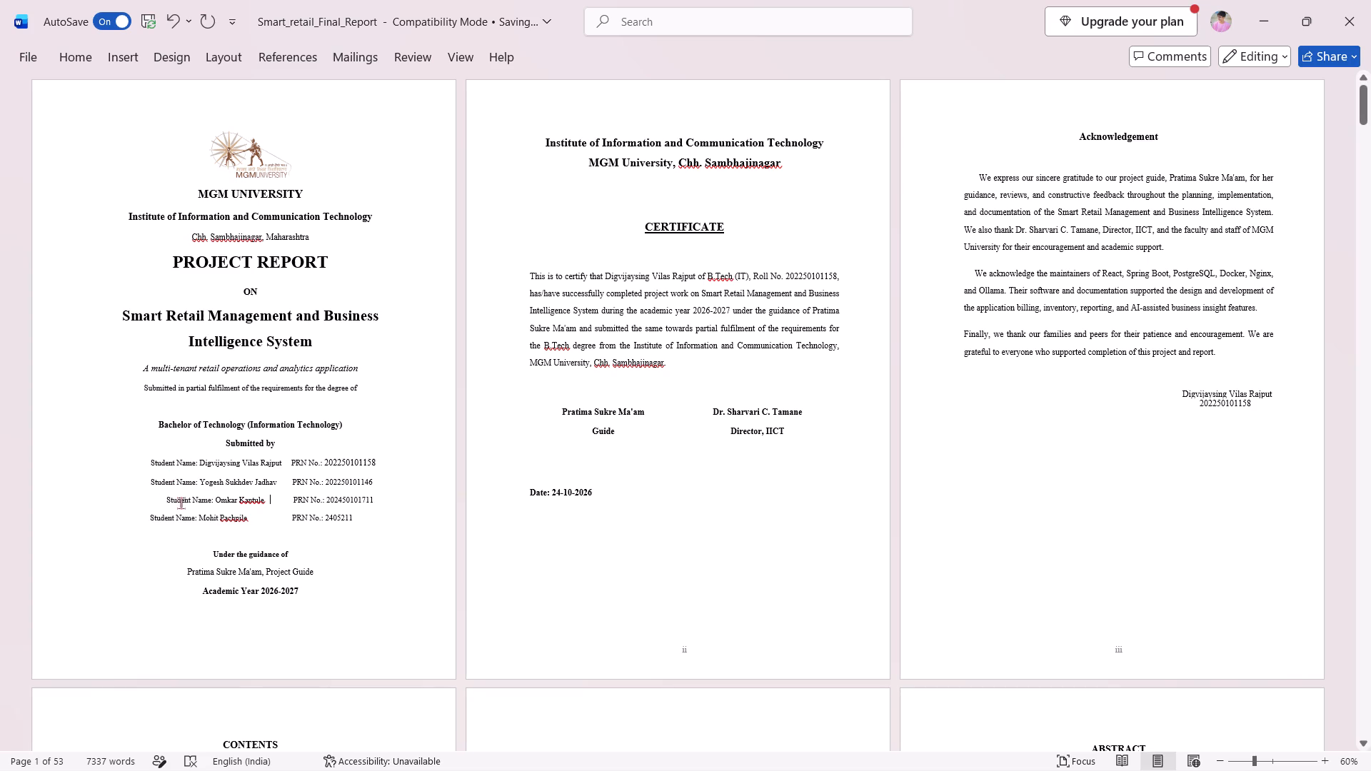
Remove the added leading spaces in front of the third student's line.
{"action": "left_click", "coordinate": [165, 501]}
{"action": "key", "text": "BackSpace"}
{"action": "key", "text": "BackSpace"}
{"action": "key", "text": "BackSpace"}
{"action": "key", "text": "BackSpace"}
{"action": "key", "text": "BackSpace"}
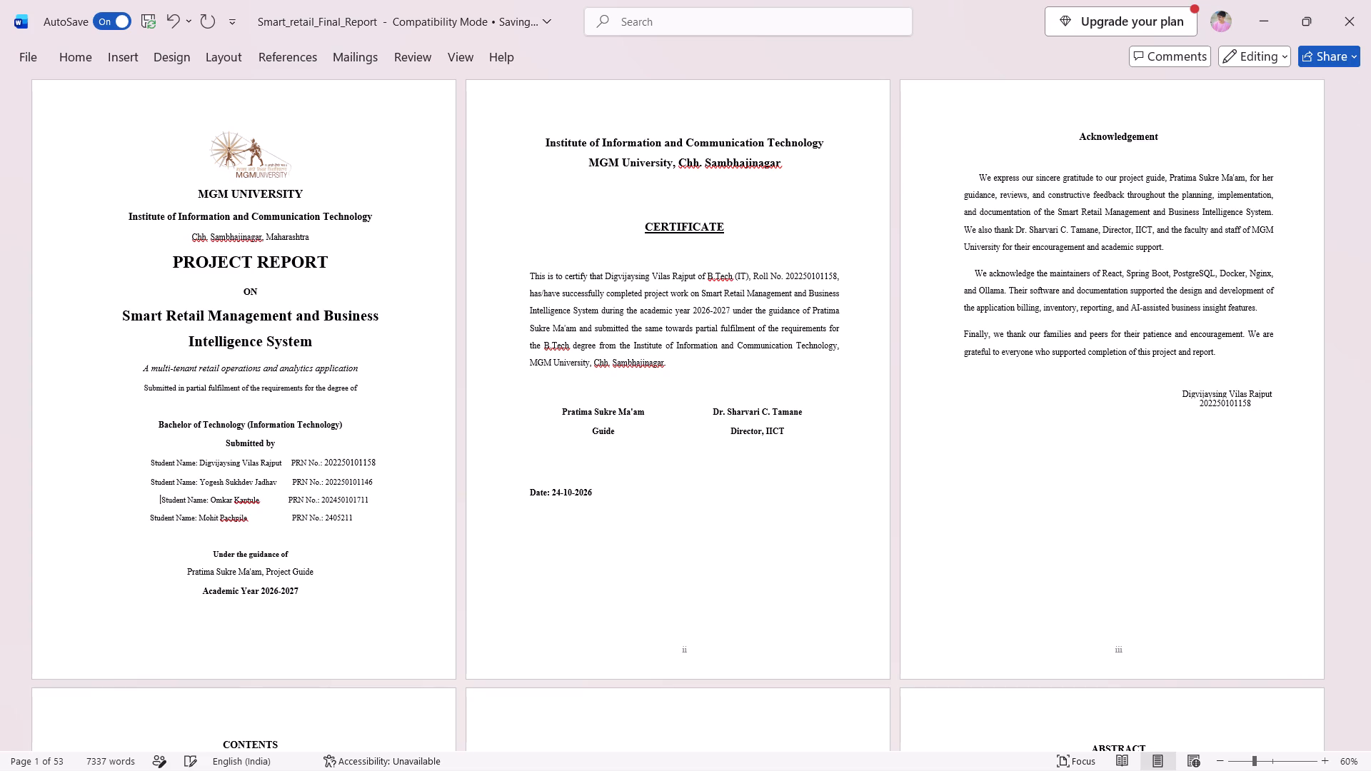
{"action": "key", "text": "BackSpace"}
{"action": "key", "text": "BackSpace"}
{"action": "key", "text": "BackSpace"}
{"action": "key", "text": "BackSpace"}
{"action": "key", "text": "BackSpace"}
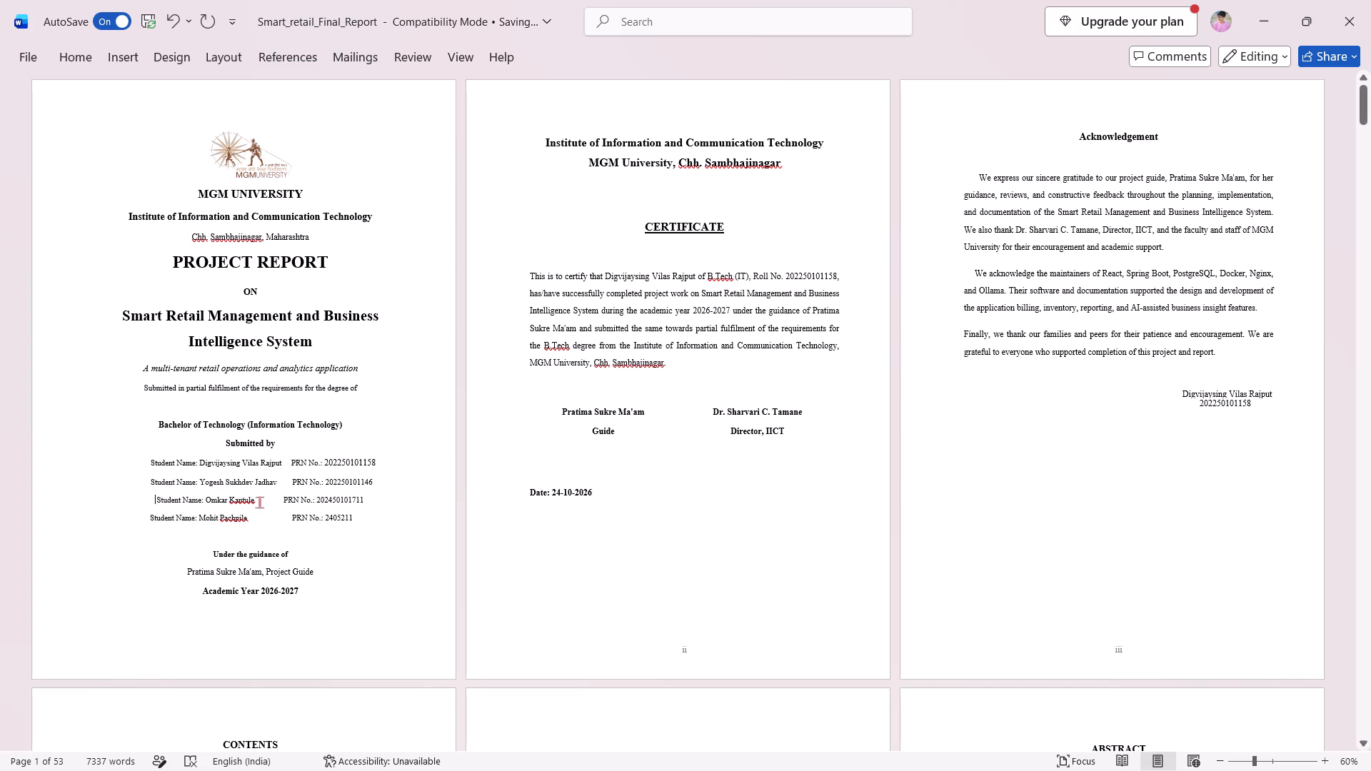
Add spaces between the third student's name and PRN so both align with the other student lines.
{"action": "left_click", "coordinate": [263, 500]}
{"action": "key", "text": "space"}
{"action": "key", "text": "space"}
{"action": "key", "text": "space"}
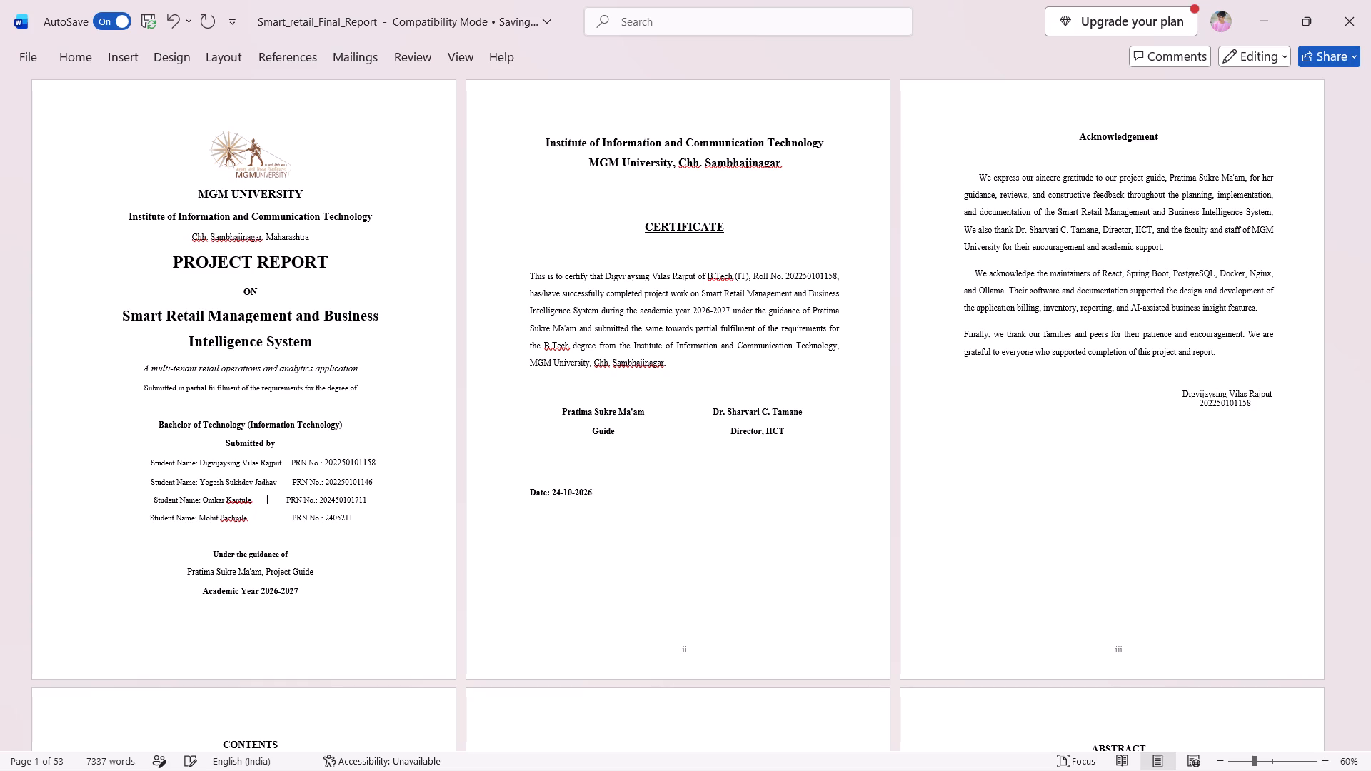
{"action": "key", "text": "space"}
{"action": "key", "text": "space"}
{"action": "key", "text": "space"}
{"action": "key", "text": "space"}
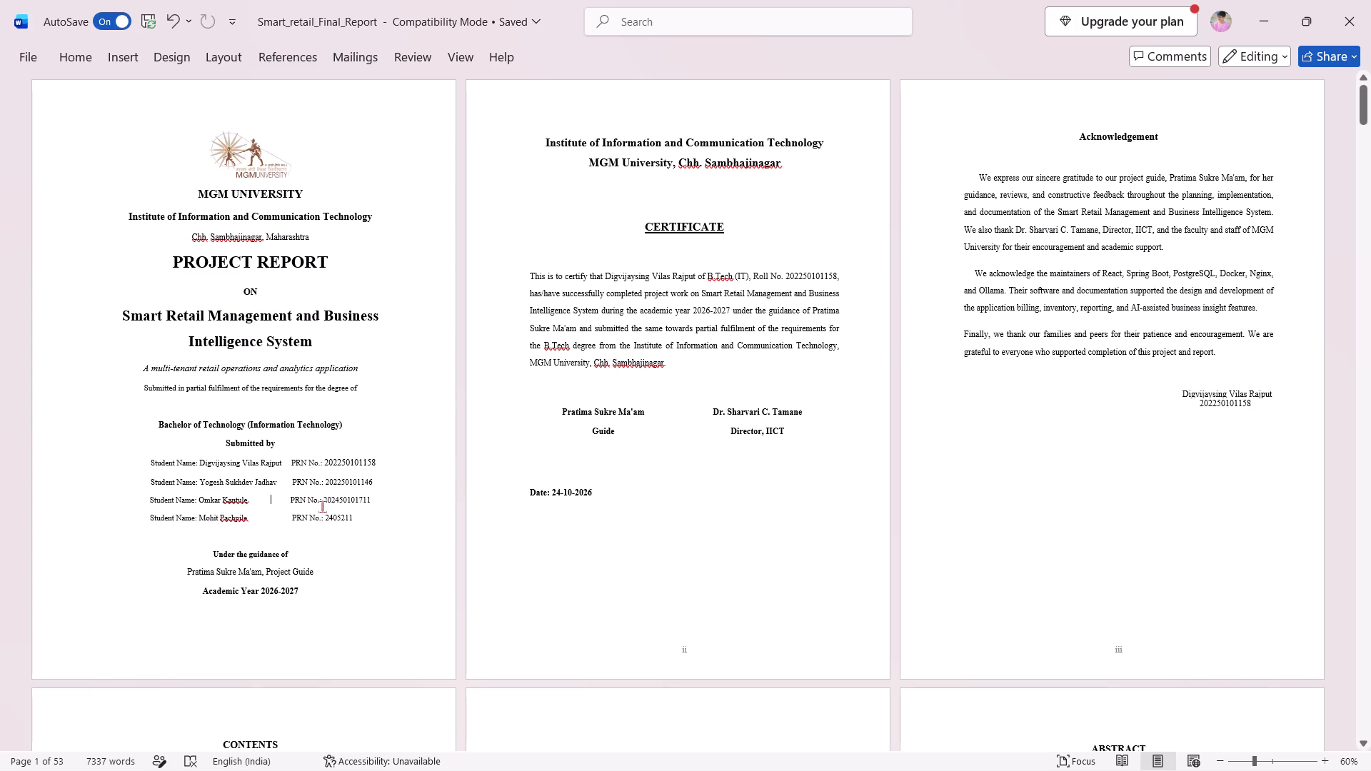
Replace the fourth student's PRN on the cover page with a copy of the third student's PRN.
{"action": "left_click", "coordinate": [373, 516]}
{"action": "key", "text": "BackSpace"}
{"action": "key", "text": "BackSpace"}
{"action": "key", "text": "BackSpace"}
{"action": "key", "text": "BackSpace"}
{"action": "key", "text": "BackSpace"}
{"action": "key", "text": "BackSpace"}
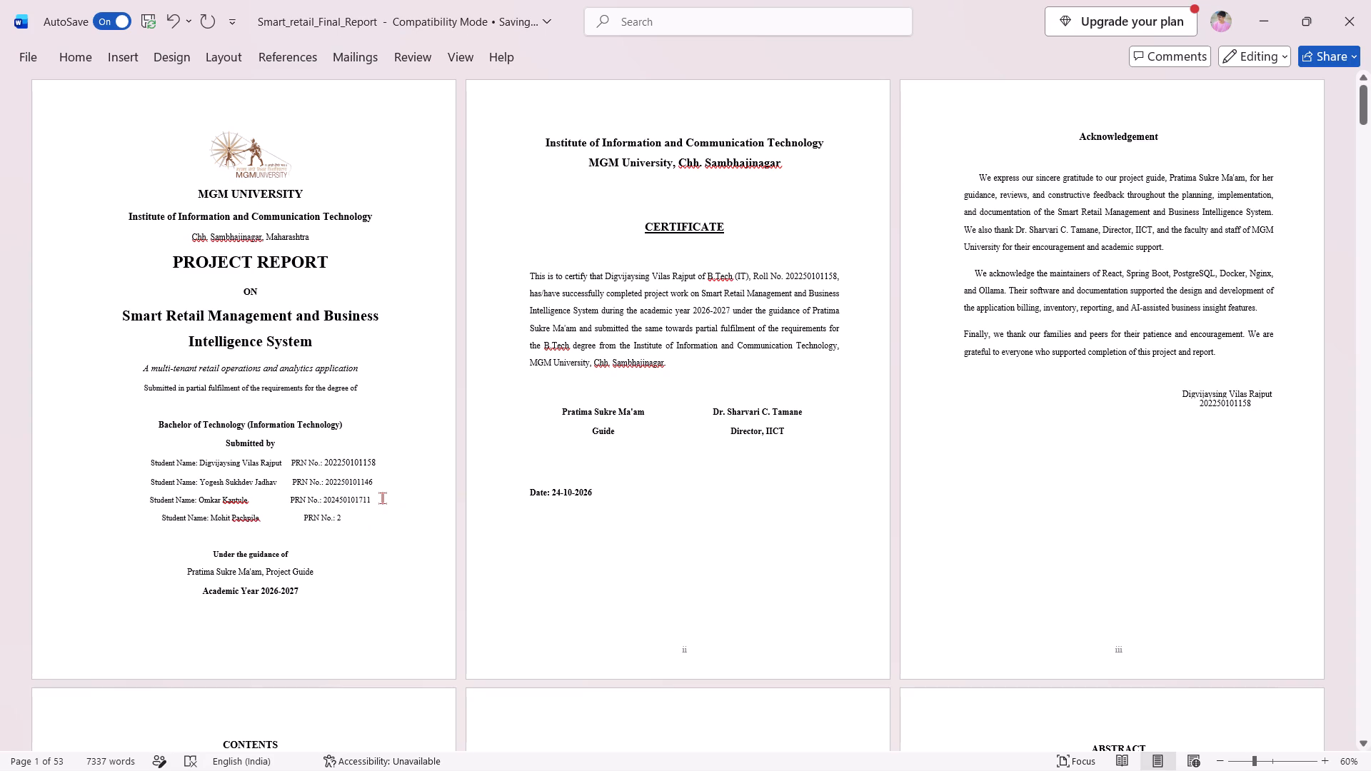
{"action": "left_click", "coordinate": [382, 498]}
{"action": "left_click", "coordinate": [382, 498]}
{"action": "left_click_drag", "start_coordinate": [382, 498], "coordinate": [374, 499]}
{"action": "left_click_drag", "start_coordinate": [374, 499], "coordinate": [335, 503]}
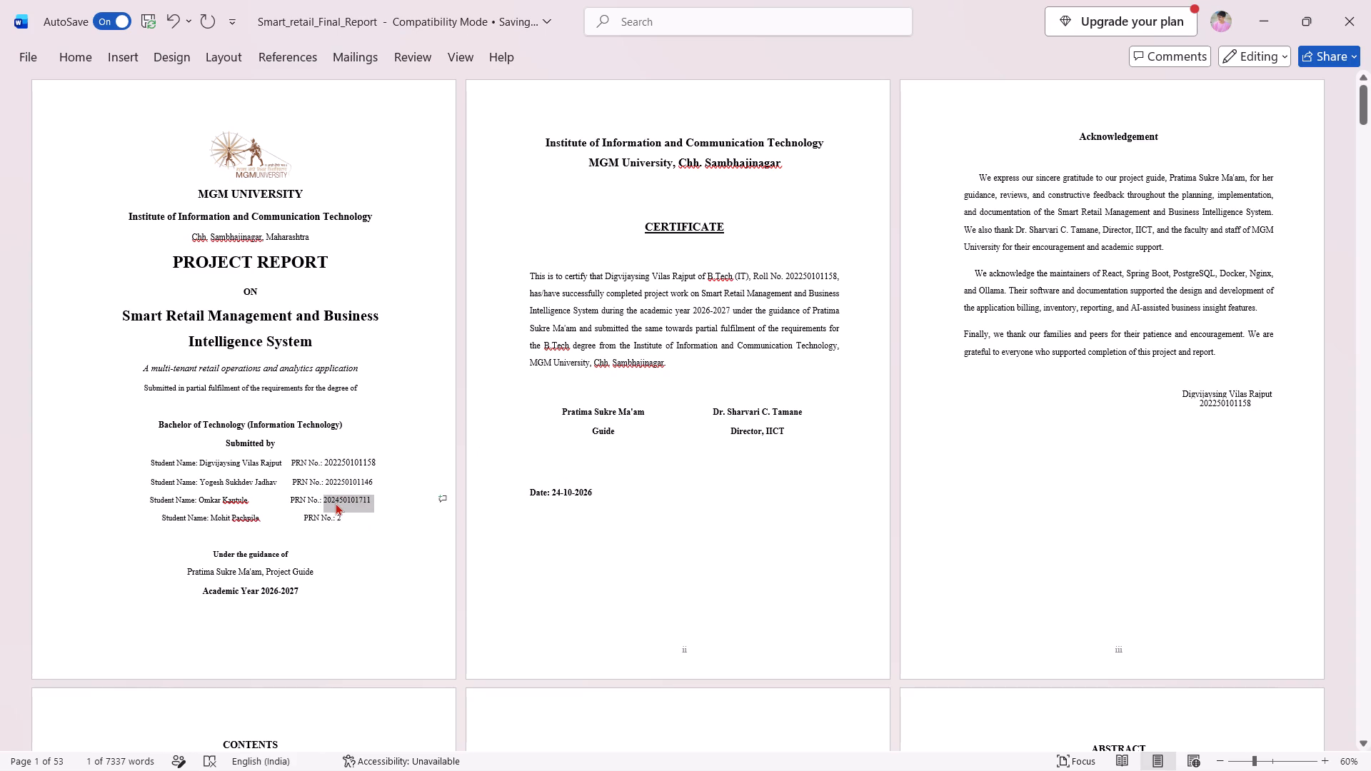
{"action": "key", "text": "ctrl+c"}
{"action": "left_click", "coordinate": [381, 513]}
{"action": "key", "text": "BackSpace"}
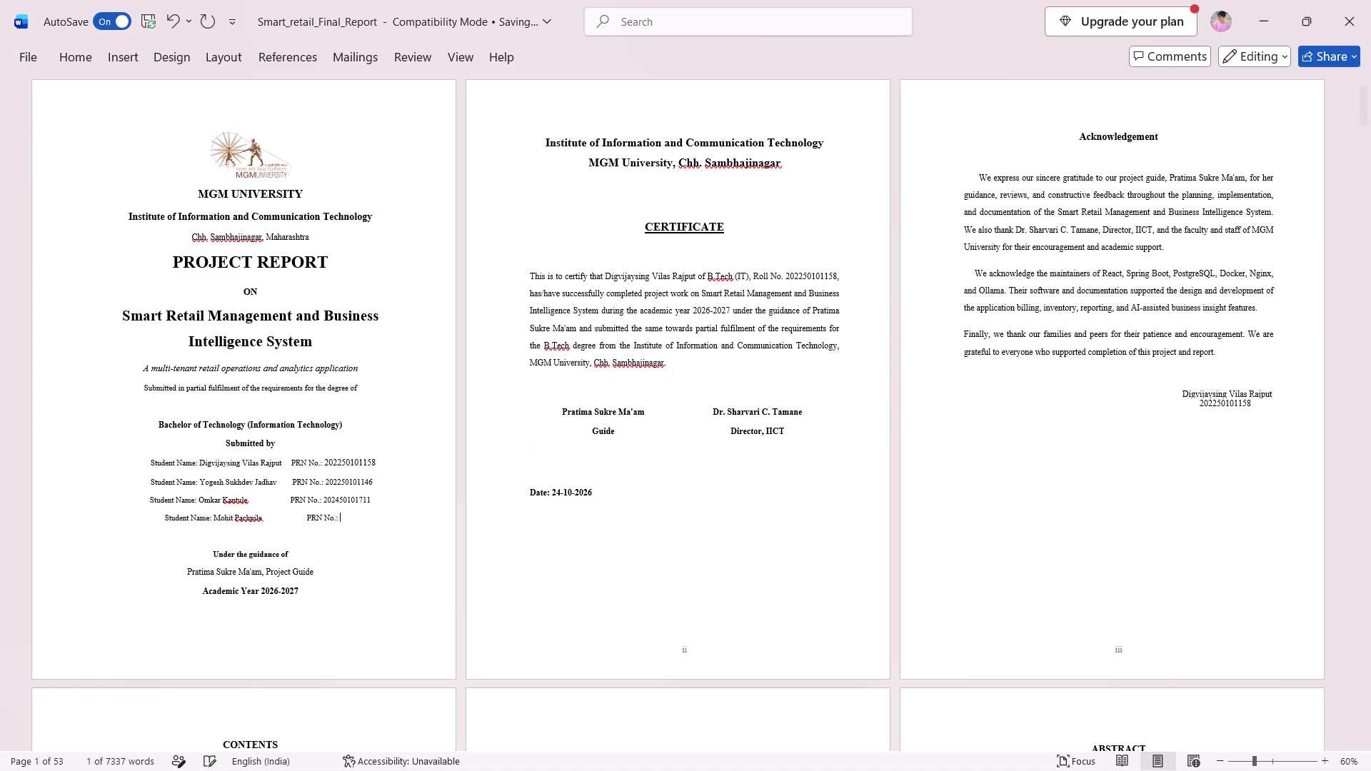
{"action": "key", "text": "ctrl+v"}
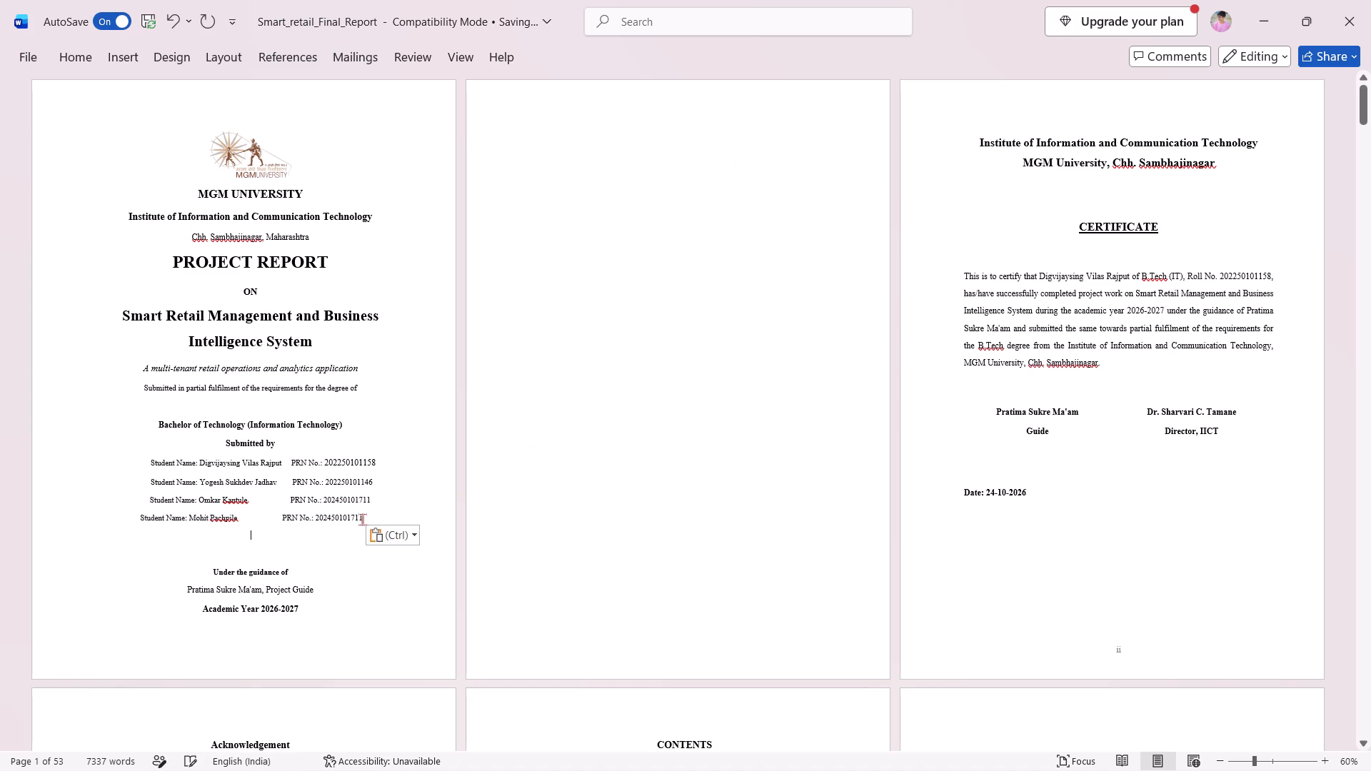
Change the last digit of the fourth student's PRN to 0.
{"action": "left_click", "coordinate": [371, 514]}
{"action": "key", "text": "BackSpace"}
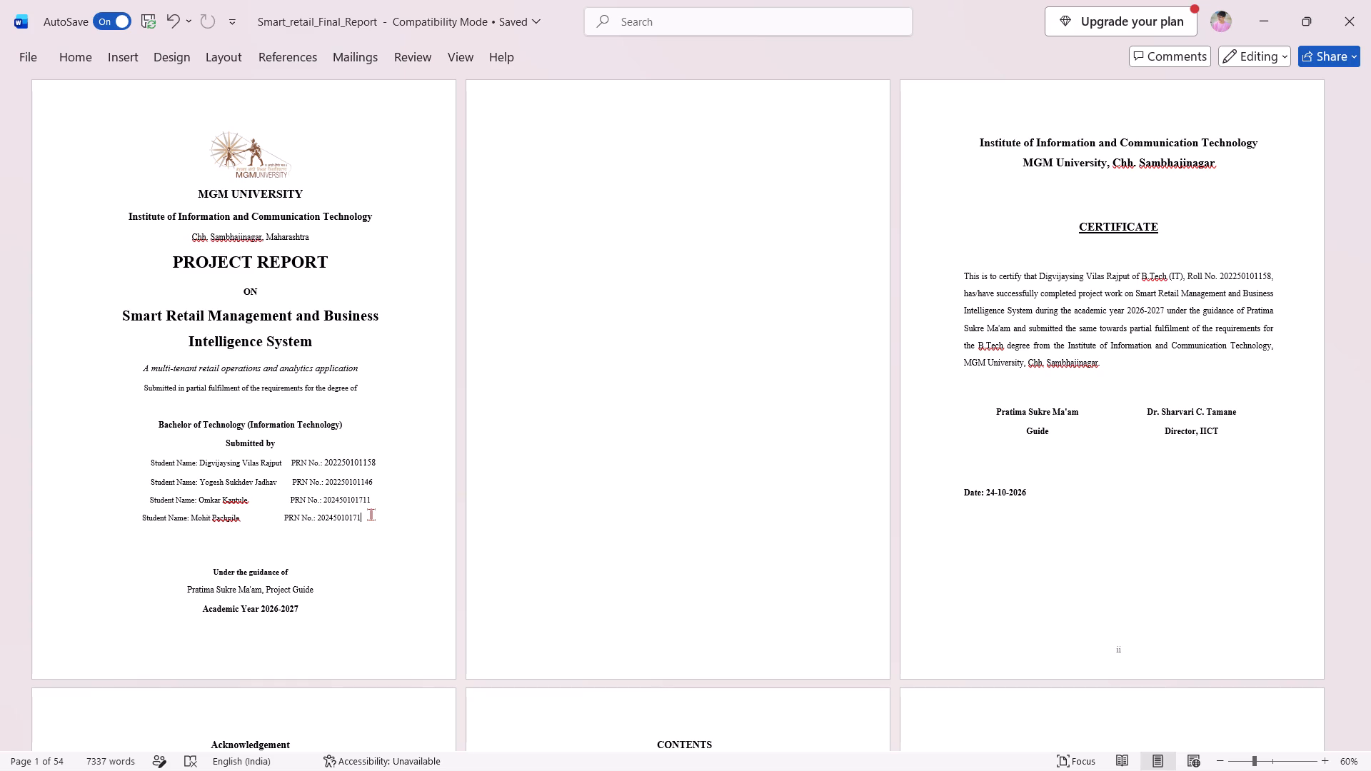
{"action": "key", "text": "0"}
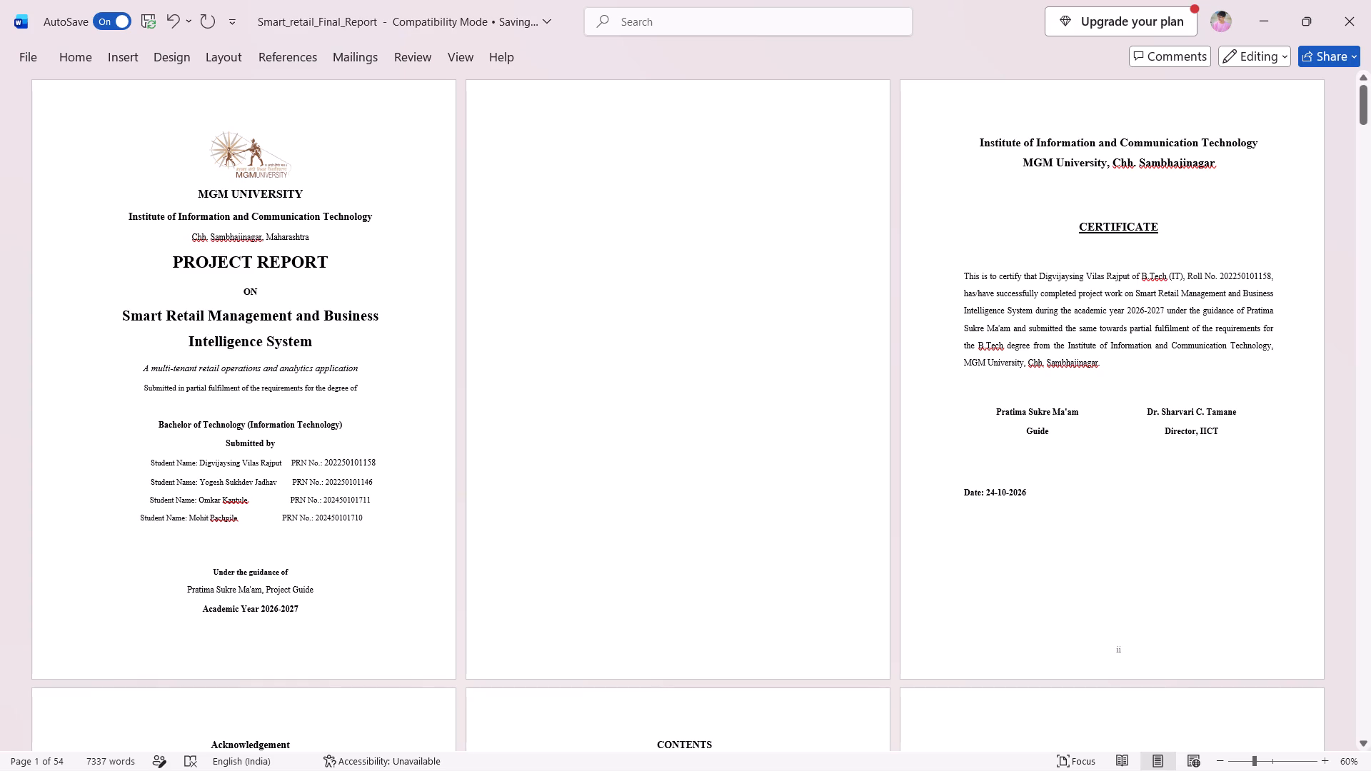
Centre-align the four student name and PRN lines on the cover page.
{"action": "left_click", "coordinate": [149, 485]}
{"action": "left_click_drag", "start_coordinate": [149, 463], "coordinate": [360, 516]}
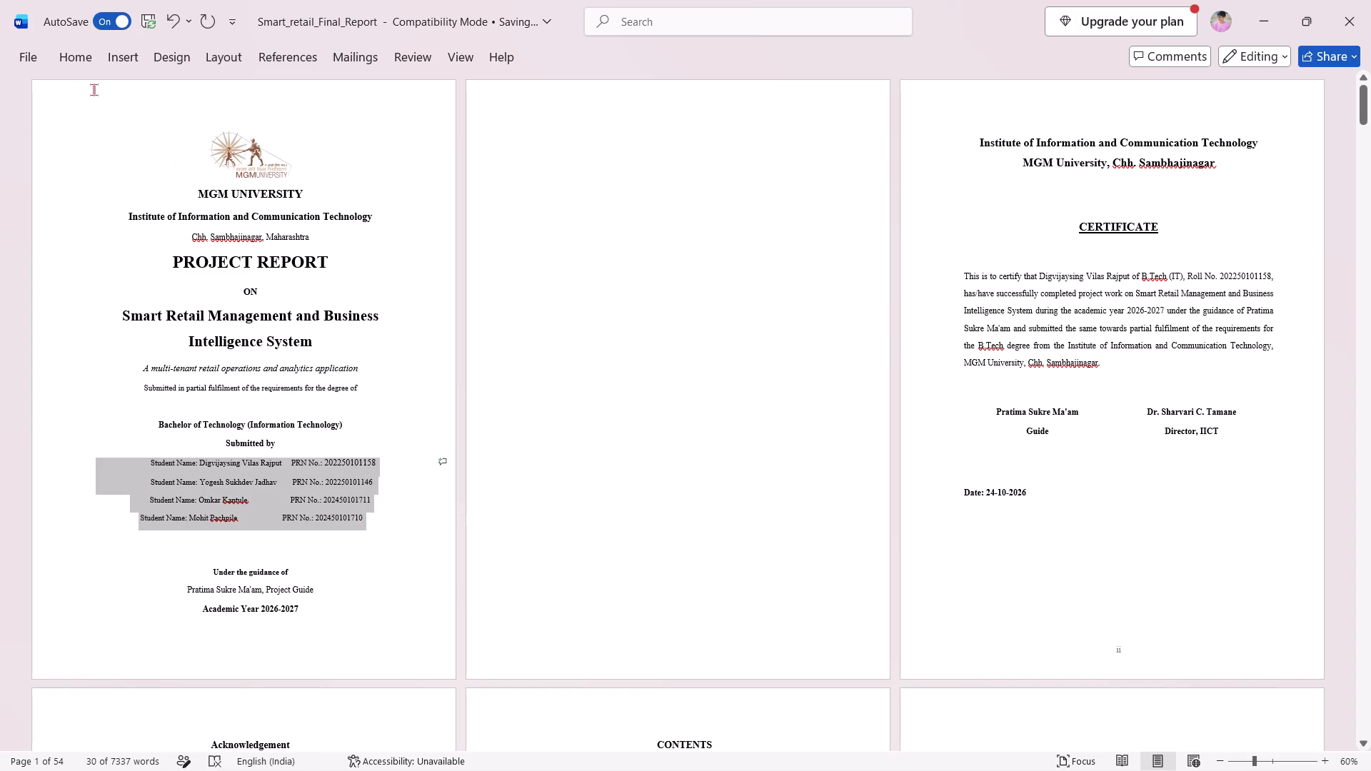
{"action": "left_click", "coordinate": [72, 60]}
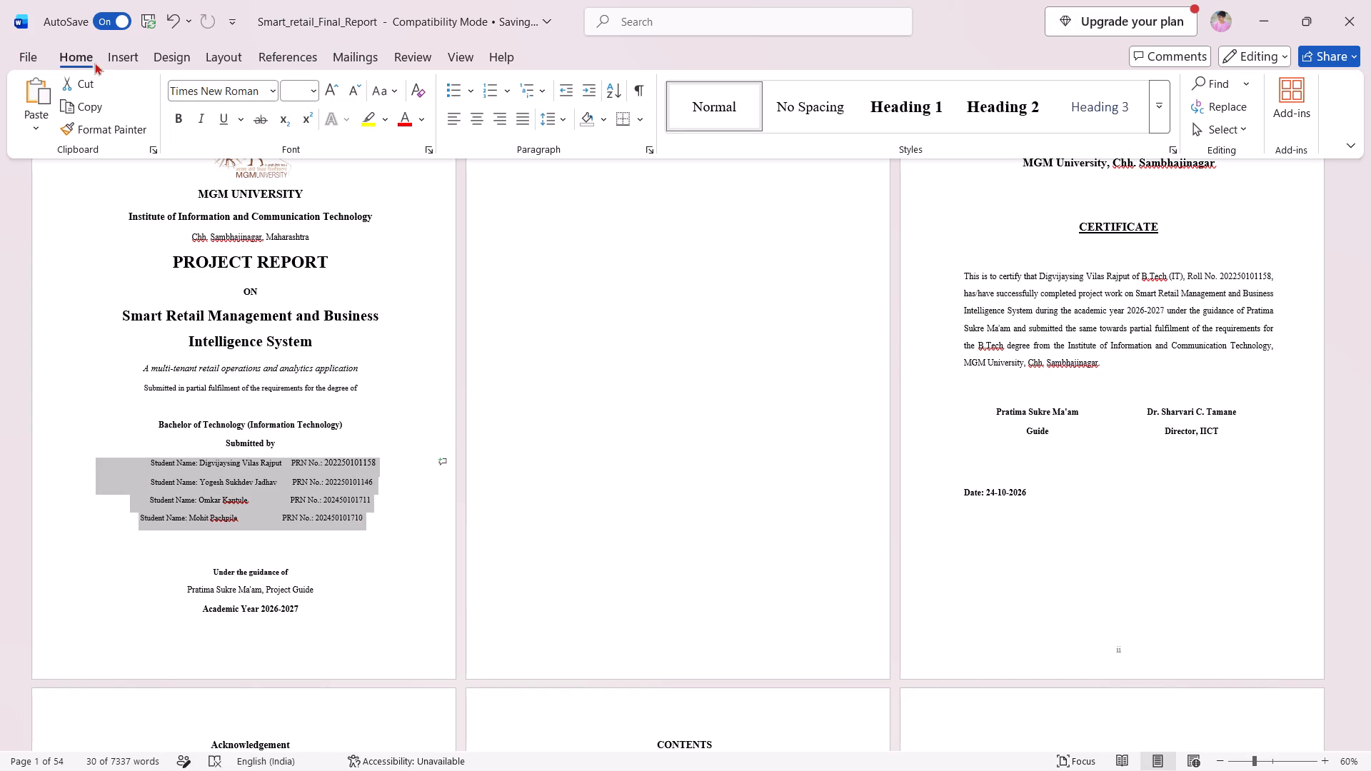
{"action": "left_click", "coordinate": [475, 124]}
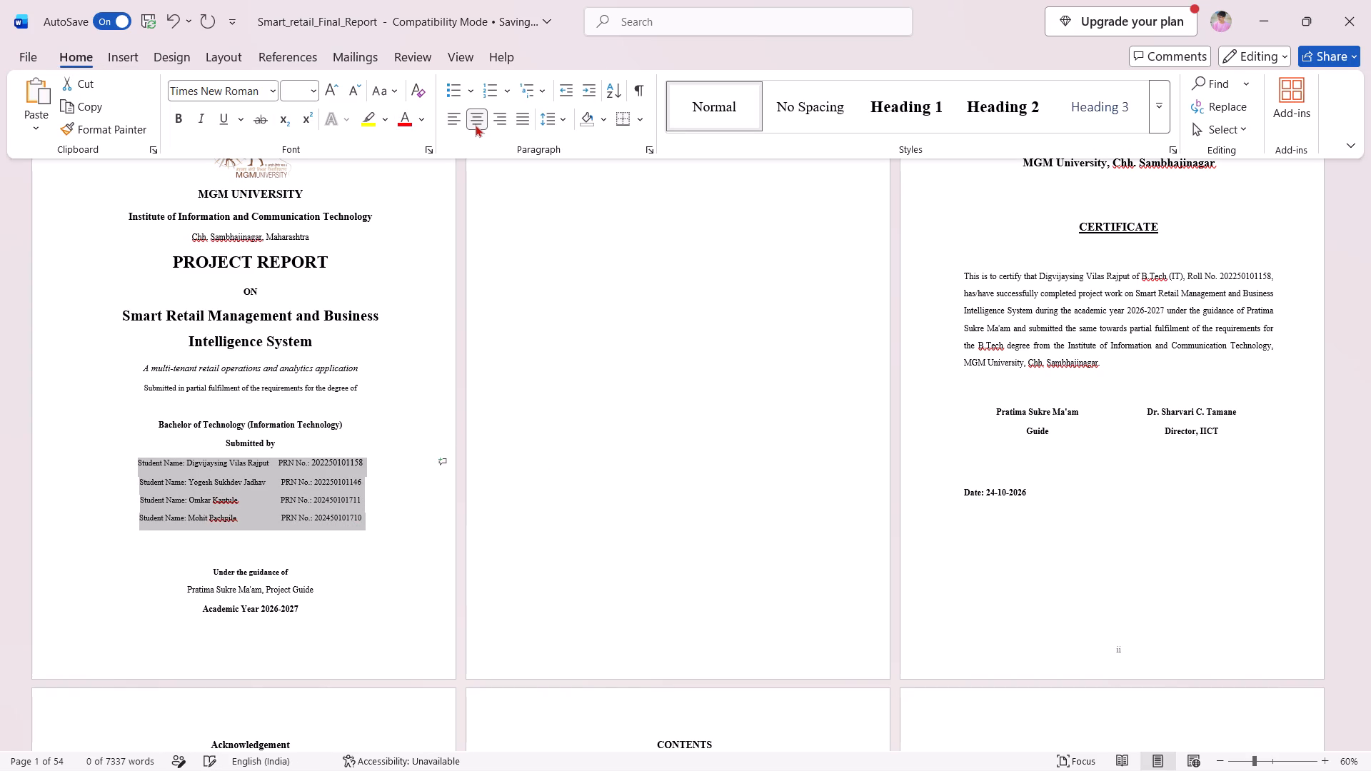
{"action": "left_click", "coordinate": [279, 472]}
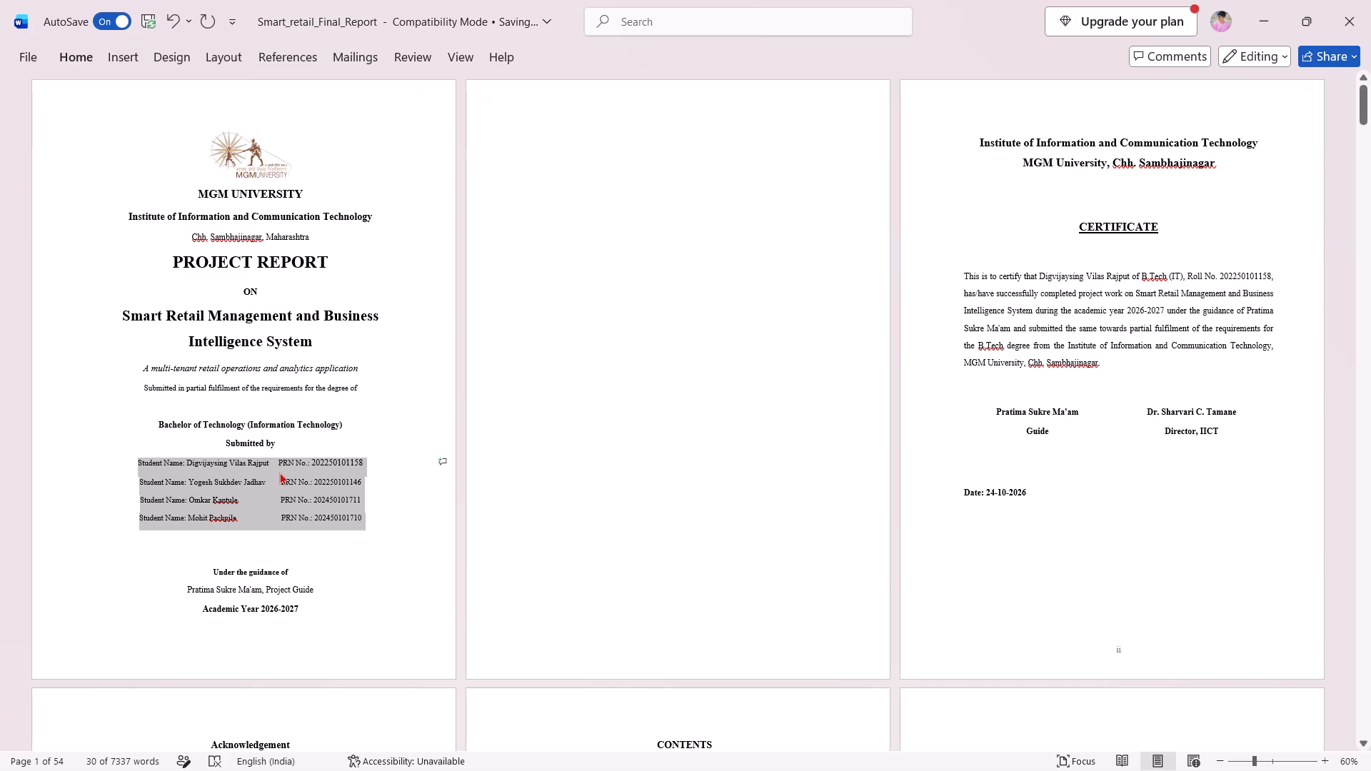
Left-align the second student's line and add leading spaces until its start lines up with the first student's line.
{"action": "left_click", "coordinate": [272, 462]}
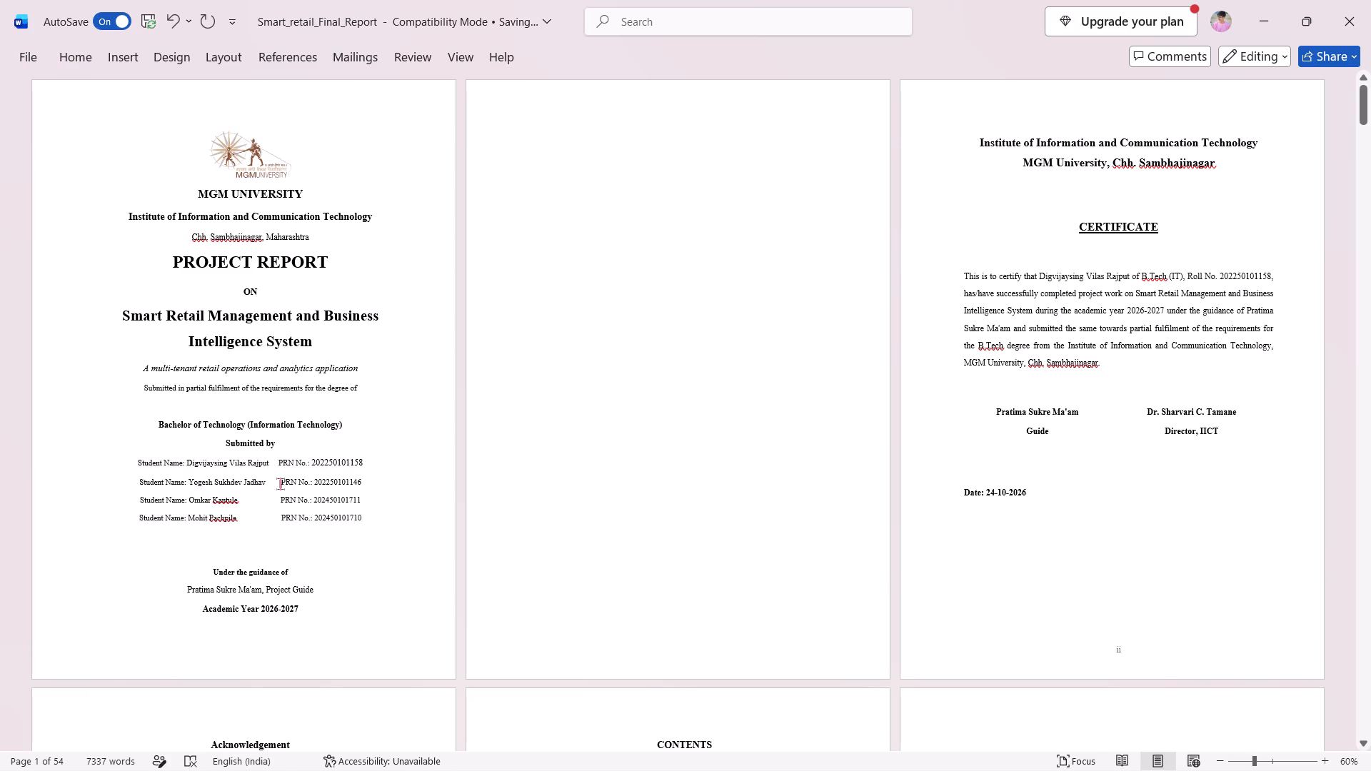
{"action": "scroll", "coordinate": [146, 466], "scroll_direction": "up", "scroll_amount": 7, "text": "ctrl"}
{"action": "scroll", "coordinate": [146, 466], "scroll_direction": "right", "scroll_amount": 1}
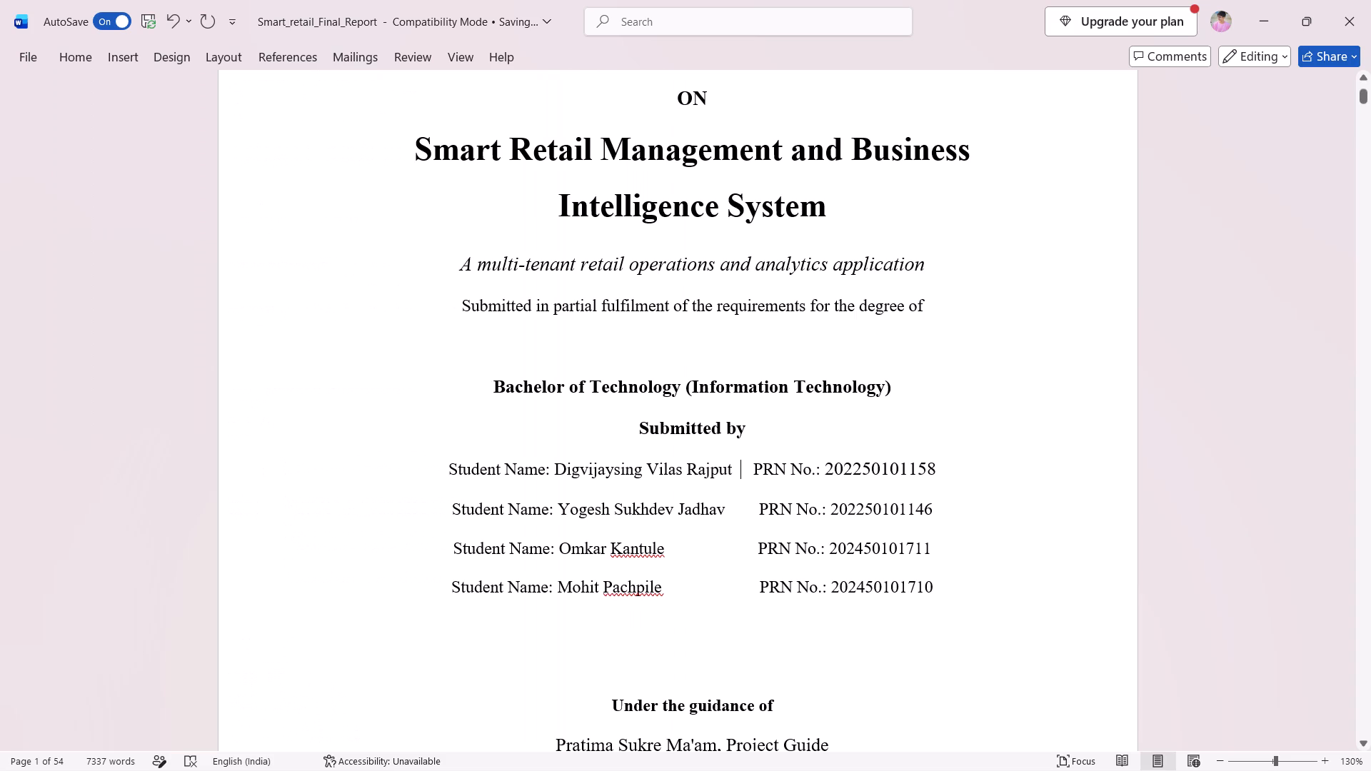
{"action": "scroll", "coordinate": [146, 466], "scroll_direction": "right", "scroll_amount": 1}
{"action": "left_click", "coordinate": [450, 505]}
{"action": "key", "text": "BackSpace"}
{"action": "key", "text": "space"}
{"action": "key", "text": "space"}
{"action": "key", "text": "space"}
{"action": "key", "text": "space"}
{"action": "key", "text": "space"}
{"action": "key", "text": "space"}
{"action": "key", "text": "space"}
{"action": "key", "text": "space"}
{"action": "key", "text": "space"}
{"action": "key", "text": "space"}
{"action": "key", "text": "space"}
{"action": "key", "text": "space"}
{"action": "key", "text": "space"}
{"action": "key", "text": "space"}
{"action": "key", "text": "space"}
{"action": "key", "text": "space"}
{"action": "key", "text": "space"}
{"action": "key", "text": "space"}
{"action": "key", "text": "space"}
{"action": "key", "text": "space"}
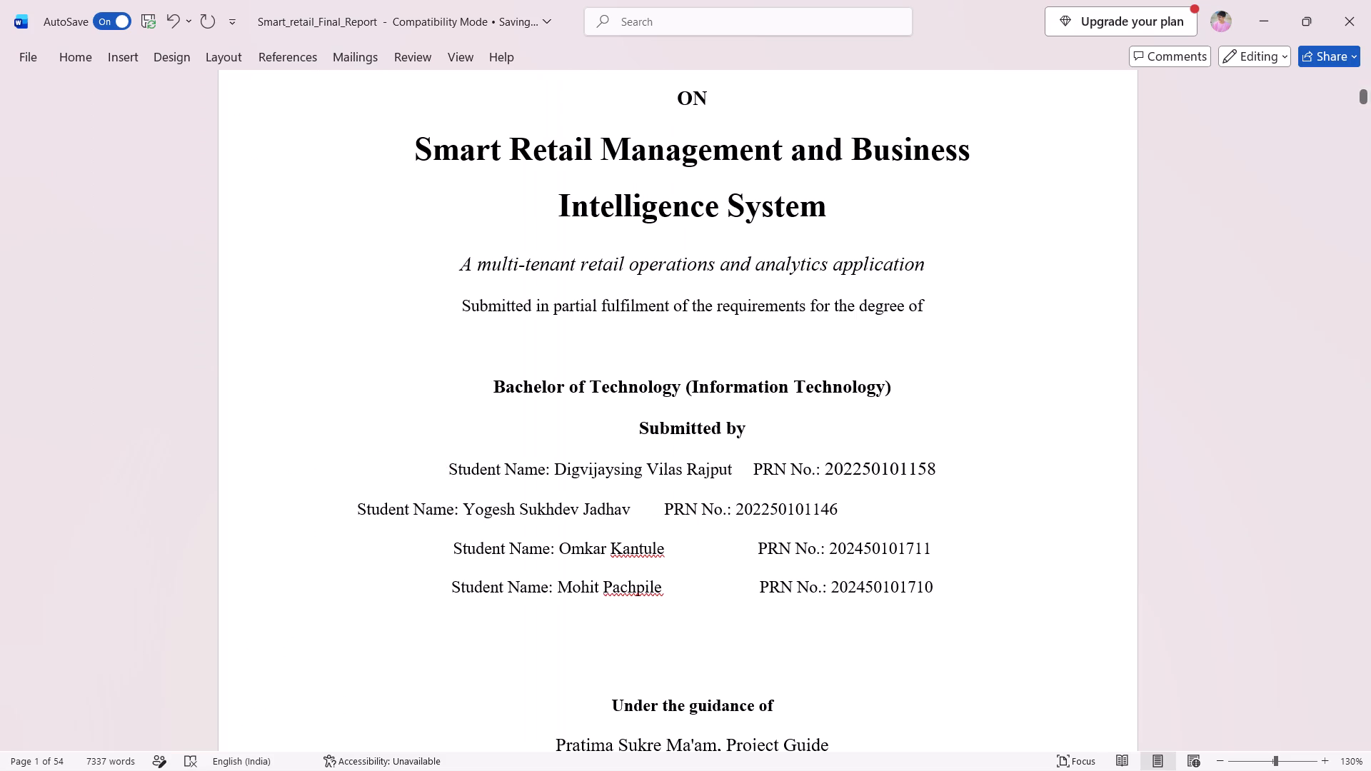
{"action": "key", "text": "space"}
{"action": "key", "text": "BackSpace"}
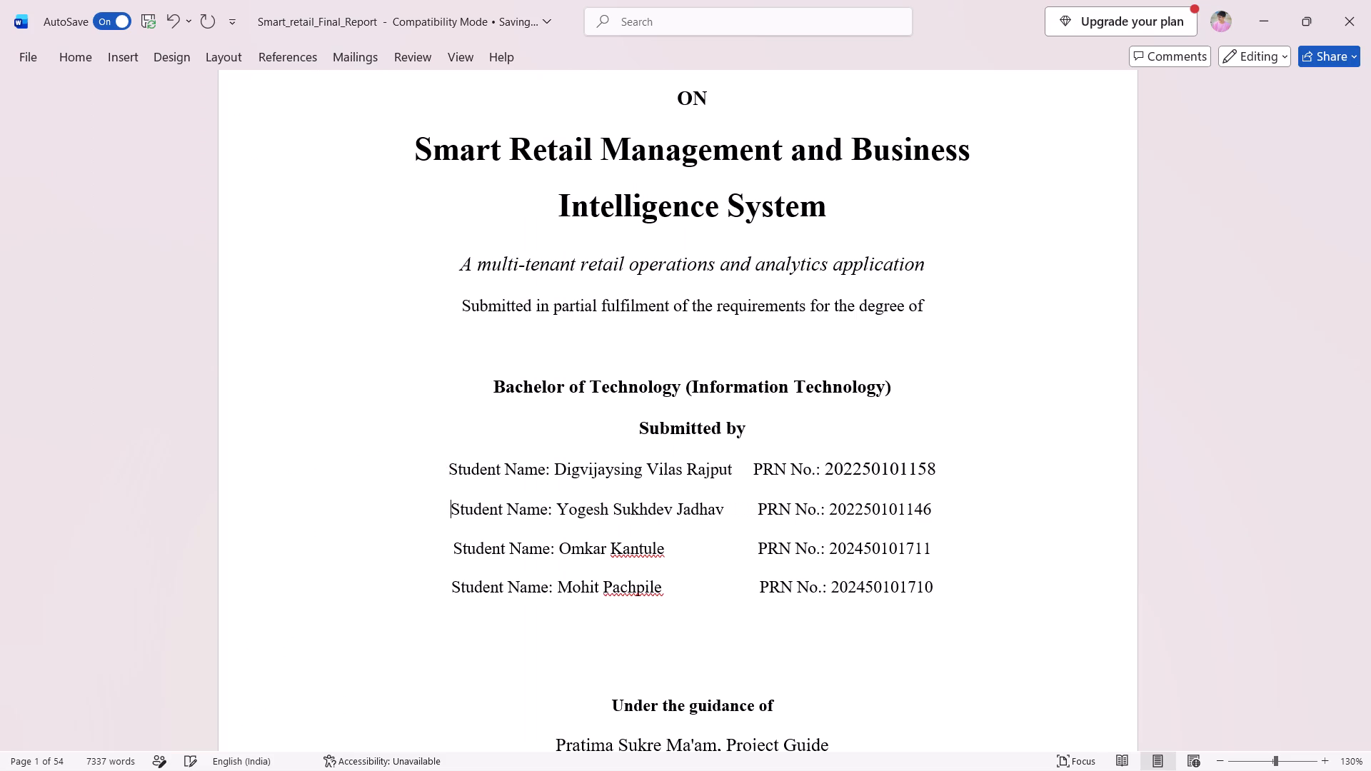
{"action": "key", "text": "BackSpace"}
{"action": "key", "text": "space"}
Left-align the third student's line and add leading spaces until its start lines up with the second student's line.
{"action": "key", "text": "Down"}
{"action": "key", "text": "BackSpace"}
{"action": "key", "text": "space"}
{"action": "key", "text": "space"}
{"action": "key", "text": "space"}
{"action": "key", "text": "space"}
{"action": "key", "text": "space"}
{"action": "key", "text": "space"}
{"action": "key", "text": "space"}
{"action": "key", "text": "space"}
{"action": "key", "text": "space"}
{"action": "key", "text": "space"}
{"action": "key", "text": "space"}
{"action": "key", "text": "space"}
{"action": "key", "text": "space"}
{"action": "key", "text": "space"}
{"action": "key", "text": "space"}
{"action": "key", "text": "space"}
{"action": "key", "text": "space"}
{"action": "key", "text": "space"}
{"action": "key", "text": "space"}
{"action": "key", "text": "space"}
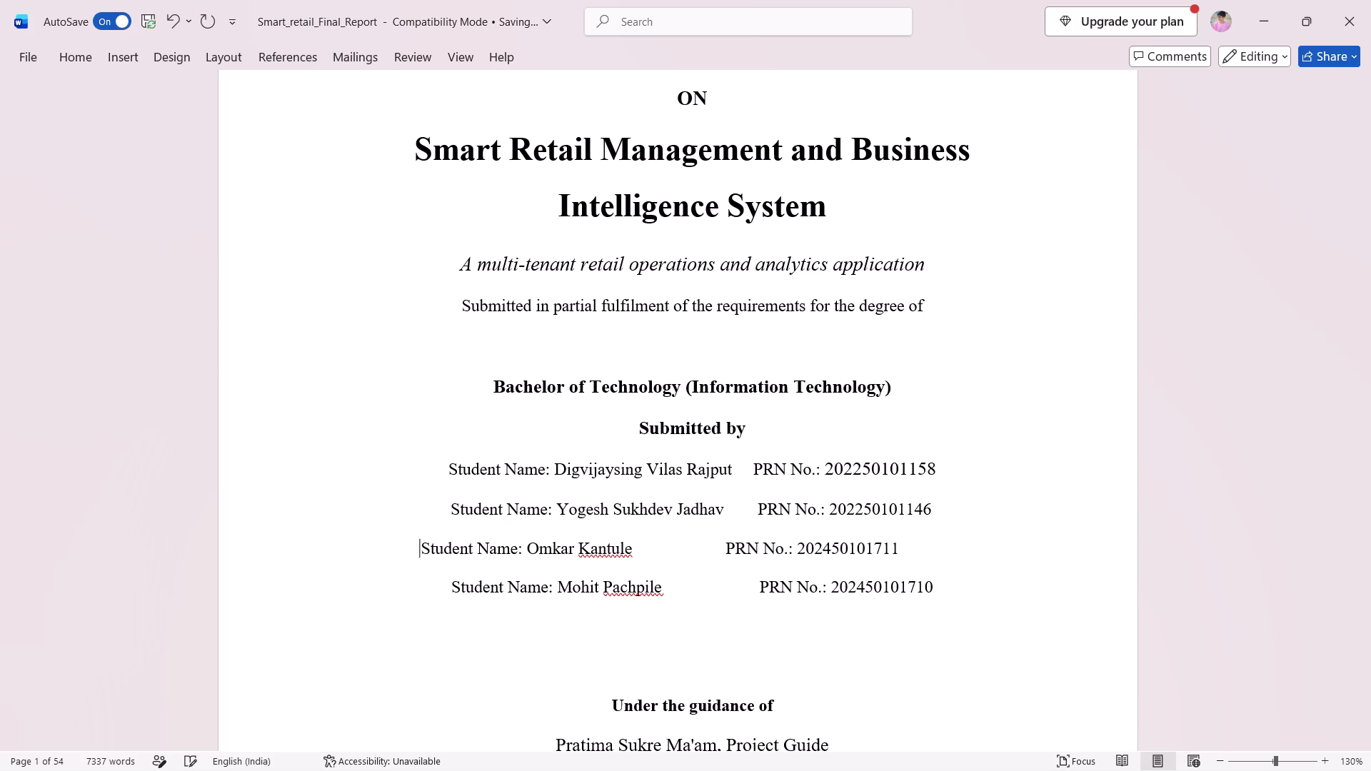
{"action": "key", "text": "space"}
{"action": "key", "text": "BackSpace"}
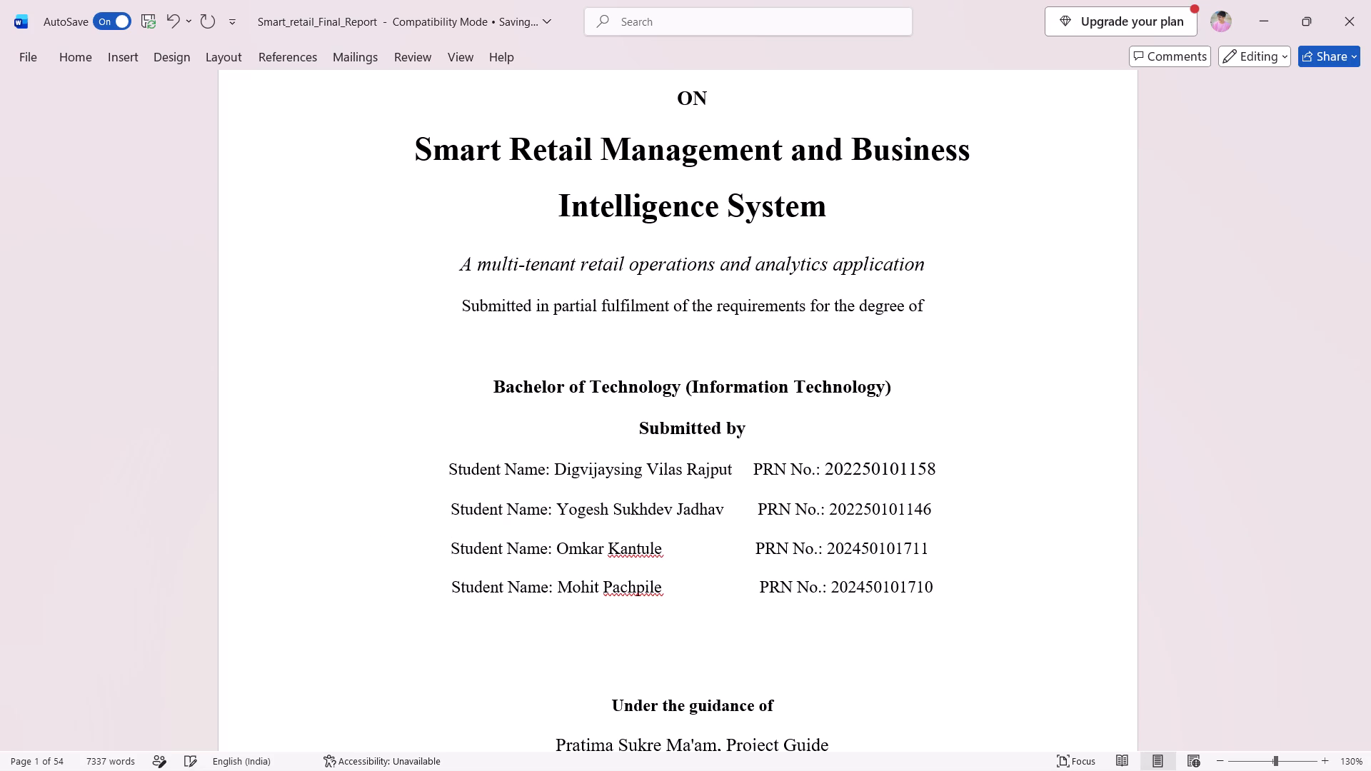
Remove one space before the second student's PRN so it lines up under the first student's PRN.
{"action": "left_click", "coordinate": [758, 507]}
{"action": "key", "text": "BackSpace"}
{"action": "key", "text": "Down"}
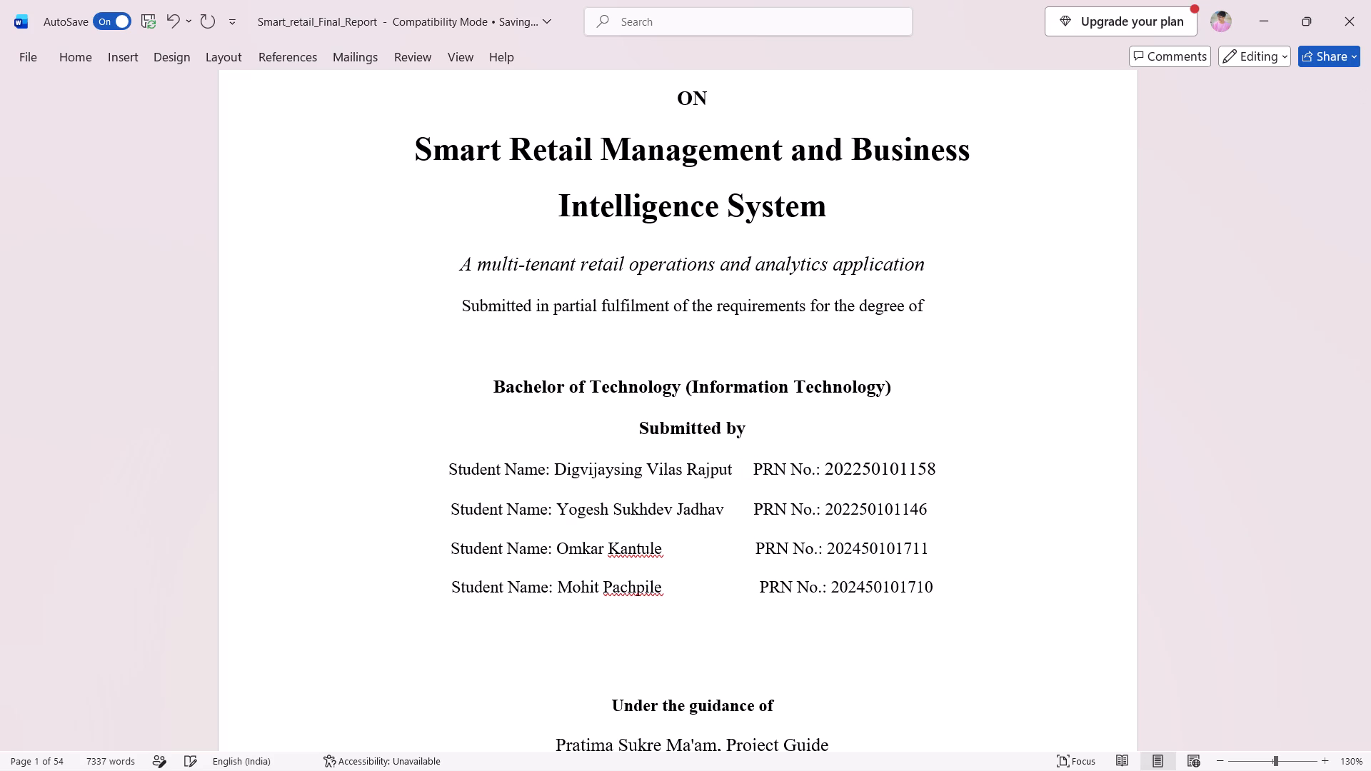
{"action": "key", "text": "BackSpace"}
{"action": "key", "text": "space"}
Remove two spaces from the gap between the fourth student's name and PRN.
{"action": "key", "text": "Down"}
{"action": "key", "text": "Right"}
{"action": "key", "text": "BackSpace"}
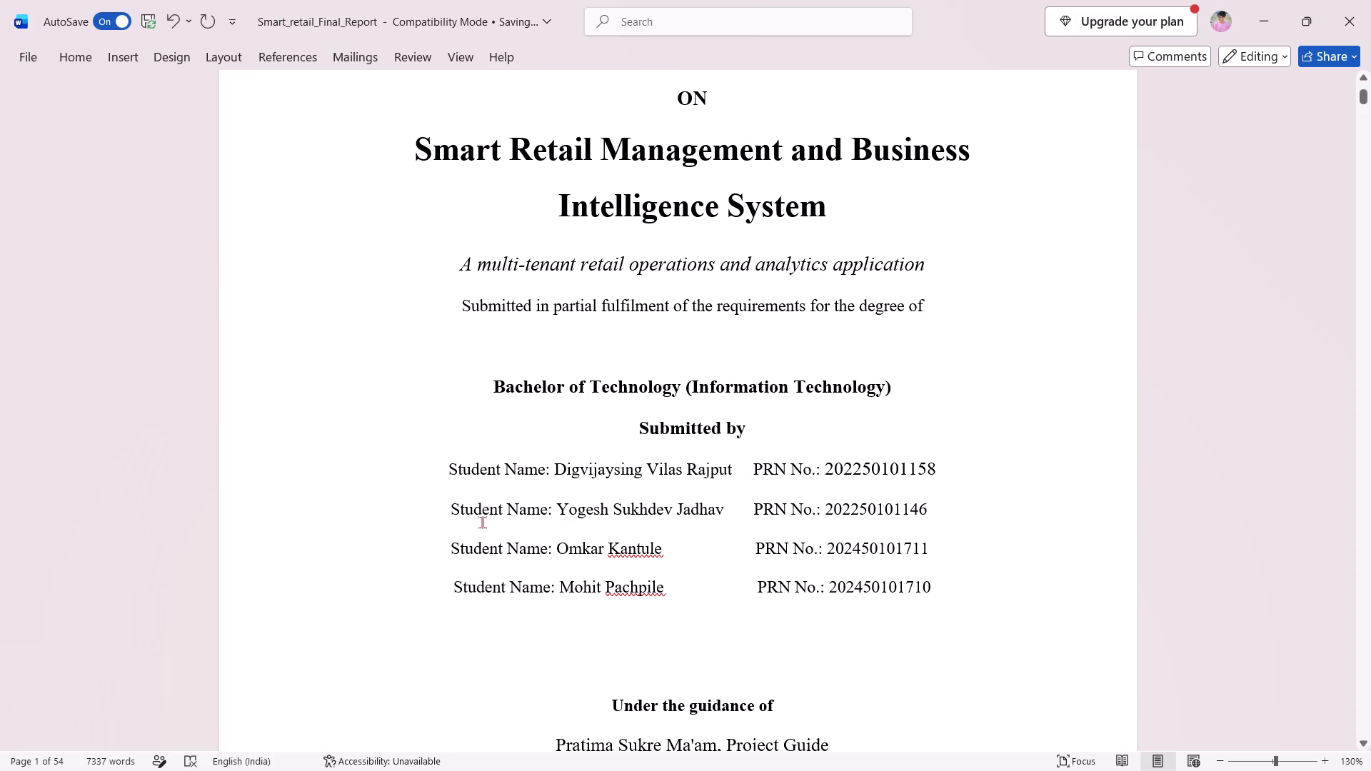
{"action": "left_click", "coordinate": [691, 595]}
{"action": "key", "text": "Left"}
{"action": "key", "text": "BackSpace"}
Left-align the fourth student's line and add leading spaces until its start lines up with the lines above.
{"action": "key", "text": "Left"}
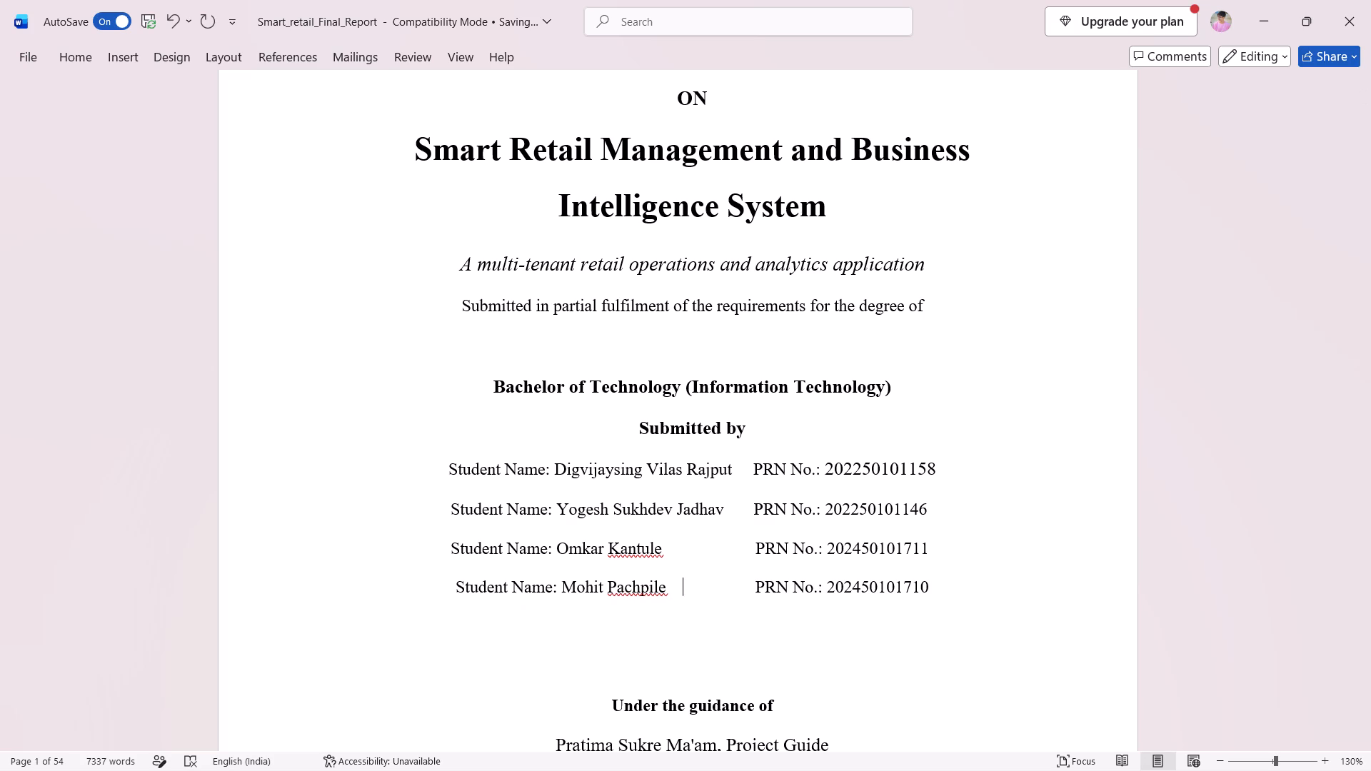
{"action": "key", "text": "Left"}
{"action": "key", "text": "Left"}
{"action": "key", "text": "Left"}
{"action": "key", "text": "Left"}
{"action": "key", "text": "Left"}
{"action": "key", "text": "Left"}
{"action": "key", "text": "Left"}
{"action": "key", "text": "Left"}
{"action": "key", "text": "Left"}
{"action": "key", "text": "Left"}
{"action": "key", "text": "Left"}
{"action": "key", "text": "Left"}
{"action": "key", "text": "Left"}
{"action": "key", "text": "Left"}
{"action": "key", "text": "Left"}
{"action": "key", "text": "Left"}
{"action": "key", "text": "Left"}
{"action": "key", "text": "Left"}
{"action": "key", "text": "Left"}
{"action": "key", "text": "Left"}
{"action": "key", "text": "Left"}
{"action": "key", "text": "BackSpace"}
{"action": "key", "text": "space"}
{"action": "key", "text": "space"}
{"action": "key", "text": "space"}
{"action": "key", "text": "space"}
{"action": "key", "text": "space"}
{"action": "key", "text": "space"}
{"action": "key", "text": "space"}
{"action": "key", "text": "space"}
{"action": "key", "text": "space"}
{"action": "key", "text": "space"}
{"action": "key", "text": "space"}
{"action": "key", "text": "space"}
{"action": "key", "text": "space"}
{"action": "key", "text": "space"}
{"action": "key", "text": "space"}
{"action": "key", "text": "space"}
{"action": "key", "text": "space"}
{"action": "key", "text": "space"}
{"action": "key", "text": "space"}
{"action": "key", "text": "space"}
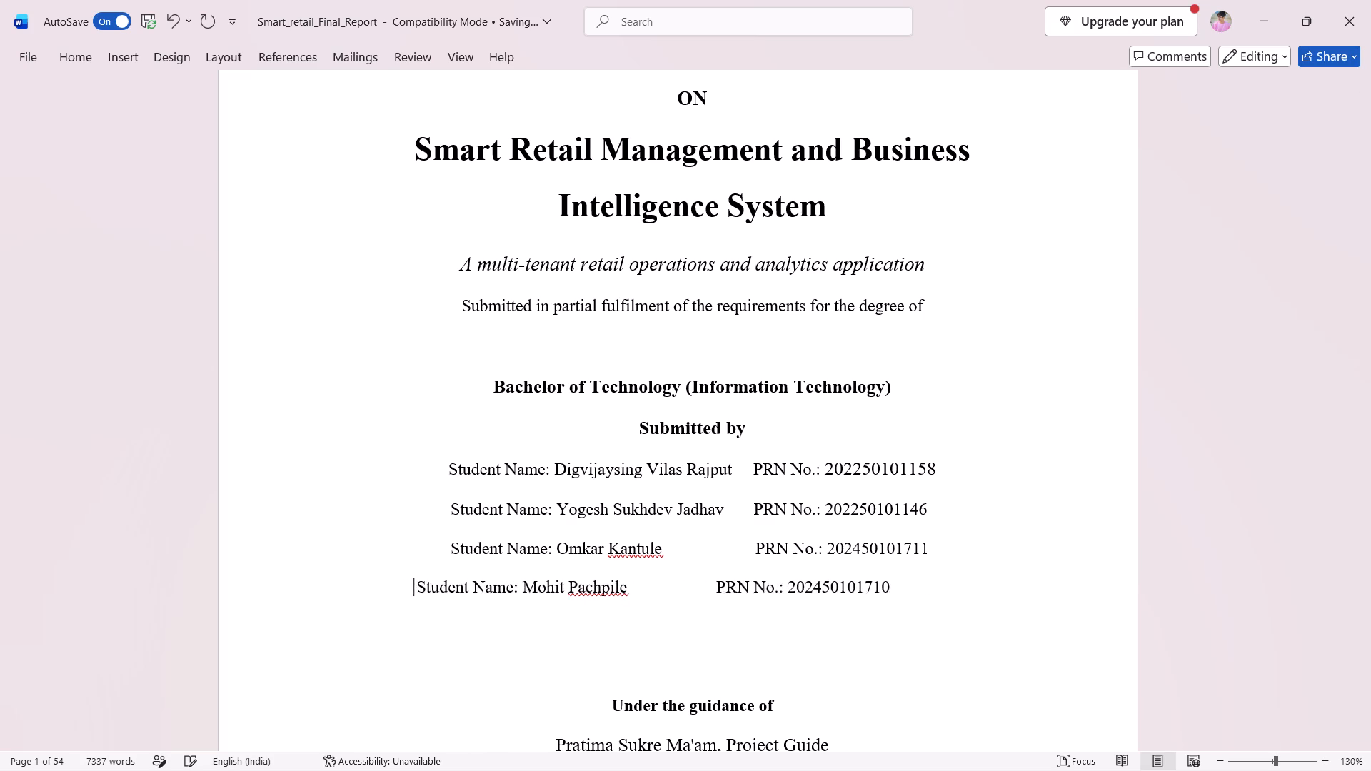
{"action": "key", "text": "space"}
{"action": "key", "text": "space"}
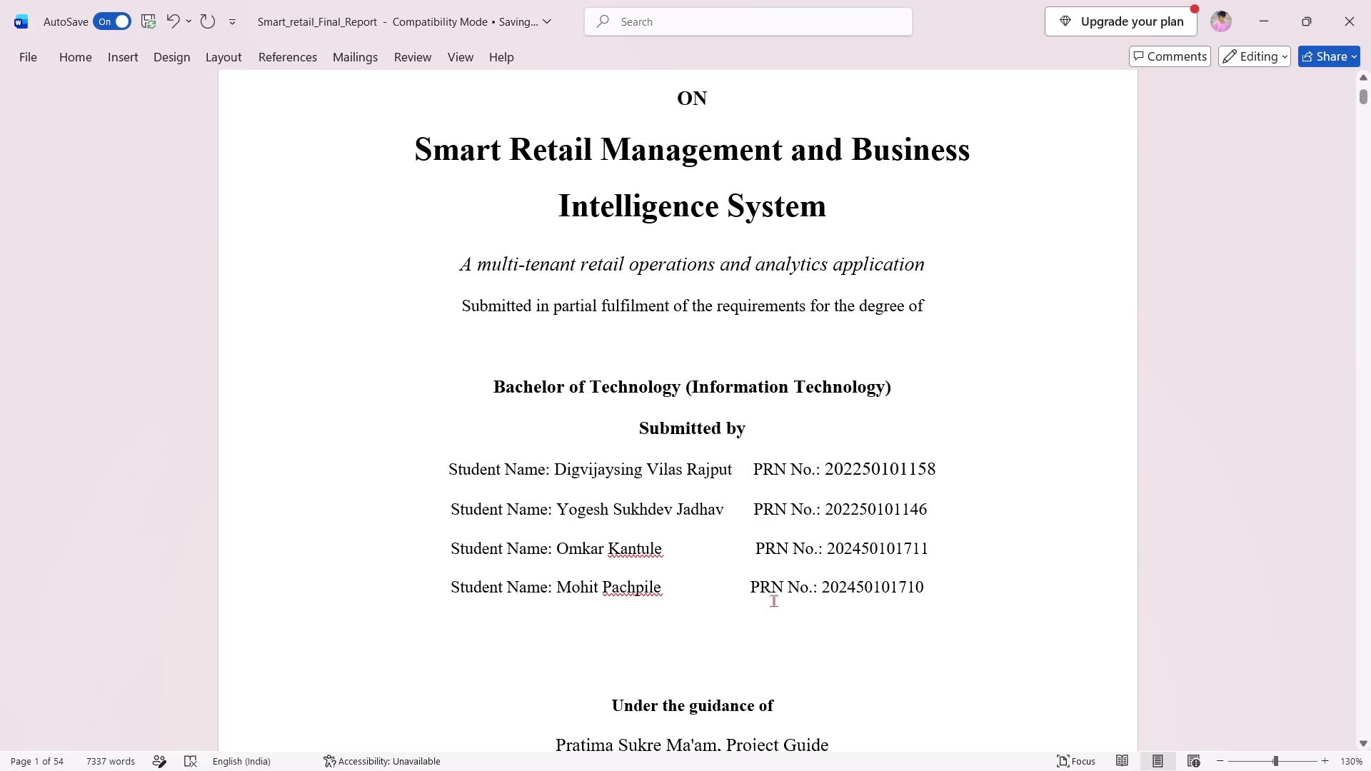
Add one space between the fourth student's name and PRN so the PRN lines up with those above.
{"action": "left_click", "coordinate": [737, 580]}
{"action": "key", "text": "Left"}
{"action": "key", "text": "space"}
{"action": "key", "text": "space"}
{"action": "key", "text": "BackSpace"}
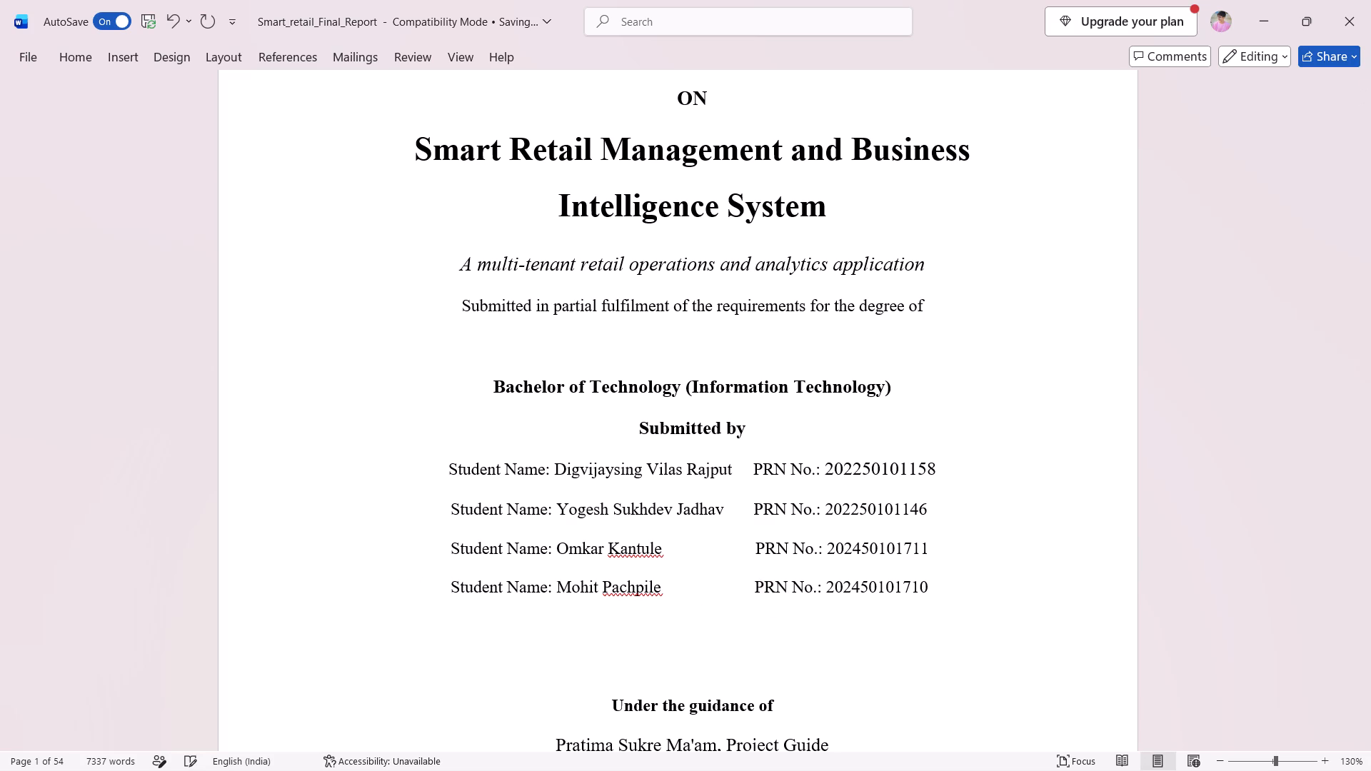
Delete one empty line between the student list and "Under the guidance of" to eliminate the blank page after the cover.
{"action": "scroll", "coordinate": [737, 580], "scroll_direction": "down", "scroll_amount": 1}
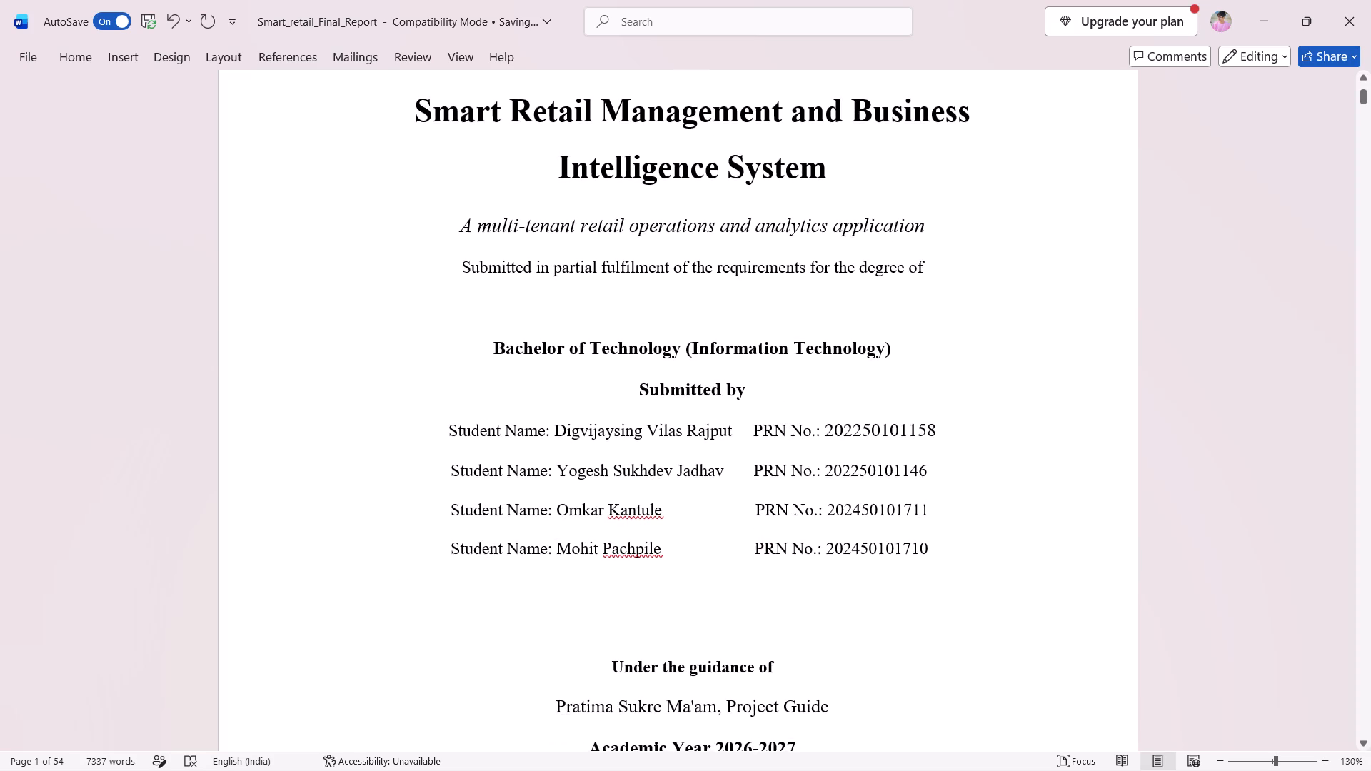
{"action": "scroll", "coordinate": [737, 580], "scroll_direction": "down", "scroll_amount": 4, "text": "ctrl"}
{"action": "scroll", "coordinate": [737, 580], "scroll_direction": "up", "scroll_amount": 1}
{"action": "scroll", "coordinate": [737, 580], "scroll_direction": "down", "scroll_amount": 3, "text": "ctrl"}
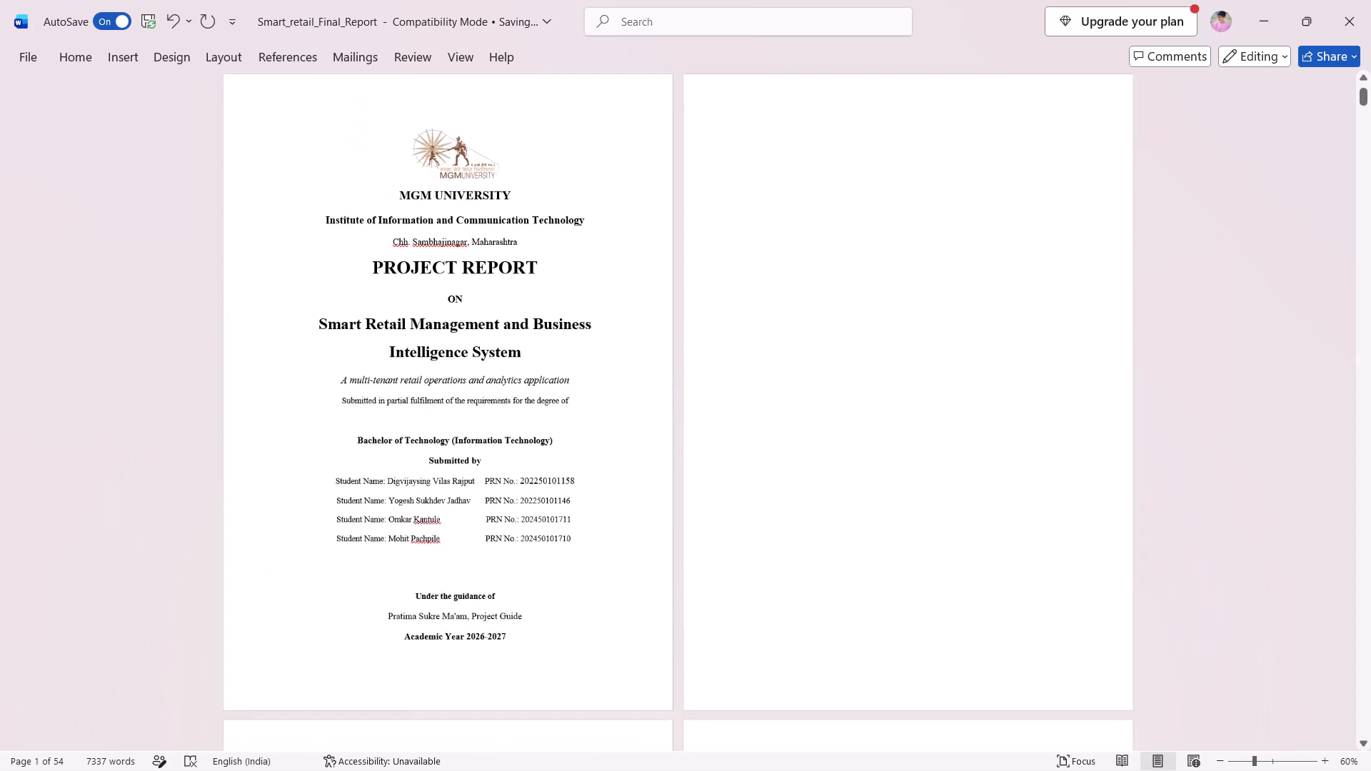
{"action": "scroll", "coordinate": [737, 580], "scroll_direction": "up", "scroll_amount": 1}
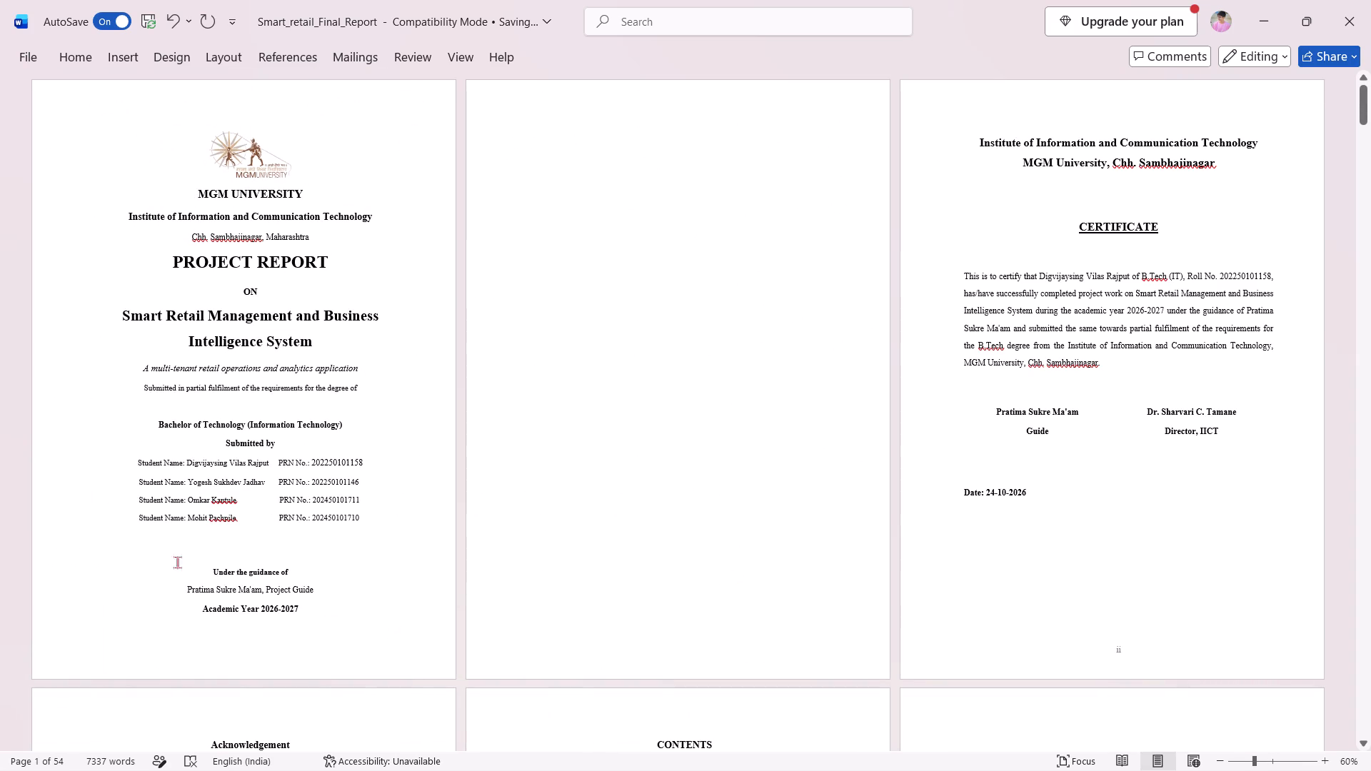
{"action": "left_click", "coordinate": [143, 544]}
{"action": "key", "text": "BackSpace"}
{"action": "key", "text": "BackSpace"}
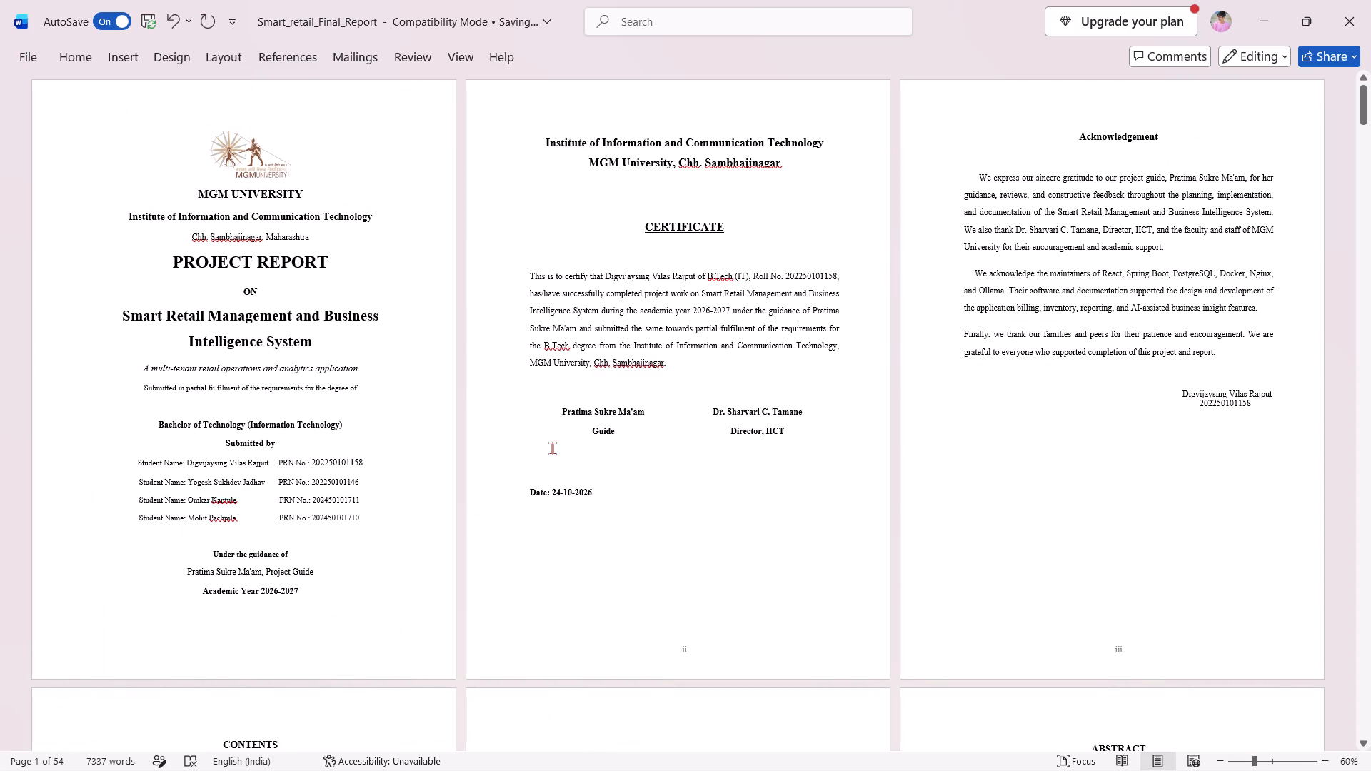
Review the layout of the cover page and the certificate, acknowledgement and contents pages.
{"action": "scroll", "coordinate": [552, 448], "scroll_direction": "down", "scroll_amount": 2}
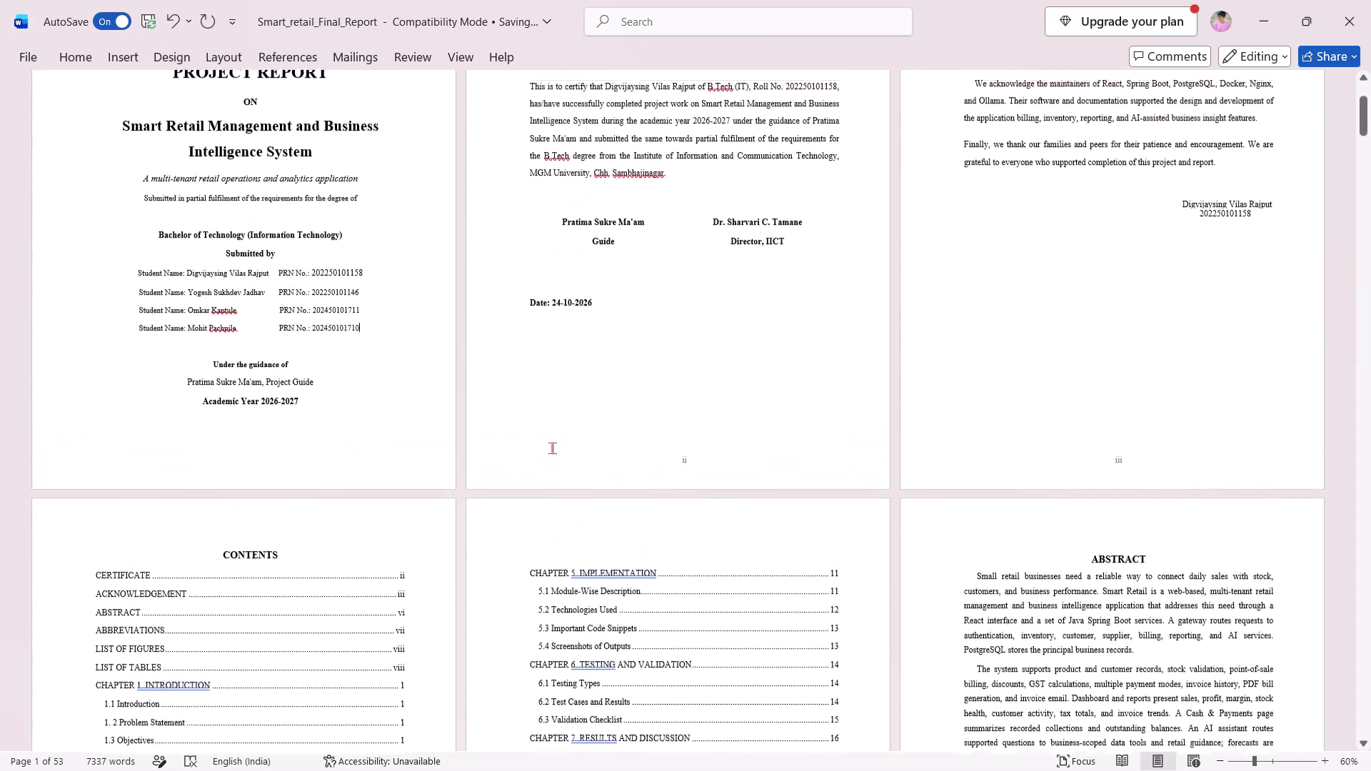
{"action": "scroll", "coordinate": [552, 448], "scroll_direction": "up", "scroll_amount": 1}
{"action": "scroll", "coordinate": [323, 466], "scroll_direction": "up", "scroll_amount": 1, "text": "ctrl"}
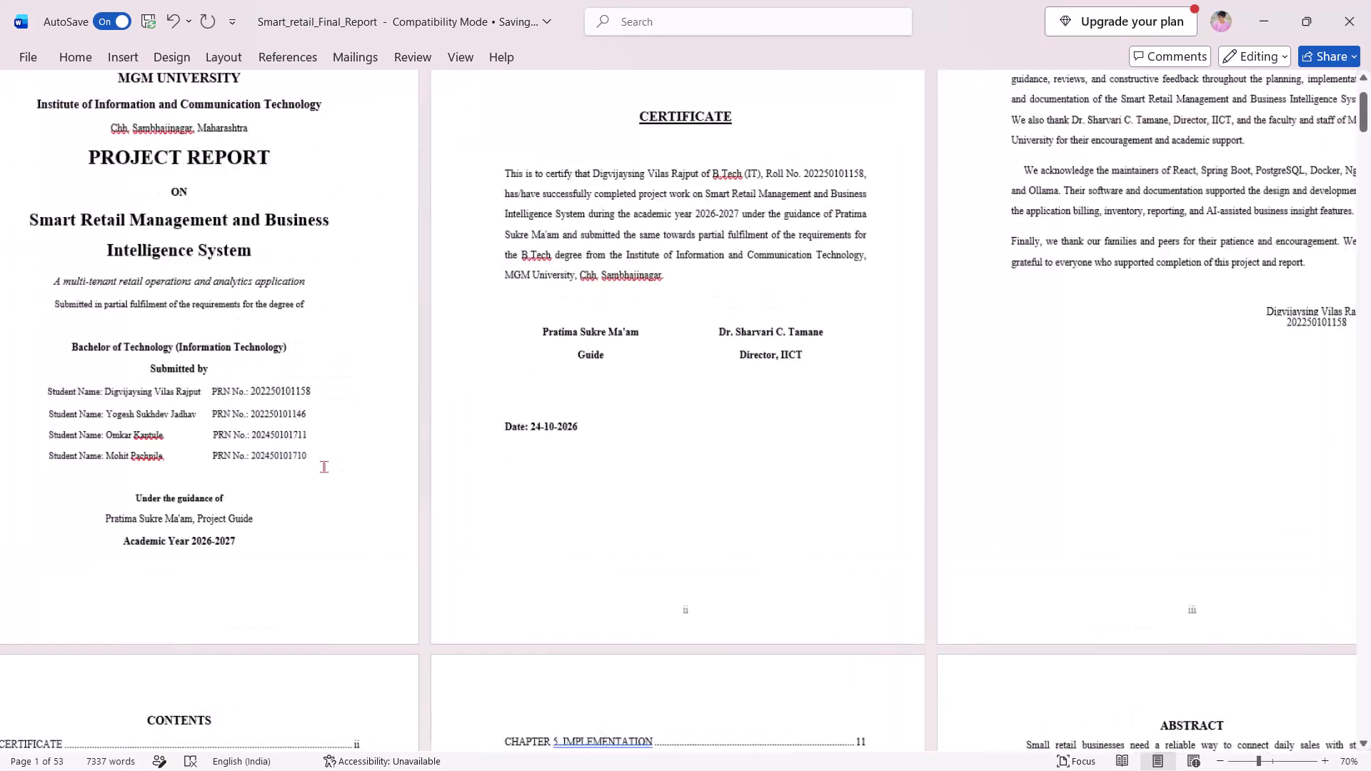
{"action": "scroll", "coordinate": [323, 466], "scroll_direction": "up", "scroll_amount": 1, "text": "ctrl"}
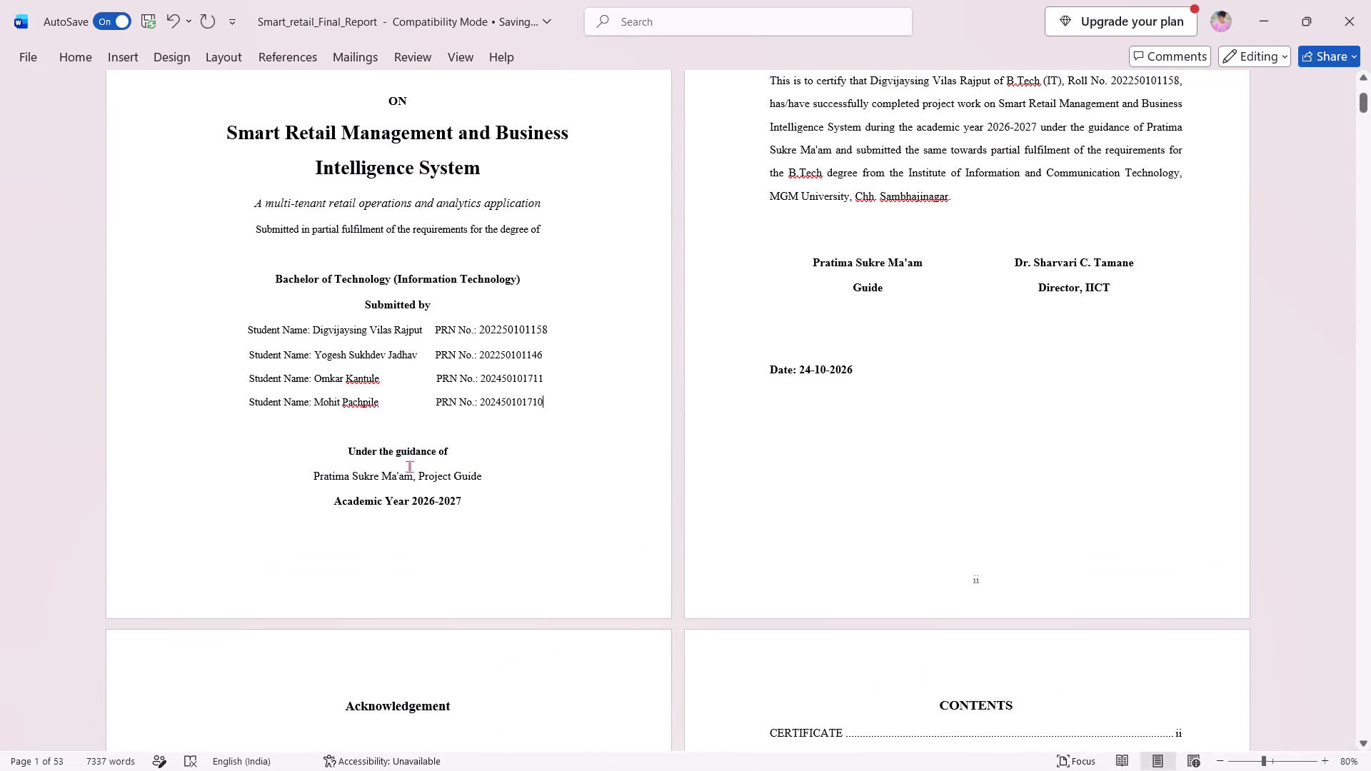
{"action": "left_click", "coordinate": [420, 474]}
{"action": "scroll", "coordinate": [420, 474], "scroll_direction": "up", "scroll_amount": 2}
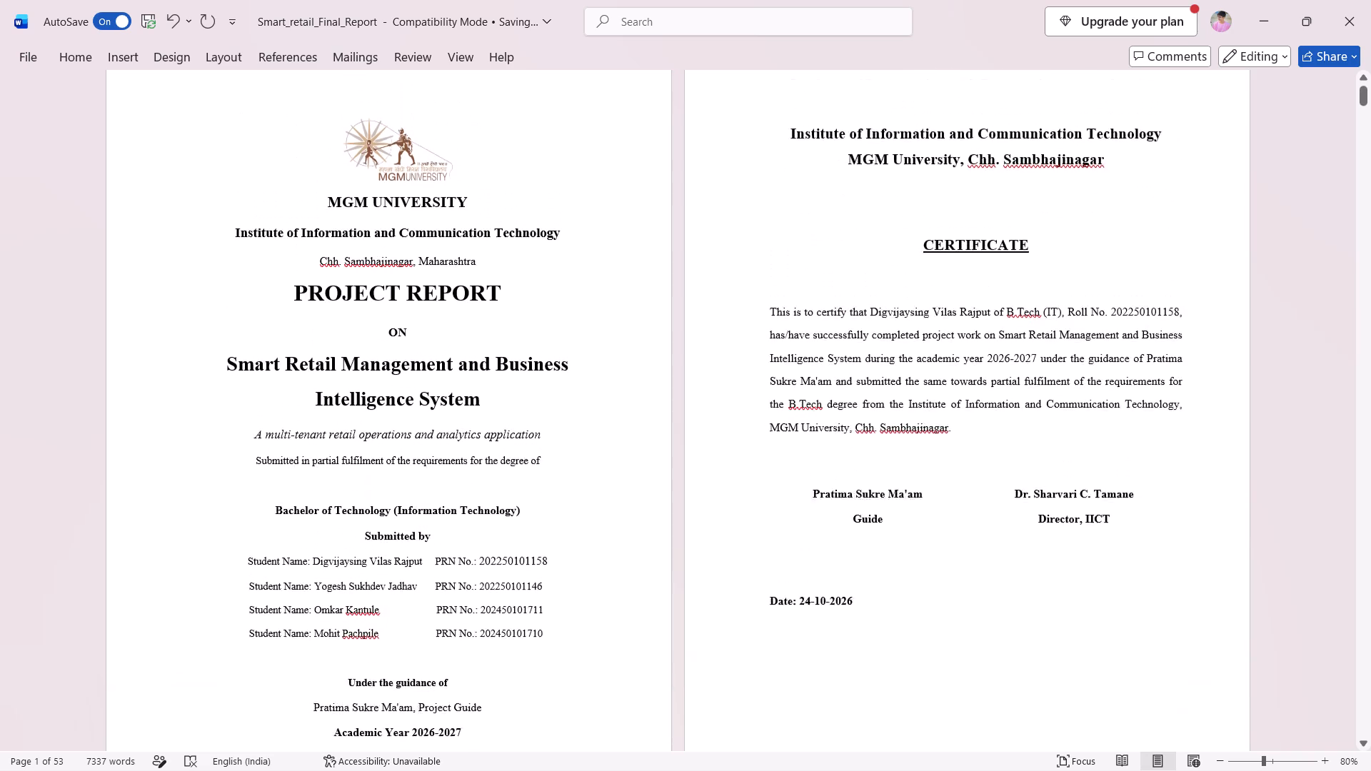
{"action": "scroll", "coordinate": [420, 474], "scroll_direction": "up", "scroll_amount": 1}
{"action": "scroll", "coordinate": [420, 474], "scroll_direction": "down", "scroll_amount": 4}
{"action": "scroll", "coordinate": [420, 474], "scroll_direction": "up", "scroll_amount": 1}
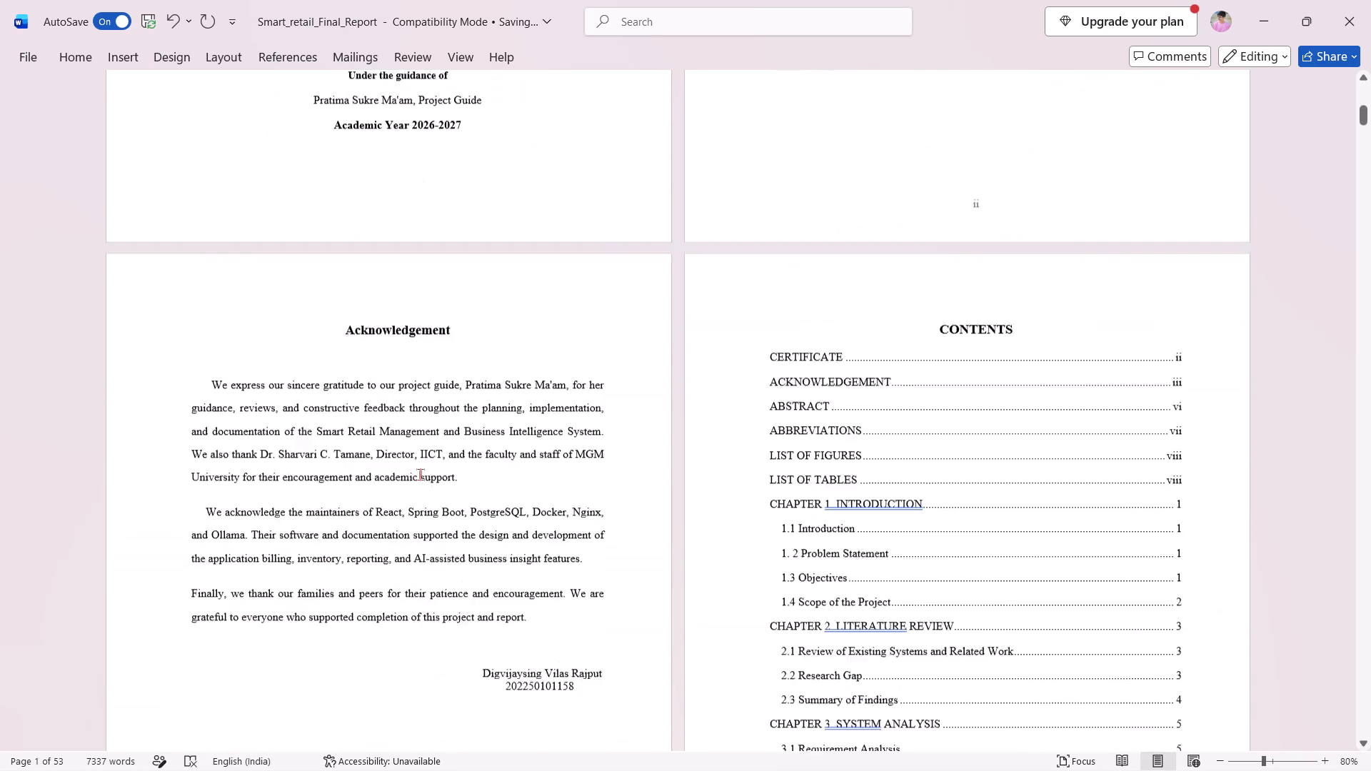
Review the report's layout from the cover page through the contents, abbreviations, lists and main chapters.
{"action": "scroll", "coordinate": [420, 474], "scroll_direction": "up", "scroll_amount": 2}
{"action": "scroll", "coordinate": [420, 474], "scroll_direction": "down", "scroll_amount": 2}
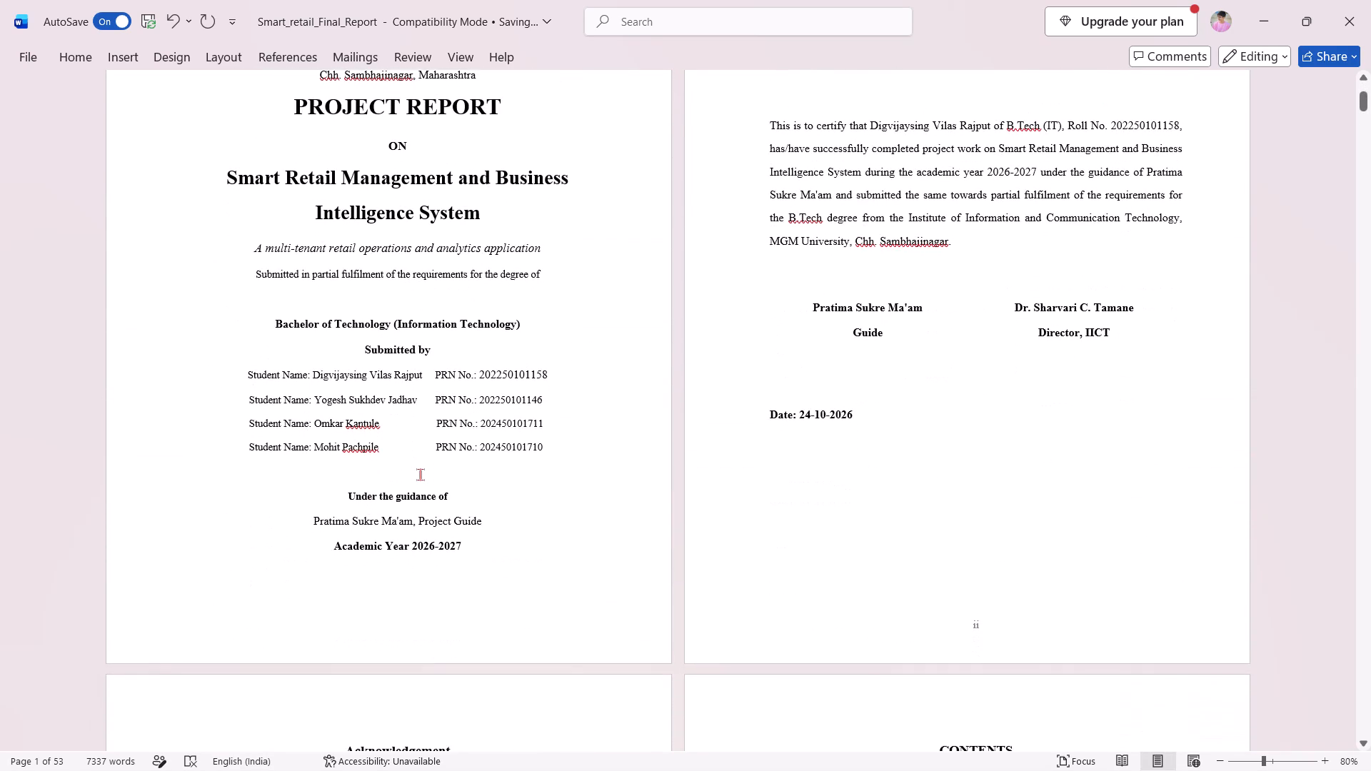
{"action": "scroll", "coordinate": [420, 474], "scroll_direction": "down", "scroll_amount": 3}
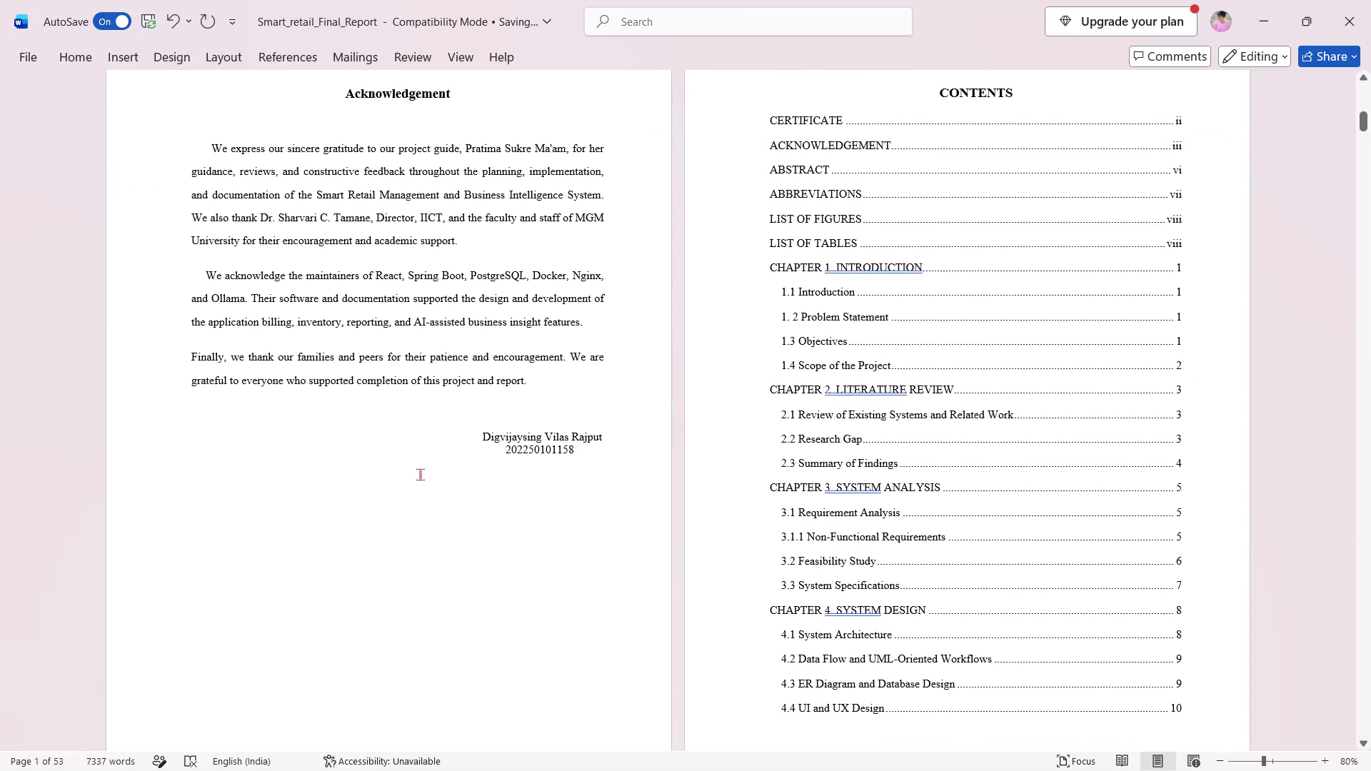
{"action": "scroll", "coordinate": [420, 474], "scroll_direction": "down", "scroll_amount": 3}
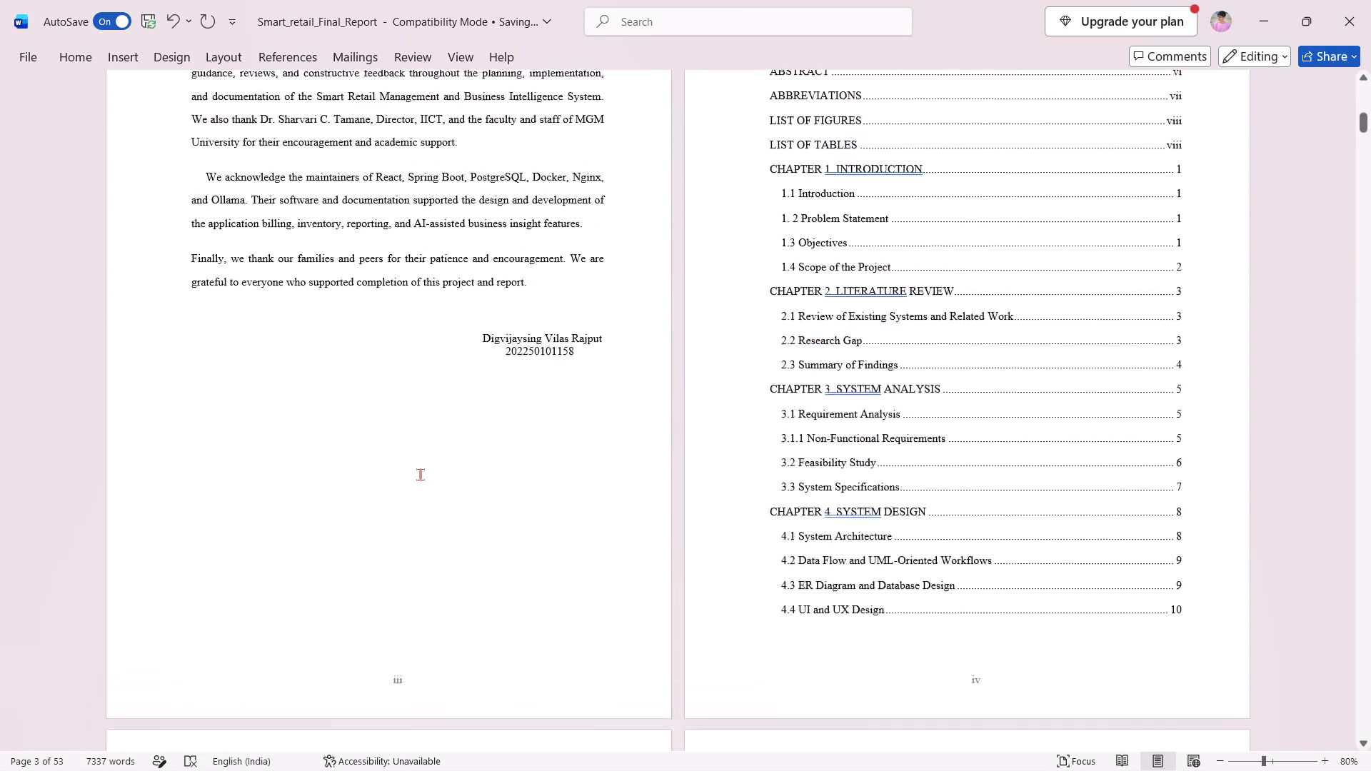
{"action": "scroll", "coordinate": [420, 474], "scroll_direction": "down", "scroll_amount": 3}
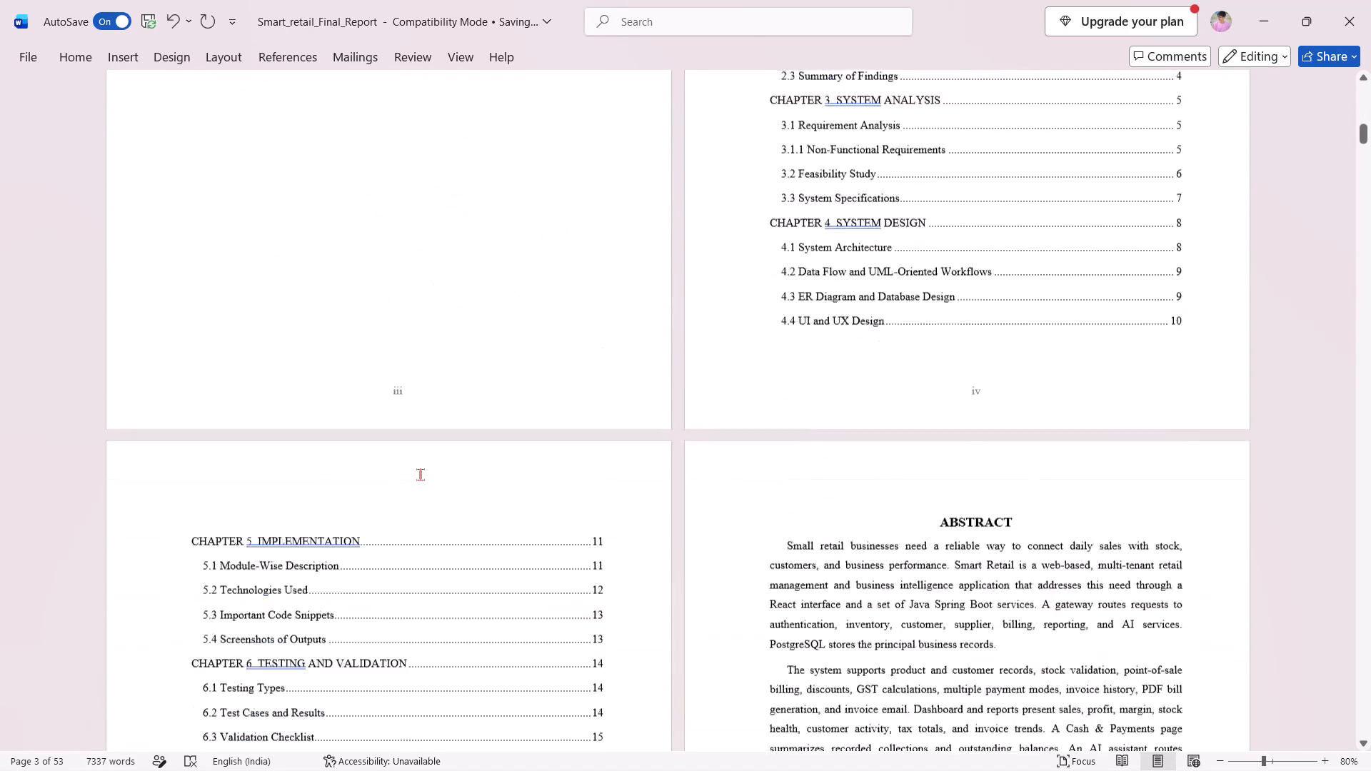
{"action": "scroll", "coordinate": [420, 474], "scroll_direction": "down", "scroll_amount": 1}
{"action": "scroll", "coordinate": [420, 474], "scroll_direction": "up", "scroll_amount": 4}
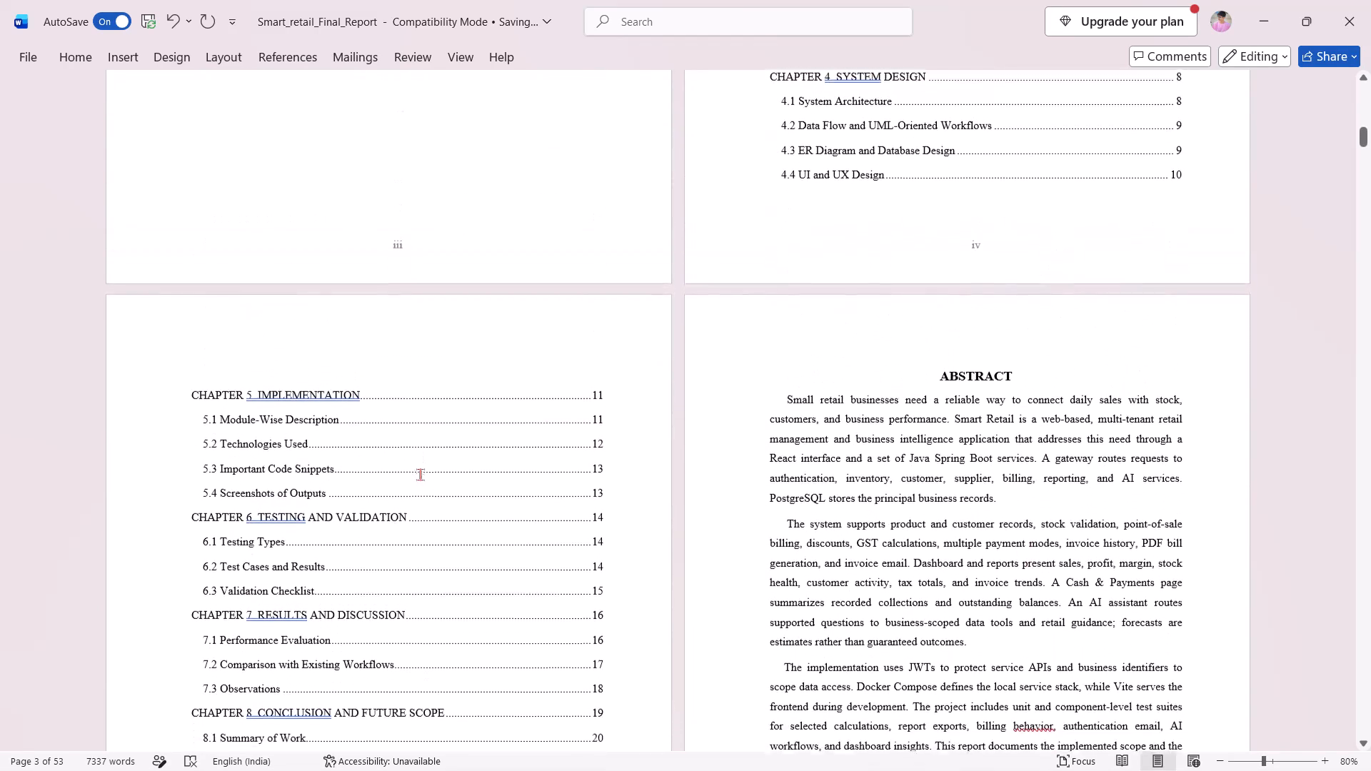
{"action": "scroll", "coordinate": [420, 474], "scroll_direction": "up", "scroll_amount": 2}
{"action": "scroll", "coordinate": [420, 474], "scroll_direction": "down", "scroll_amount": 6}
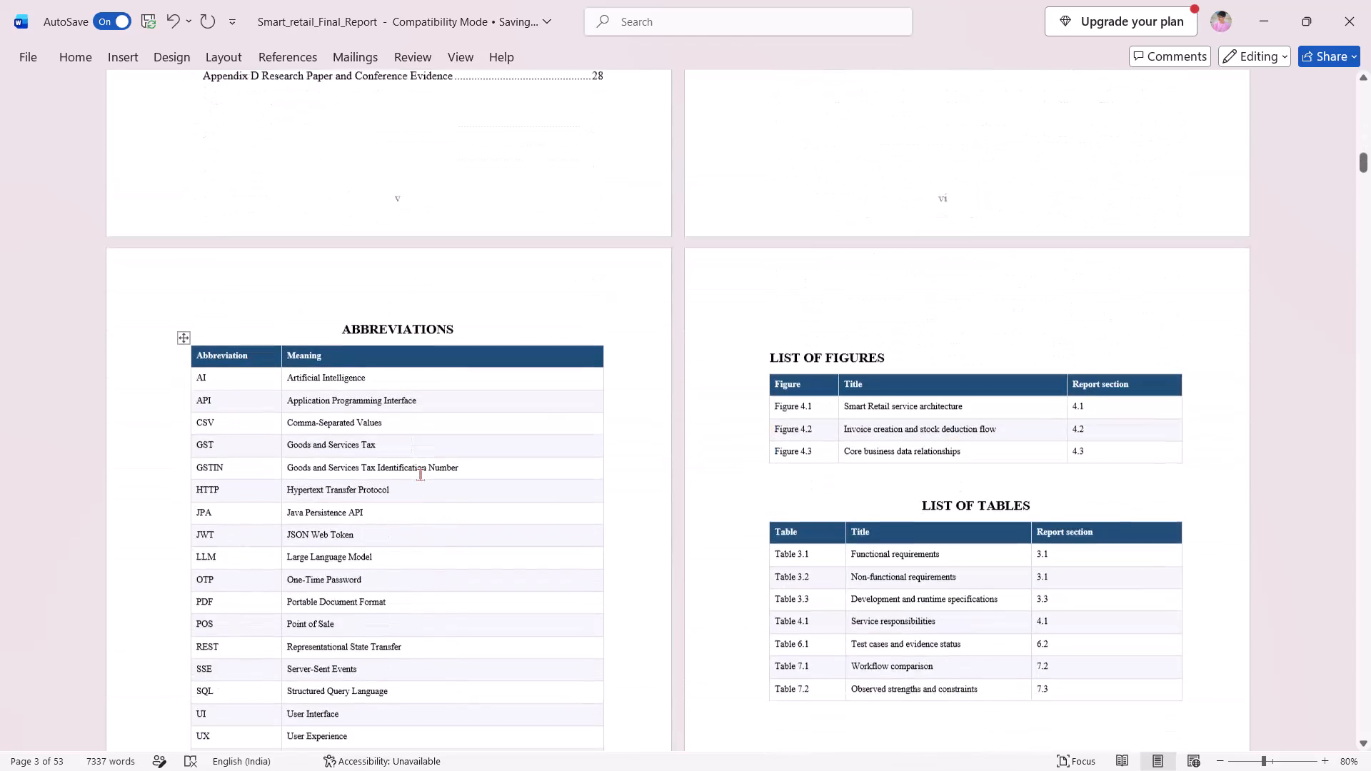
{"action": "scroll", "coordinate": [420, 474], "scroll_direction": "down", "scroll_amount": 14}
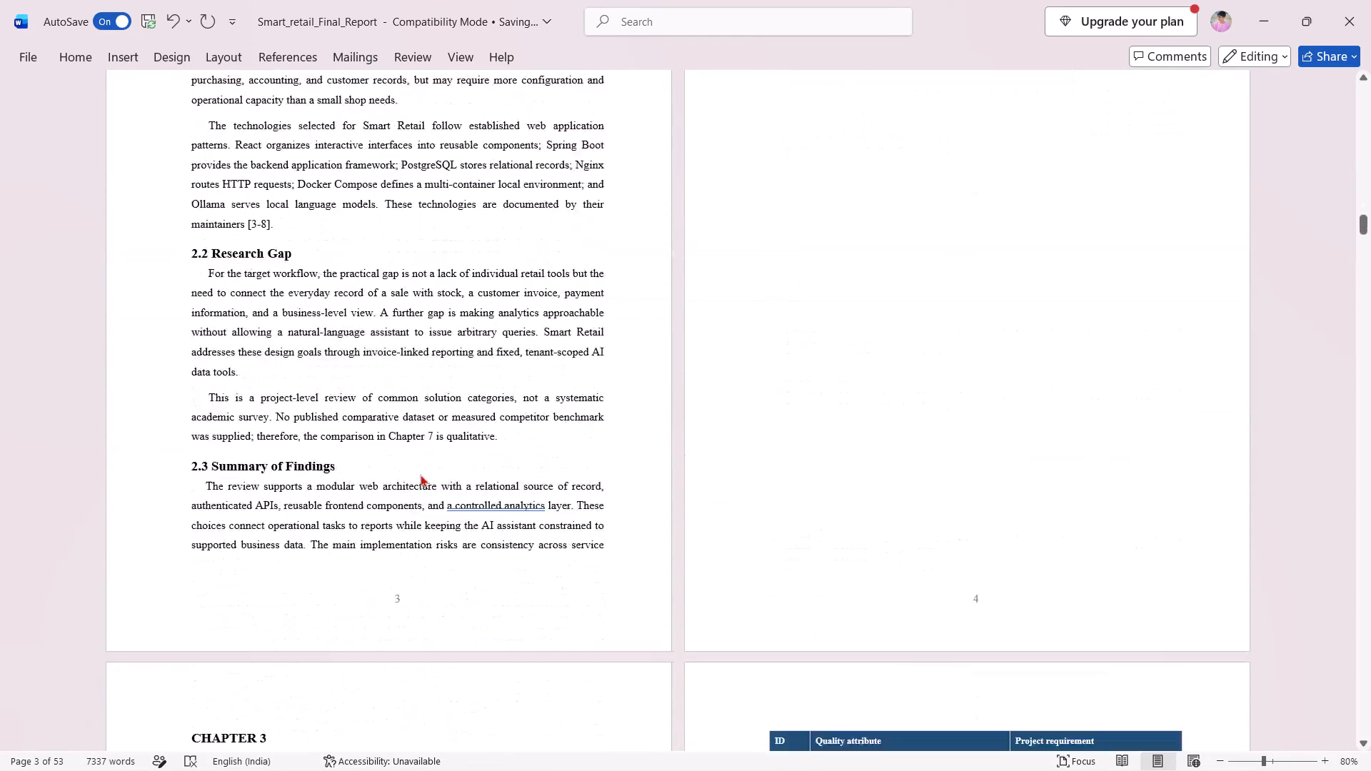
{"action": "scroll", "coordinate": [420, 474], "scroll_direction": "down", "scroll_amount": 4}
{"action": "scroll", "coordinate": [420, 474], "scroll_direction": "up", "scroll_amount": 20}
{"action": "scroll", "coordinate": [420, 474], "scroll_direction": "up", "scroll_amount": 13}
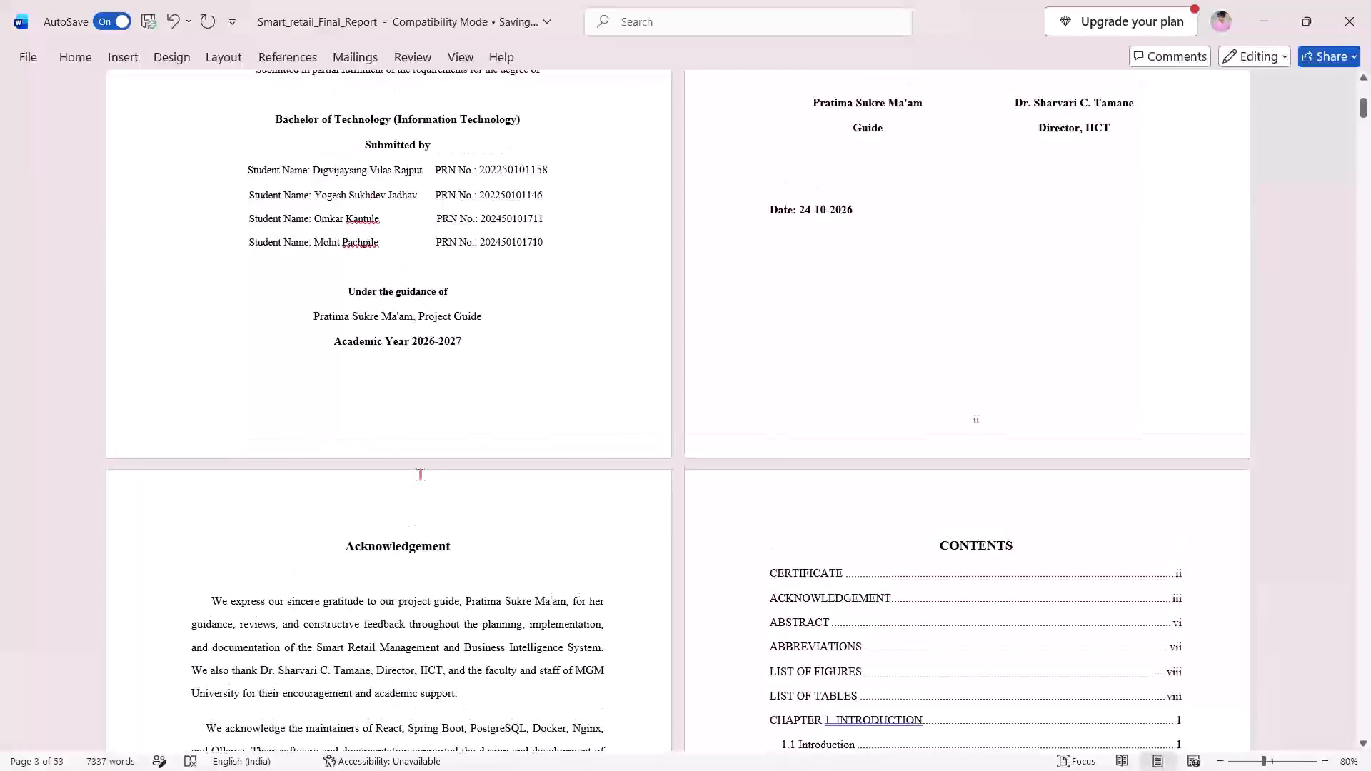
{"action": "scroll", "coordinate": [420, 474], "scroll_direction": "down", "scroll_amount": 9}
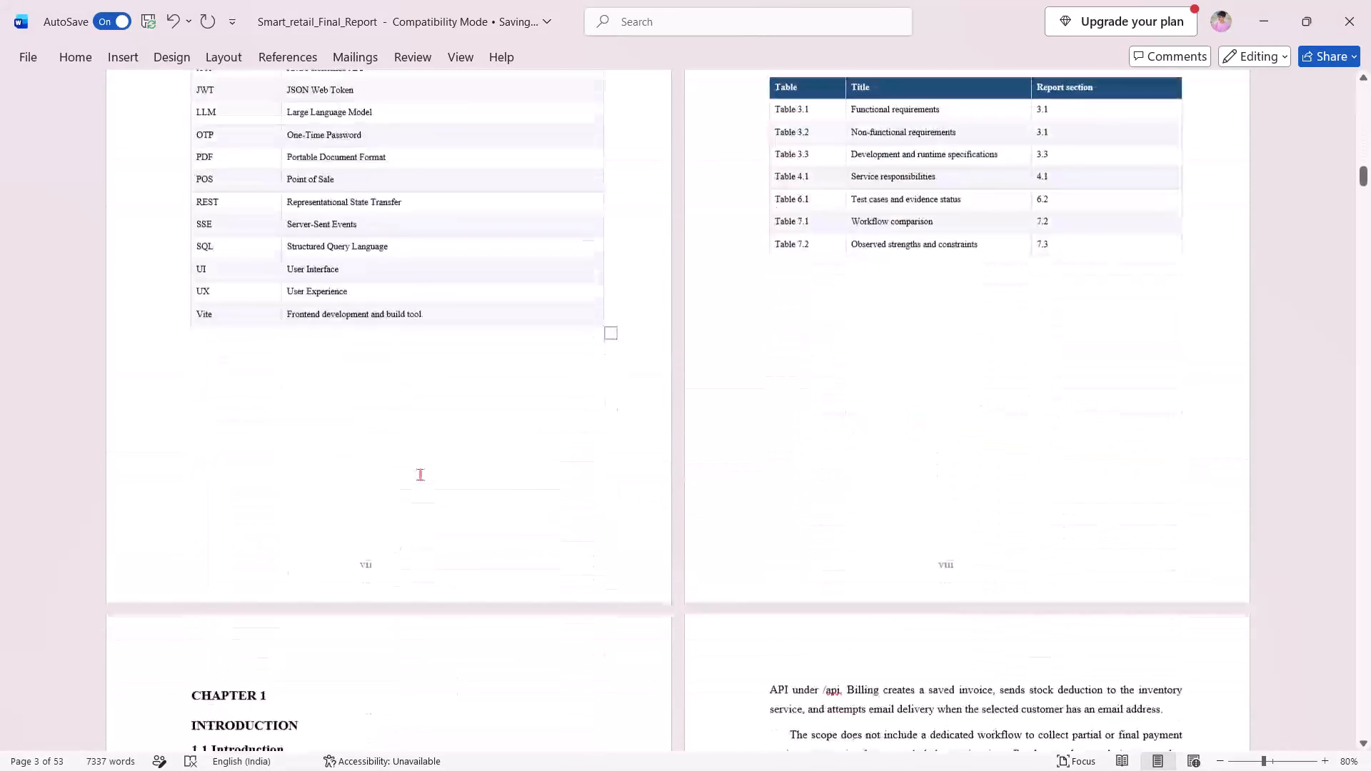
{"action": "scroll", "coordinate": [420, 474], "scroll_direction": "down", "scroll_amount": 1}
{"action": "scroll", "coordinate": [420, 474], "scroll_direction": "up", "scroll_amount": 2}
{"action": "scroll", "coordinate": [420, 474], "scroll_direction": "down", "scroll_amount": 2}
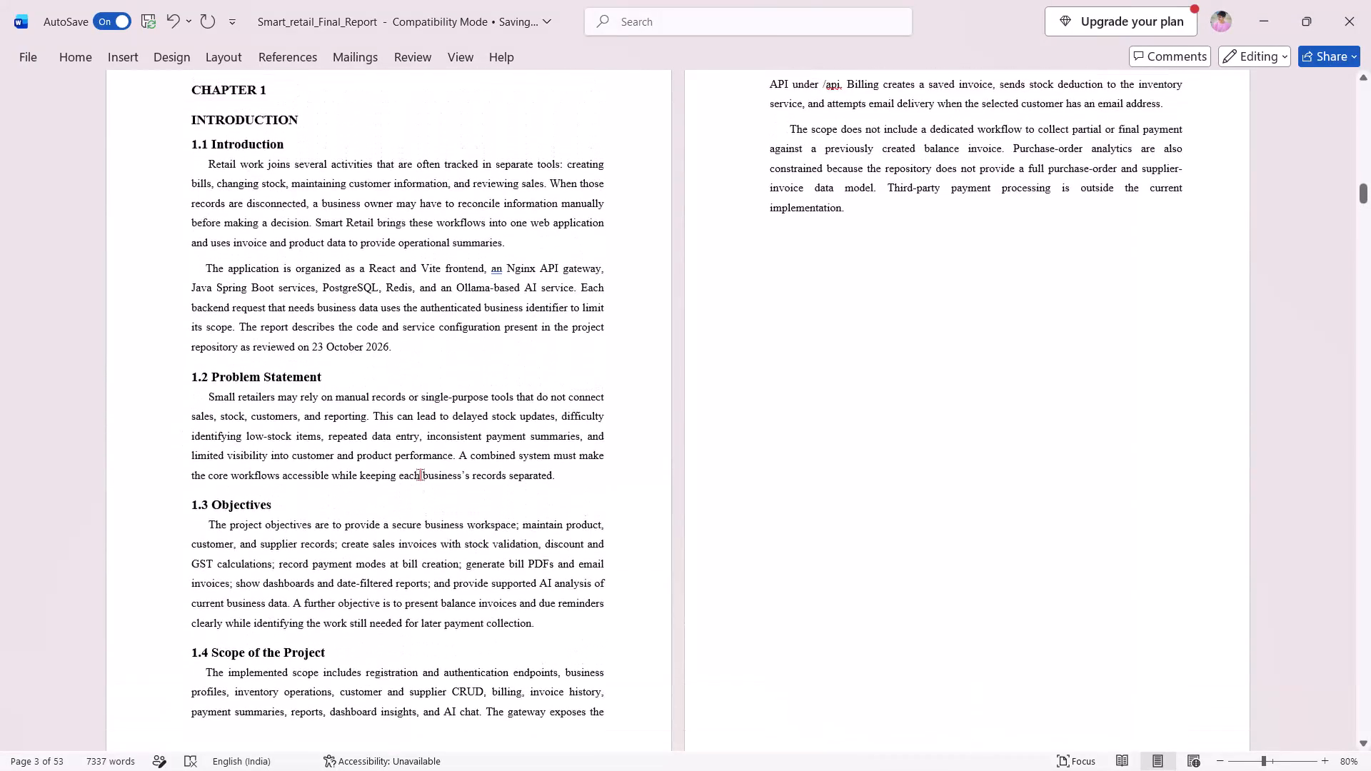
{"action": "scroll", "coordinate": [420, 474], "scroll_direction": "down", "scroll_amount": 5}
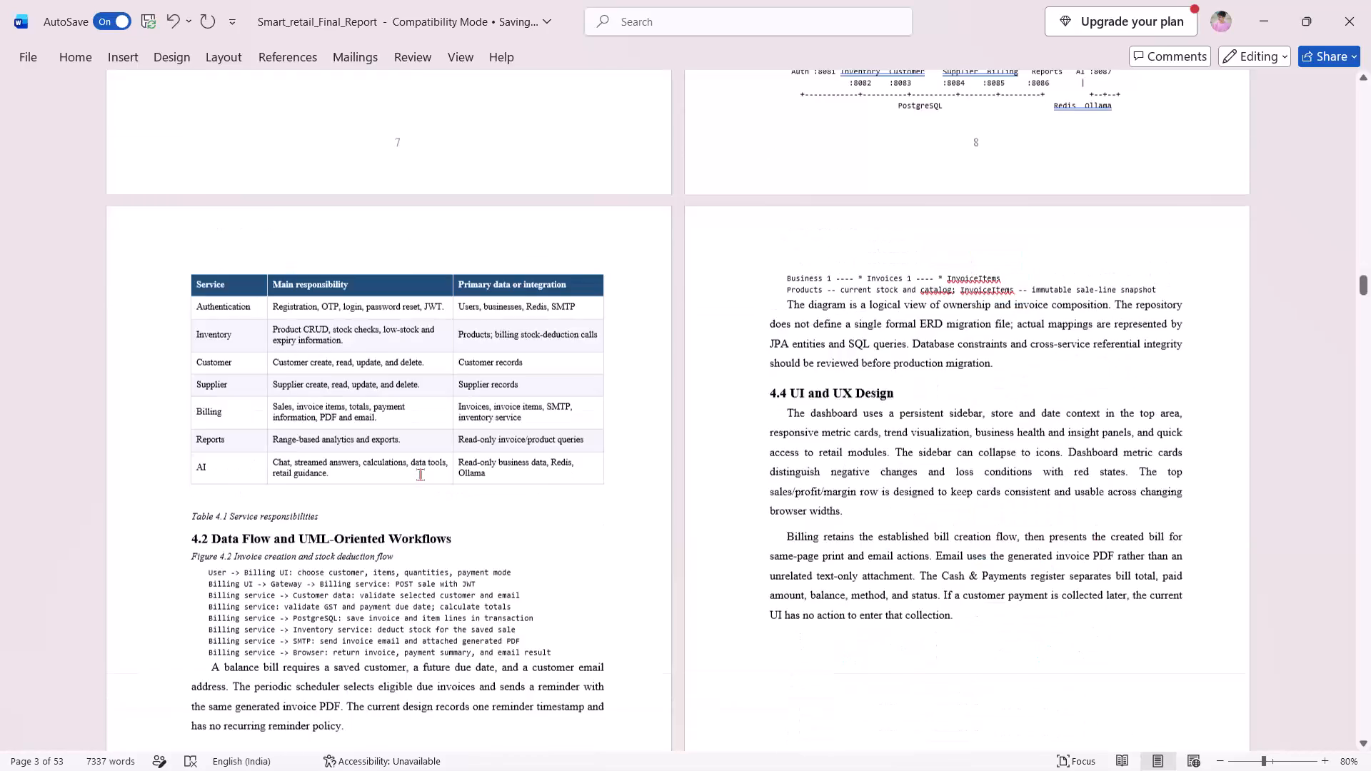
Save the Smart_retail_Final_Report document.
{"action": "left_click", "coordinate": [149, 17]}
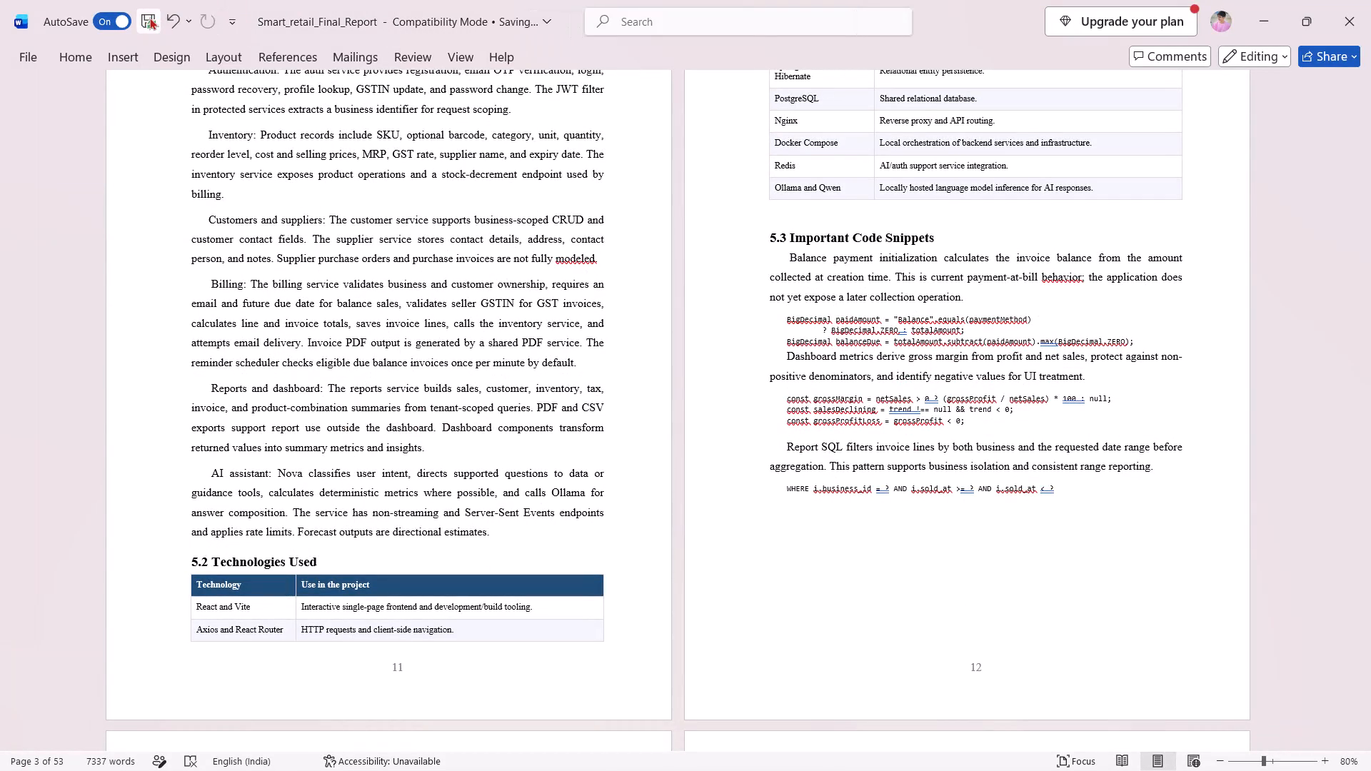
{"action": "left_click", "coordinate": [149, 17]}
Close the other open Word document whose title starts with "Smart_Retail_Mana".
{"action": "left_click", "coordinate": [483, 742]}
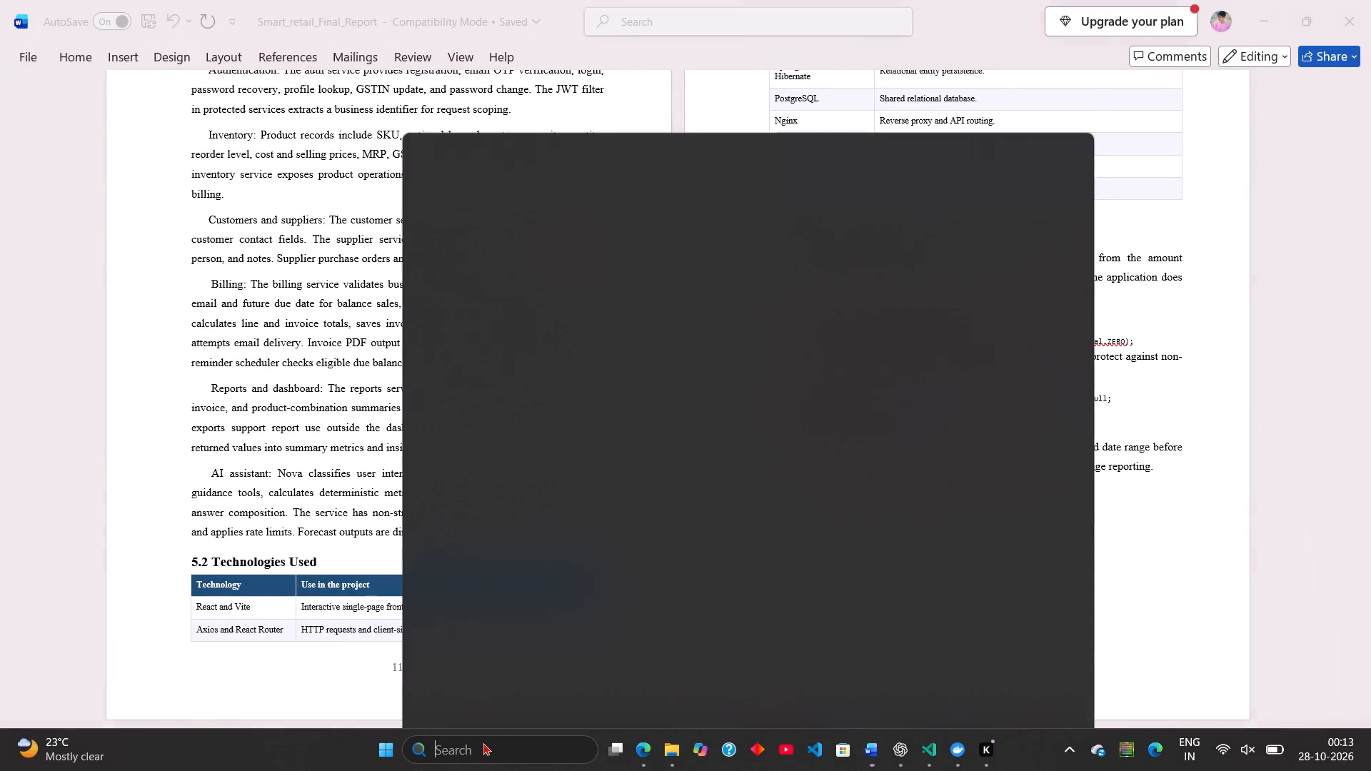
{"action": "scroll", "coordinate": [483, 742], "scroll_direction": "right", "scroll_amount": 2}
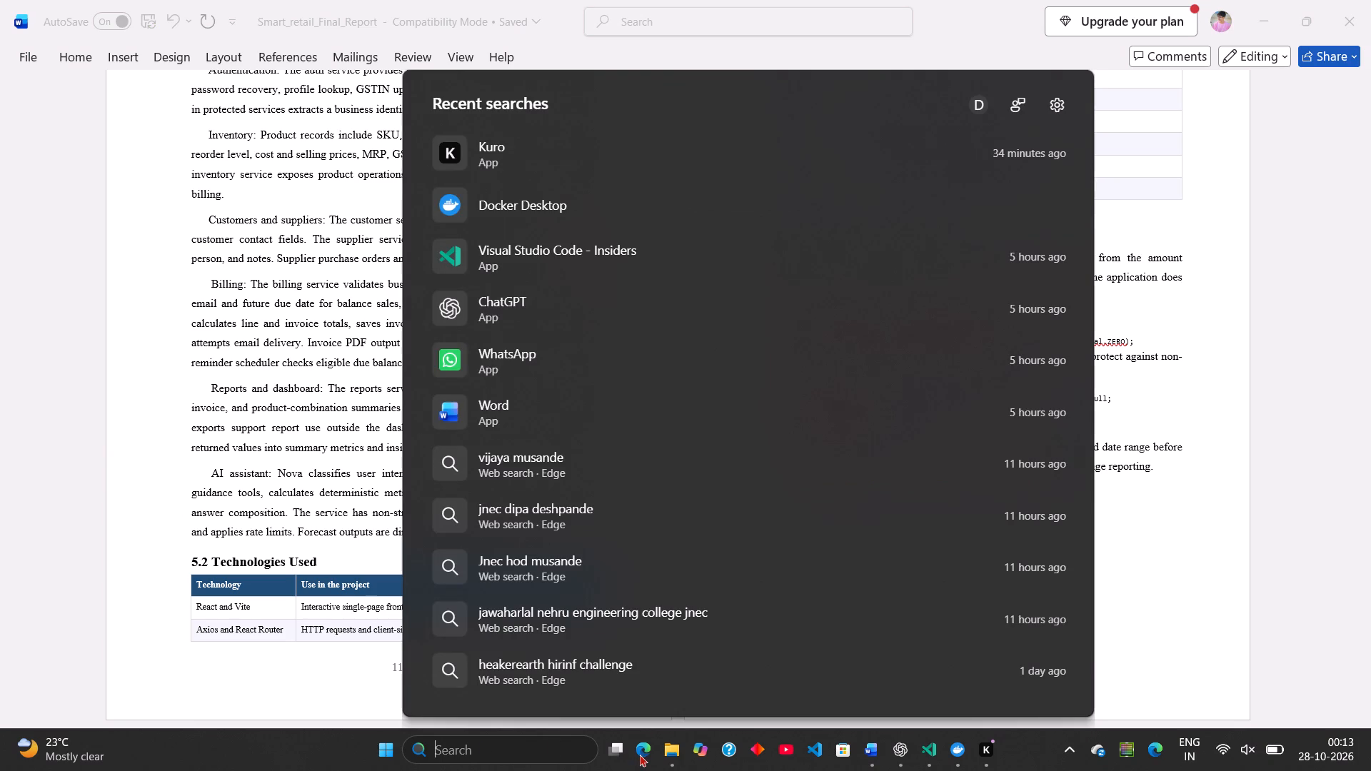
{"action": "left_click", "coordinate": [639, 754]}
{"action": "left_click", "coordinate": [119, 682]}
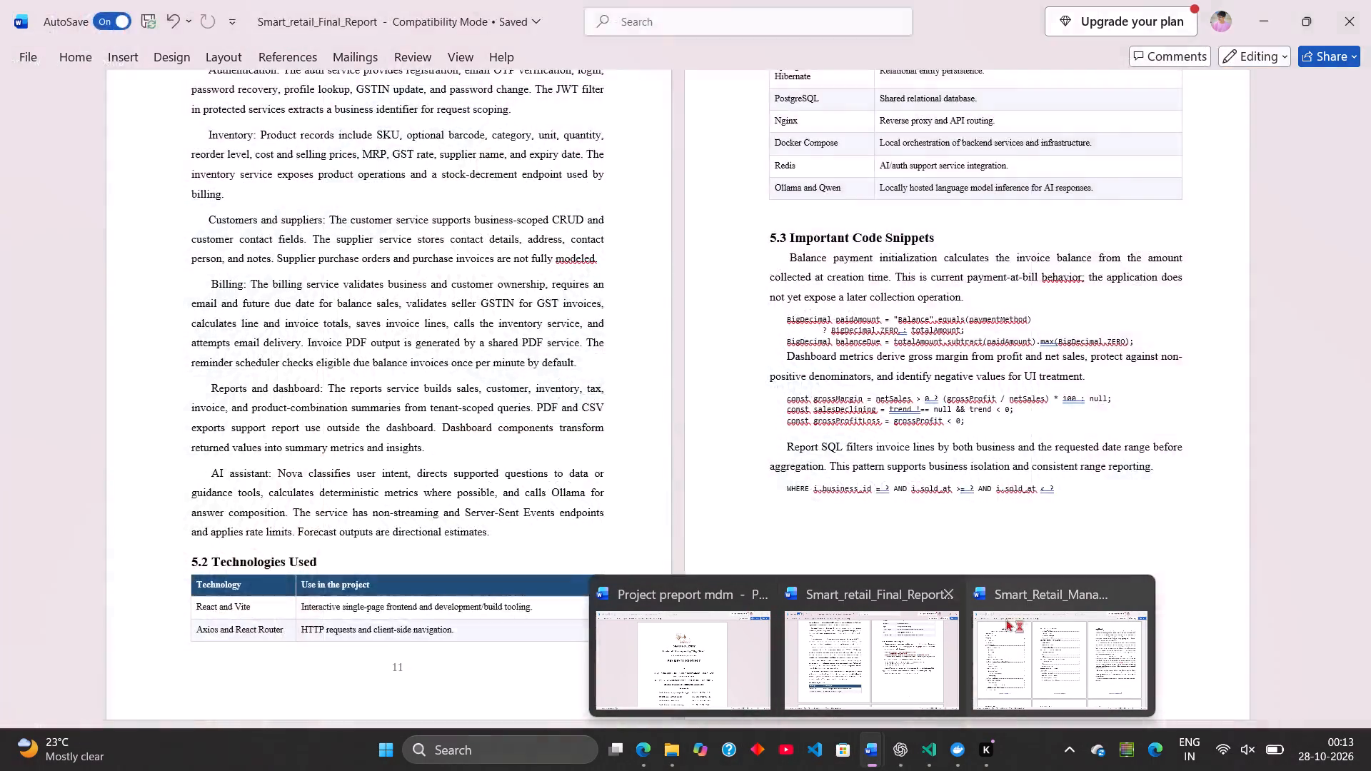
{"action": "left_click", "coordinate": [1135, 595]}
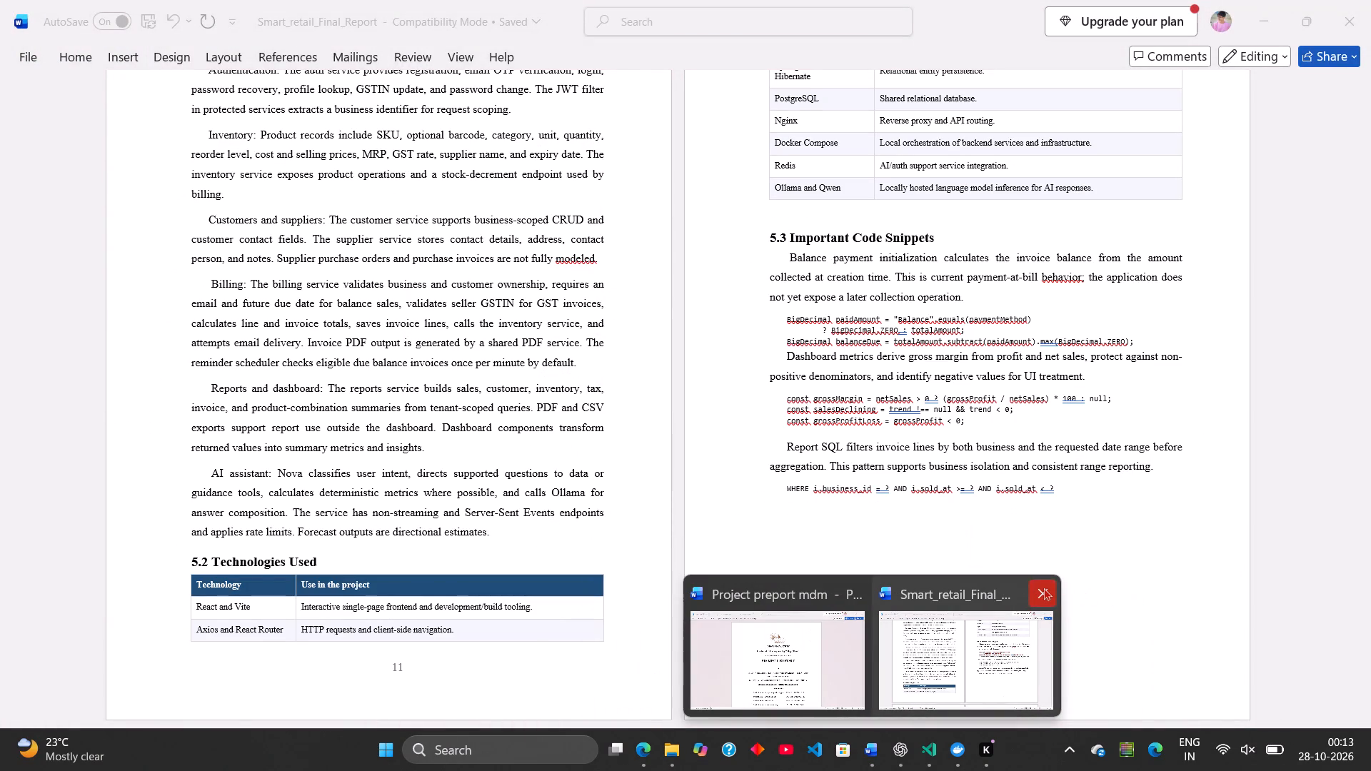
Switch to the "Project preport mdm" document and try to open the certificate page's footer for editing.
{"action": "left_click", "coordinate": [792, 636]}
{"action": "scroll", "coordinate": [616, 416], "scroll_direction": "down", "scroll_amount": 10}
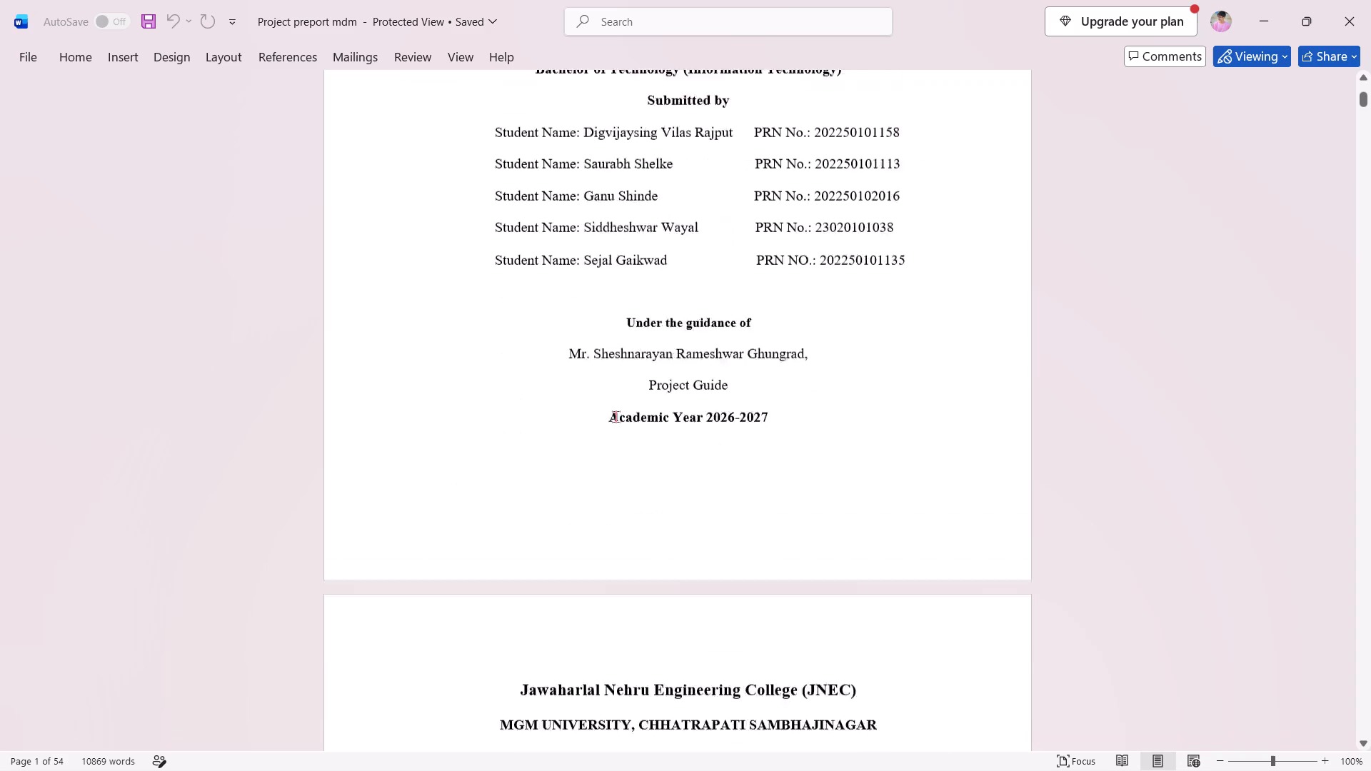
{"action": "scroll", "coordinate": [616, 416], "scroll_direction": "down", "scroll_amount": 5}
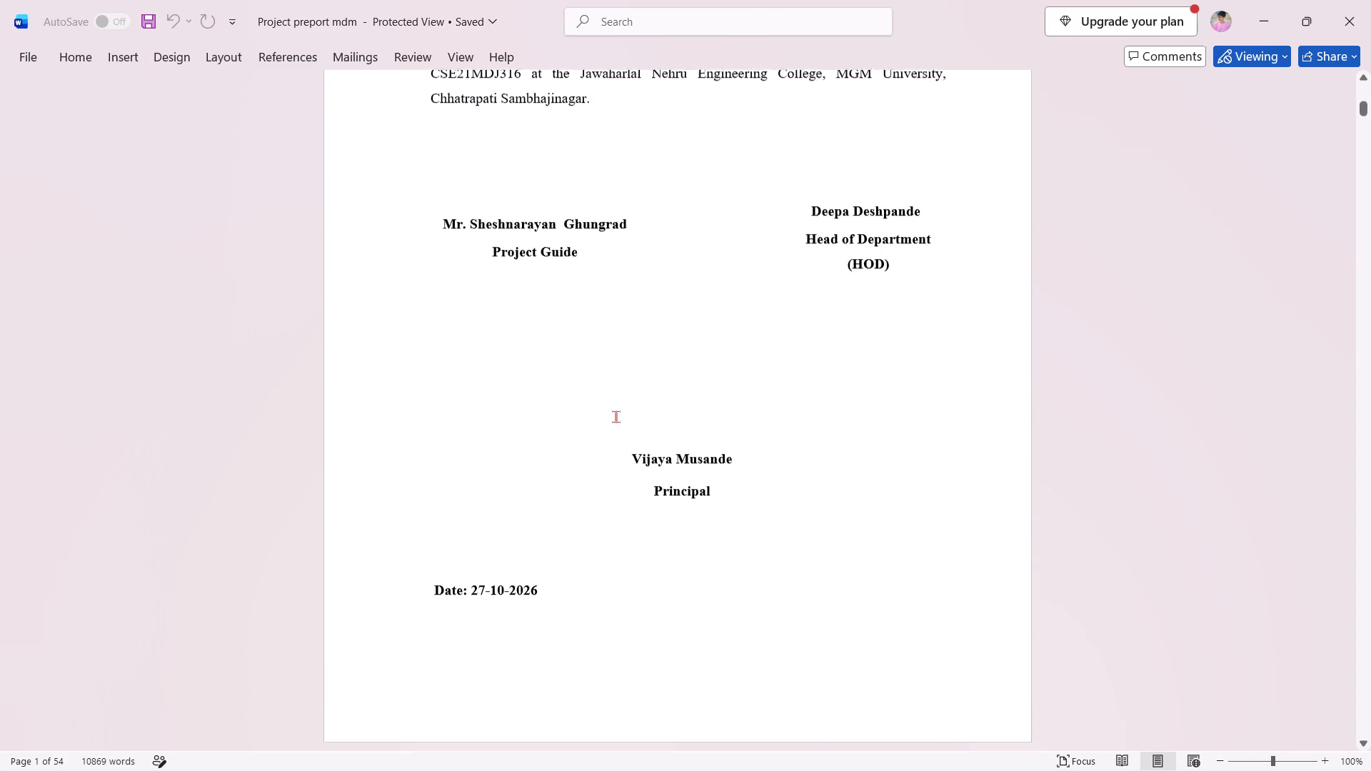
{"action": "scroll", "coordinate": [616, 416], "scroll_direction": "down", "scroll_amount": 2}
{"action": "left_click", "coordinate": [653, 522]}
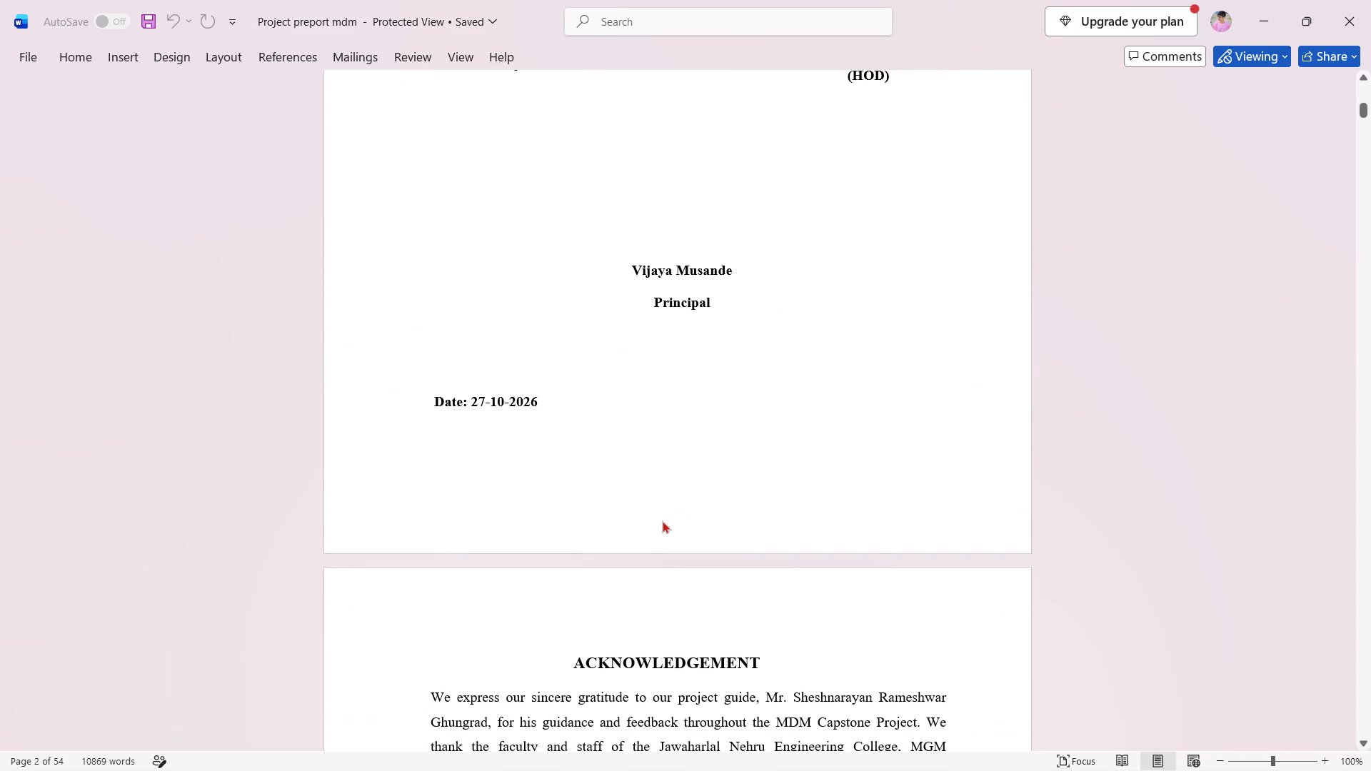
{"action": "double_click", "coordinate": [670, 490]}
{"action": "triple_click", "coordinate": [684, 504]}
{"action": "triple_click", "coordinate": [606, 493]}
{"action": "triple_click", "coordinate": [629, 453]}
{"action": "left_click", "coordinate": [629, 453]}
Examine the "Project preport mdm" report from the acknowledgement and index through Chapter 1, including its page numbering.
{"action": "scroll", "coordinate": [629, 453], "scroll_direction": "down", "scroll_amount": 8}
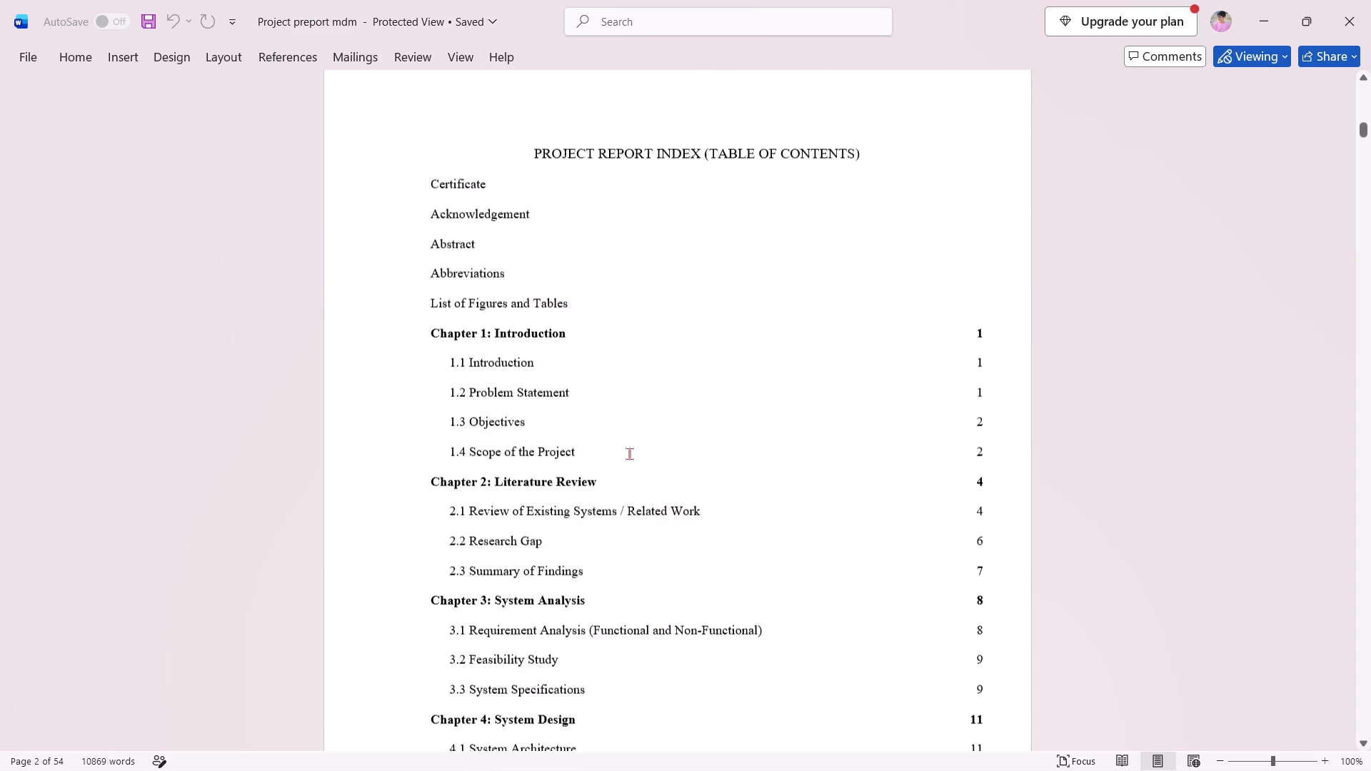
{"action": "scroll", "coordinate": [629, 453], "scroll_direction": "down", "scroll_amount": 8}
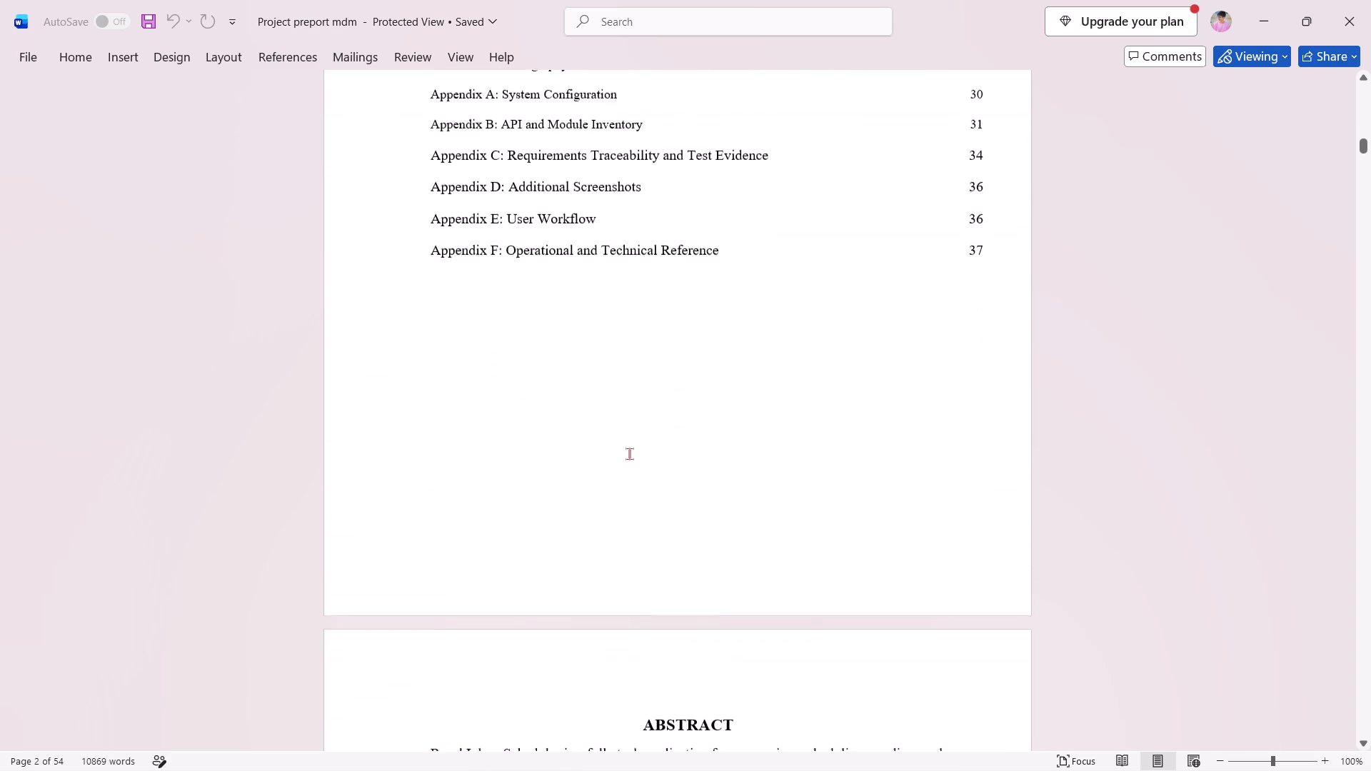
{"action": "scroll", "coordinate": [629, 453], "scroll_direction": "down", "scroll_amount": 8}
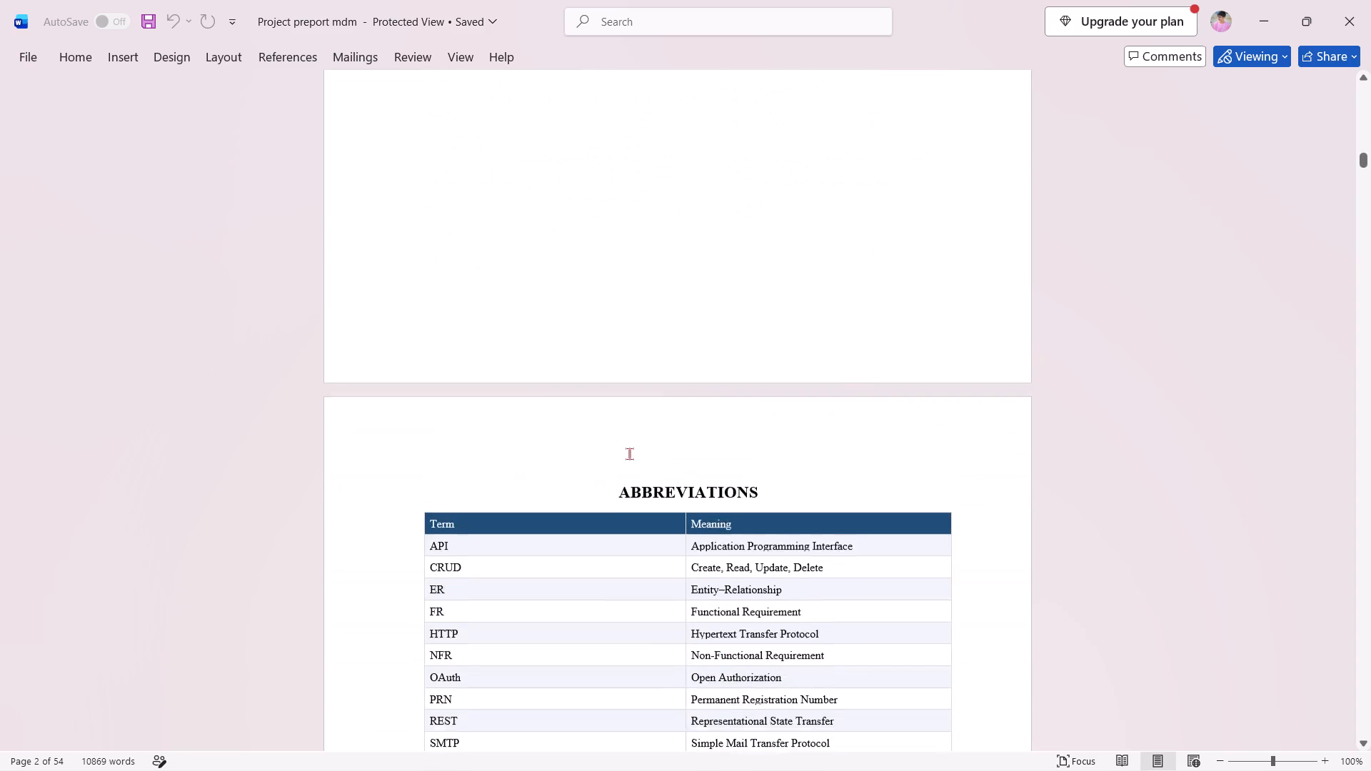
{"action": "scroll", "coordinate": [629, 453], "scroll_direction": "down", "scroll_amount": 8}
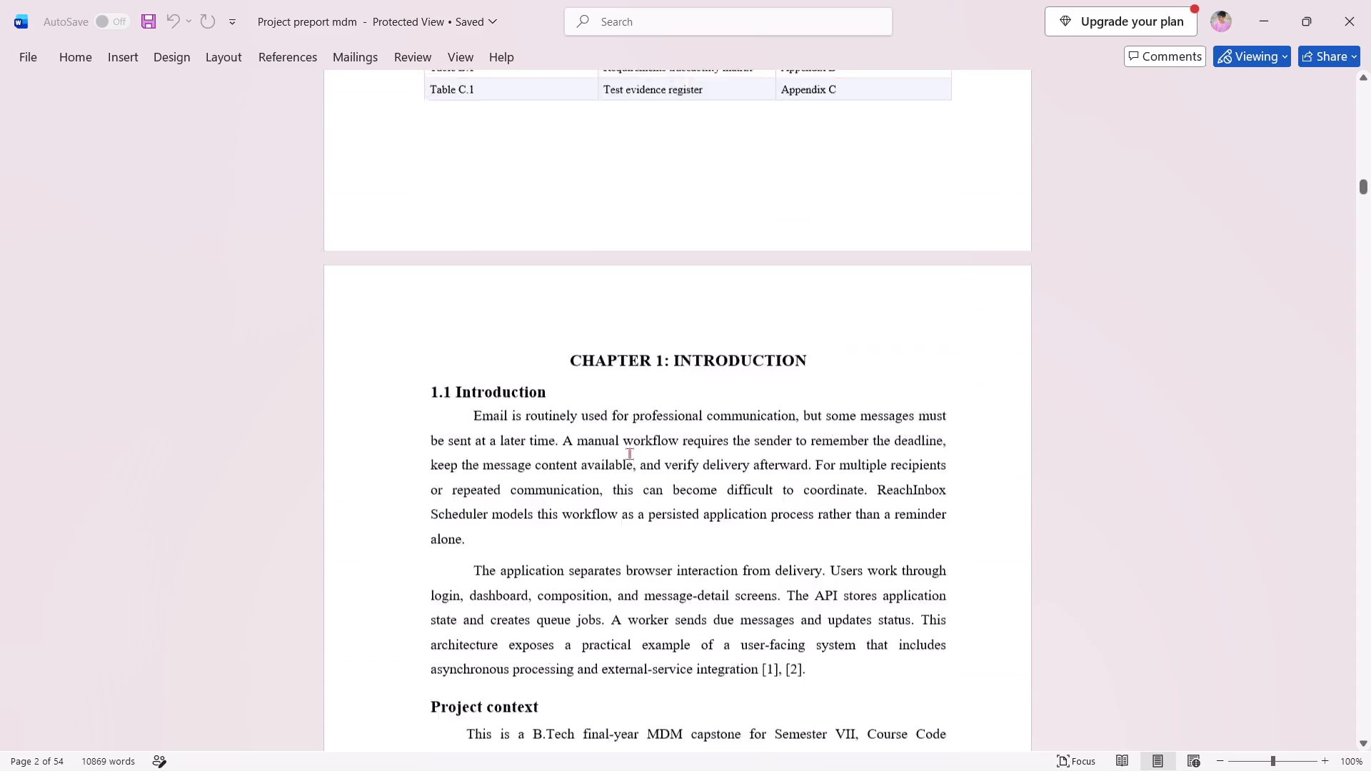
{"action": "scroll", "coordinate": [629, 453], "scroll_direction": "down", "scroll_amount": 1}
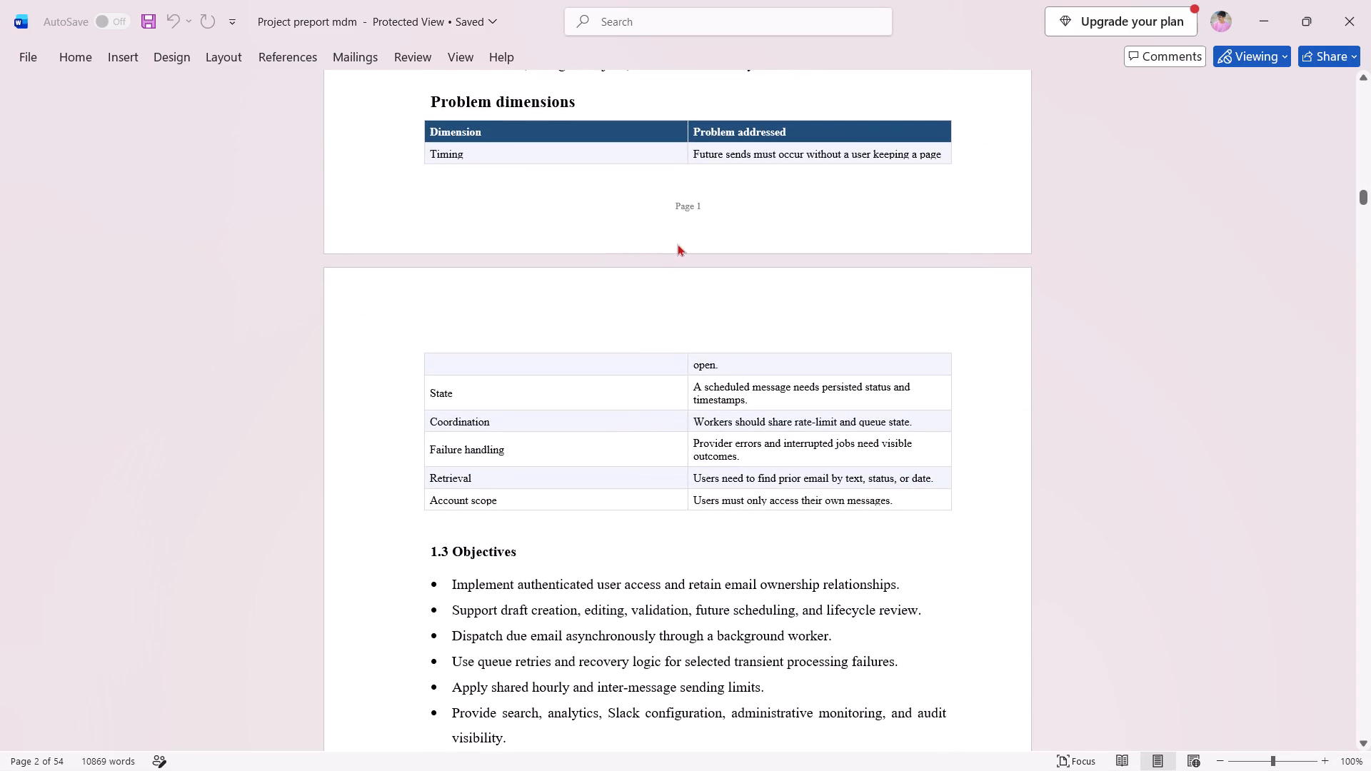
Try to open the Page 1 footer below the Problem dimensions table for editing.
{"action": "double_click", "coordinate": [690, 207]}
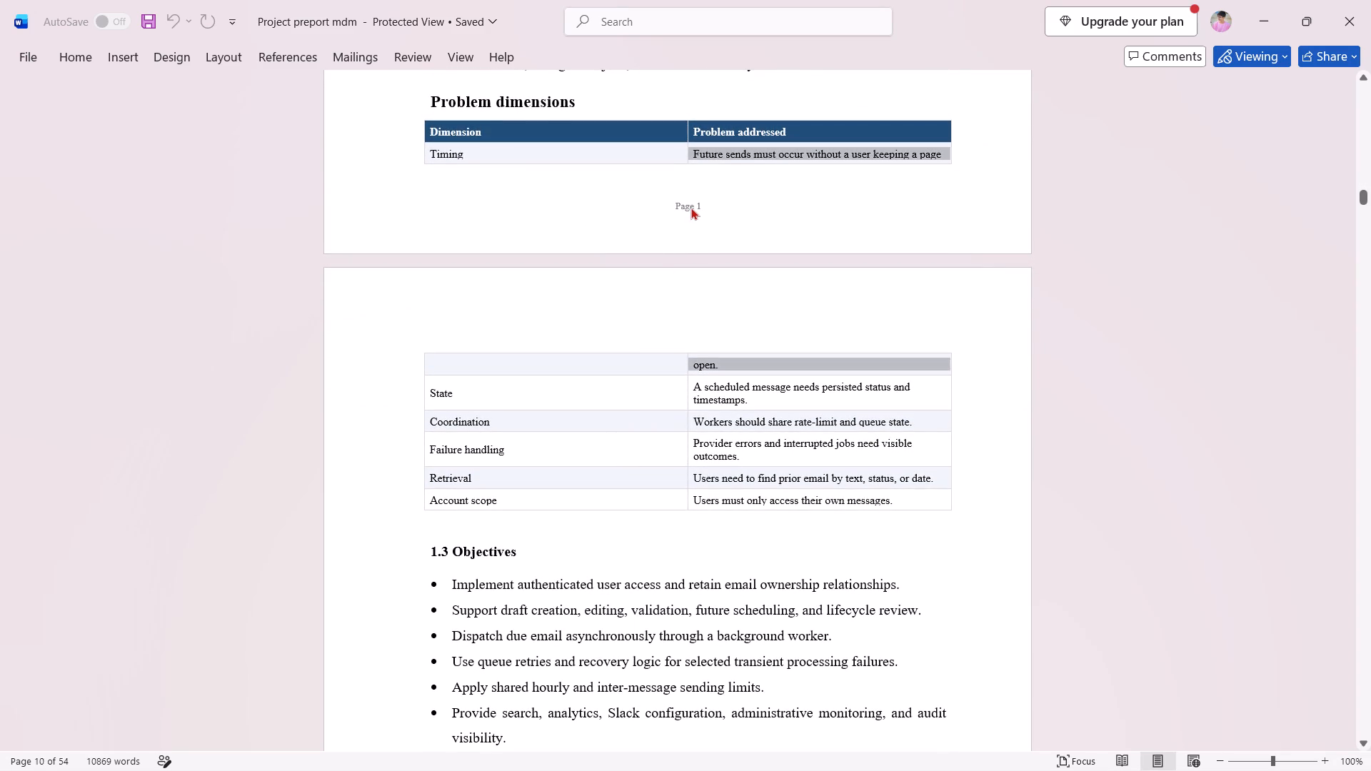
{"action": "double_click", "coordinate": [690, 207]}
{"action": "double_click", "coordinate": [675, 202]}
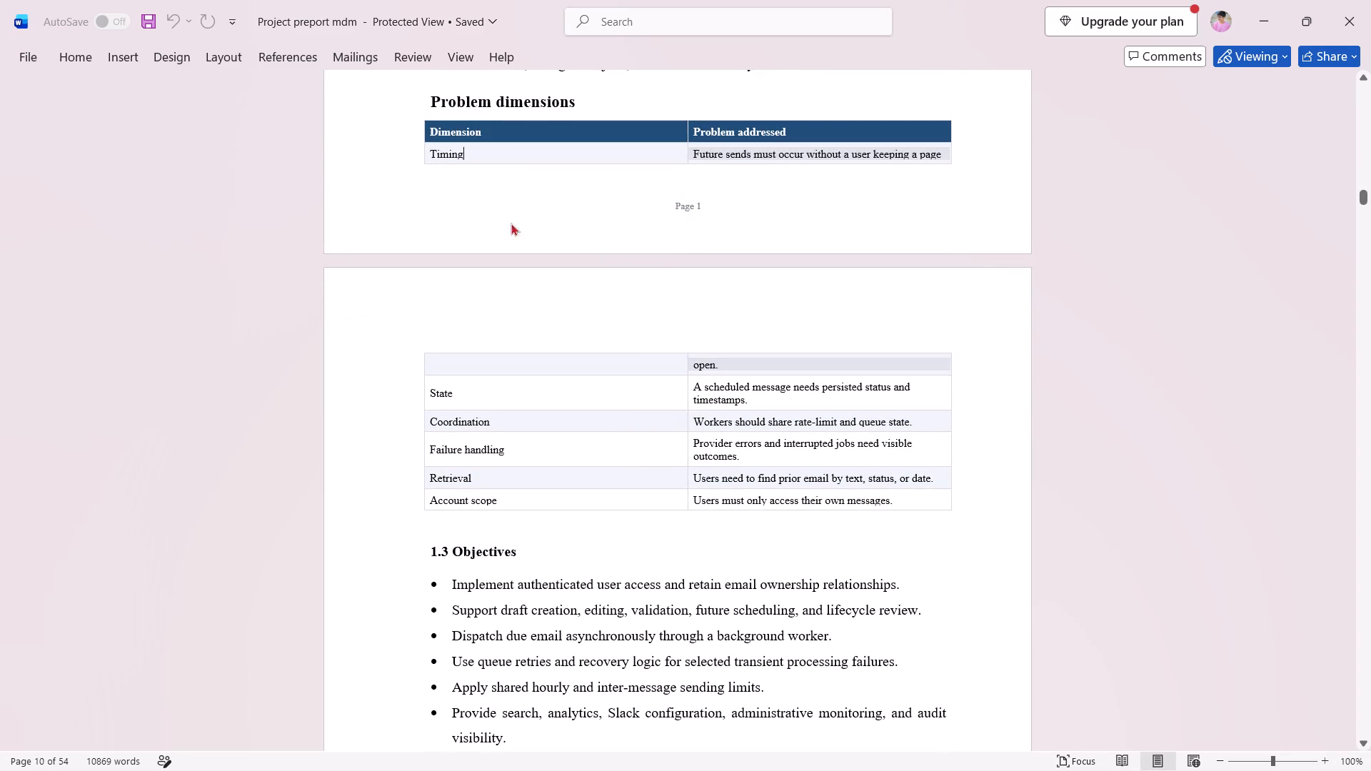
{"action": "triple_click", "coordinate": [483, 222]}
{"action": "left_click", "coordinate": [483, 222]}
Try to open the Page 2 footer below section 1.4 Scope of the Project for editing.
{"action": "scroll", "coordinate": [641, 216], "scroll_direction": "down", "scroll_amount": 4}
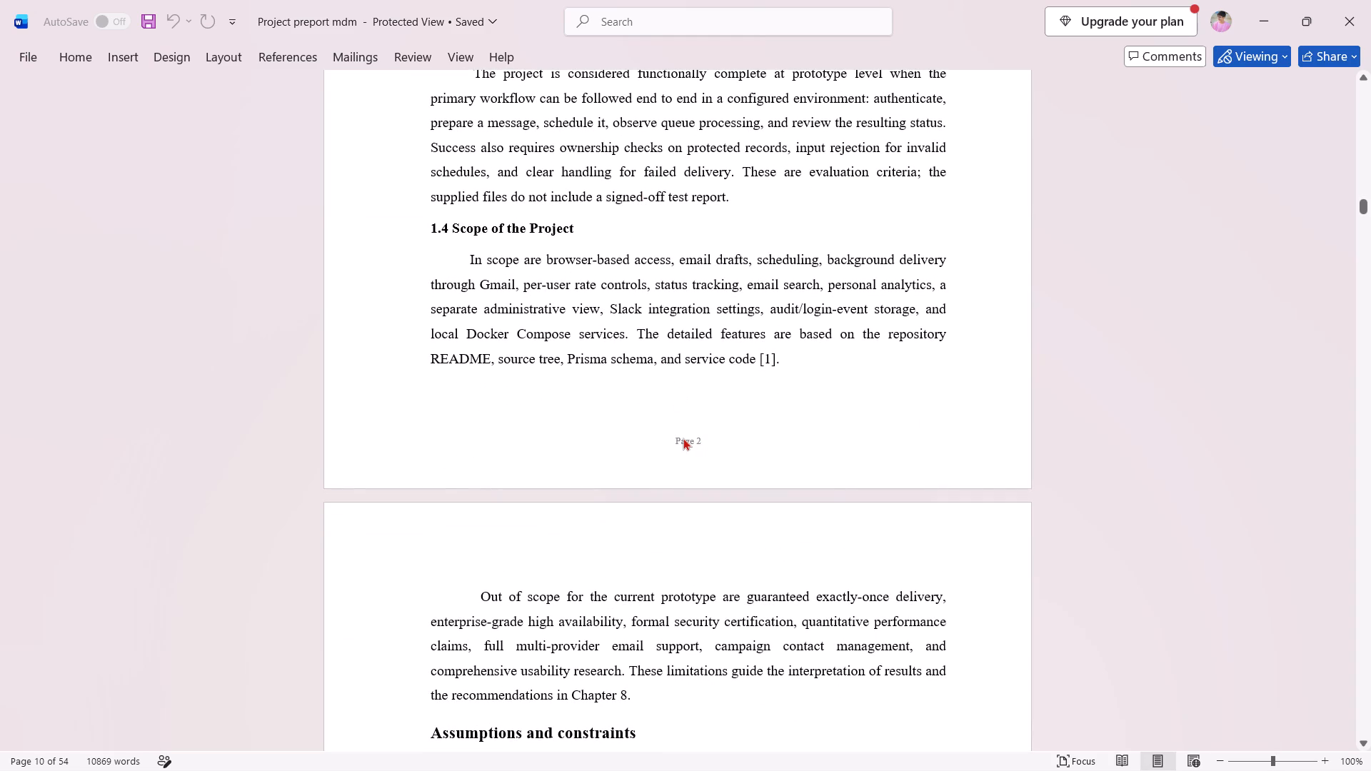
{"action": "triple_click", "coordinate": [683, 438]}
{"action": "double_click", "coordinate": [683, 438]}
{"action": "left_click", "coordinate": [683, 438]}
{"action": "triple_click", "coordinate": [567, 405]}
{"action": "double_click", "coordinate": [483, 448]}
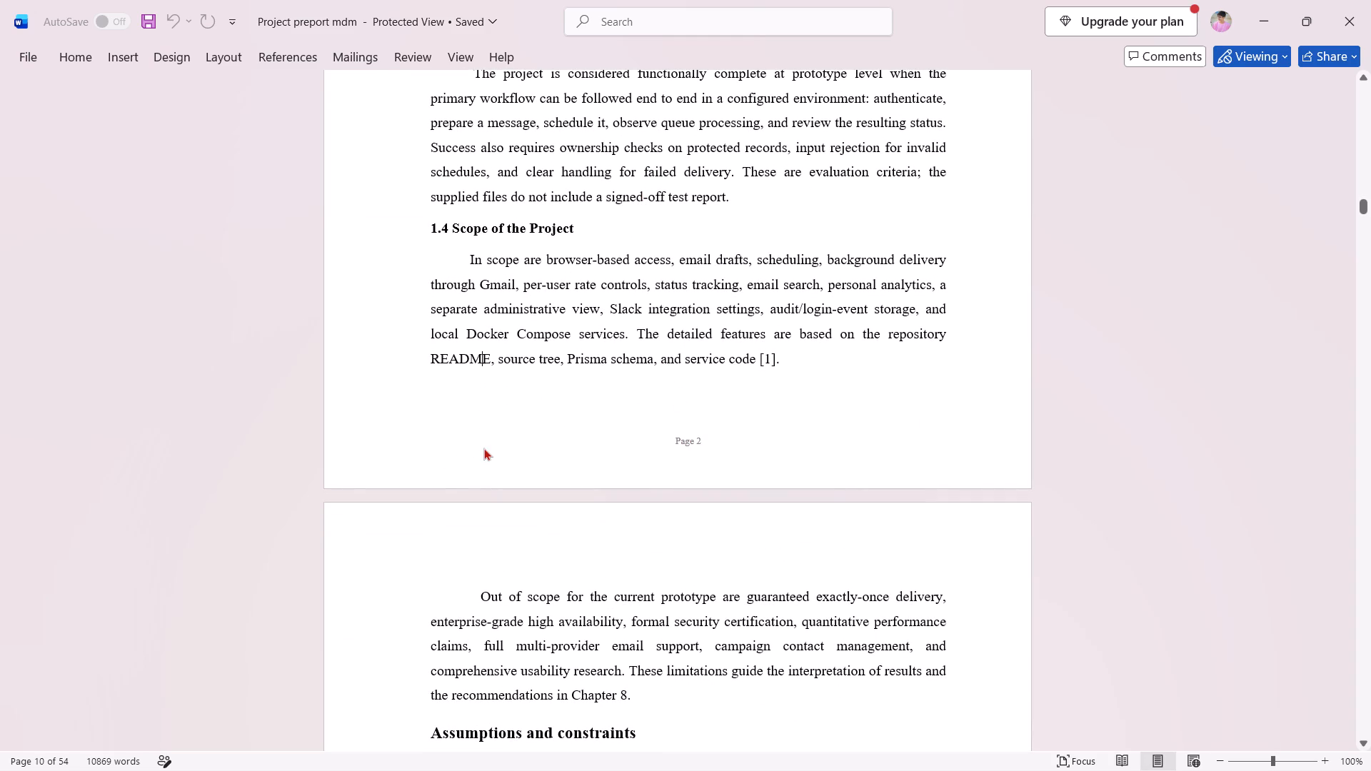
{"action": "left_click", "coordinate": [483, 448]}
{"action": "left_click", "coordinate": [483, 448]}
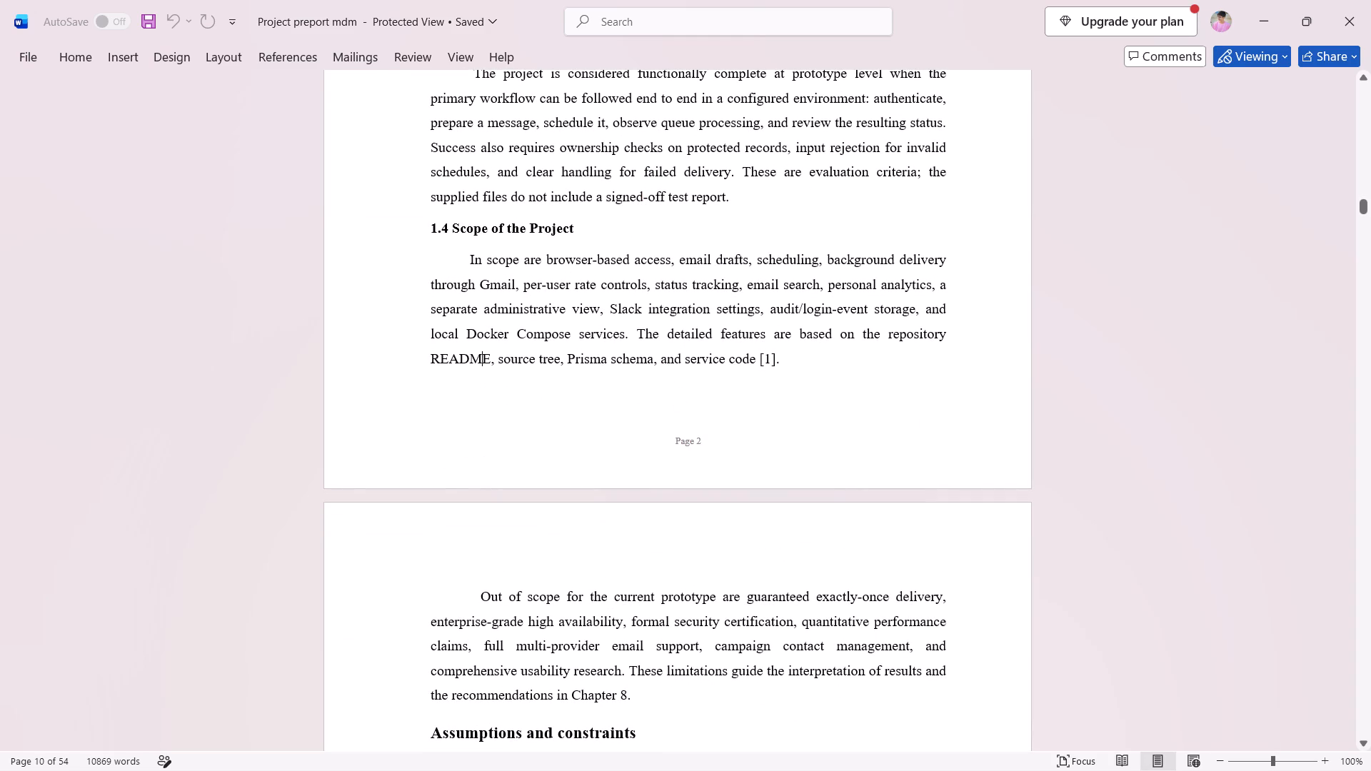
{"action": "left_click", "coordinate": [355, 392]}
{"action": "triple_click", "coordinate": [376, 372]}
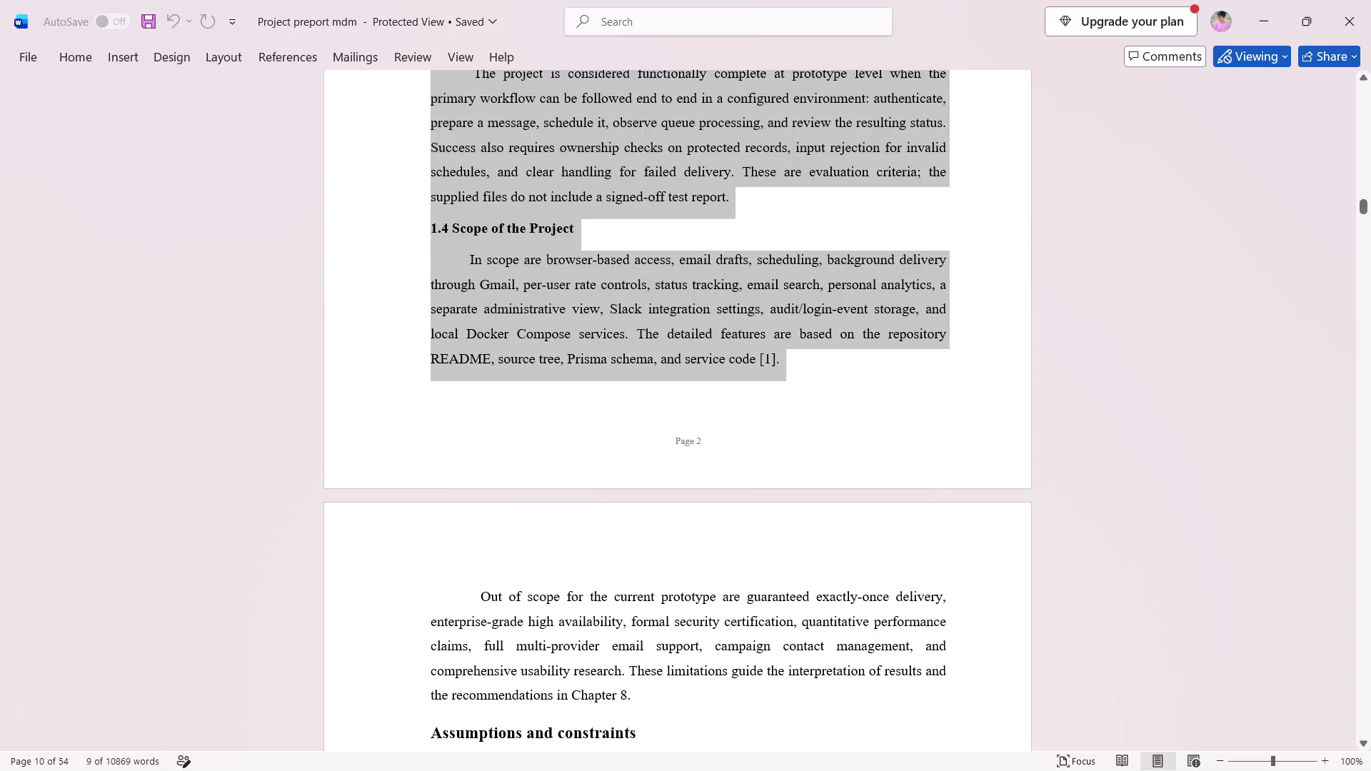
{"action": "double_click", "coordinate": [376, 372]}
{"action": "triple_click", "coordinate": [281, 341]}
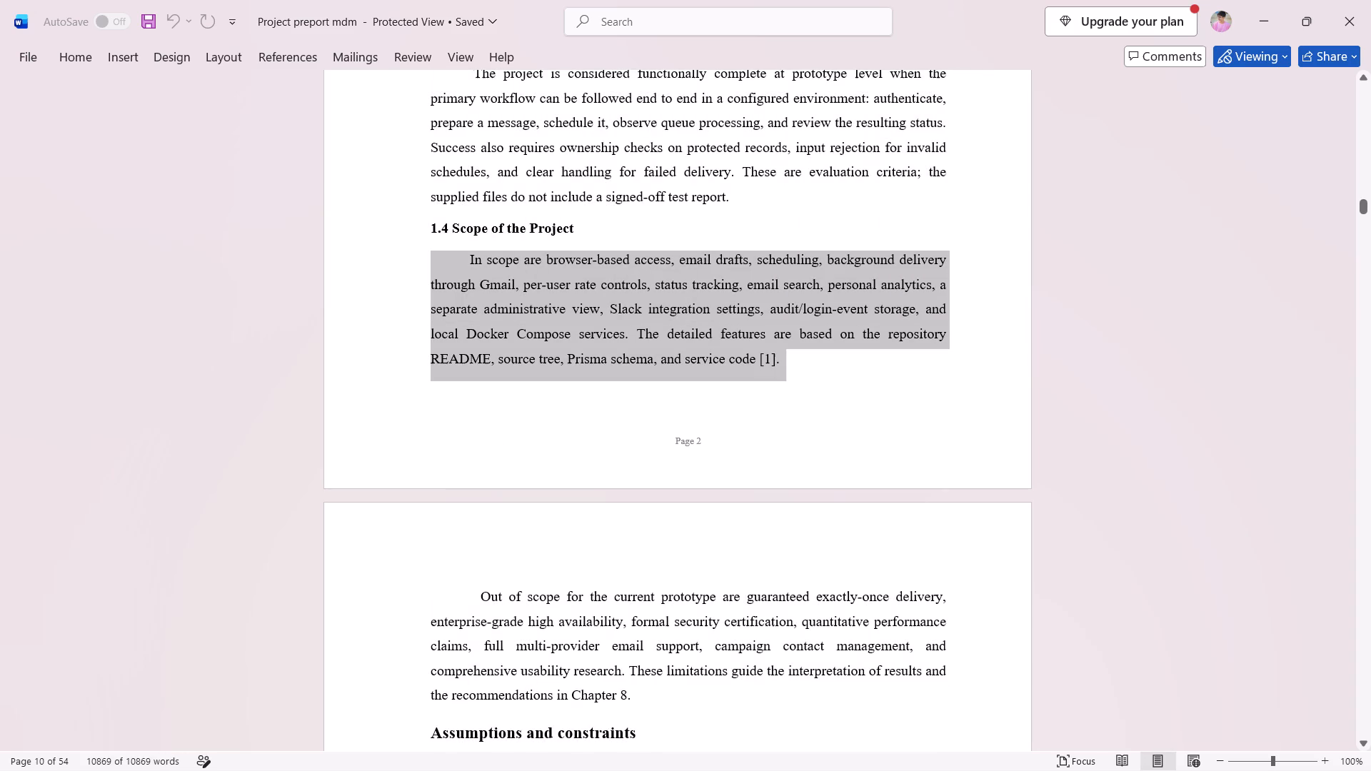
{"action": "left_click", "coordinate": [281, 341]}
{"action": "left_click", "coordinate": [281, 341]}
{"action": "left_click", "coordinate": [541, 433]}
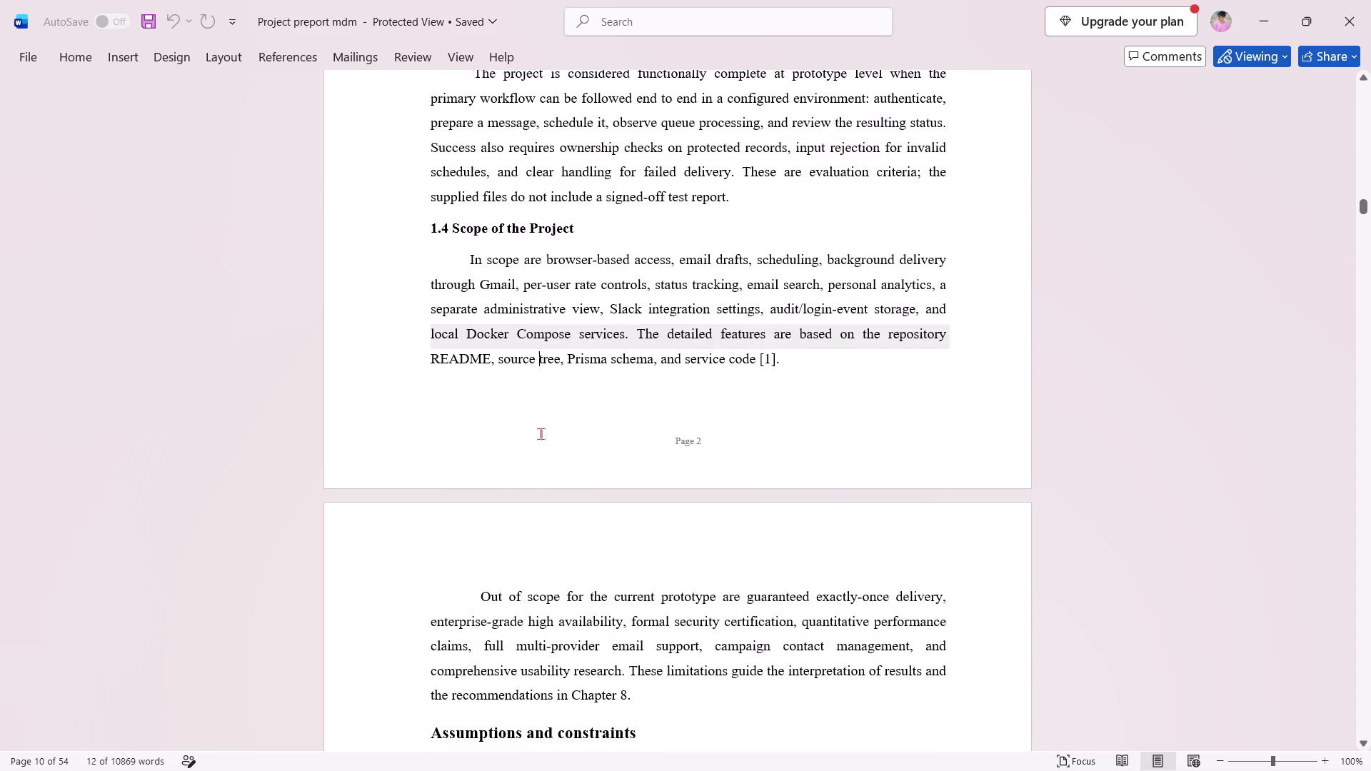
Examine the layout and page-number footers of Chapter 1 and Chapter 2, through the Research Gap section.
{"action": "scroll", "coordinate": [541, 433], "scroll_direction": "up", "scroll_amount": 9}
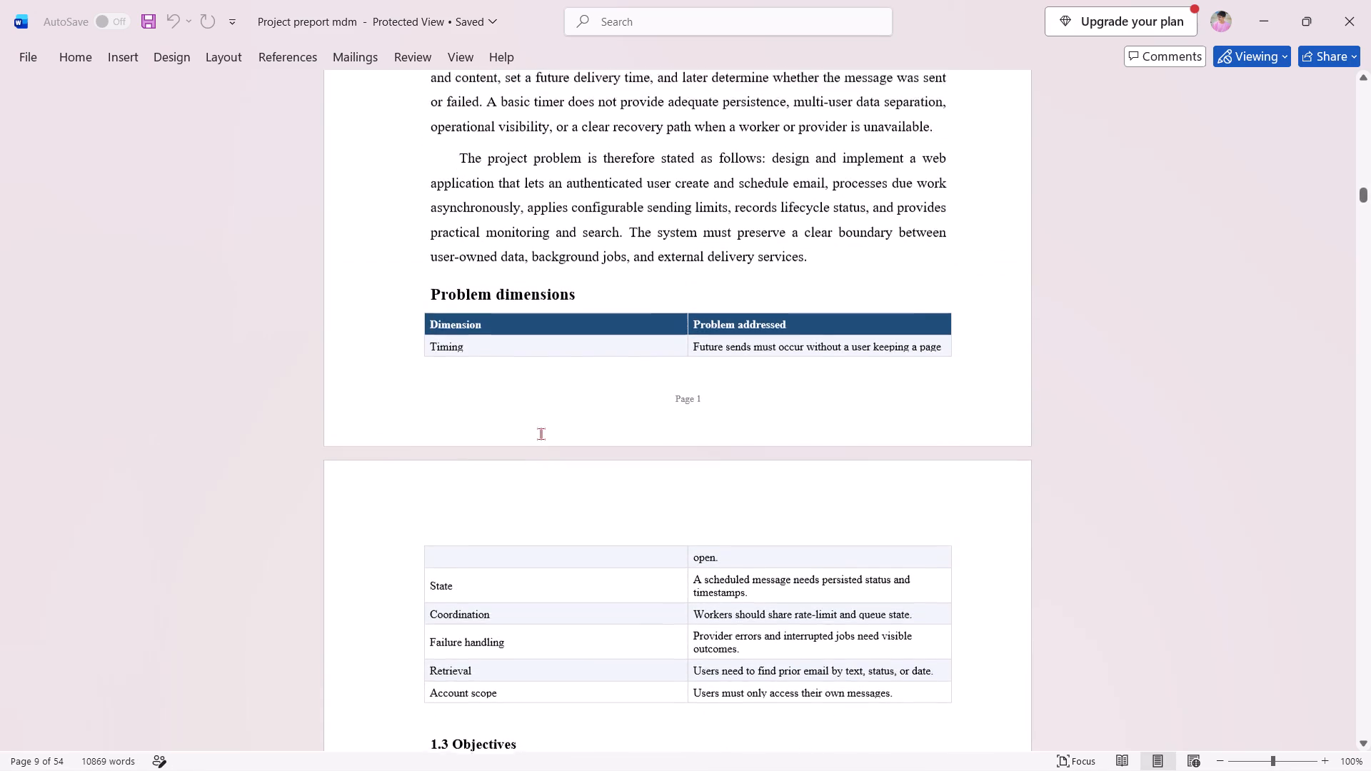
{"action": "scroll", "coordinate": [541, 433], "scroll_direction": "up", "scroll_amount": 3}
{"action": "scroll", "coordinate": [541, 433], "scroll_direction": "down", "scroll_amount": 10}
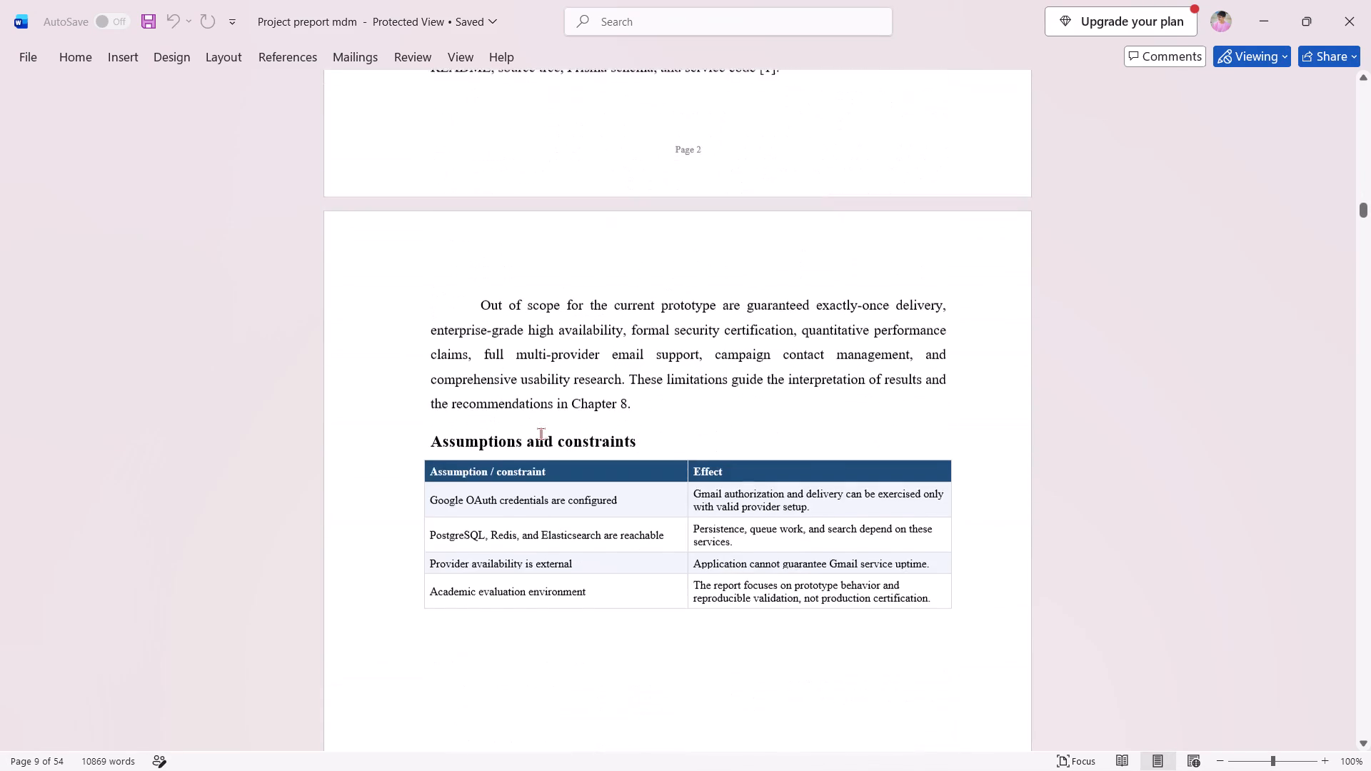
{"action": "scroll", "coordinate": [541, 433], "scroll_direction": "down", "scroll_amount": 9}
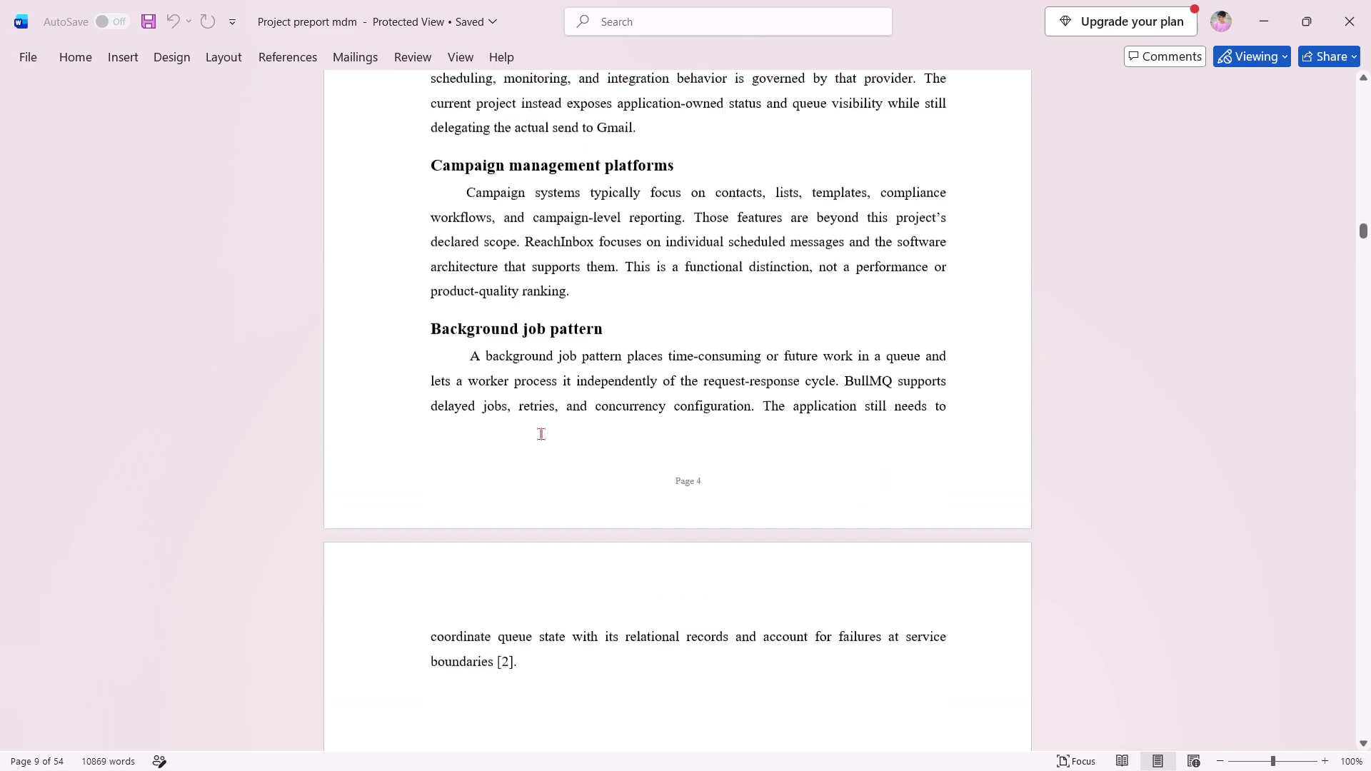
{"action": "scroll", "coordinate": [541, 433], "scroll_direction": "down", "scroll_amount": 11}
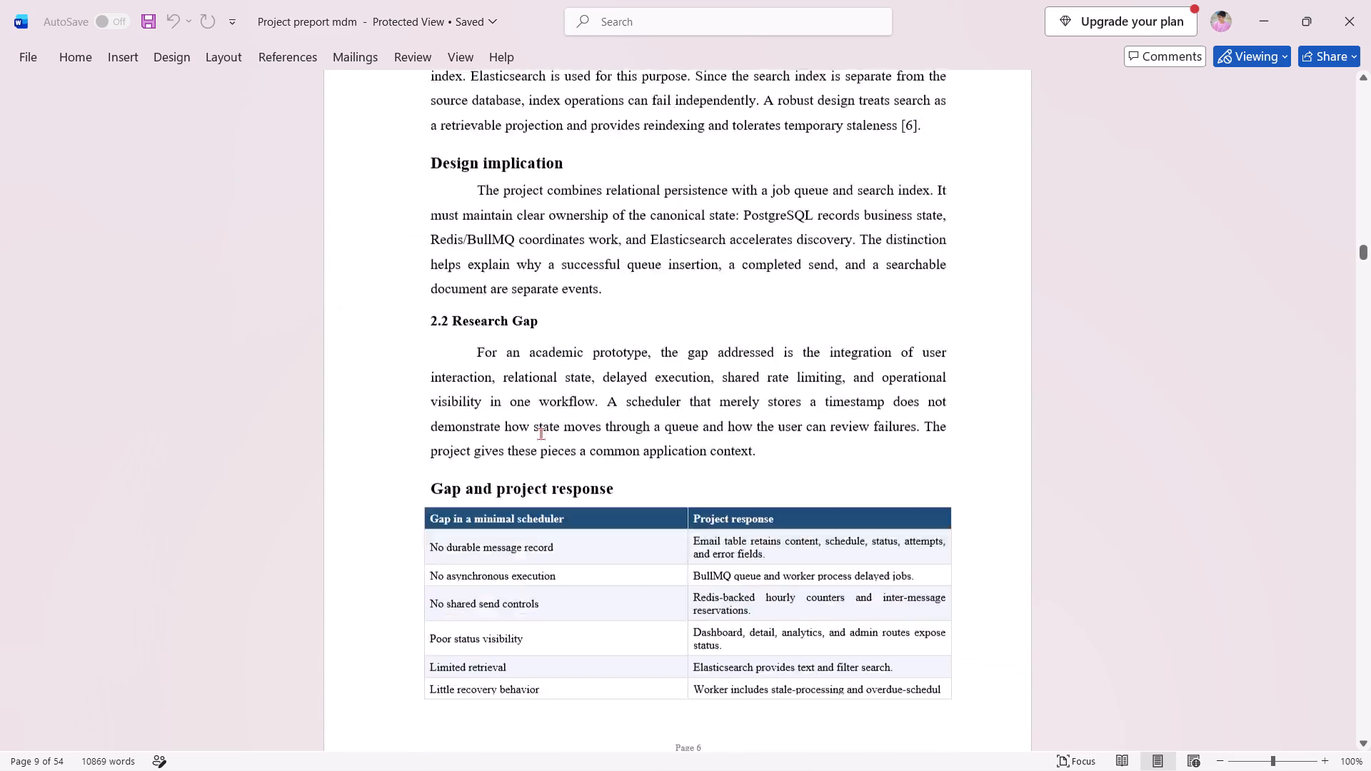
{"action": "scroll", "coordinate": [541, 433], "scroll_direction": "down", "scroll_amount": 1}
Examine the report backwards from Chapter 2 through the lists, index, acknowledgement and certificate to the title page.
{"action": "scroll", "coordinate": [541, 433], "scroll_direction": "up", "scroll_amount": 13}
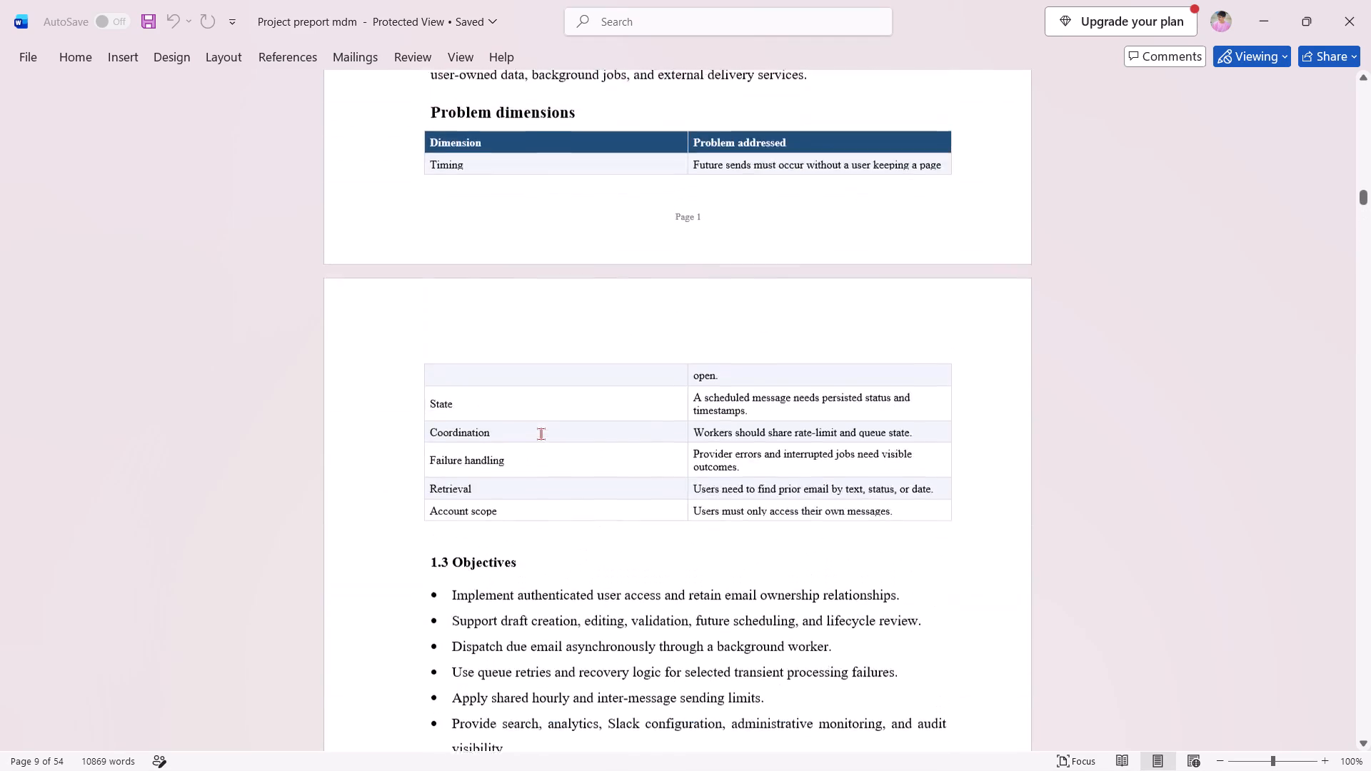
{"action": "scroll", "coordinate": [541, 433], "scroll_direction": "up", "scroll_amount": 1}
{"action": "scroll", "coordinate": [541, 433], "scroll_direction": "down", "scroll_amount": 3}
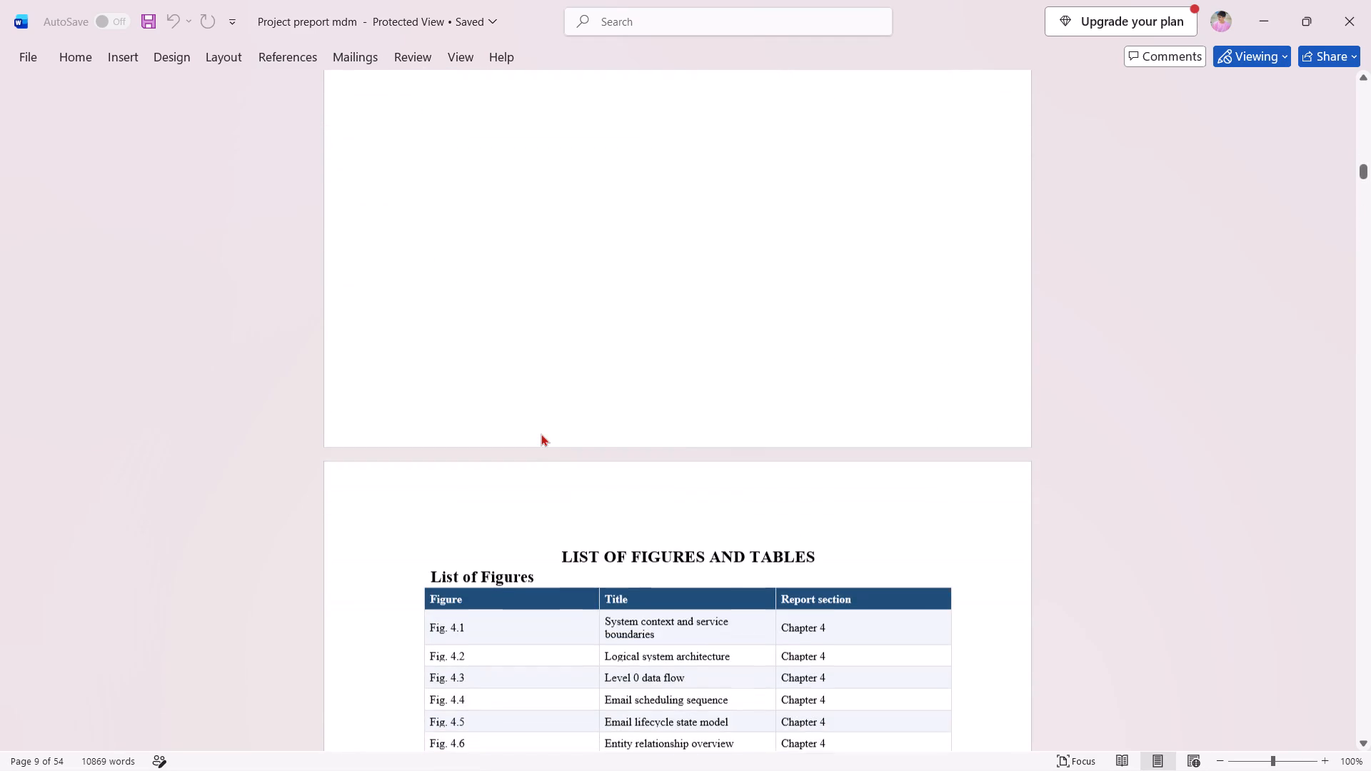
{"action": "scroll", "coordinate": [541, 433], "scroll_direction": "down", "scroll_amount": 1}
{"action": "scroll", "coordinate": [541, 433], "scroll_direction": "up", "scroll_amount": 3}
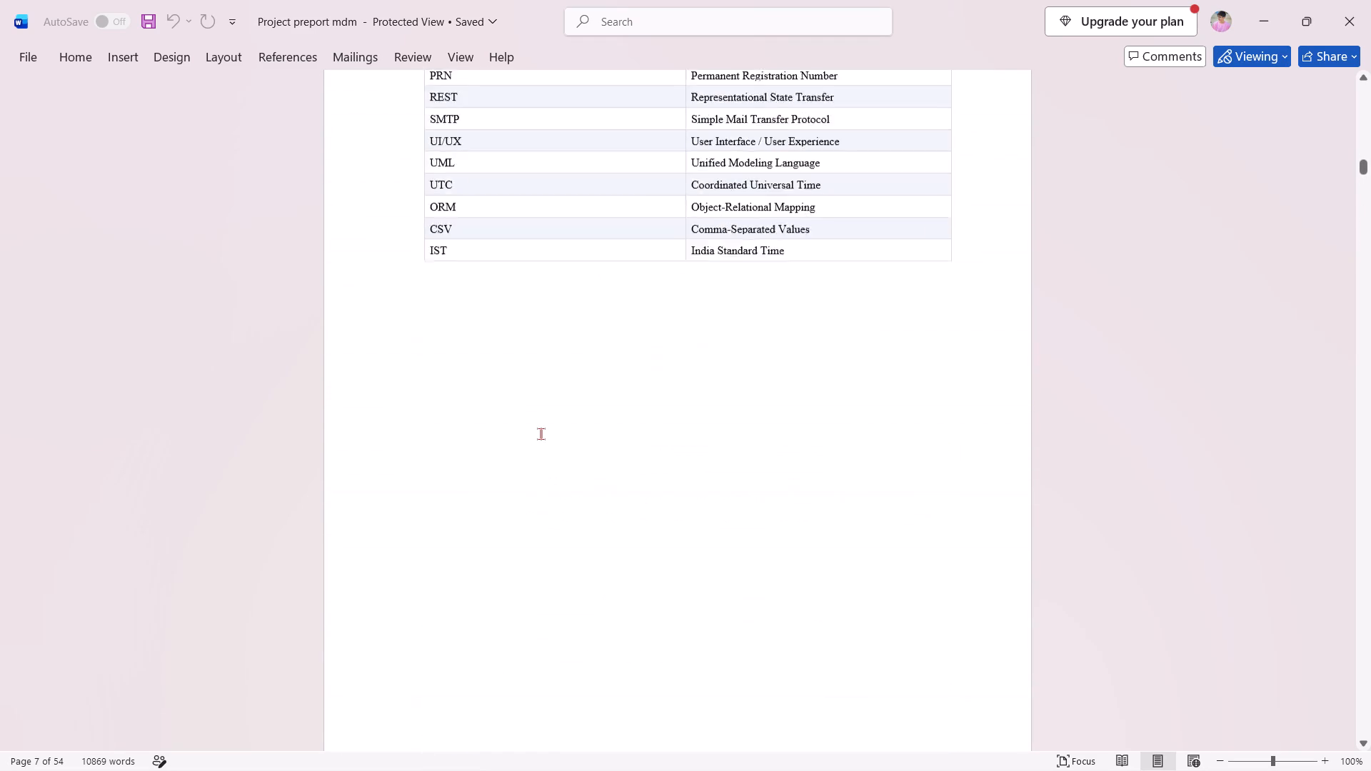
{"action": "scroll", "coordinate": [541, 433], "scroll_direction": "up", "scroll_amount": 8}
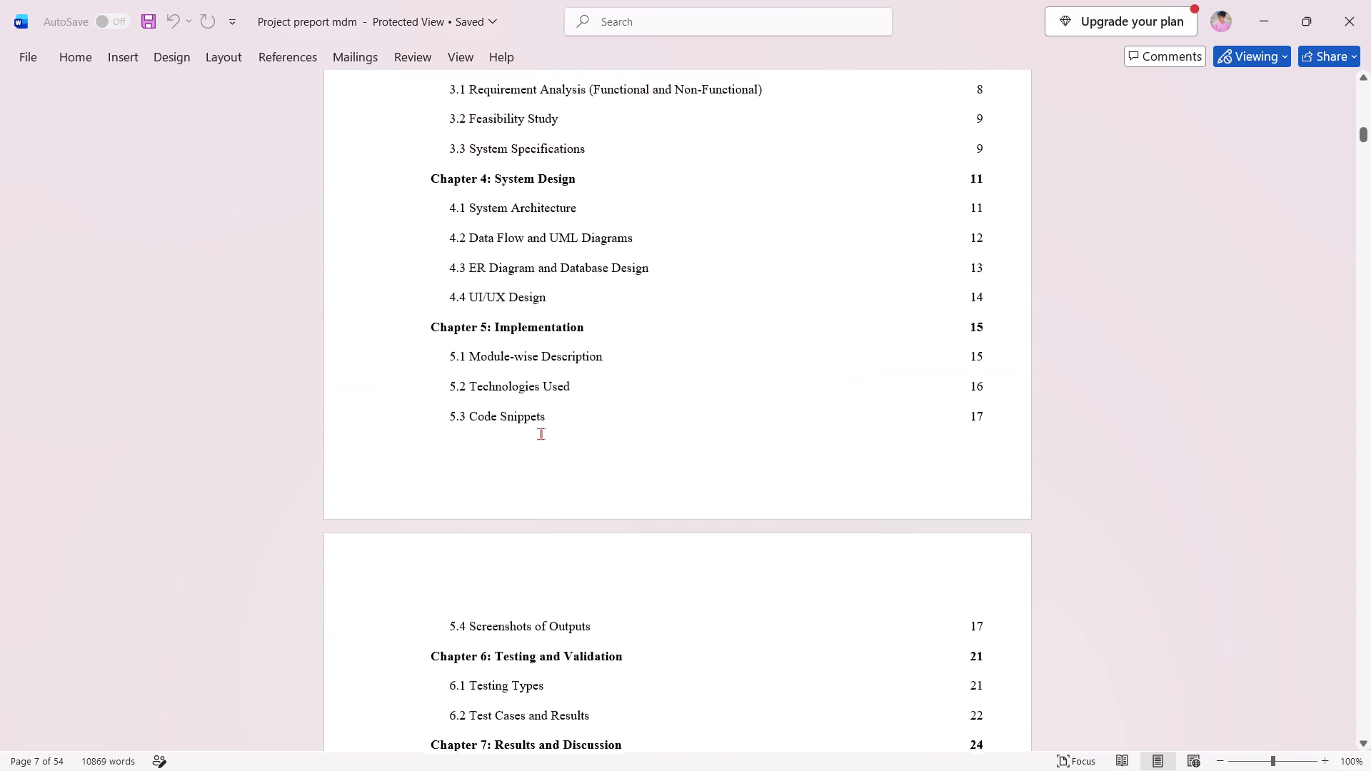
{"action": "scroll", "coordinate": [541, 433], "scroll_direction": "up", "scroll_amount": 7}
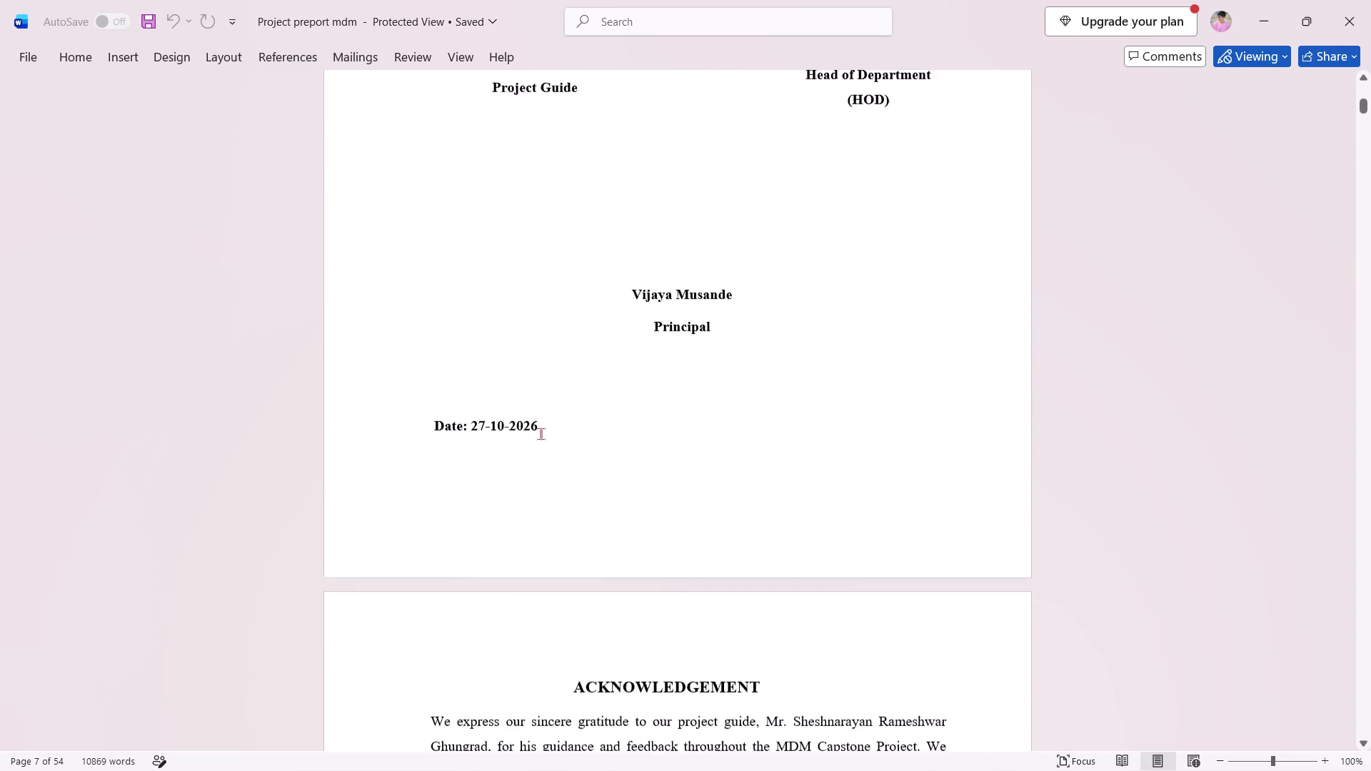
{"action": "scroll", "coordinate": [541, 433], "scroll_direction": "up", "scroll_amount": 2}
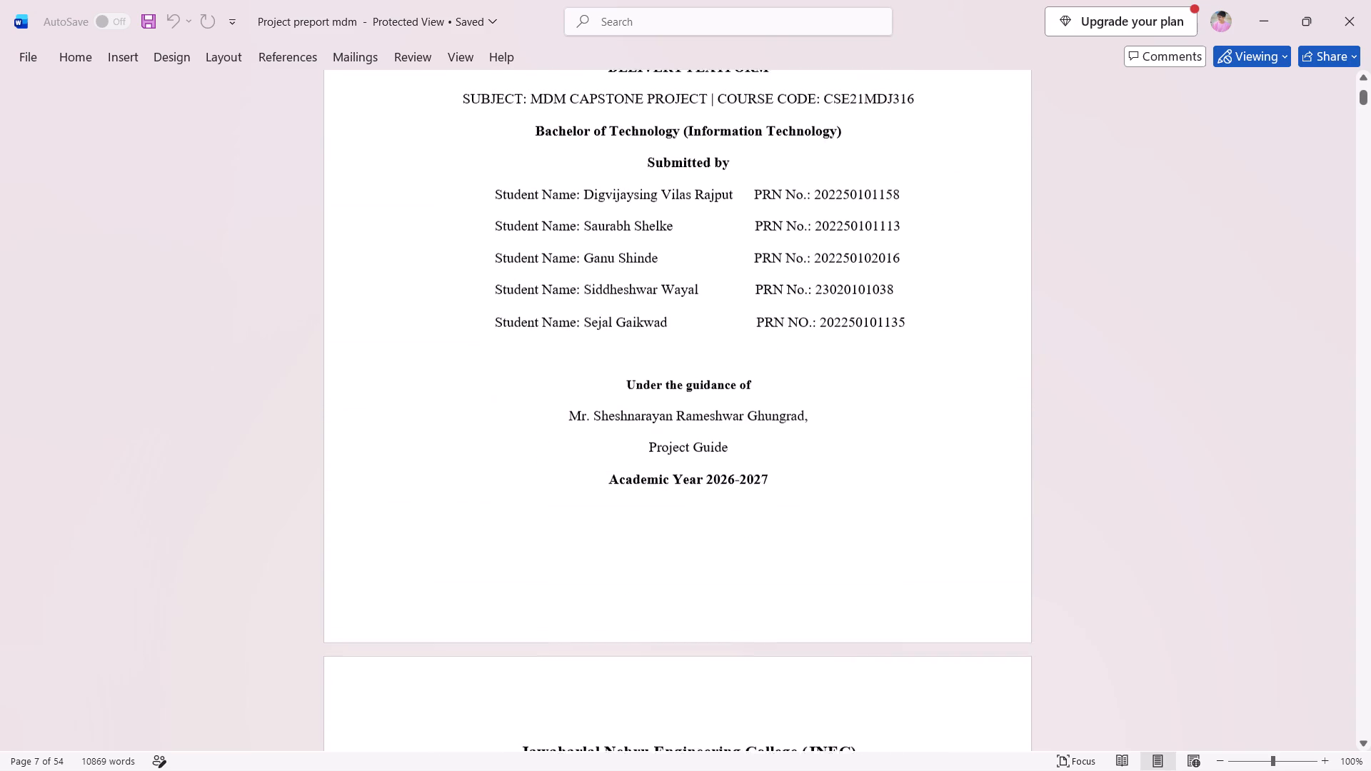
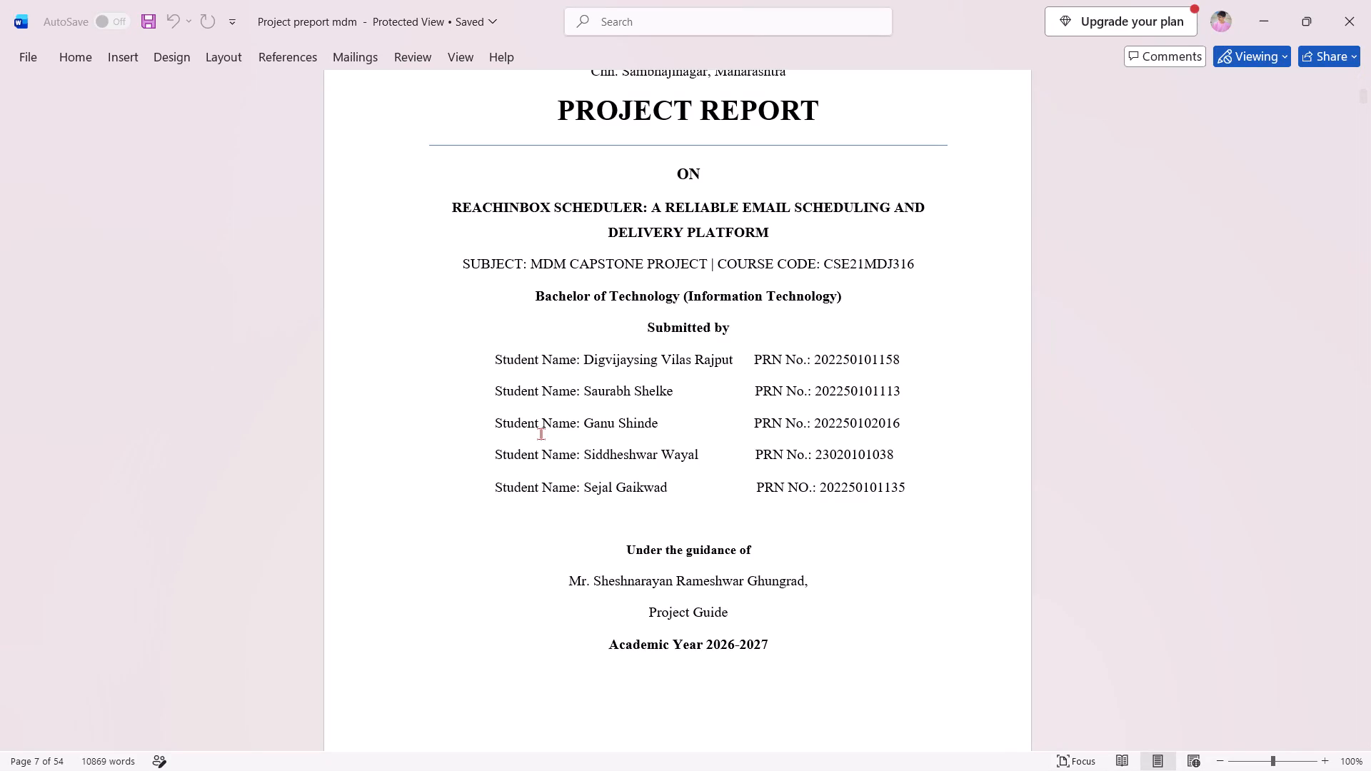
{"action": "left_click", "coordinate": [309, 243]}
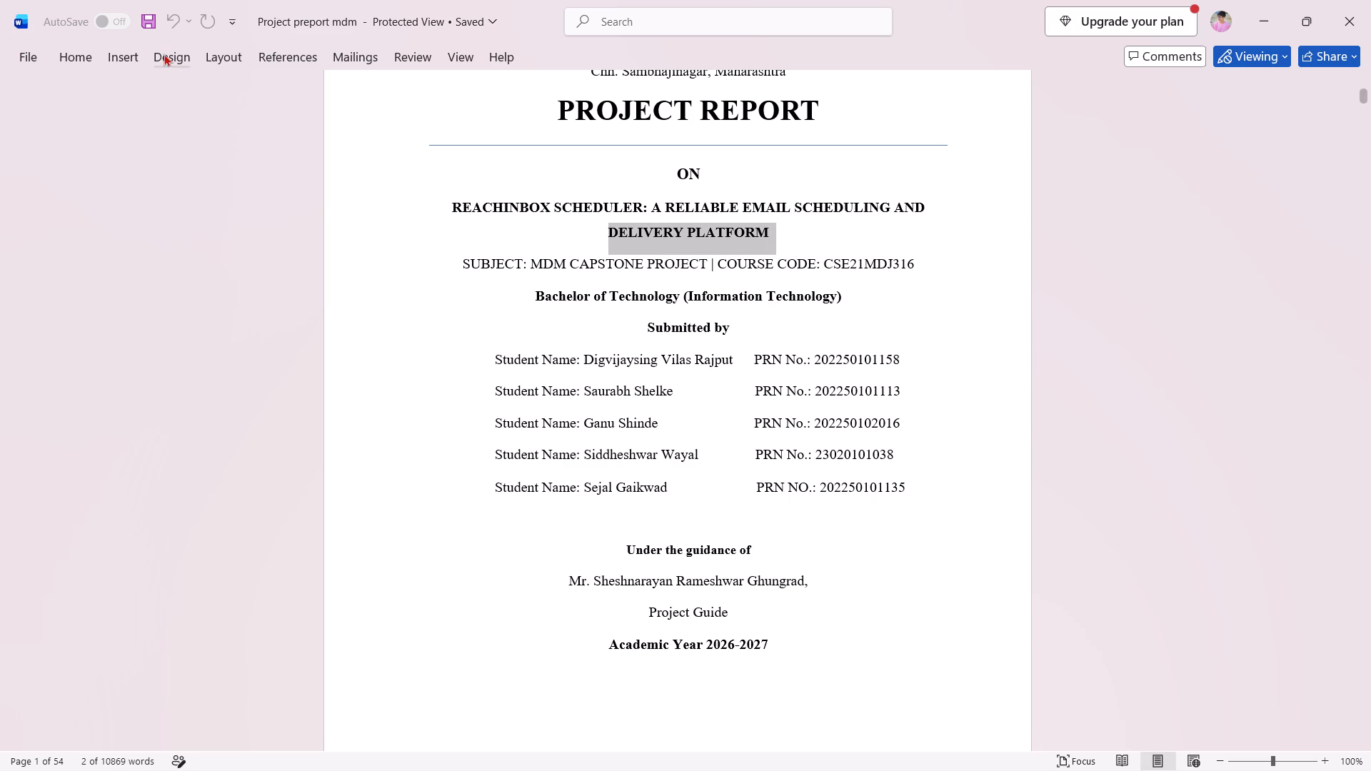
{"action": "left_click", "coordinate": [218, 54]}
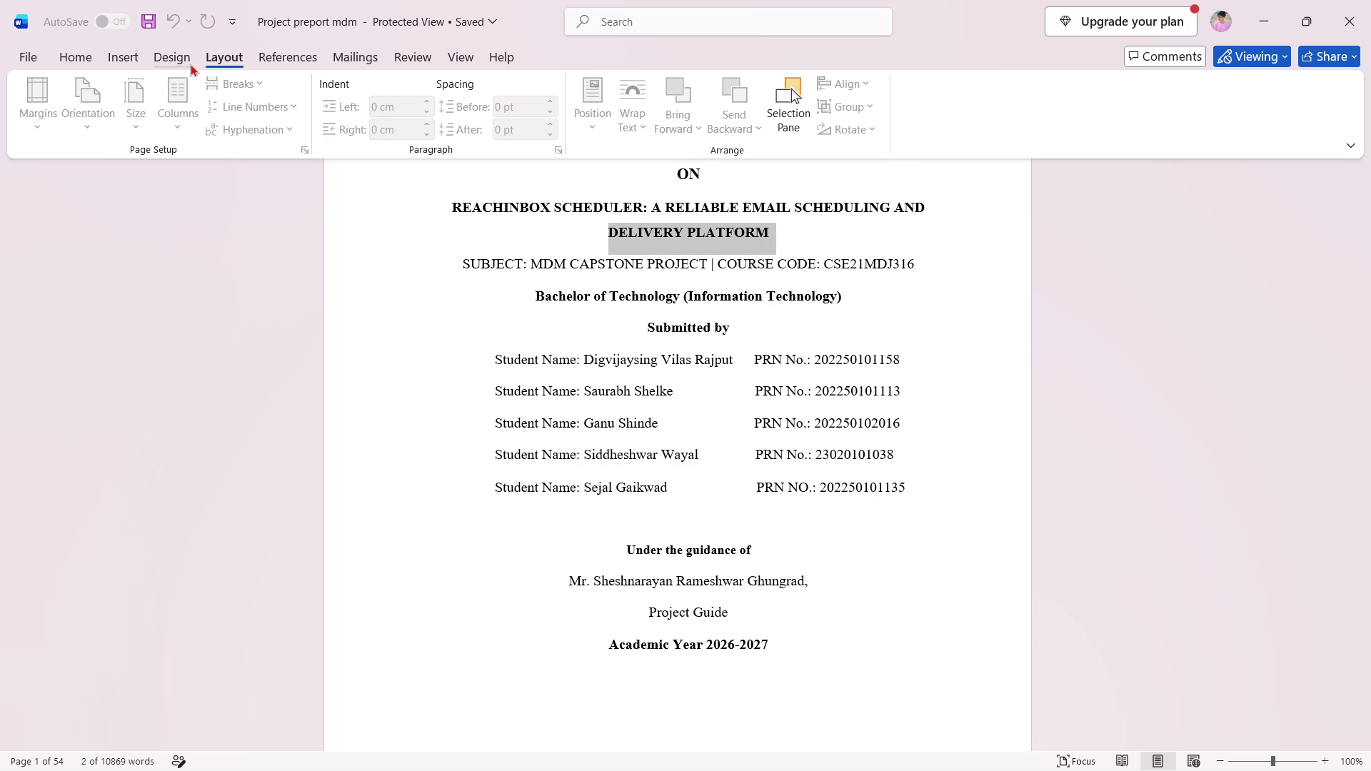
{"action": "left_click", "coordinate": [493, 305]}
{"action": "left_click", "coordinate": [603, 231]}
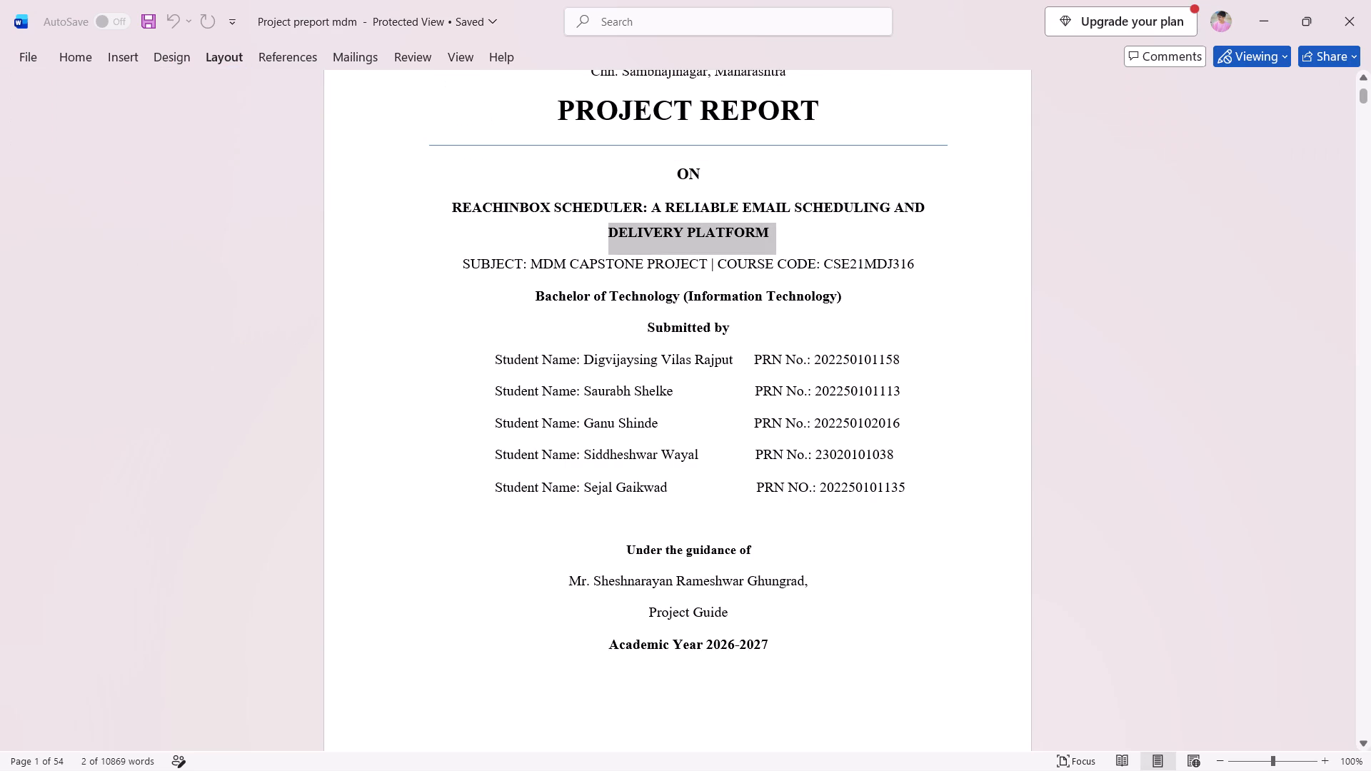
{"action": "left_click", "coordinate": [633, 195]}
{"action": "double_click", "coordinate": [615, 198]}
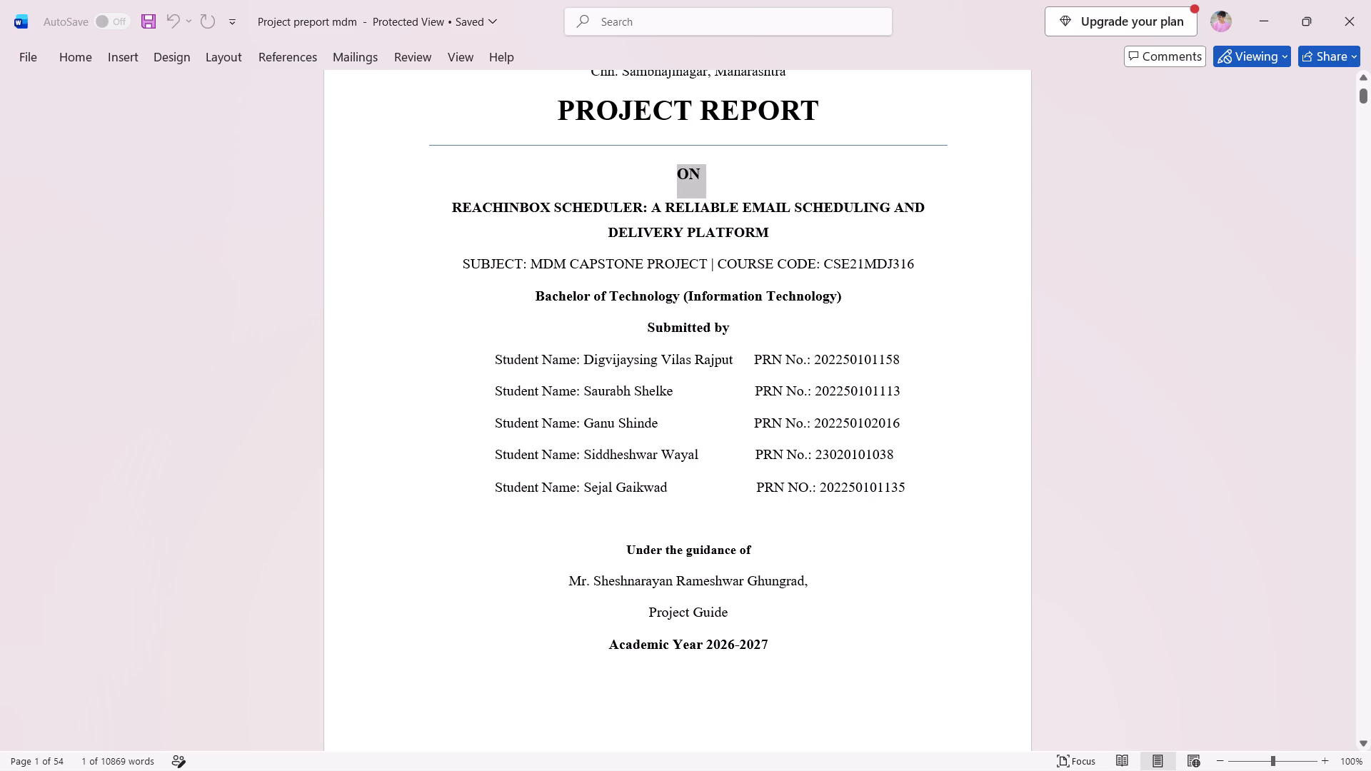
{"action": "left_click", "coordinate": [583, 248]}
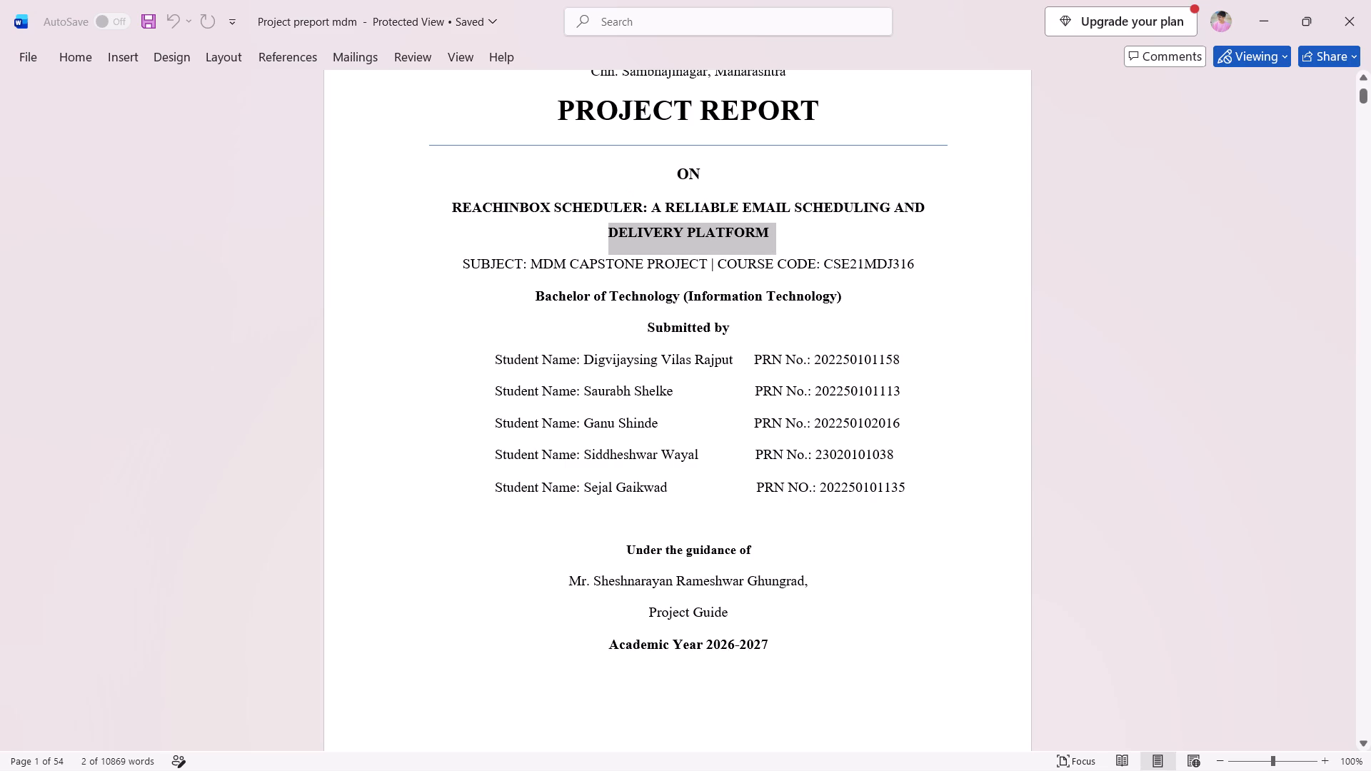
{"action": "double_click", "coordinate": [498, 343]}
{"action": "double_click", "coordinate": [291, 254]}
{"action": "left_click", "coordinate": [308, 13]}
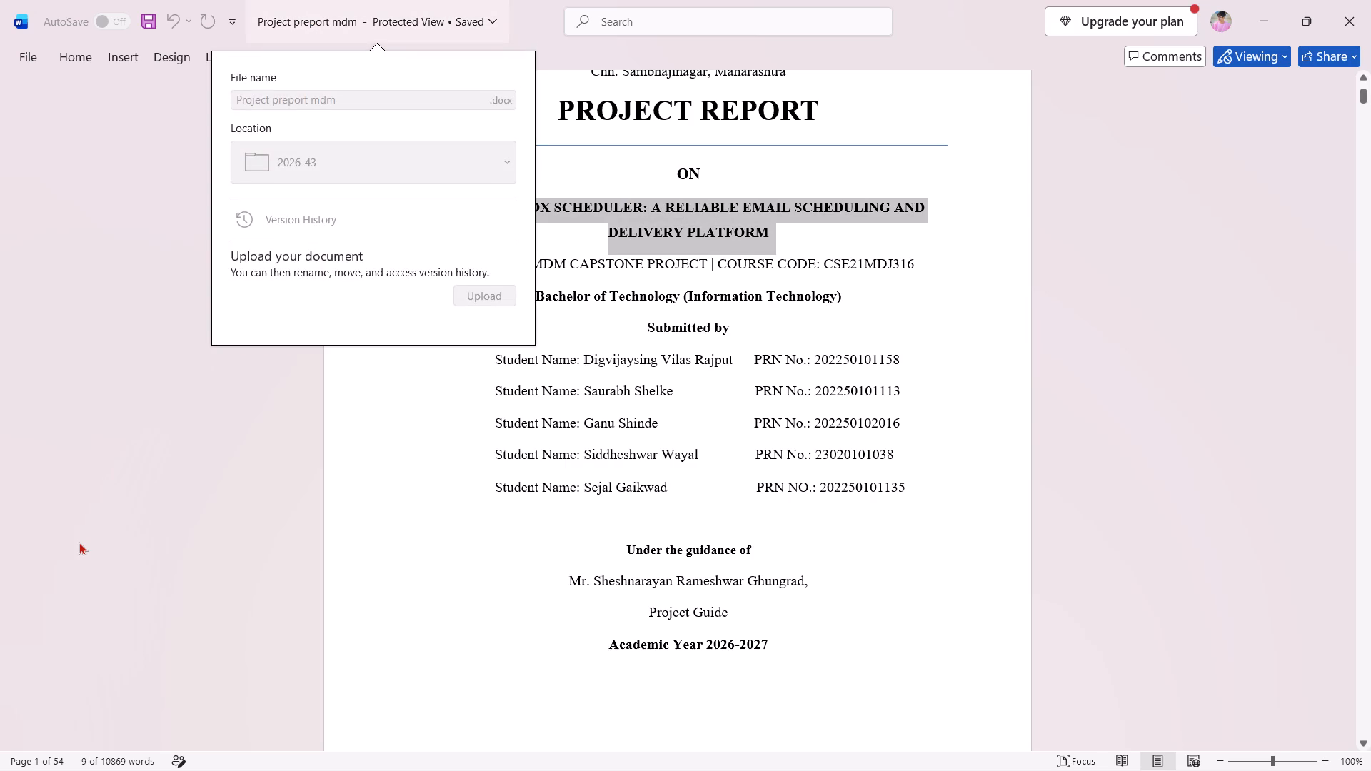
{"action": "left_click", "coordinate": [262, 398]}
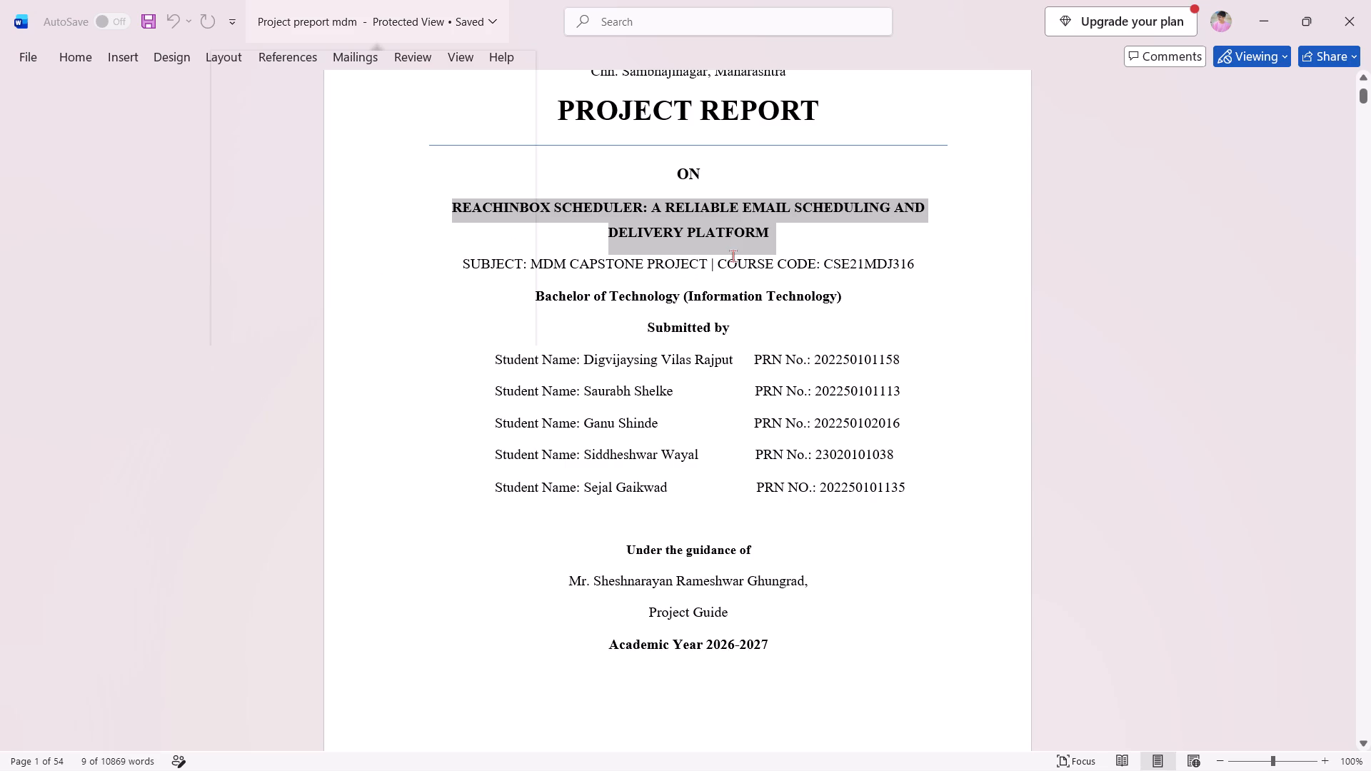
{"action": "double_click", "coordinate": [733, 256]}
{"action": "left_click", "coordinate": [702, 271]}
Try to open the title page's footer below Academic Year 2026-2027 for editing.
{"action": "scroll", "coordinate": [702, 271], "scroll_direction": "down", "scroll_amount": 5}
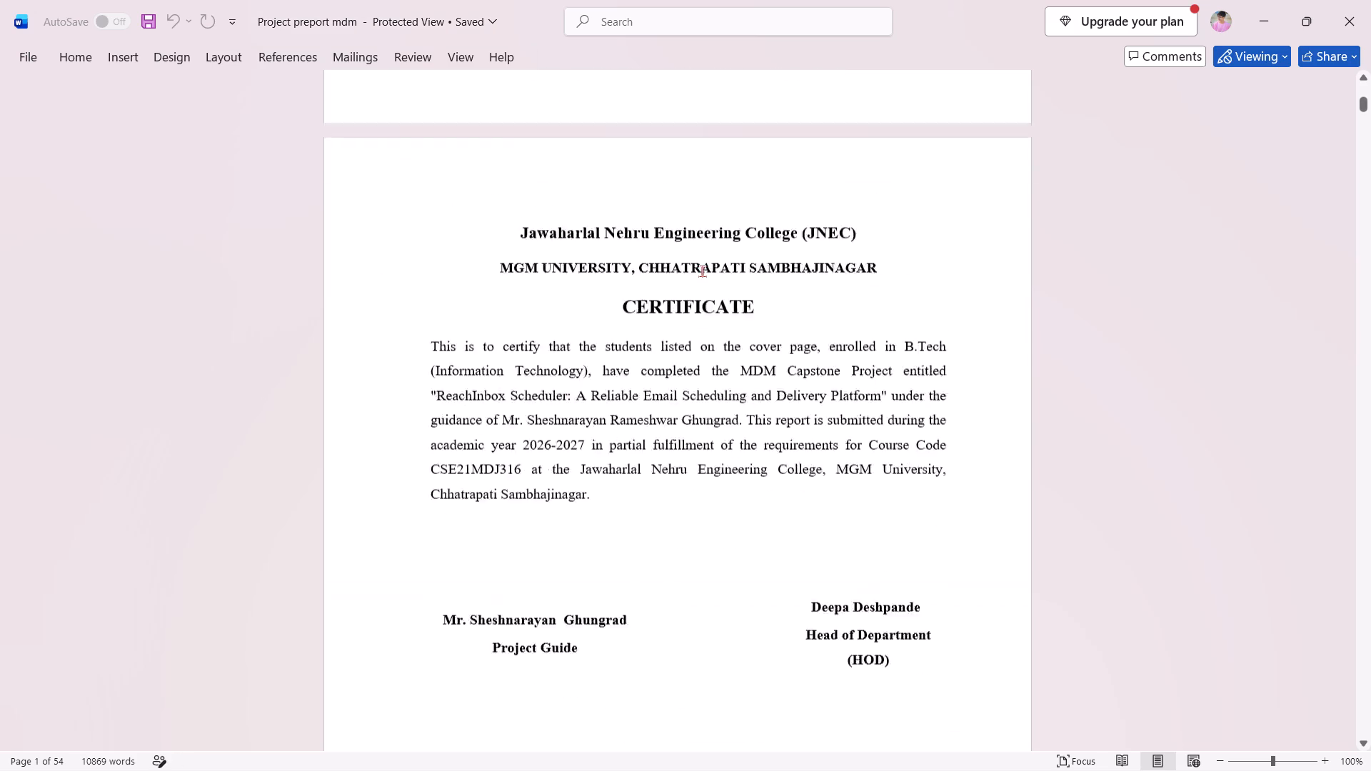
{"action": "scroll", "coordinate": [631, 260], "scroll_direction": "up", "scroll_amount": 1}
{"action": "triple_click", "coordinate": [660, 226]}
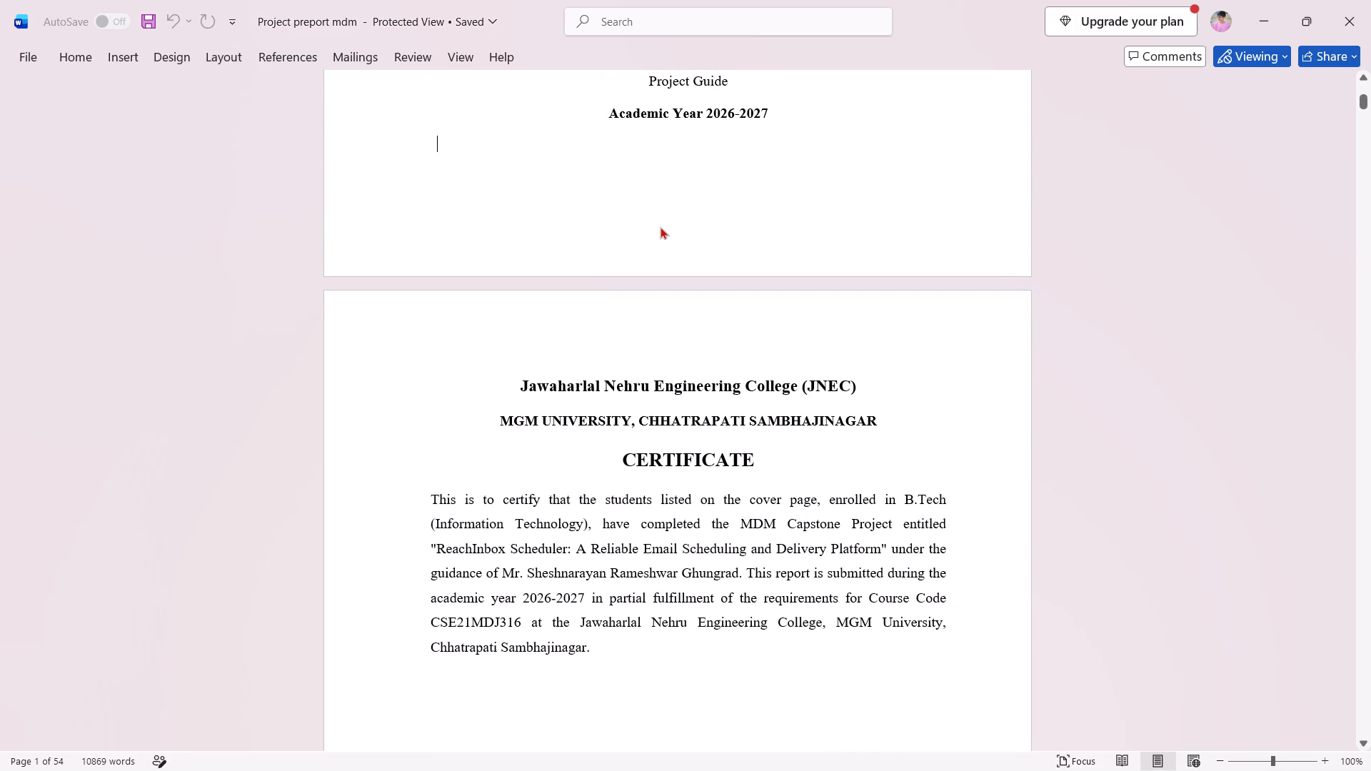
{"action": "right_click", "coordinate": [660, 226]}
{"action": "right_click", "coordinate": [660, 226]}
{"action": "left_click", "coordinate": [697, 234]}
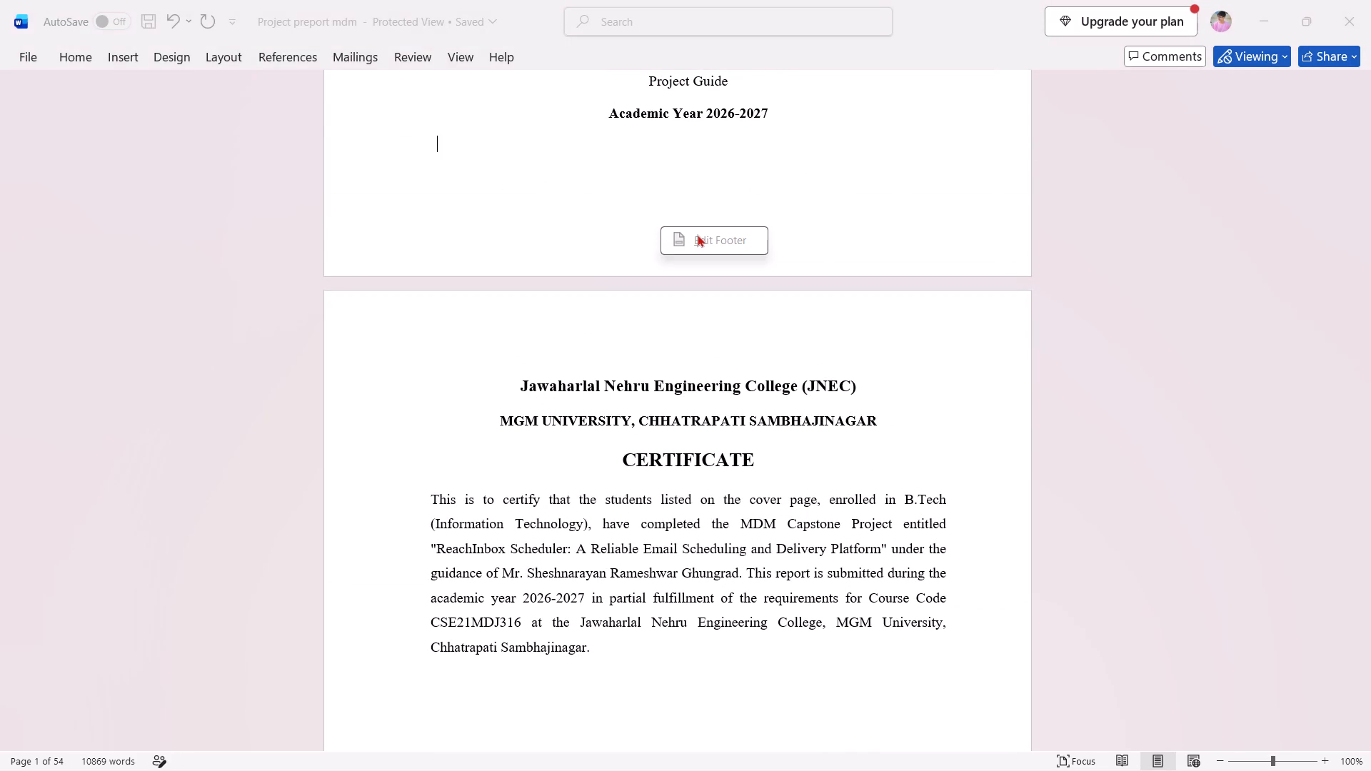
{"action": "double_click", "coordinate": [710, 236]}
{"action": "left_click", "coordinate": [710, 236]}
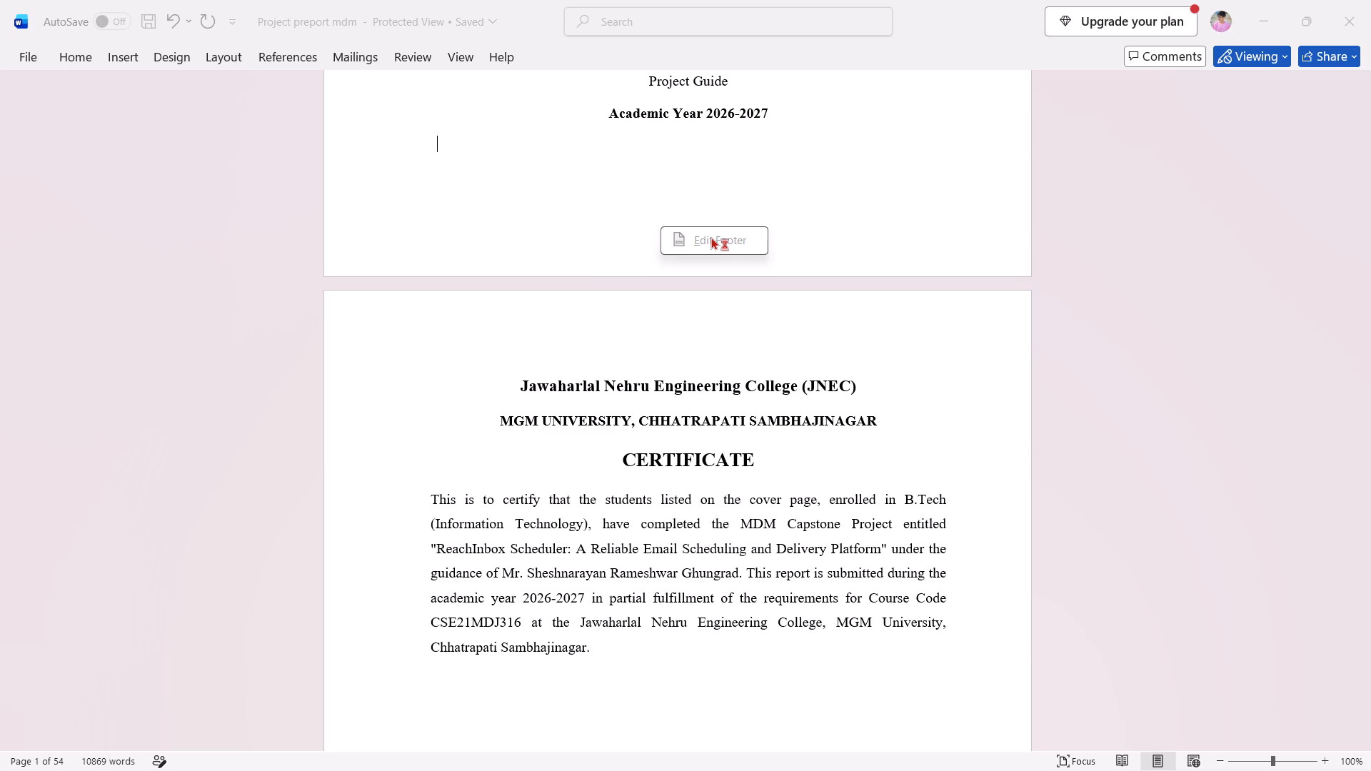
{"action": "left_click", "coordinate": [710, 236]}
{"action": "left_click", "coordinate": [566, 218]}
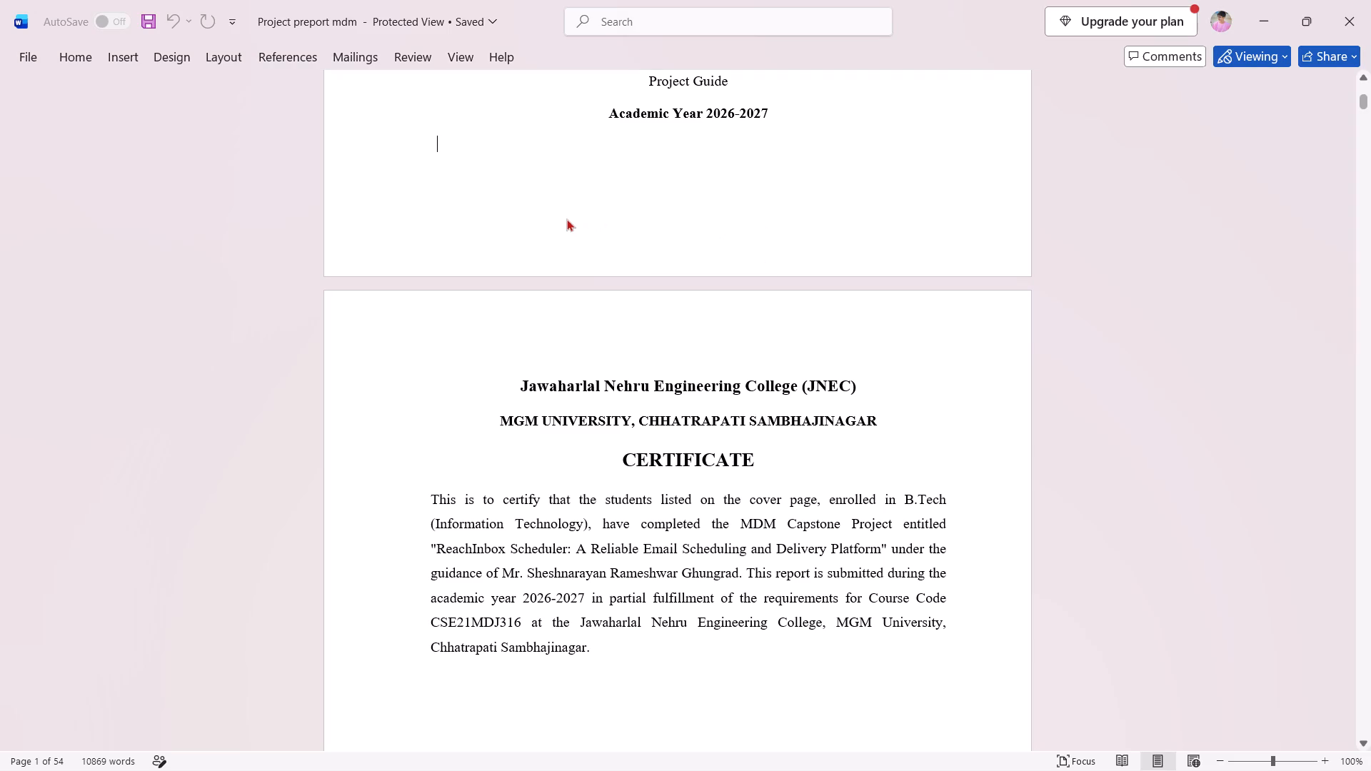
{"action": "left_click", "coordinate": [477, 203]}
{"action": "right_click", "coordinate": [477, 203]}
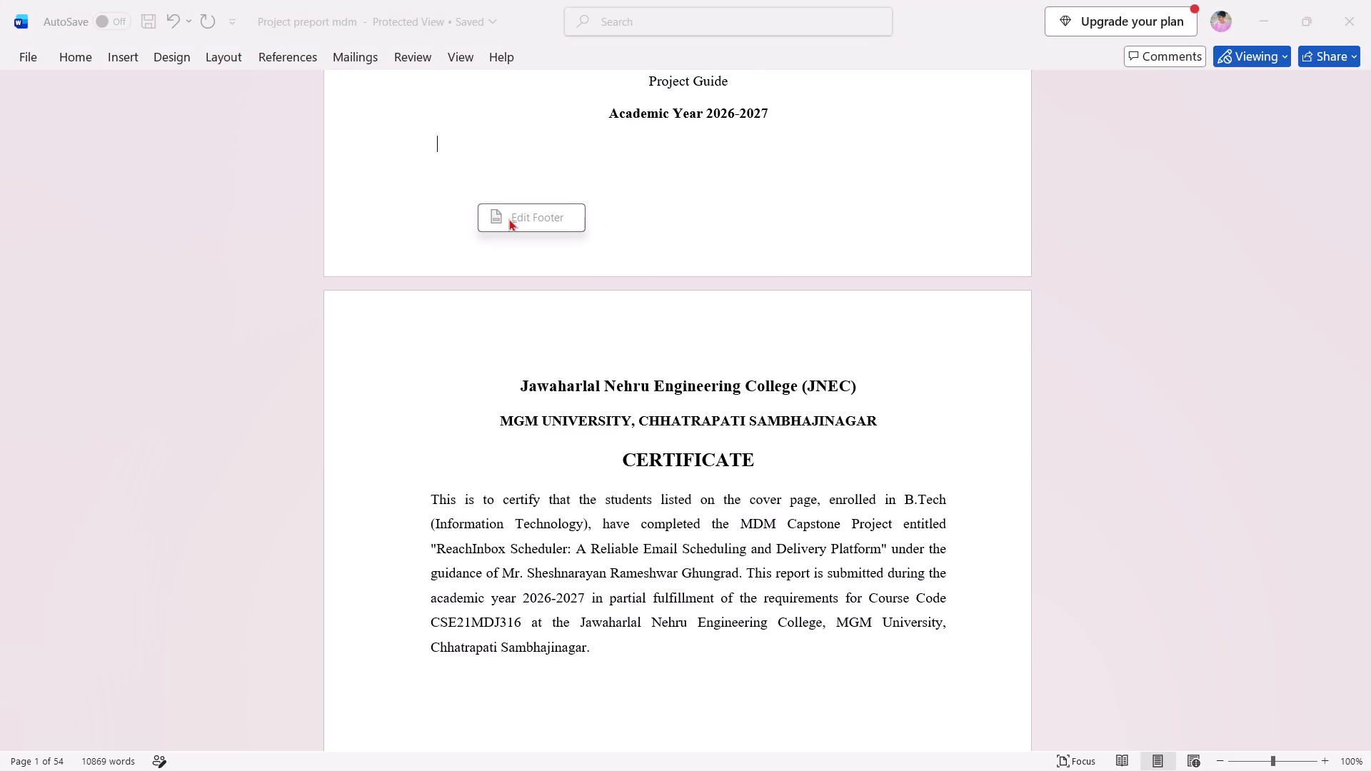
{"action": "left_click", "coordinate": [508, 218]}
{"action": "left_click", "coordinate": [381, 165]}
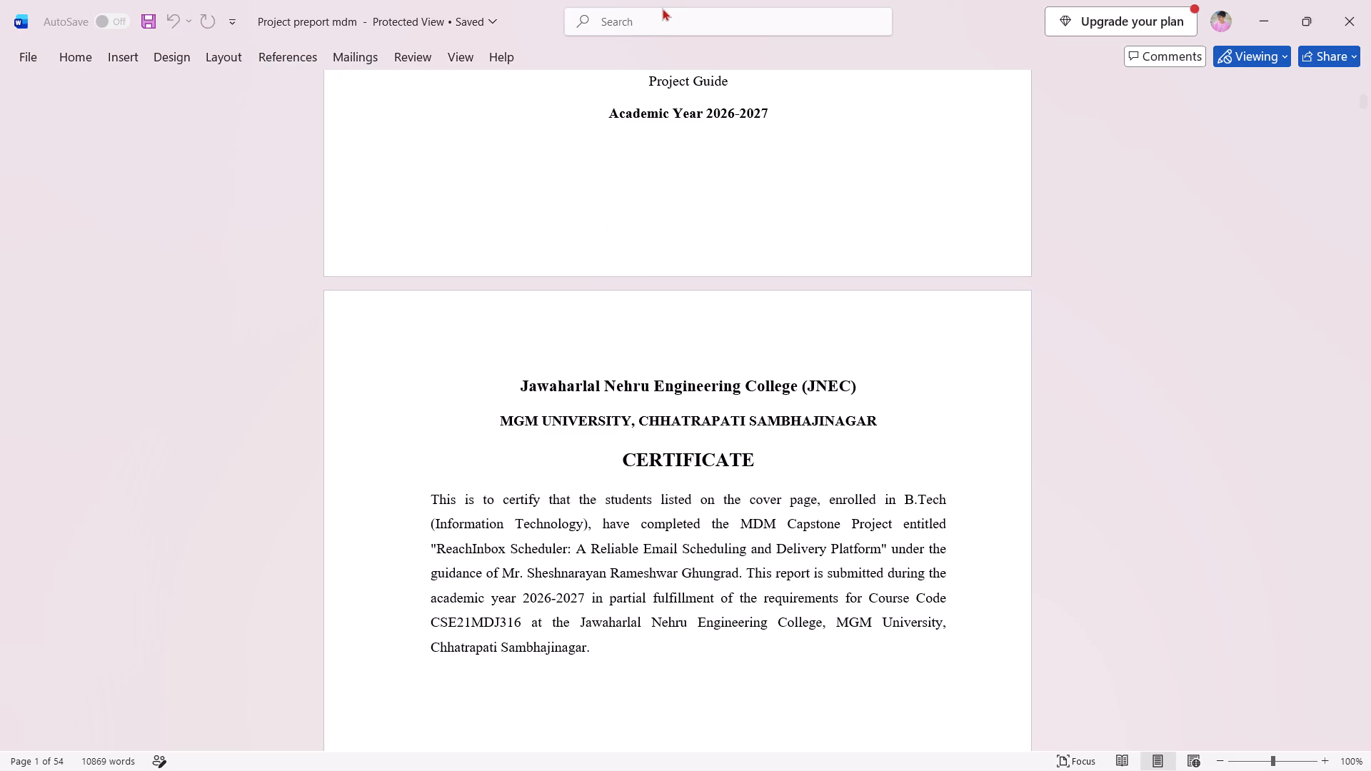
Close the Project preport mdm reference document and return to Smart_retail_Final_Report.
{"action": "left_click", "coordinate": [662, 8]}
{"action": "left_click", "coordinate": [680, 15]}
{"action": "left_click", "coordinate": [645, 15]}
{"action": "left_click", "coordinate": [1338, 22]}
Save the Smart_retail_Final_Report document and close it.
{"action": "scroll", "coordinate": [624, 293], "scroll_direction": "up", "scroll_amount": 2}
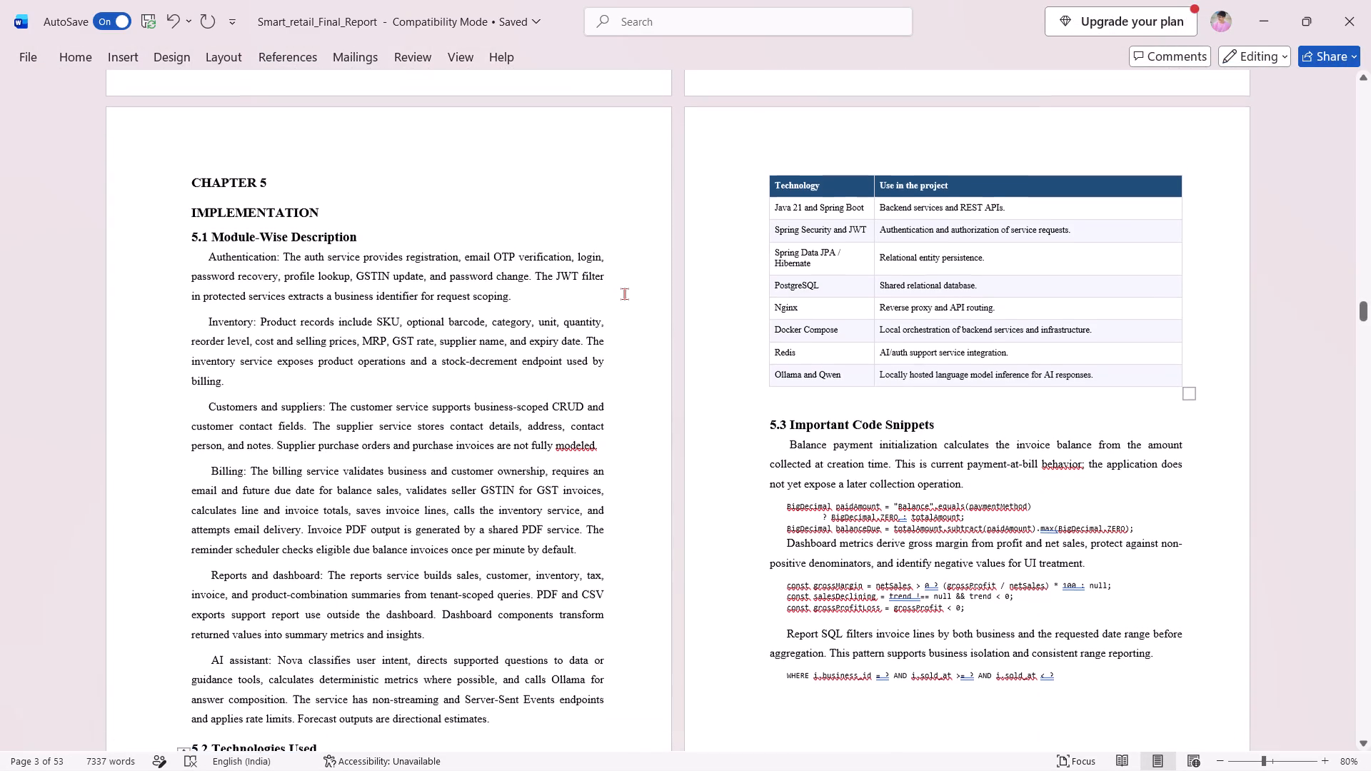
{"action": "left_click", "coordinate": [142, 16]}
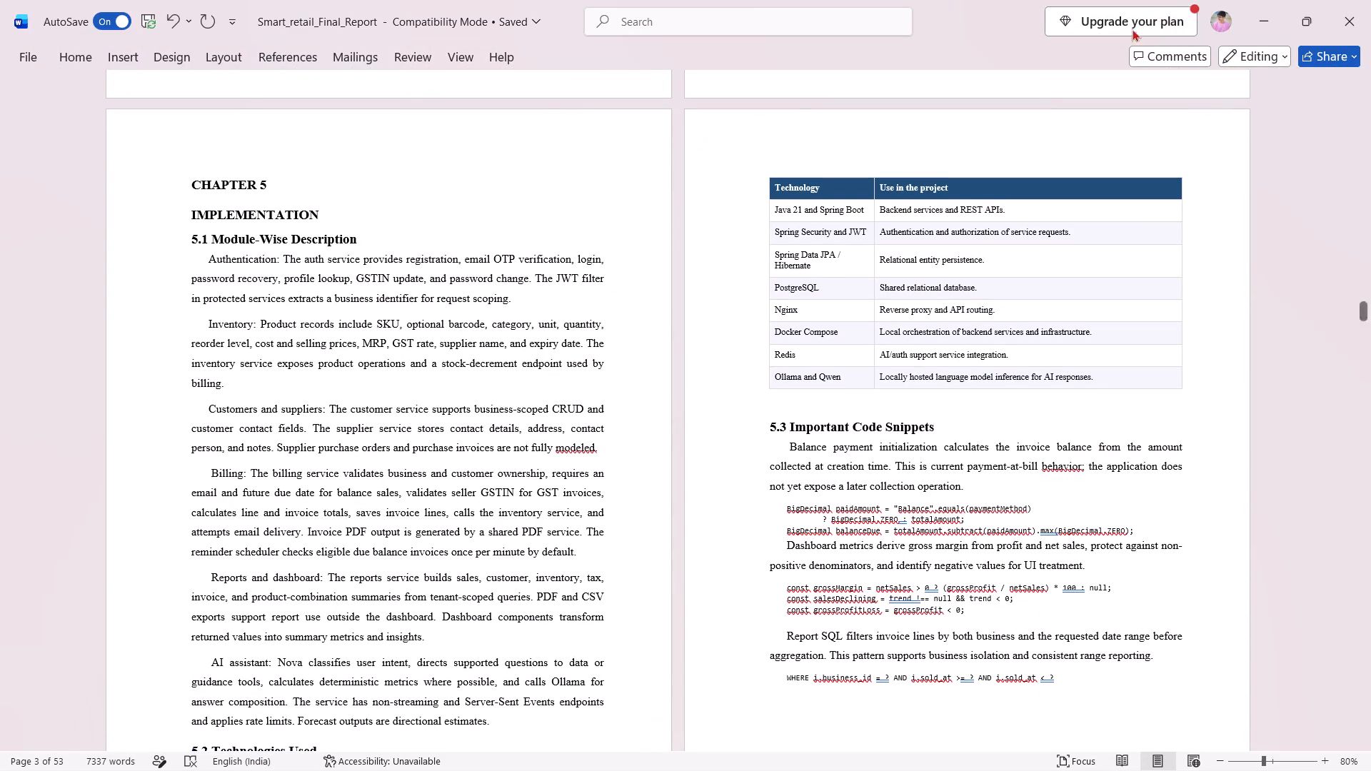
{"action": "left_click", "coordinate": [1333, 14]}
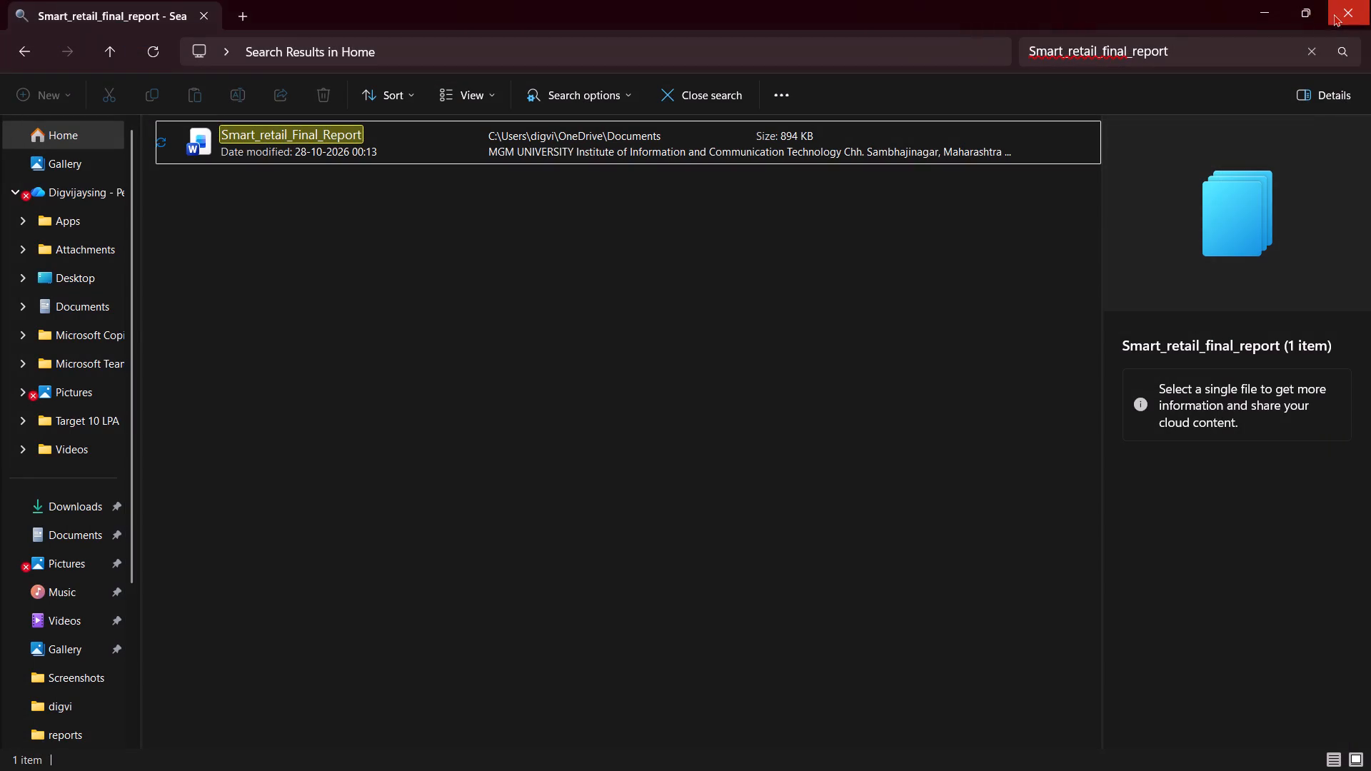